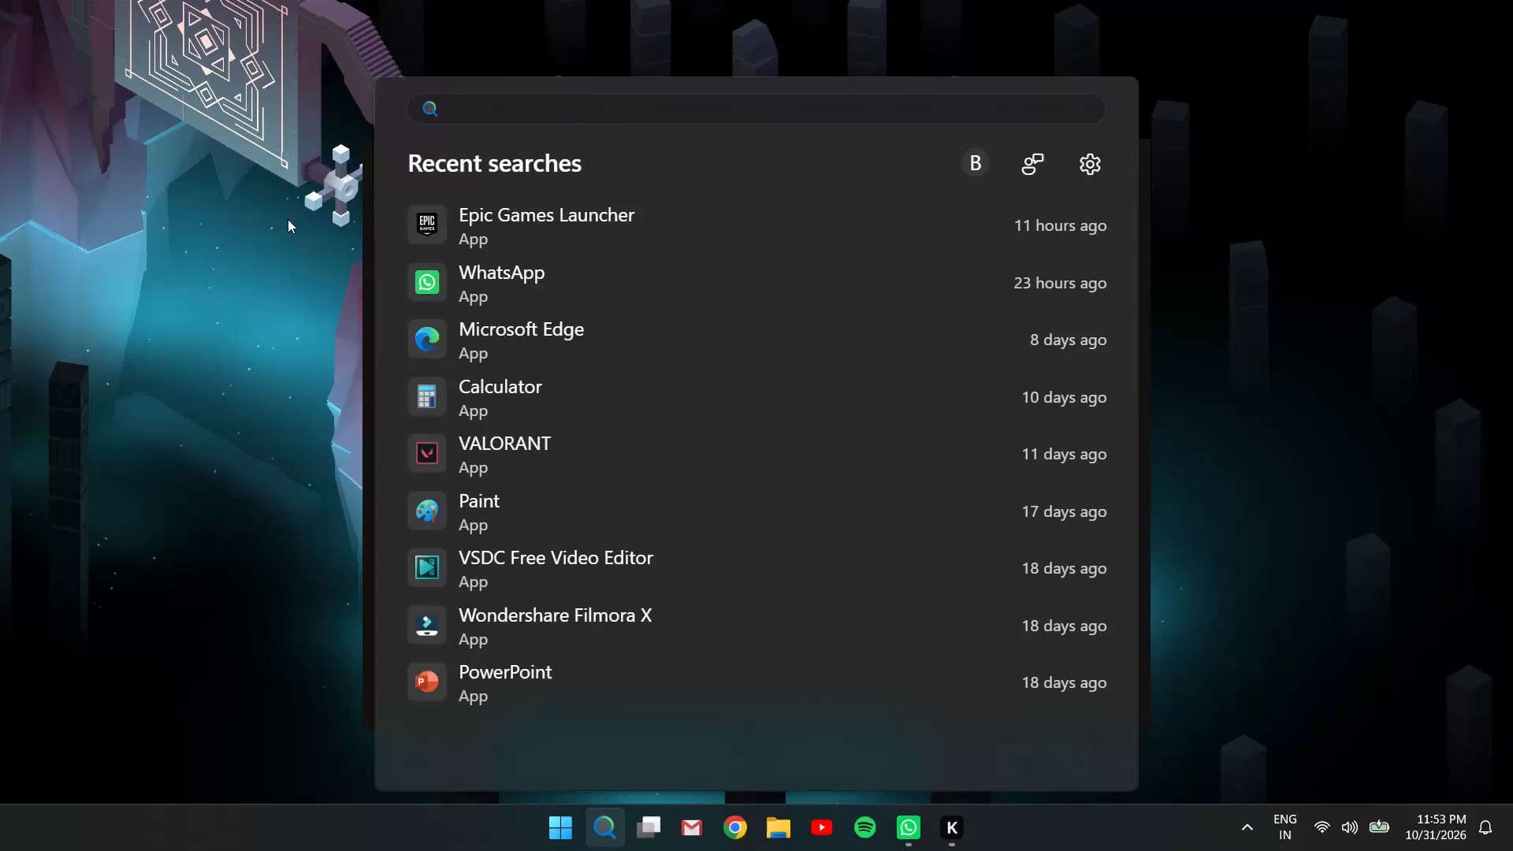
Open Paint and widen the blank canvas on both sides to about 1314 × 635 px.
{"action": "left_click", "coordinate": [508, 504]}
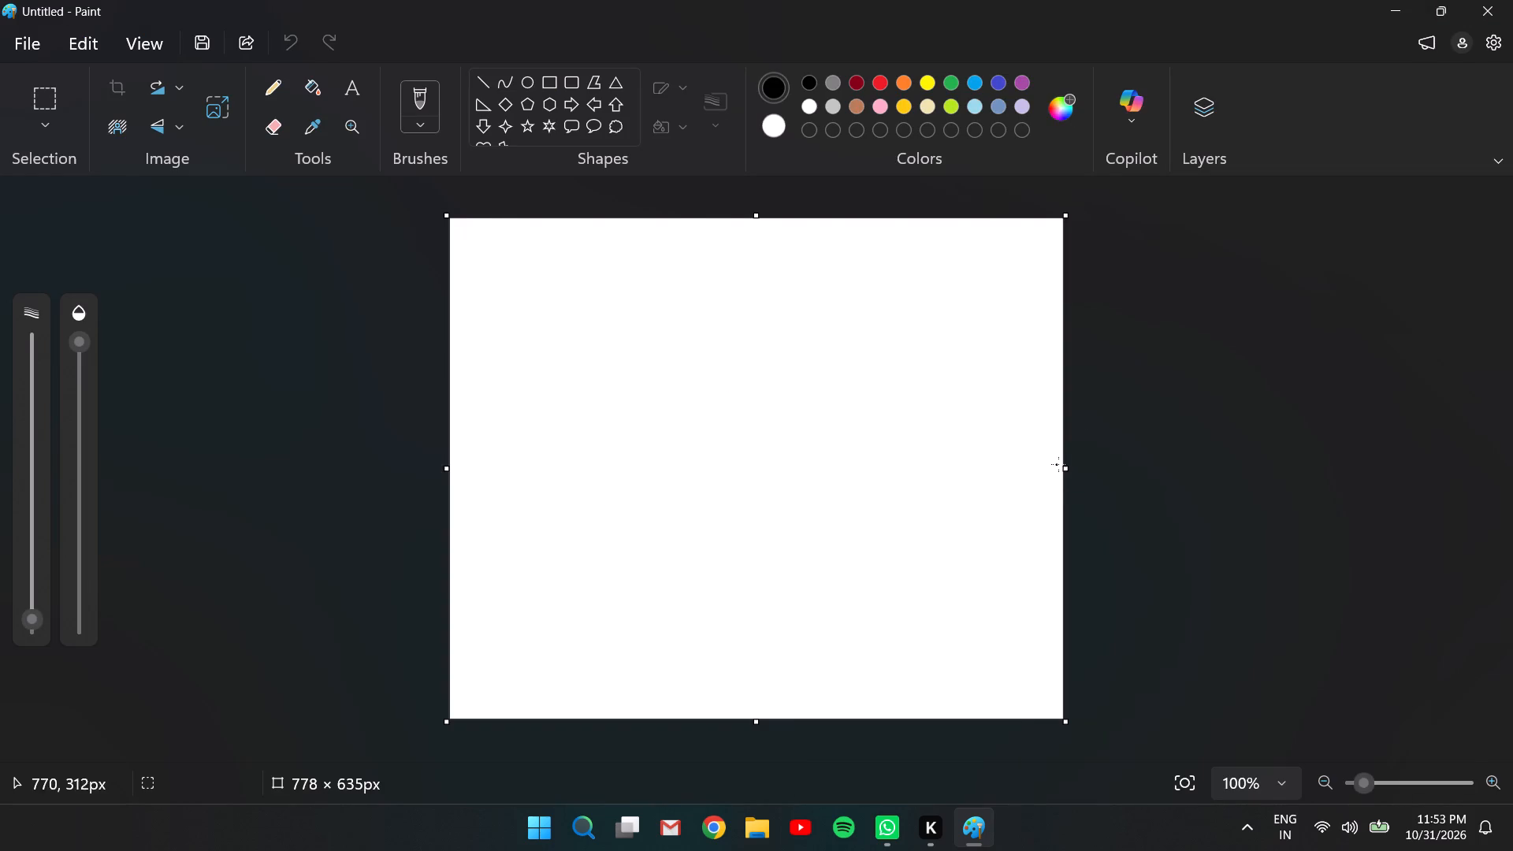
{"action": "left_click_drag", "start_coordinate": [1067, 472], "coordinate": [1362, 478]}
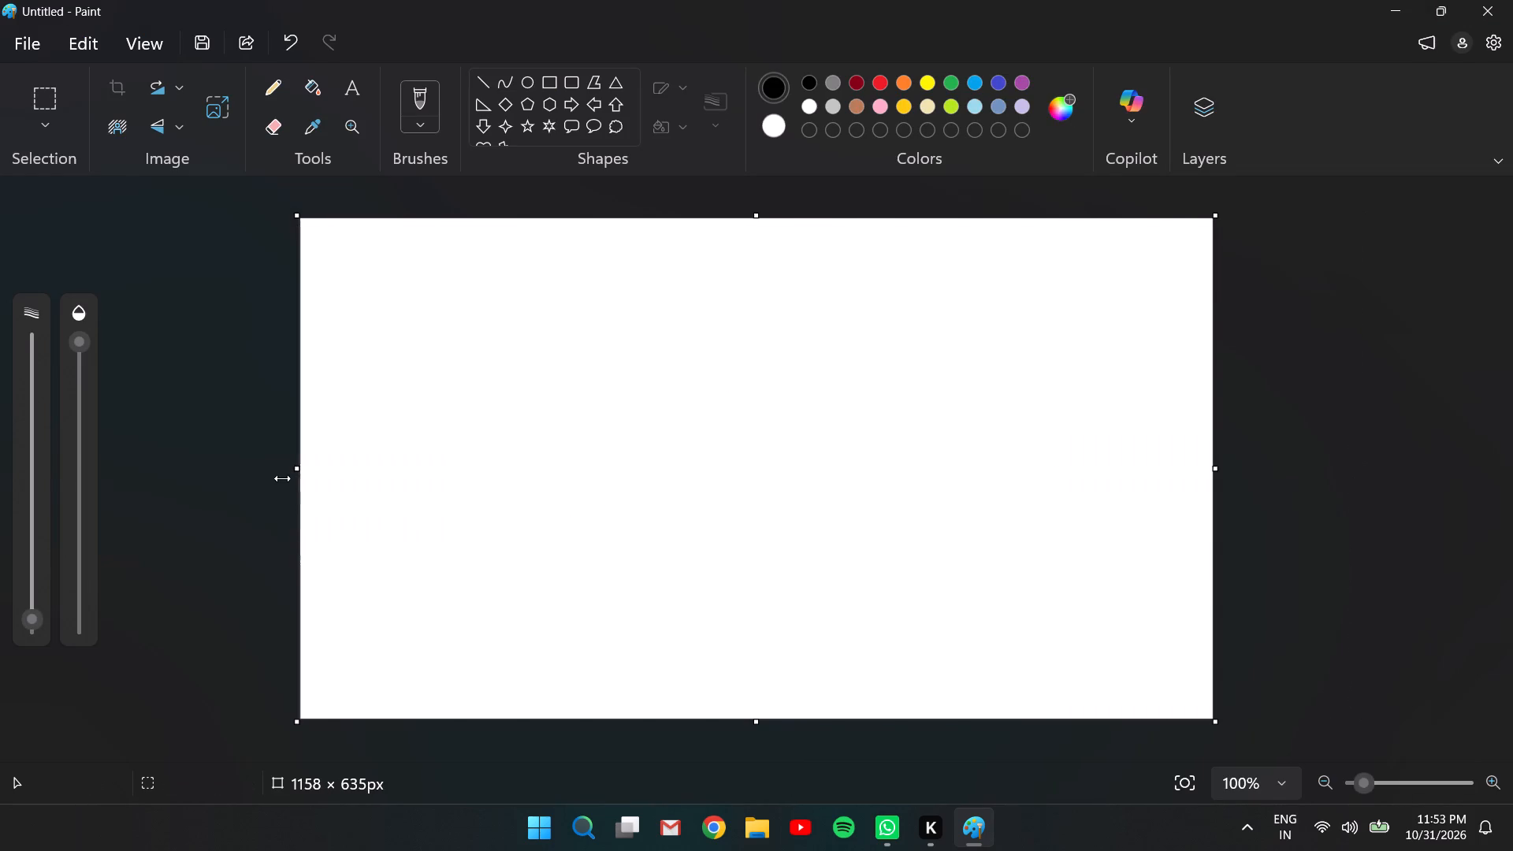
{"action": "left_click_drag", "start_coordinate": [292, 468], "coordinate": [177, 469]}
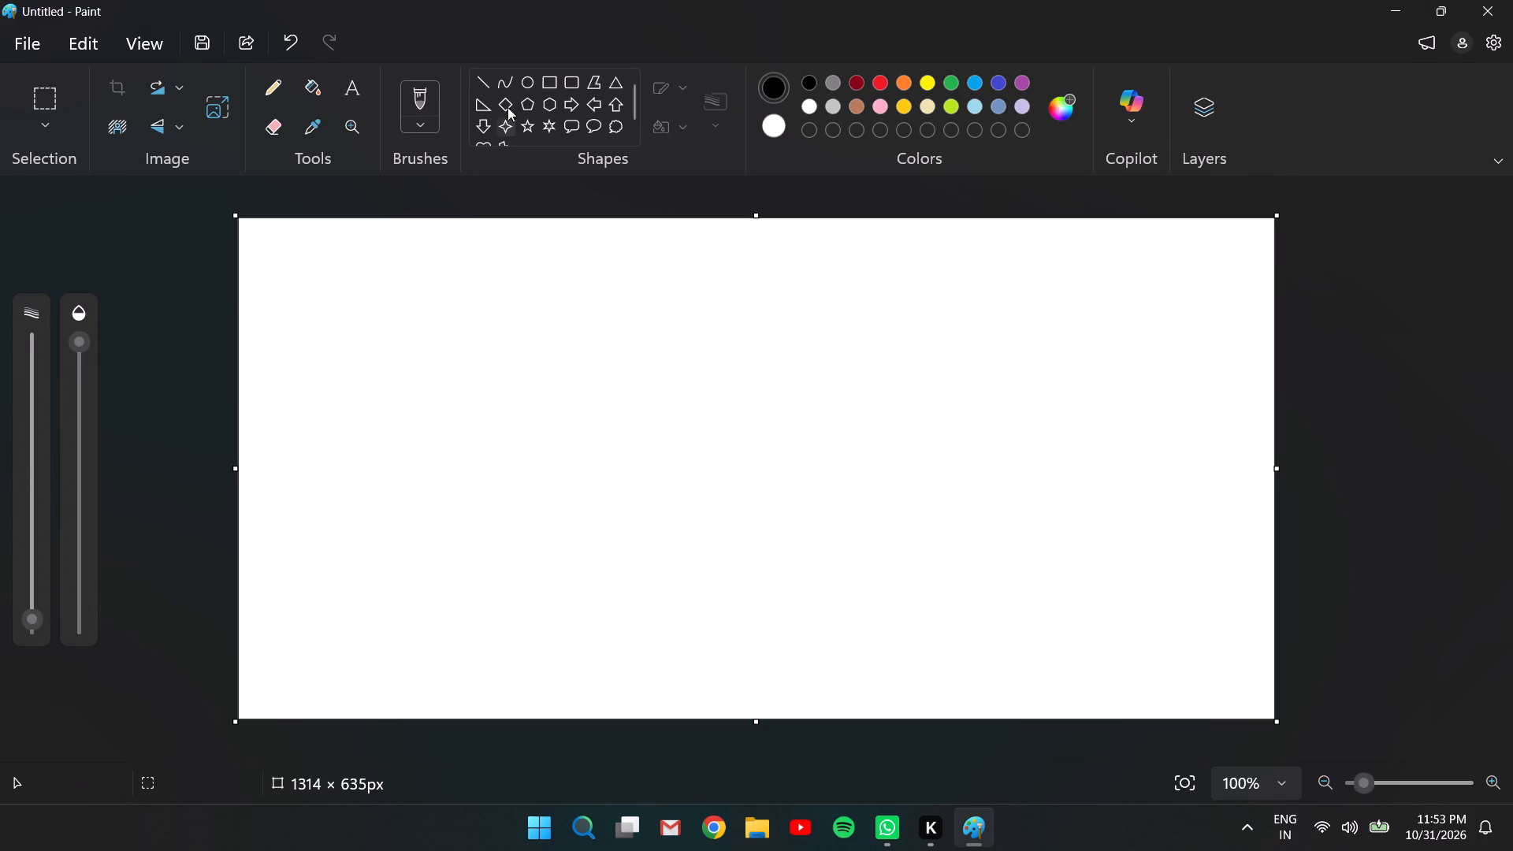
Draw a black-outlined rectangle of about 758 × 508 px and place it slightly left of the canvas centre as the back wall.
{"action": "left_click", "coordinate": [556, 80]}
{"action": "left_click_drag", "start_coordinate": [303, 251], "coordinate": [414, 277]}
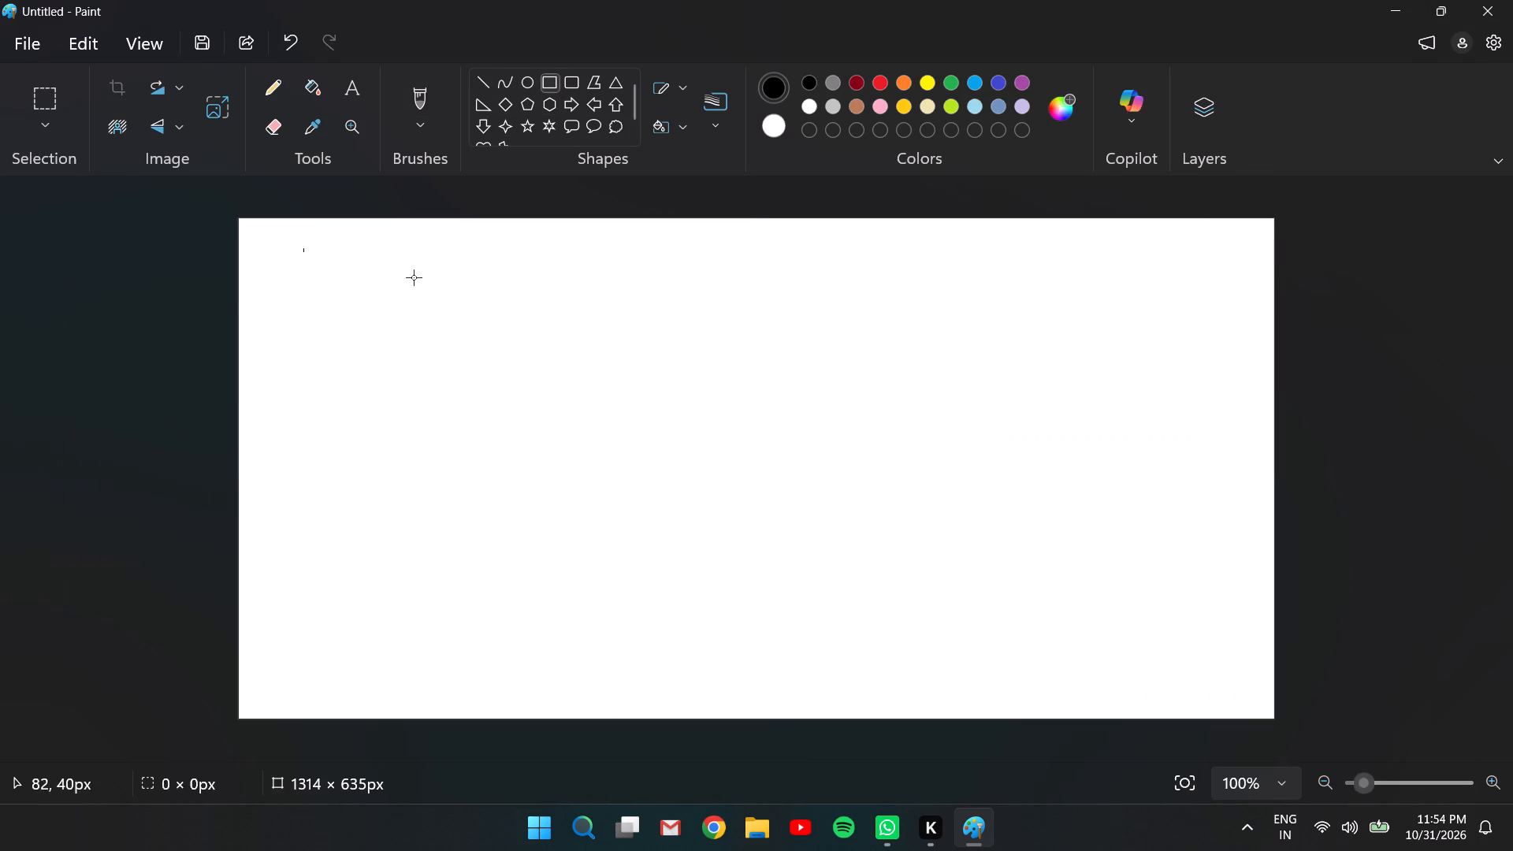
{"action": "left_click_drag", "start_coordinate": [414, 277], "coordinate": [901, 651]}
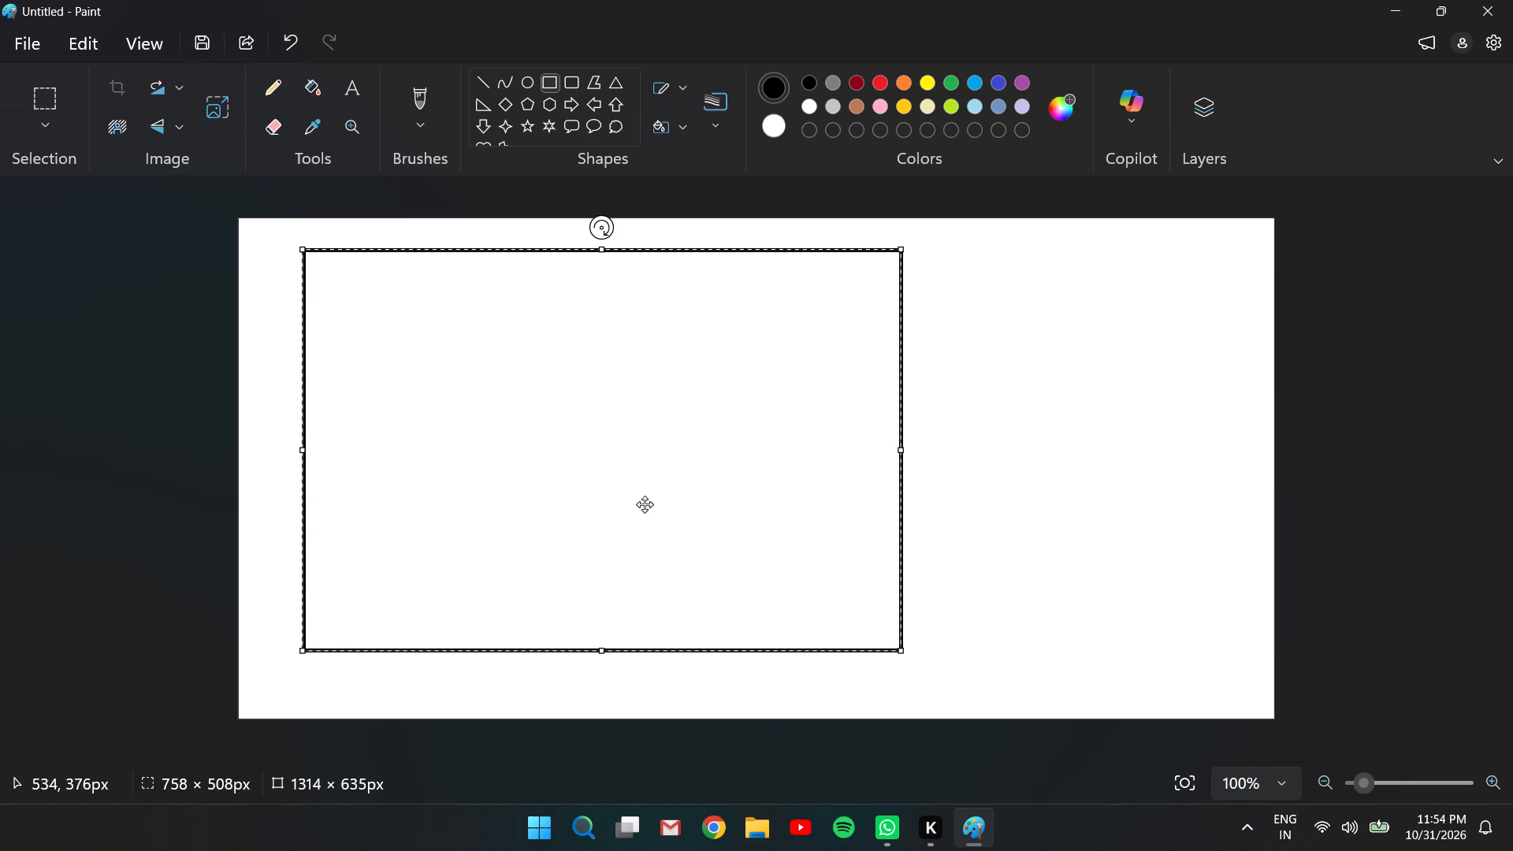
{"action": "left_click_drag", "start_coordinate": [645, 504], "coordinate": [727, 509]}
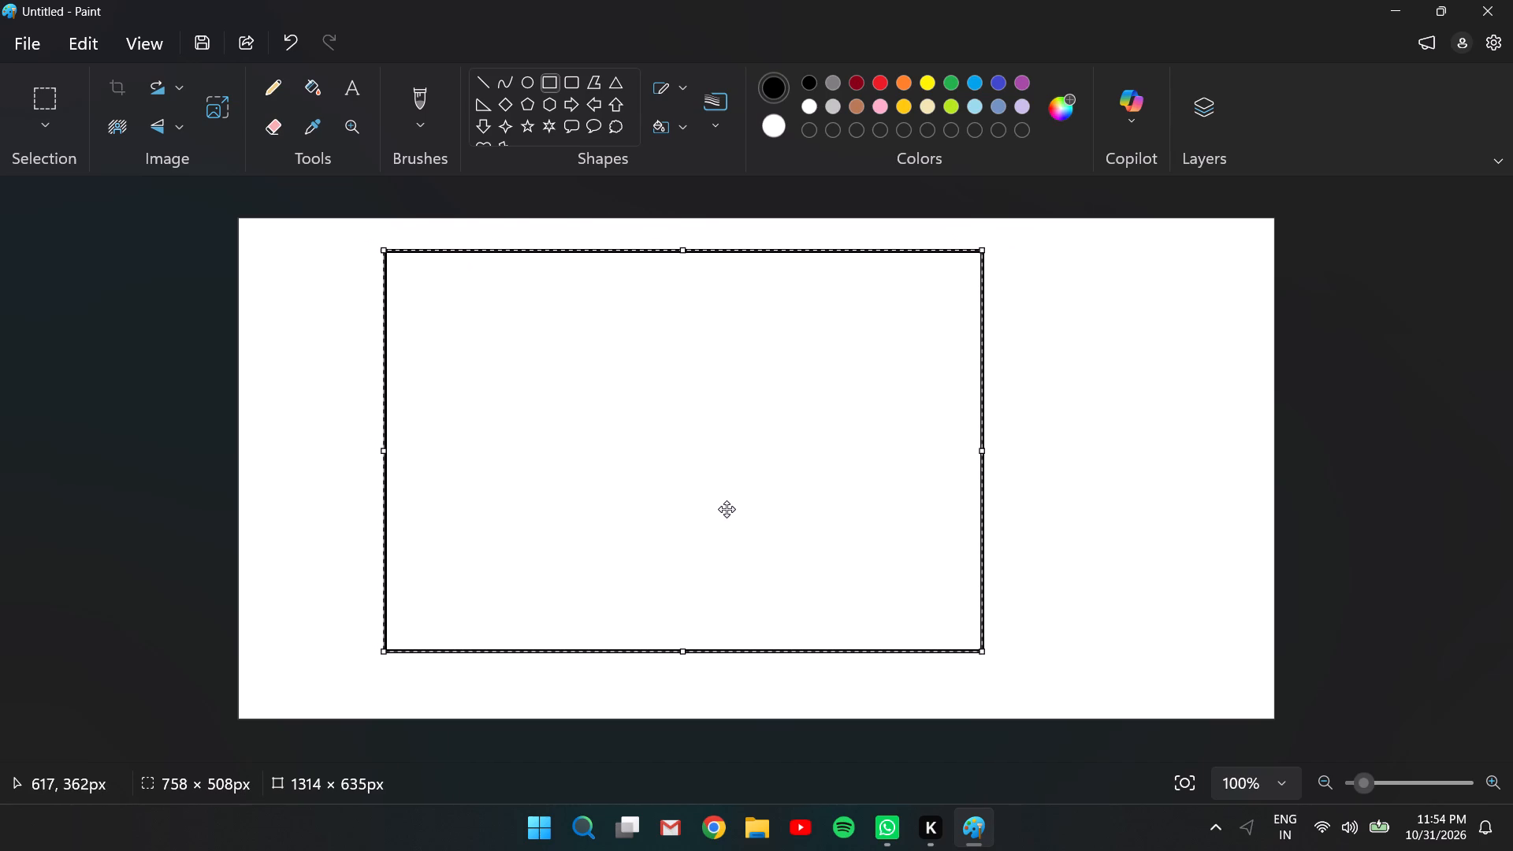
{"action": "left_click_drag", "start_coordinate": [727, 509], "coordinate": [734, 519]}
{"action": "left_click_drag", "start_coordinate": [734, 519], "coordinate": [726, 516]}
{"action": "left_click", "coordinate": [86, 506]}
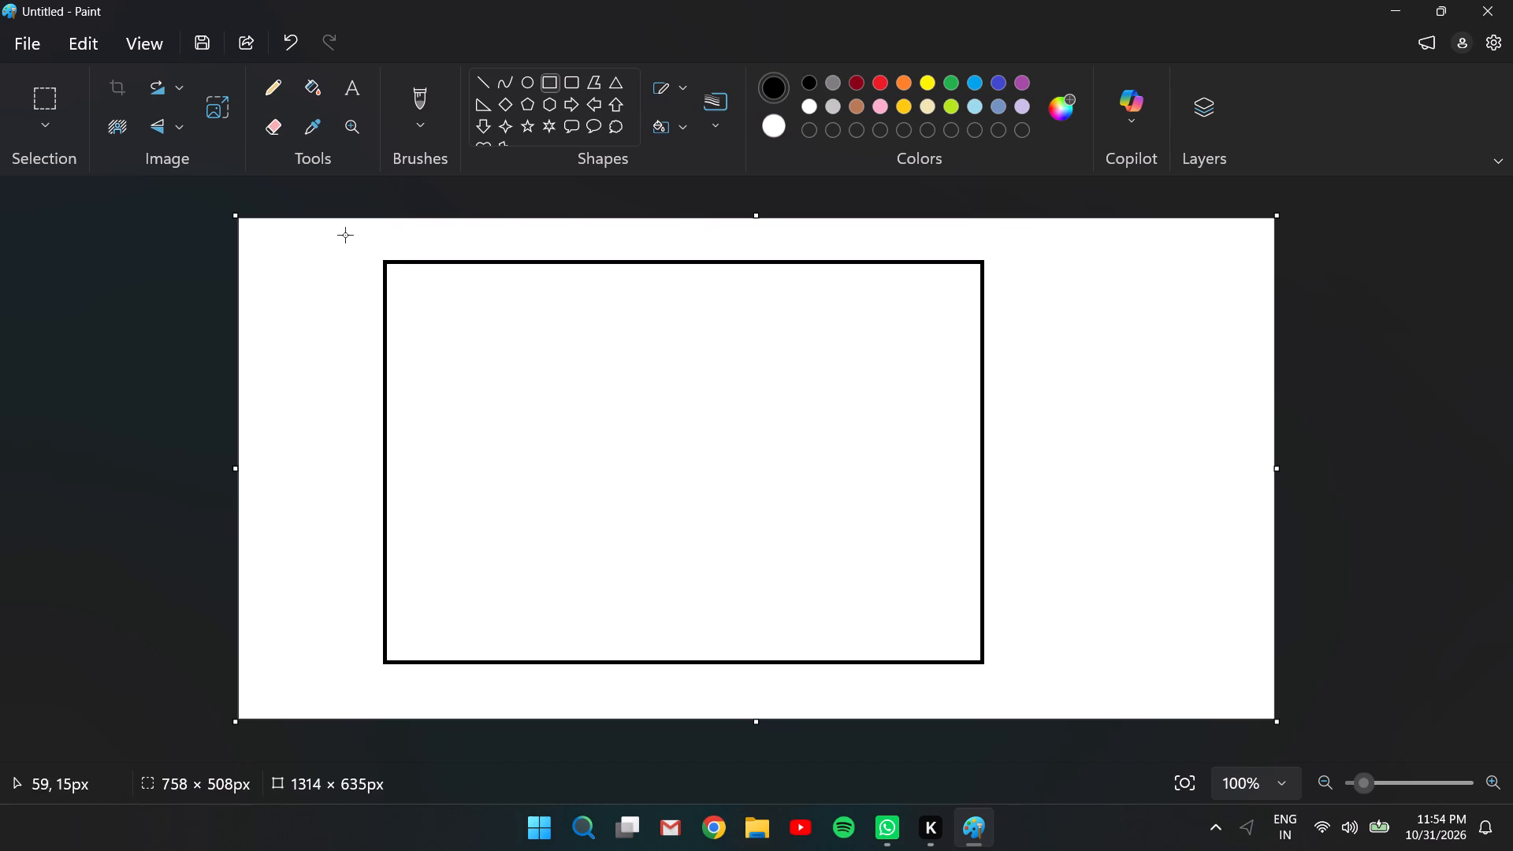
Draw two diagonal perspective lines from the rectangle's upper-left and lower-left corners outward past the canvas's top and bottom edges.
{"action": "left_click", "coordinate": [480, 76]}
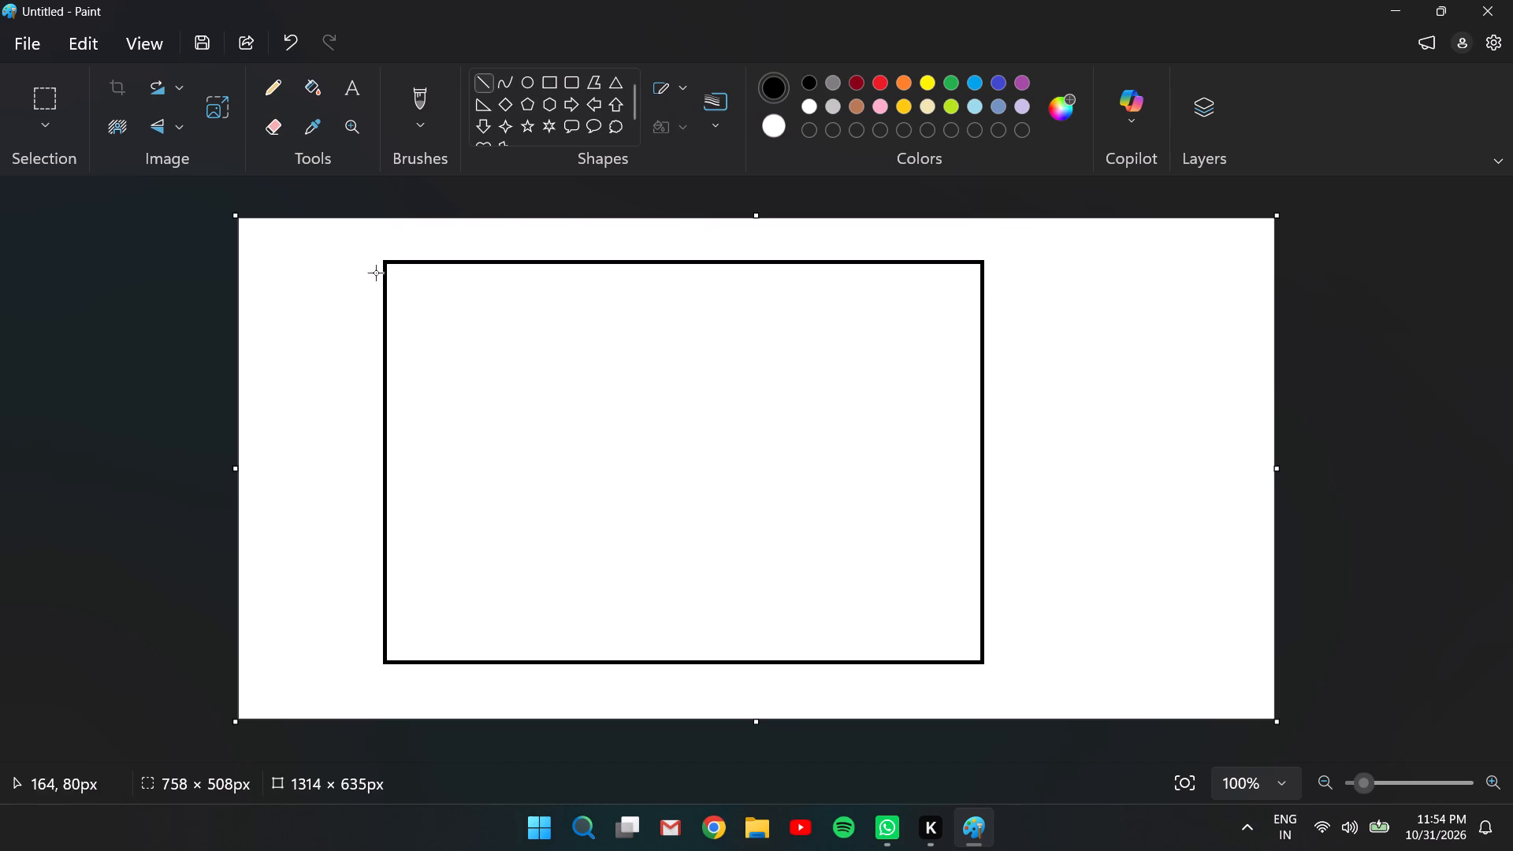
{"action": "left_click_drag", "start_coordinate": [383, 261], "coordinate": [108, 152]}
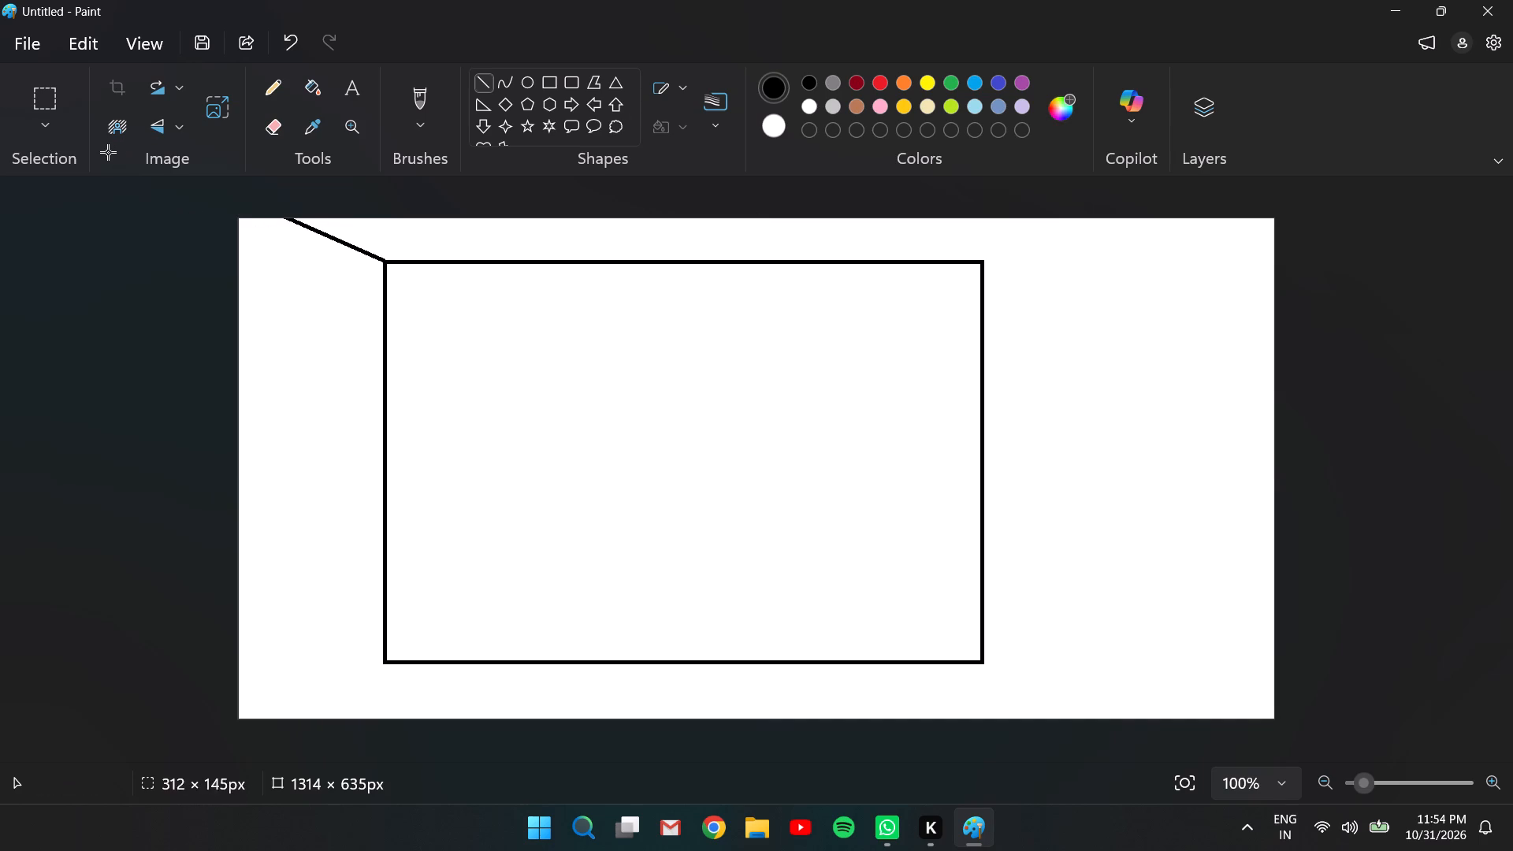
{"action": "left_click_drag", "start_coordinate": [108, 152], "coordinate": [104, 152]}
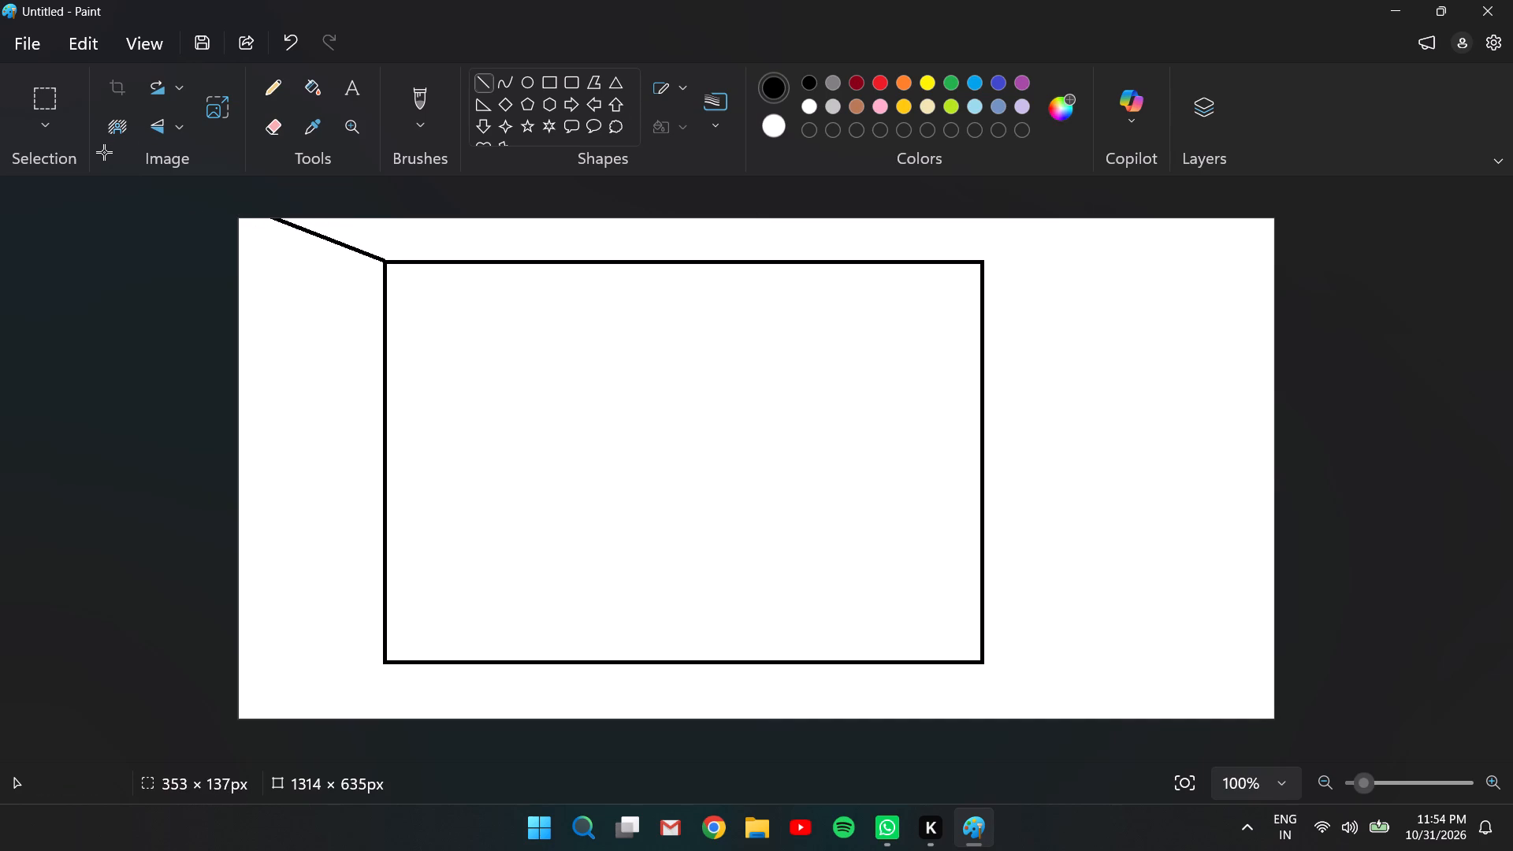
{"action": "left_click_drag", "start_coordinate": [104, 152], "coordinate": [103, 152]}
{"action": "left_click_drag", "start_coordinate": [386, 663], "coordinate": [191, 810]}
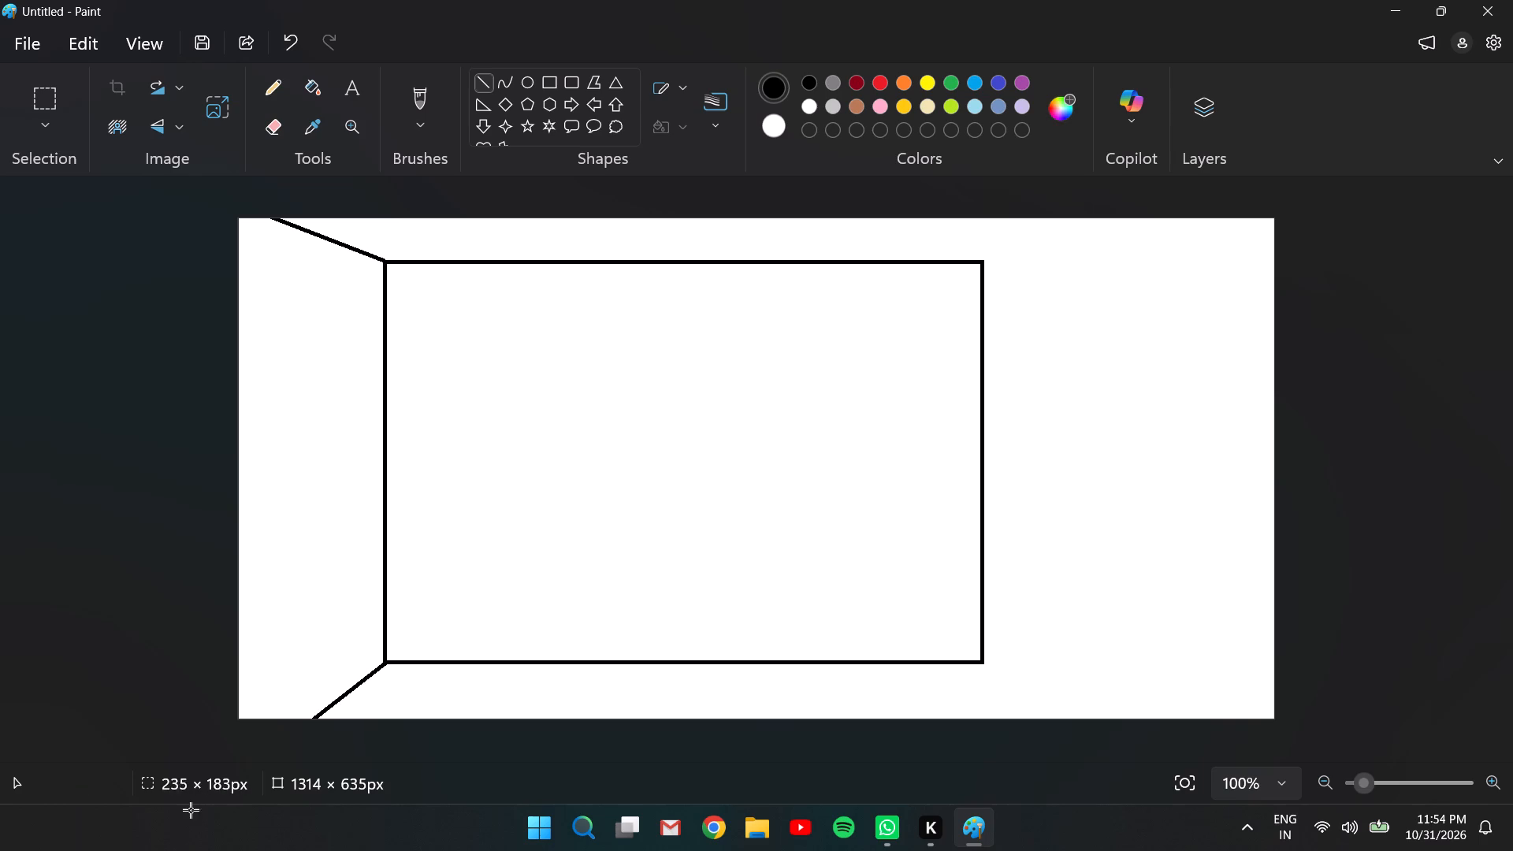
{"action": "left_click_drag", "start_coordinate": [191, 810], "coordinate": [50, 823]}
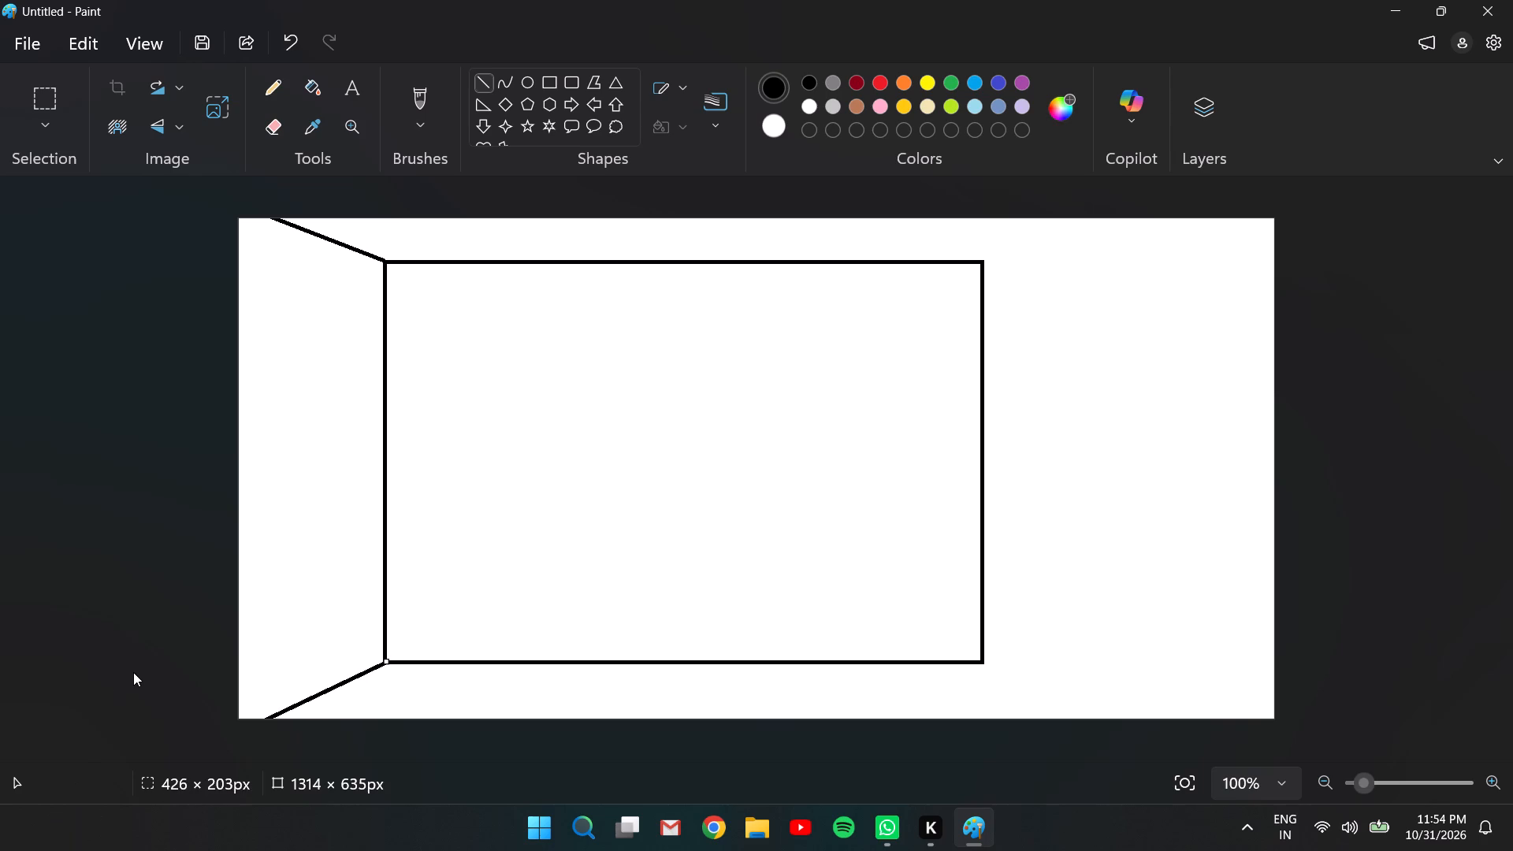
{"action": "left_click", "coordinate": [133, 672]}
Draw a line about 28 px long leftward from the rectangle's lower-left corner, plus a diagonal from its end running beside the lower perspective line.
{"action": "left_click_drag", "start_coordinate": [385, 663], "coordinate": [351, 663]}
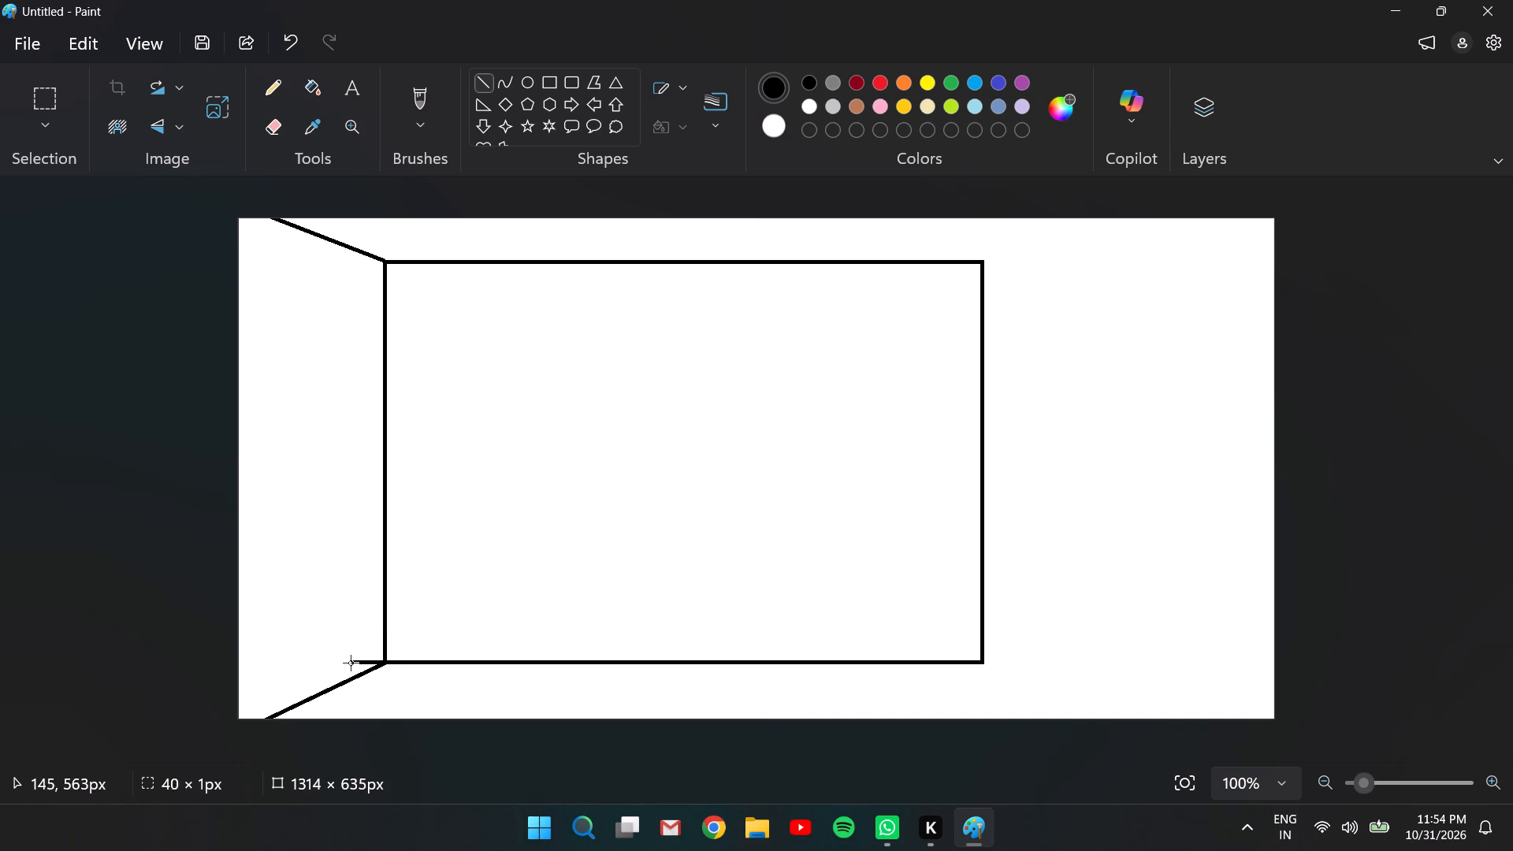
{"action": "left_click_drag", "start_coordinate": [351, 663], "coordinate": [364, 663]}
{"action": "left_click_drag", "start_coordinate": [364, 663], "coordinate": [362, 663]}
{"action": "left_click", "coordinate": [106, 635]}
{"action": "left_click_drag", "start_coordinate": [364, 661], "coordinate": [110, 767]}
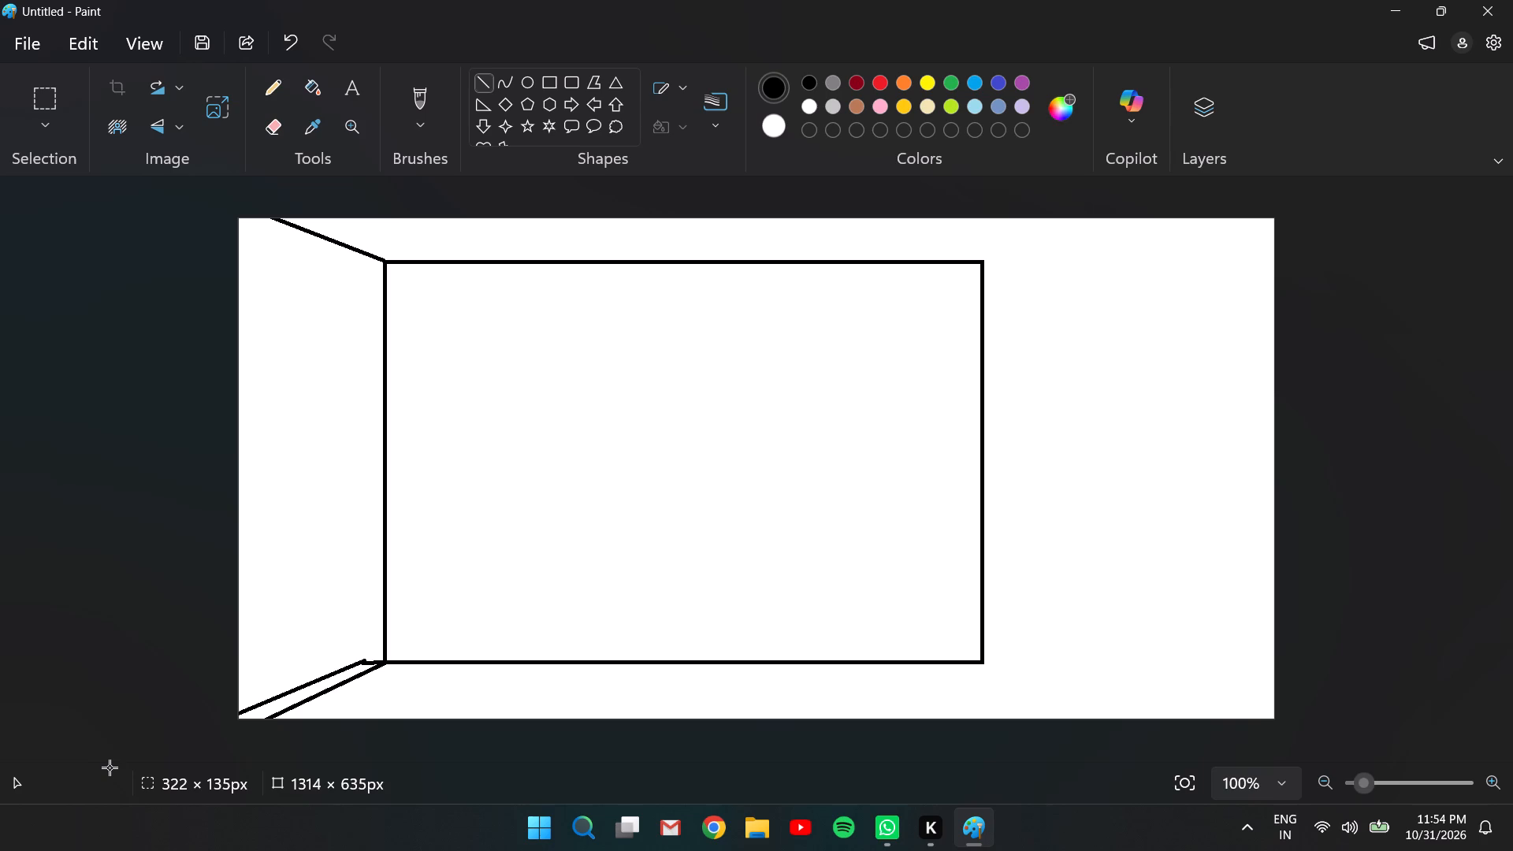
{"action": "left_click_drag", "start_coordinate": [110, 767], "coordinate": [110, 767]}
{"action": "left_click", "coordinate": [90, 691]}
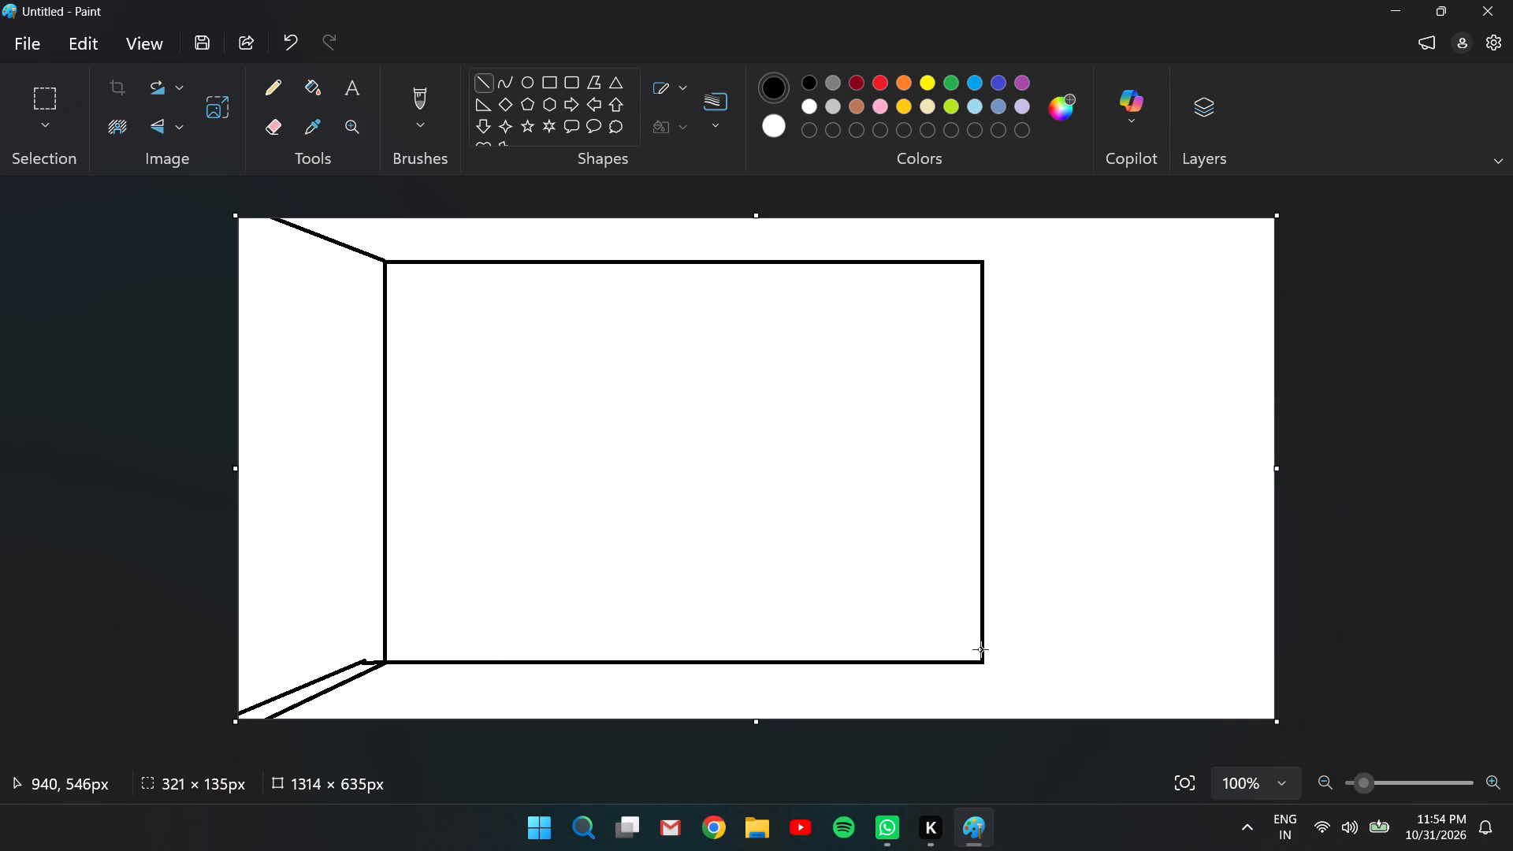
With a 3px line thickness, draw a horizontal line about 753 px long across the rectangle, just above its bottom edge.
{"action": "left_click", "coordinate": [716, 124]}
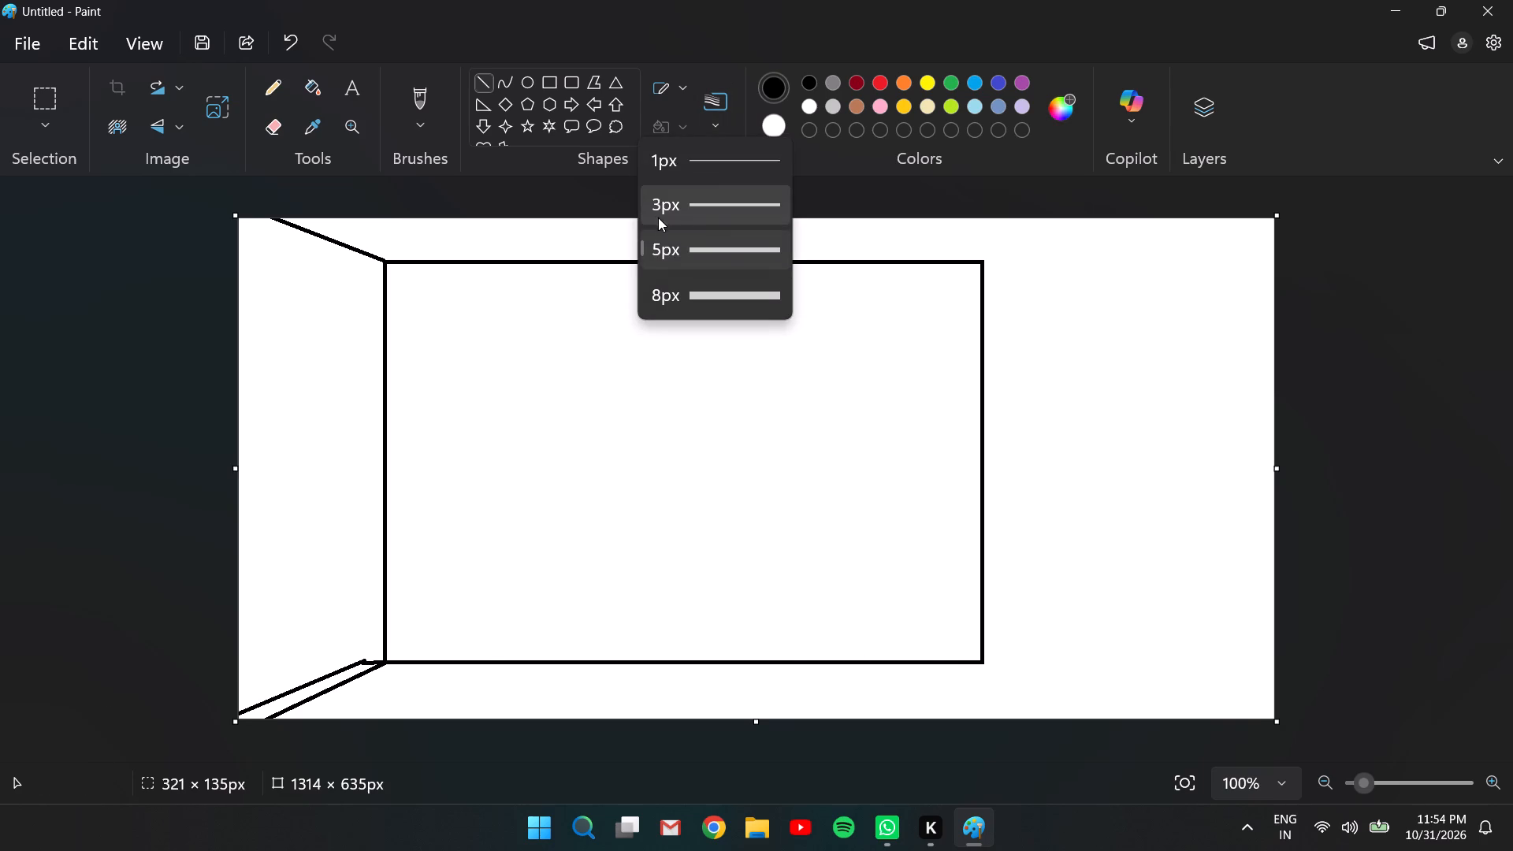
{"action": "left_click", "coordinate": [688, 205]}
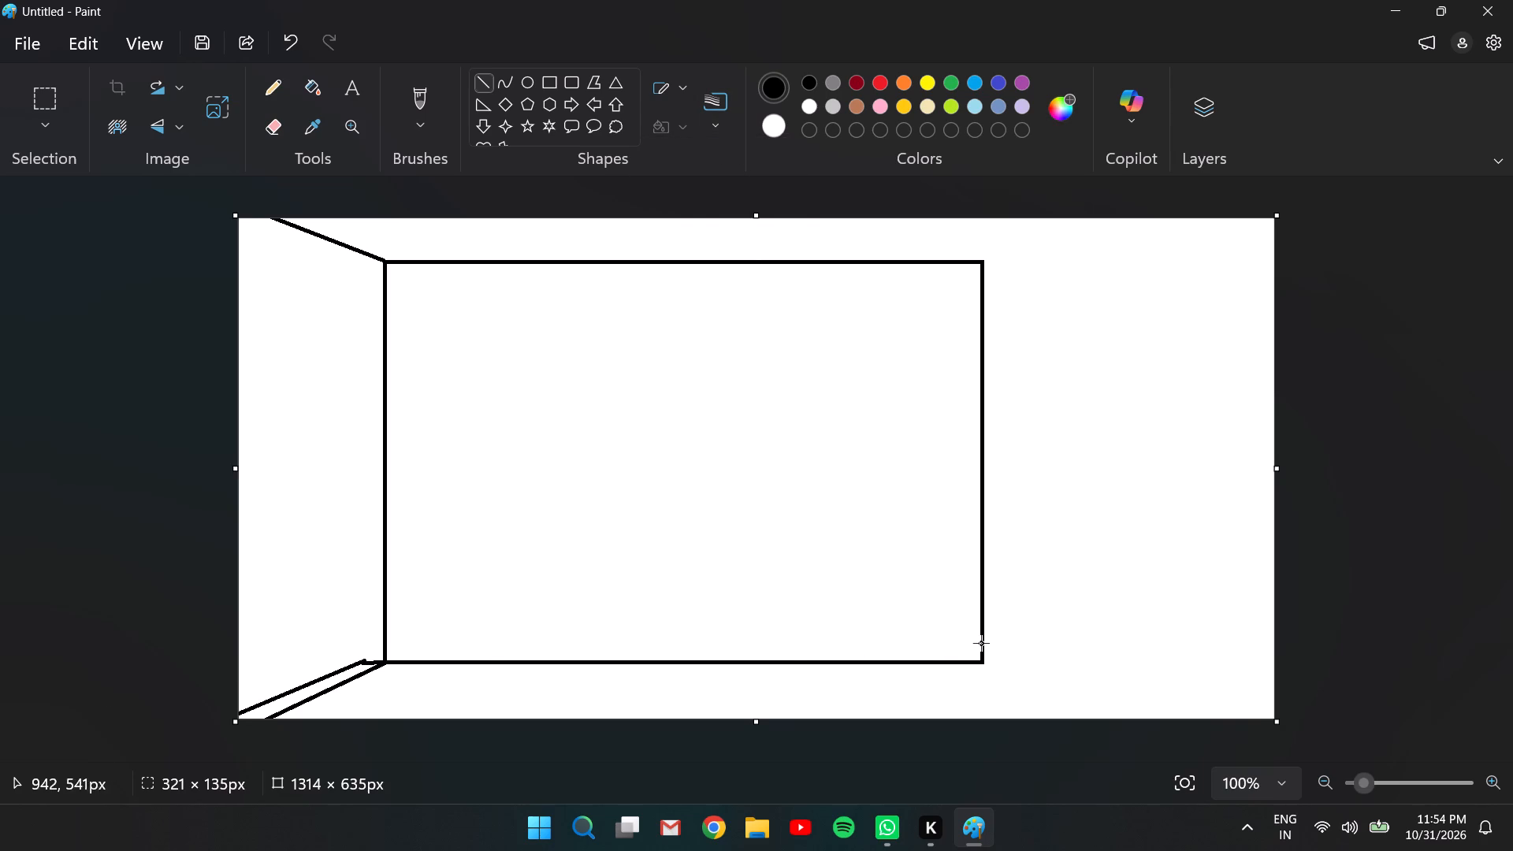
{"action": "left_click_drag", "start_coordinate": [981, 643], "coordinate": [388, 642]}
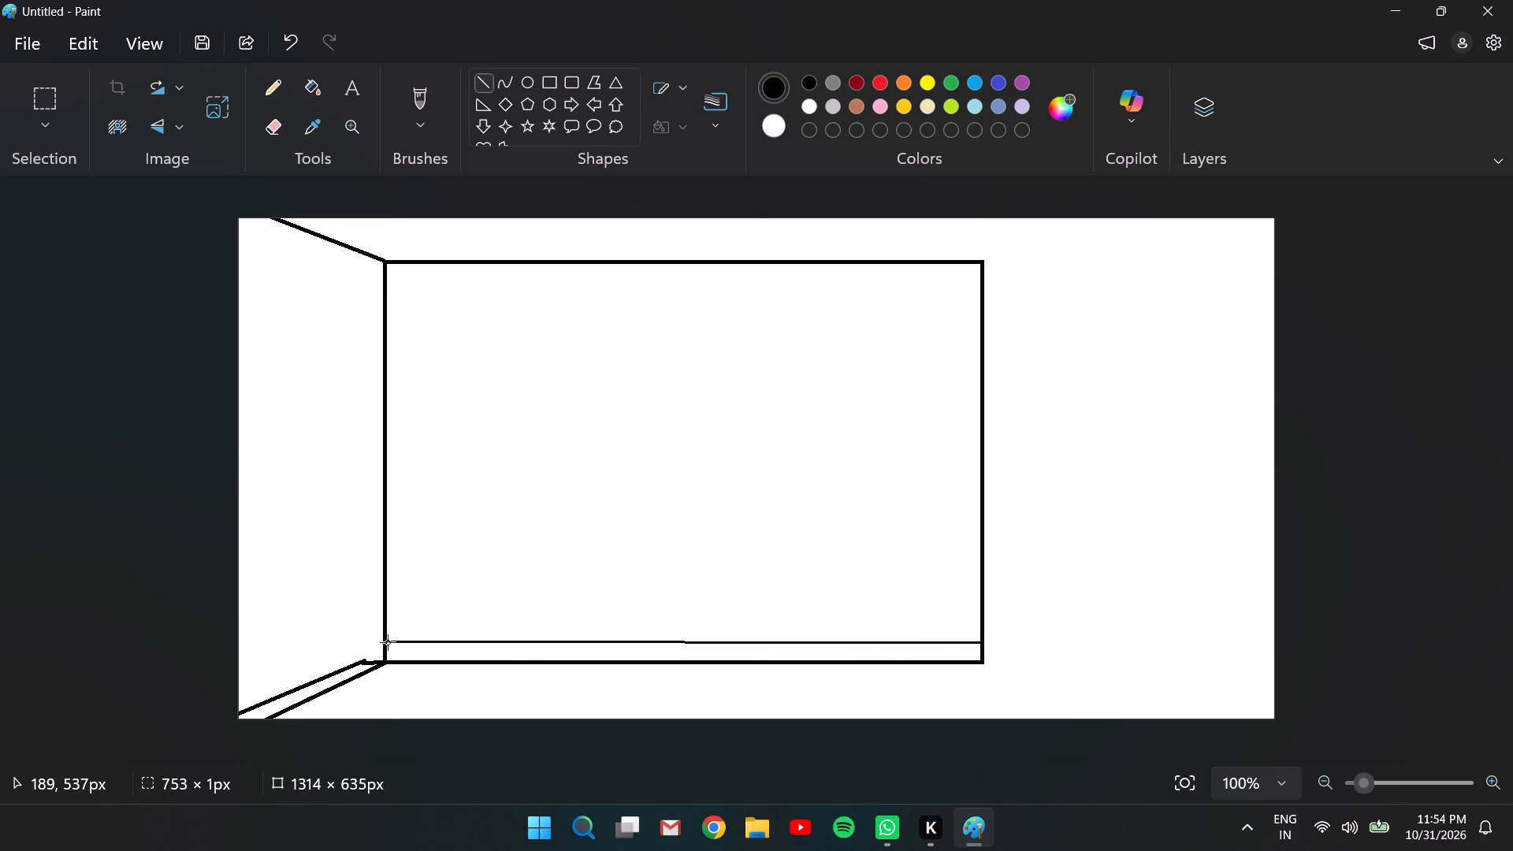
{"action": "left_click_drag", "start_coordinate": [388, 642], "coordinate": [388, 643]}
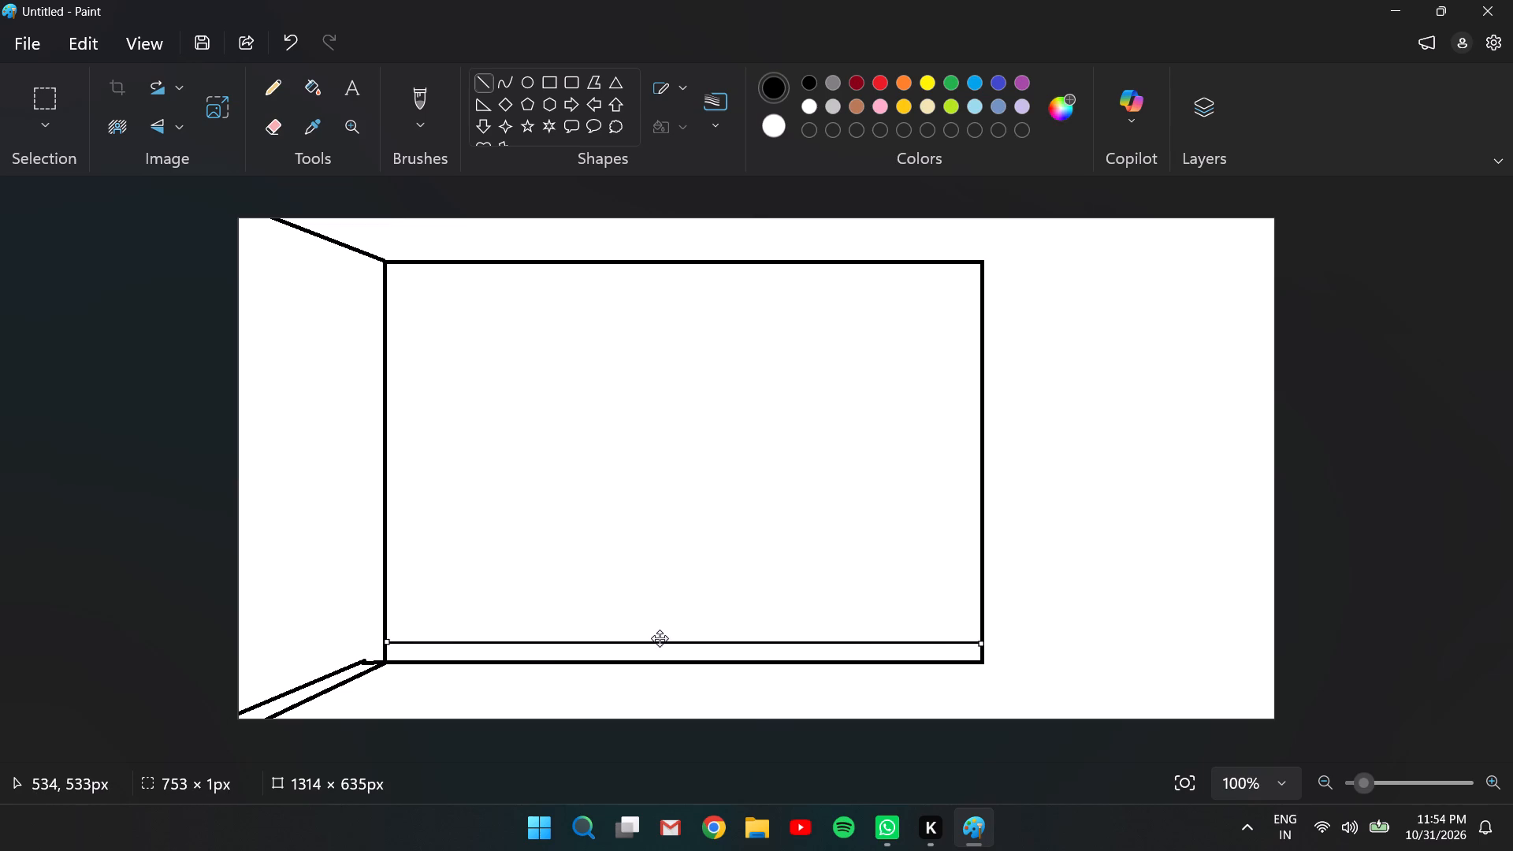
{"action": "left_click_drag", "start_coordinate": [663, 641], "coordinate": [664, 648]}
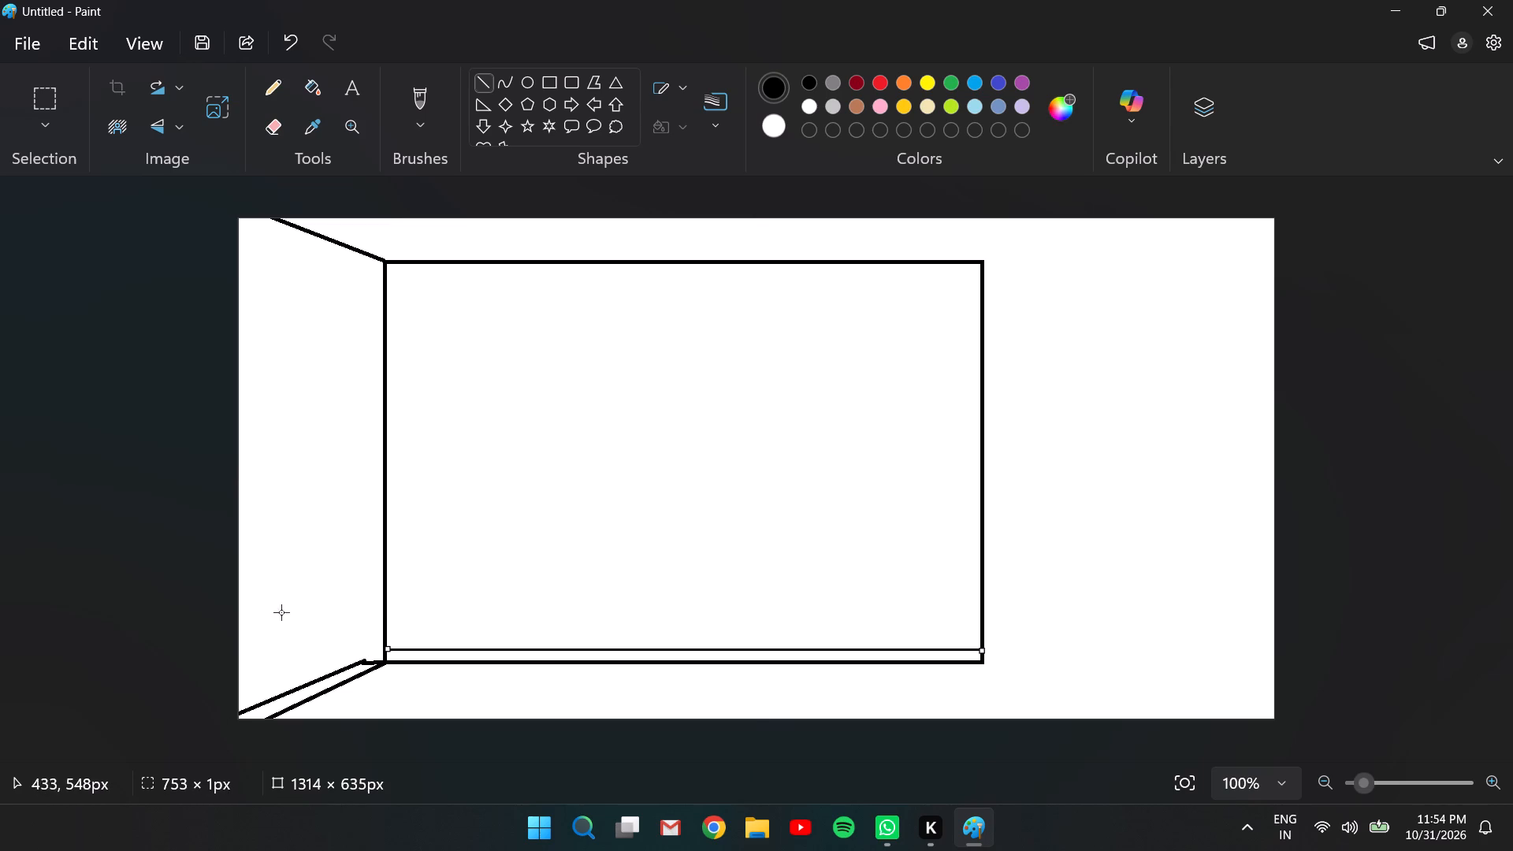
{"action": "left_click", "coordinate": [242, 612]}
Draw a narrow strip left of the rectangle's lower-left corner from horizontal lines of about 153 and 127 px, closed by an 11 px vertical end.
{"action": "left_click_drag", "start_coordinate": [385, 654], "coordinate": [355, 656]}
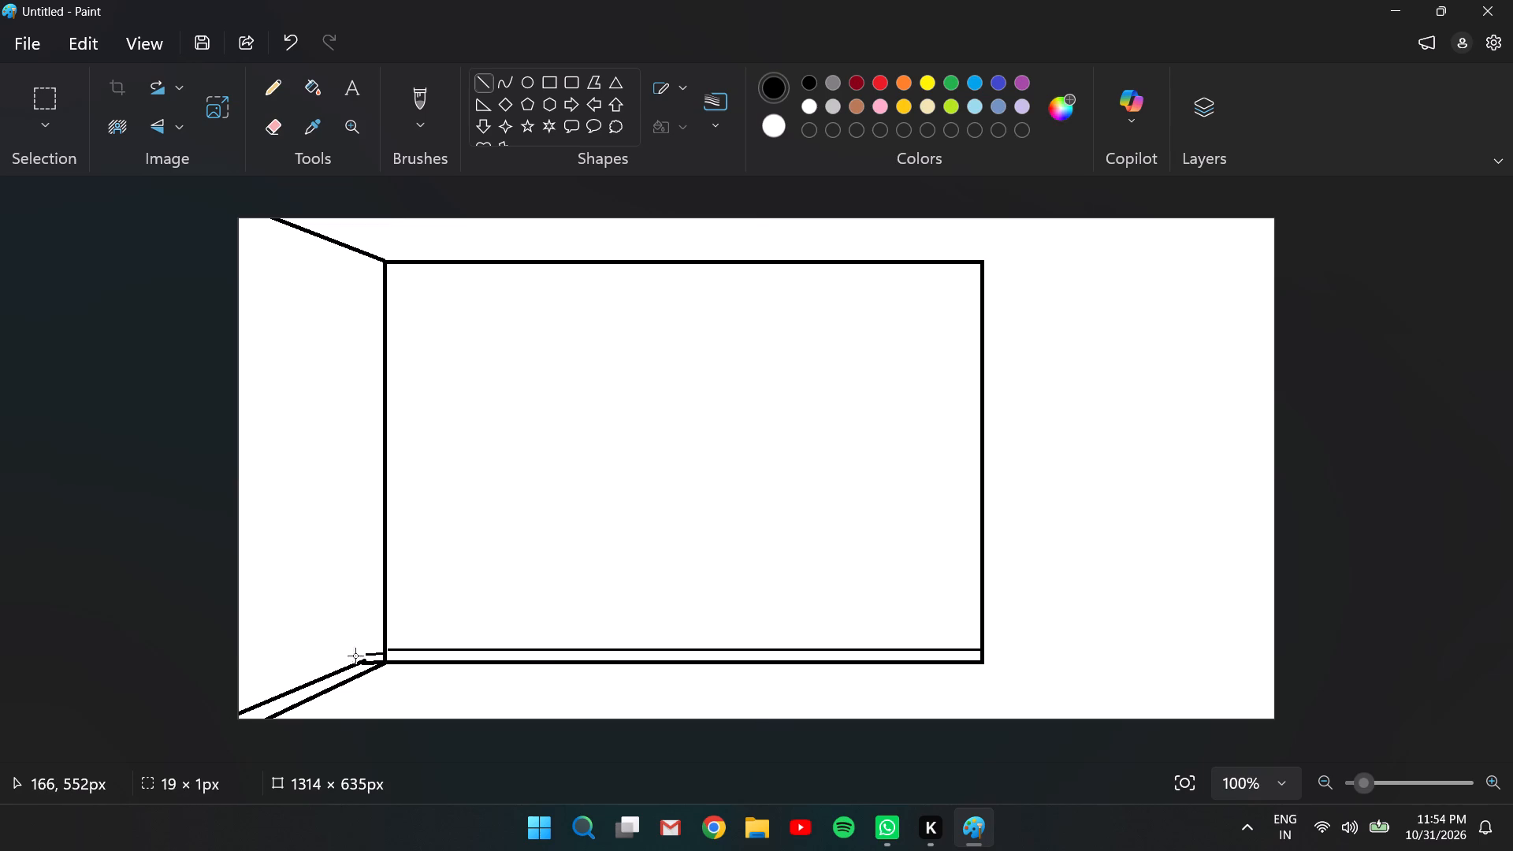
{"action": "left_click_drag", "start_coordinate": [355, 656], "coordinate": [262, 655]}
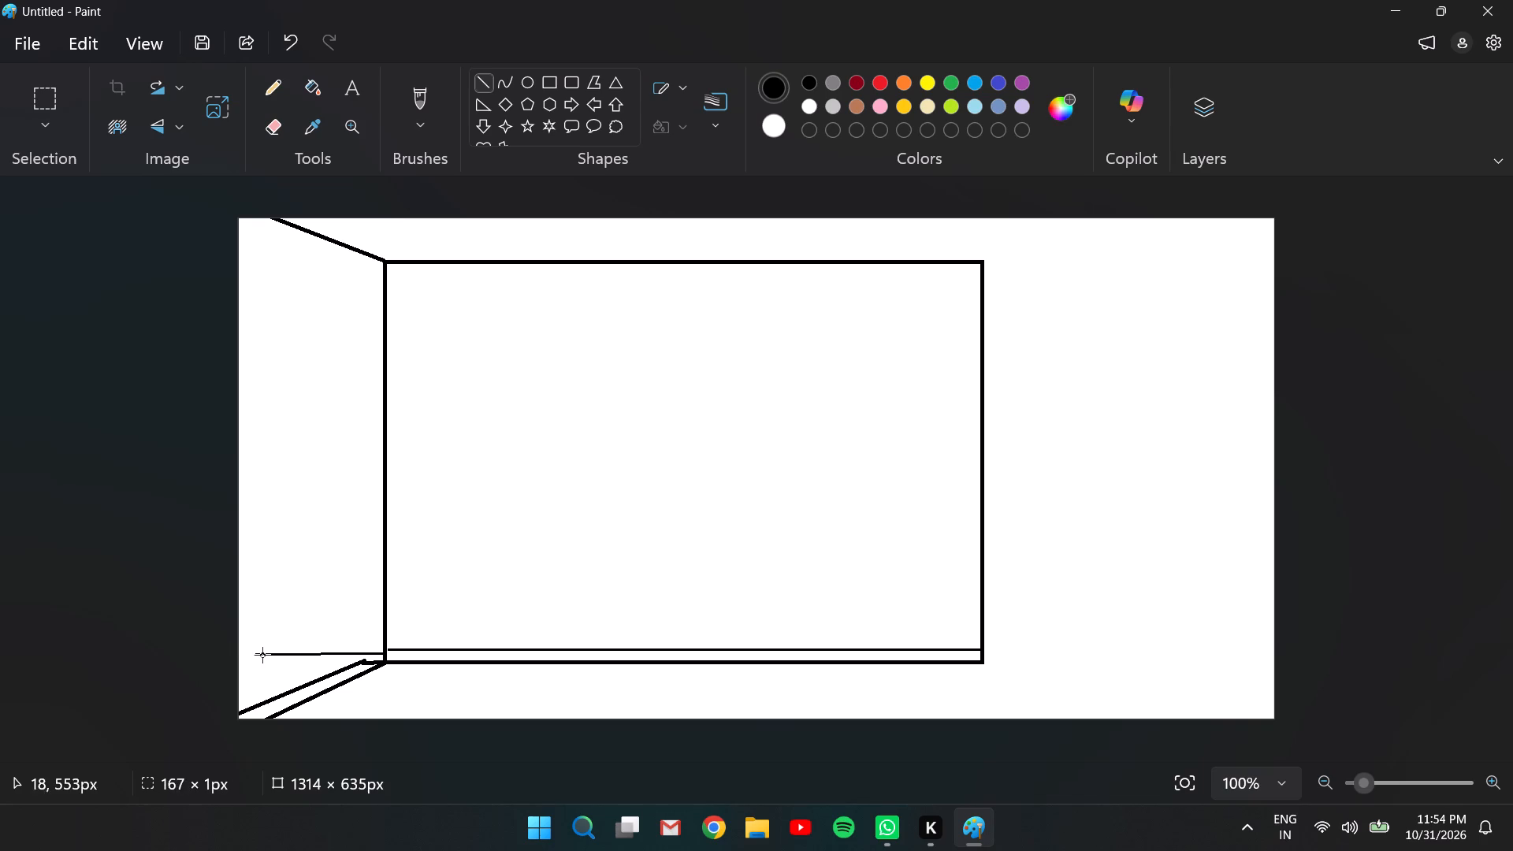
{"action": "left_click_drag", "start_coordinate": [262, 655], "coordinate": [264, 653]}
{"action": "left_click_drag", "start_coordinate": [264, 653], "coordinate": [264, 654]}
{"action": "left_click", "coordinate": [170, 650]}
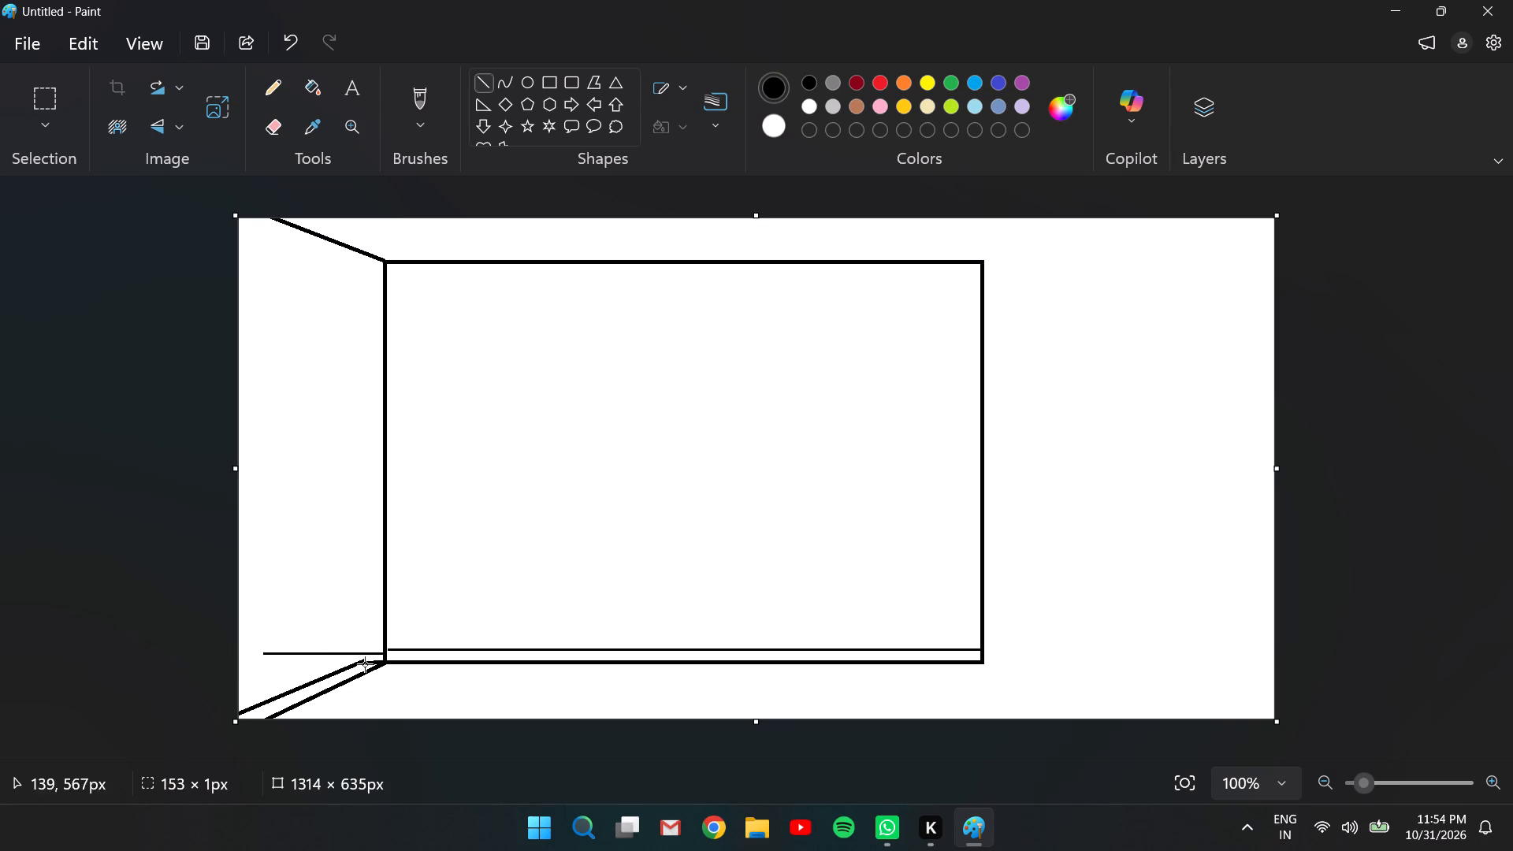
{"action": "left_click_drag", "start_coordinate": [362, 662], "coordinate": [250, 663]}
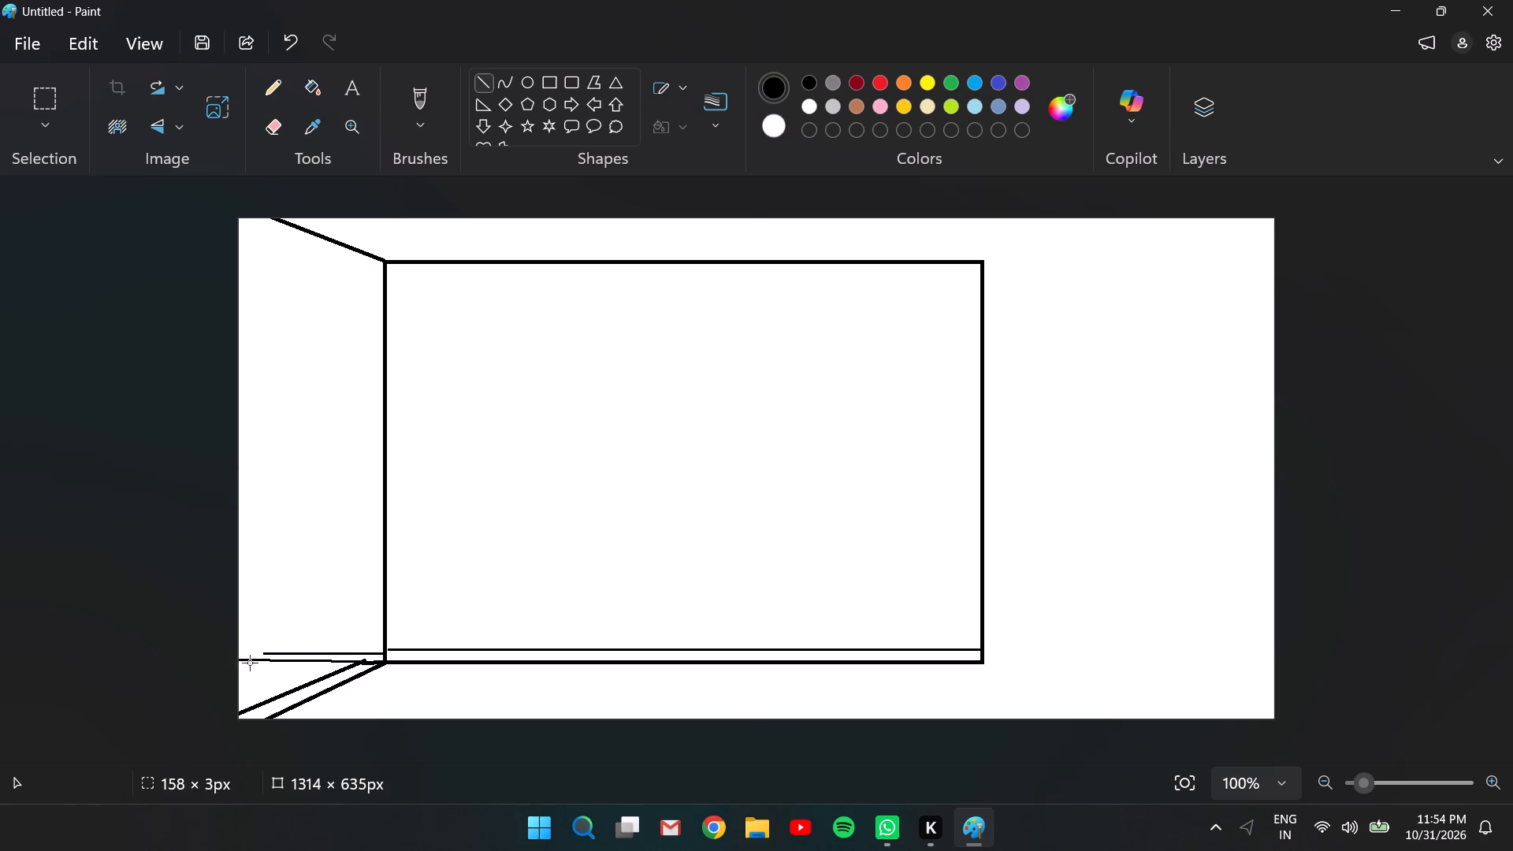
{"action": "left_click_drag", "start_coordinate": [250, 663], "coordinate": [262, 663]}
{"action": "left_click", "coordinate": [262, 663]}
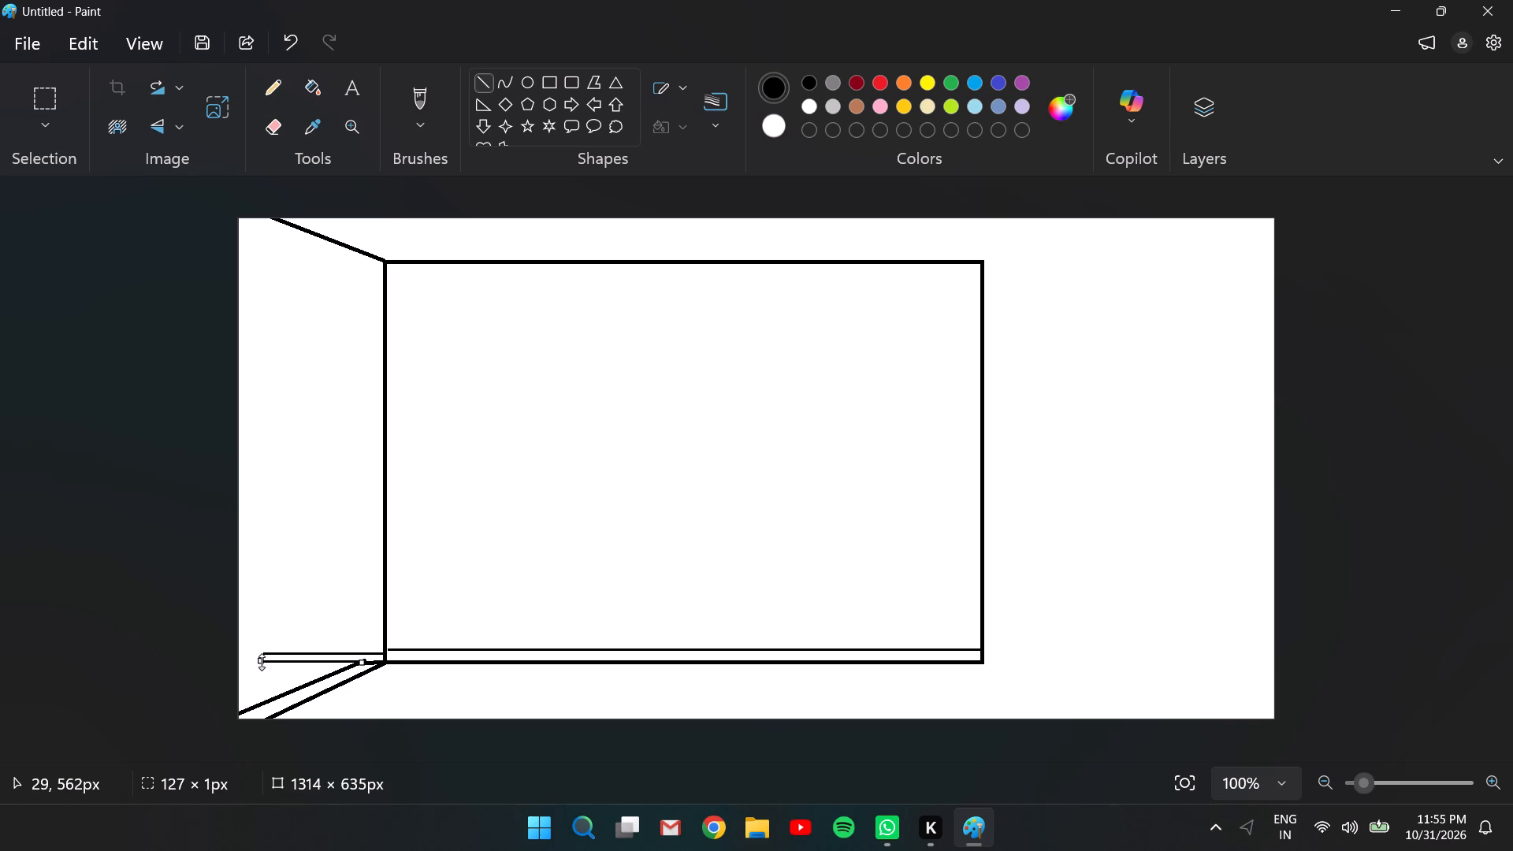
{"action": "left_click", "coordinate": [183, 663]}
{"action": "left_click_drag", "start_coordinate": [262, 661], "coordinate": [262, 652]}
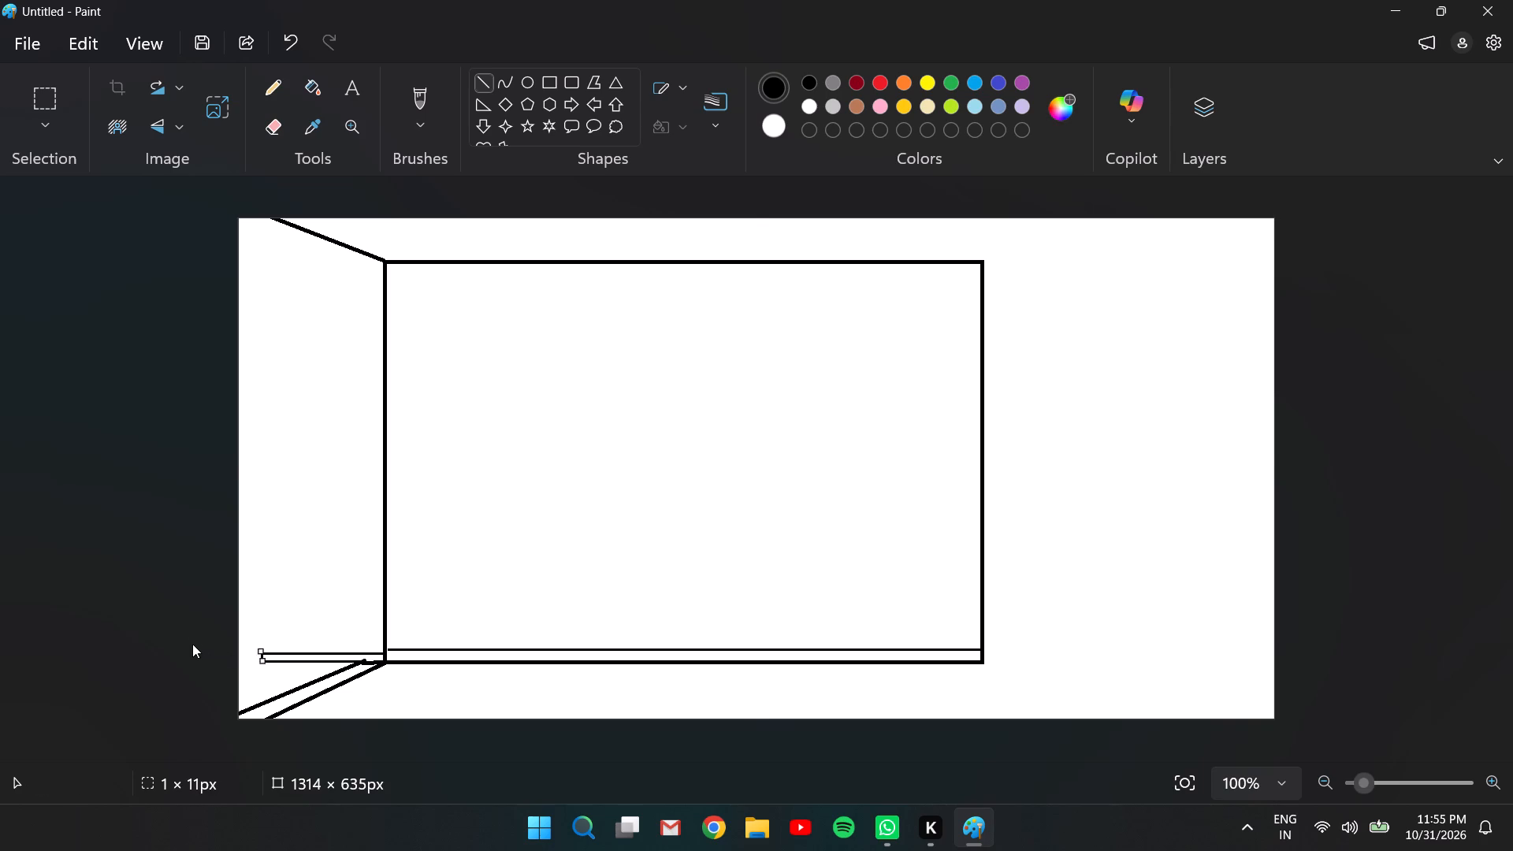
{"action": "left_click", "coordinate": [192, 644]}
Draw a vertical line about 557 px long from the narrow strip's outer end up past the canvas's top edge.
{"action": "left_click_drag", "start_coordinate": [266, 653], "coordinate": [273, 317]}
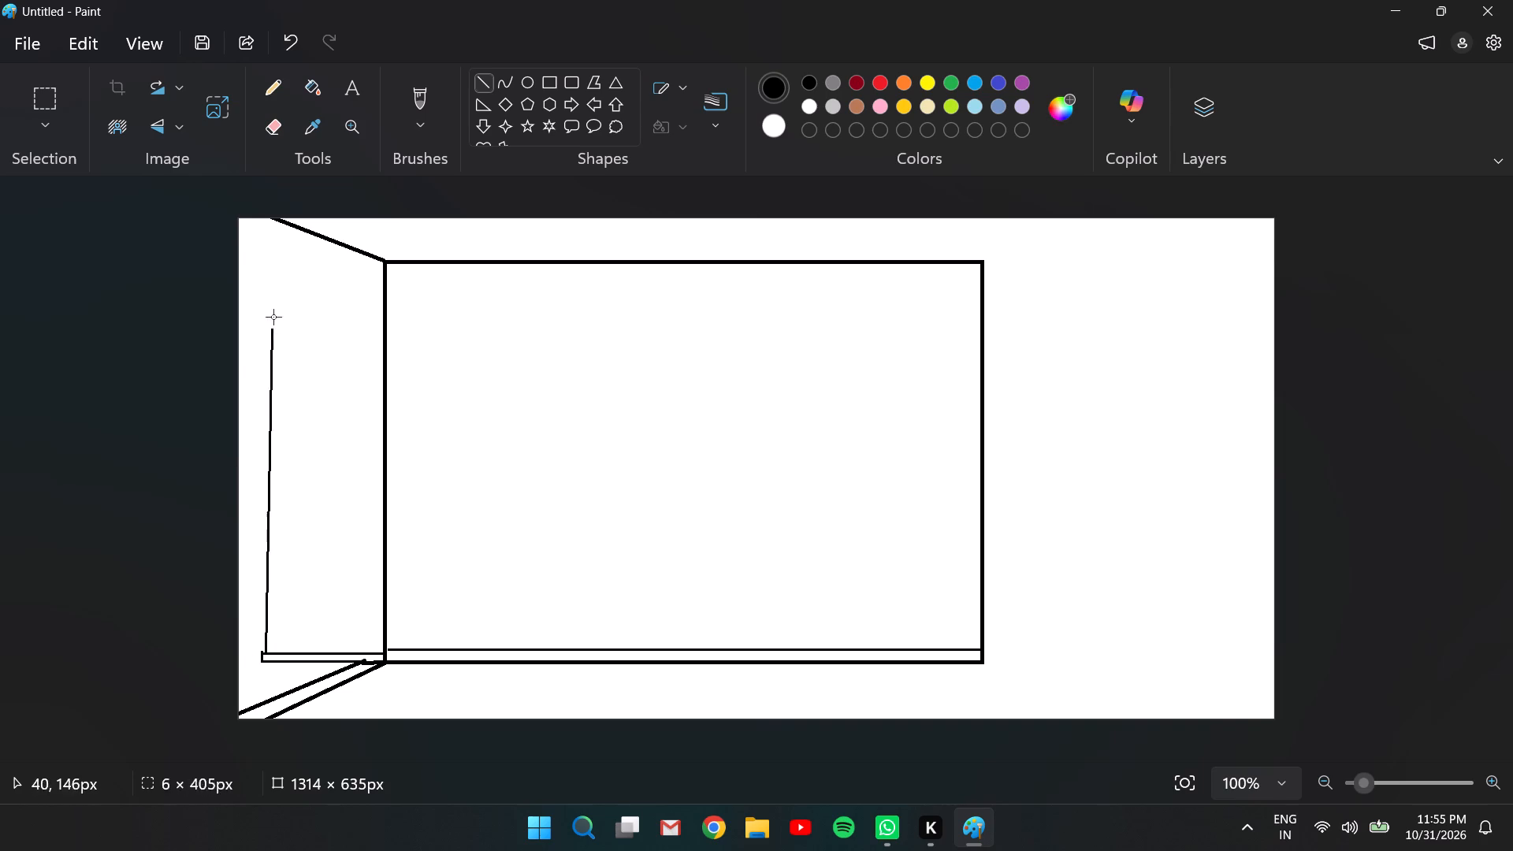
{"action": "left_click_drag", "start_coordinate": [273, 317], "coordinate": [264, 212]}
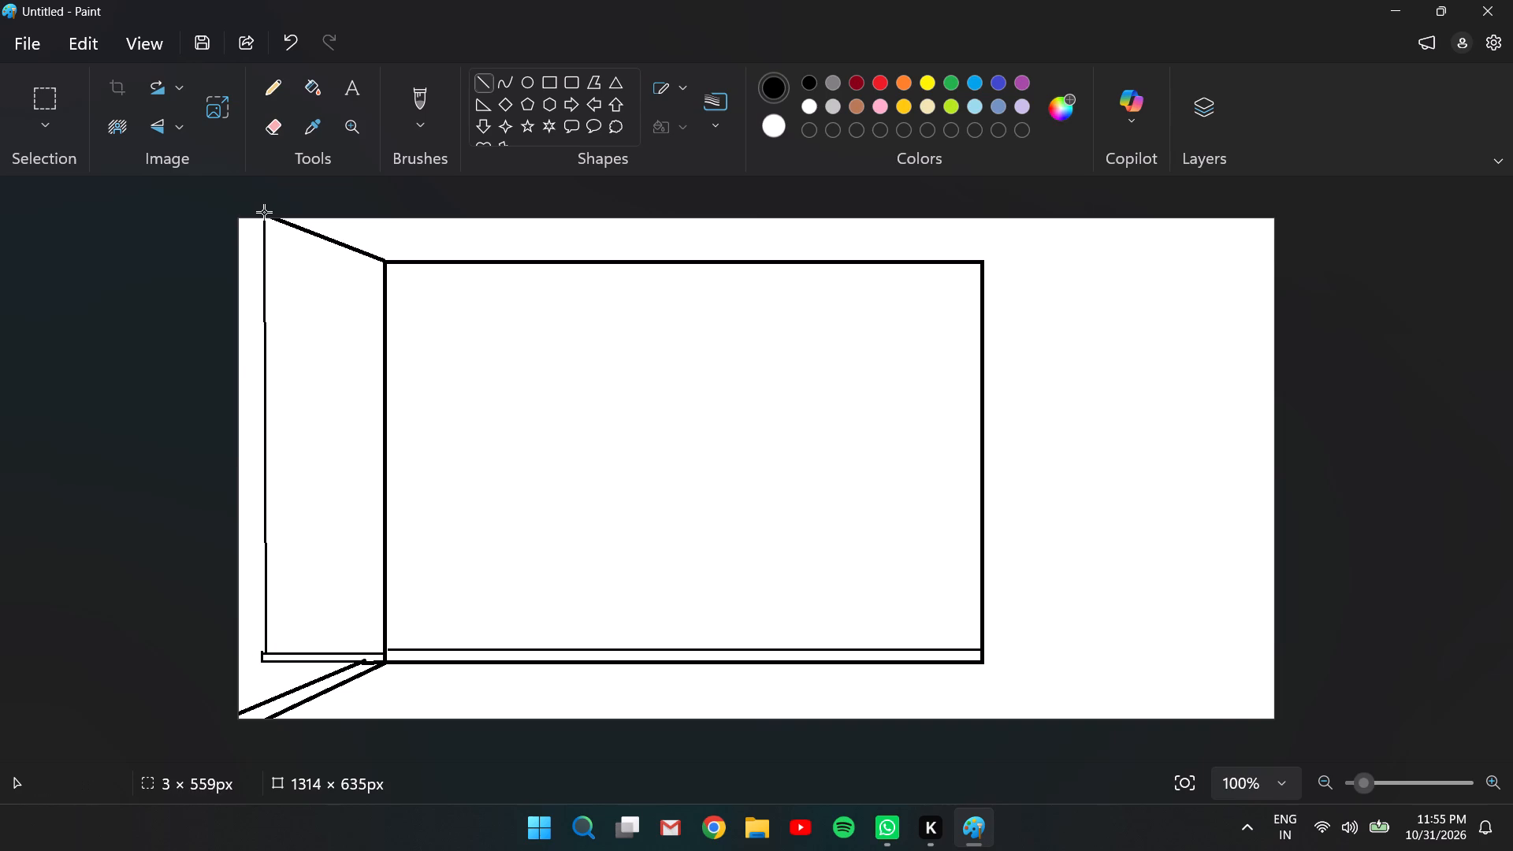
{"action": "left_click_drag", "start_coordinate": [264, 212], "coordinate": [265, 212]}
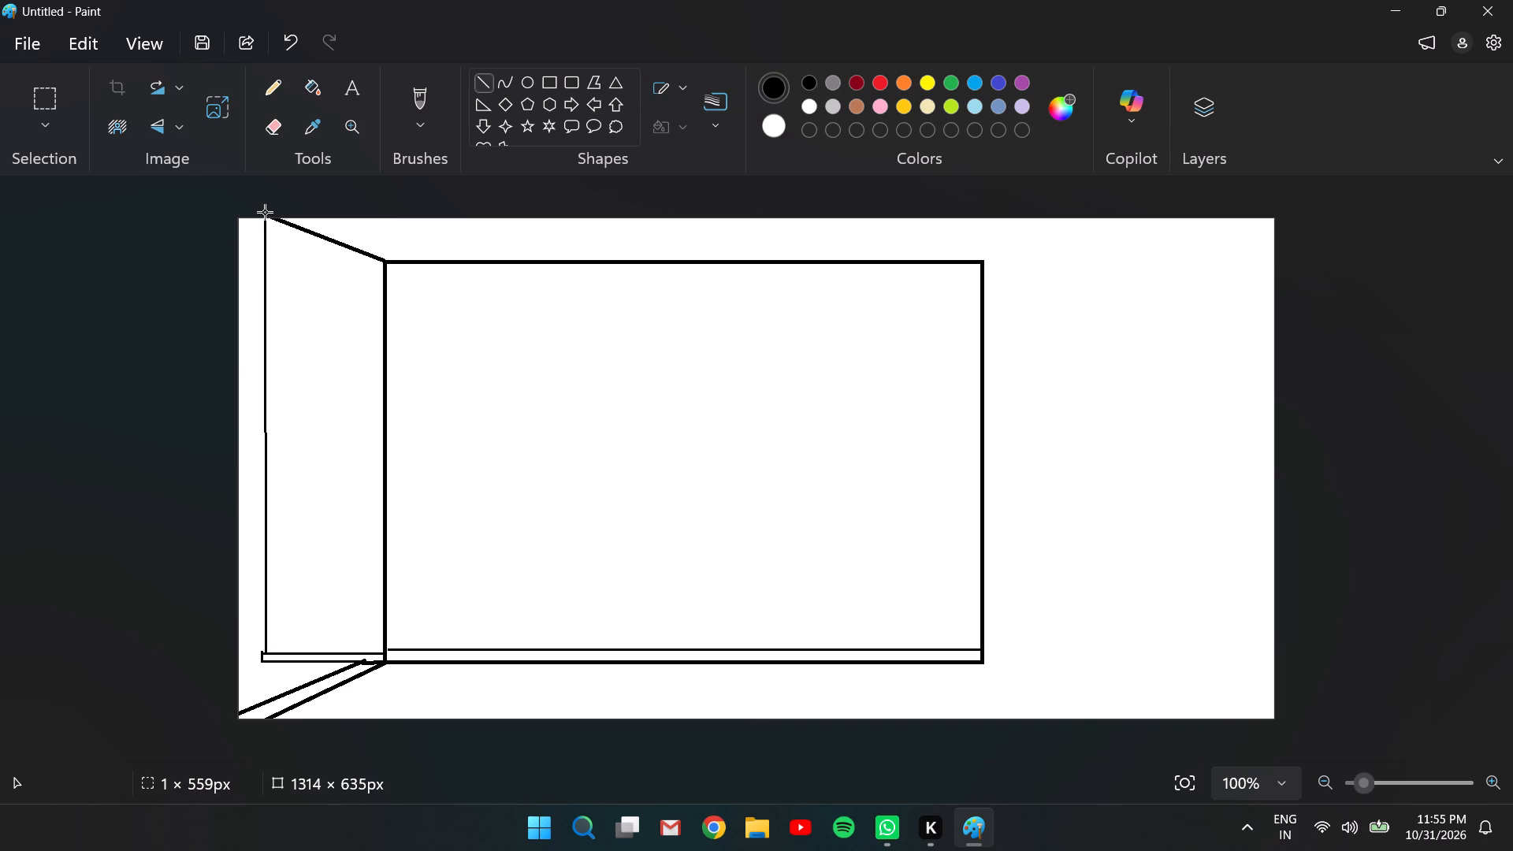
{"action": "left_click_drag", "start_coordinate": [265, 212], "coordinate": [266, 213]}
{"action": "left_click_drag", "start_coordinate": [266, 213], "coordinate": [266, 214]}
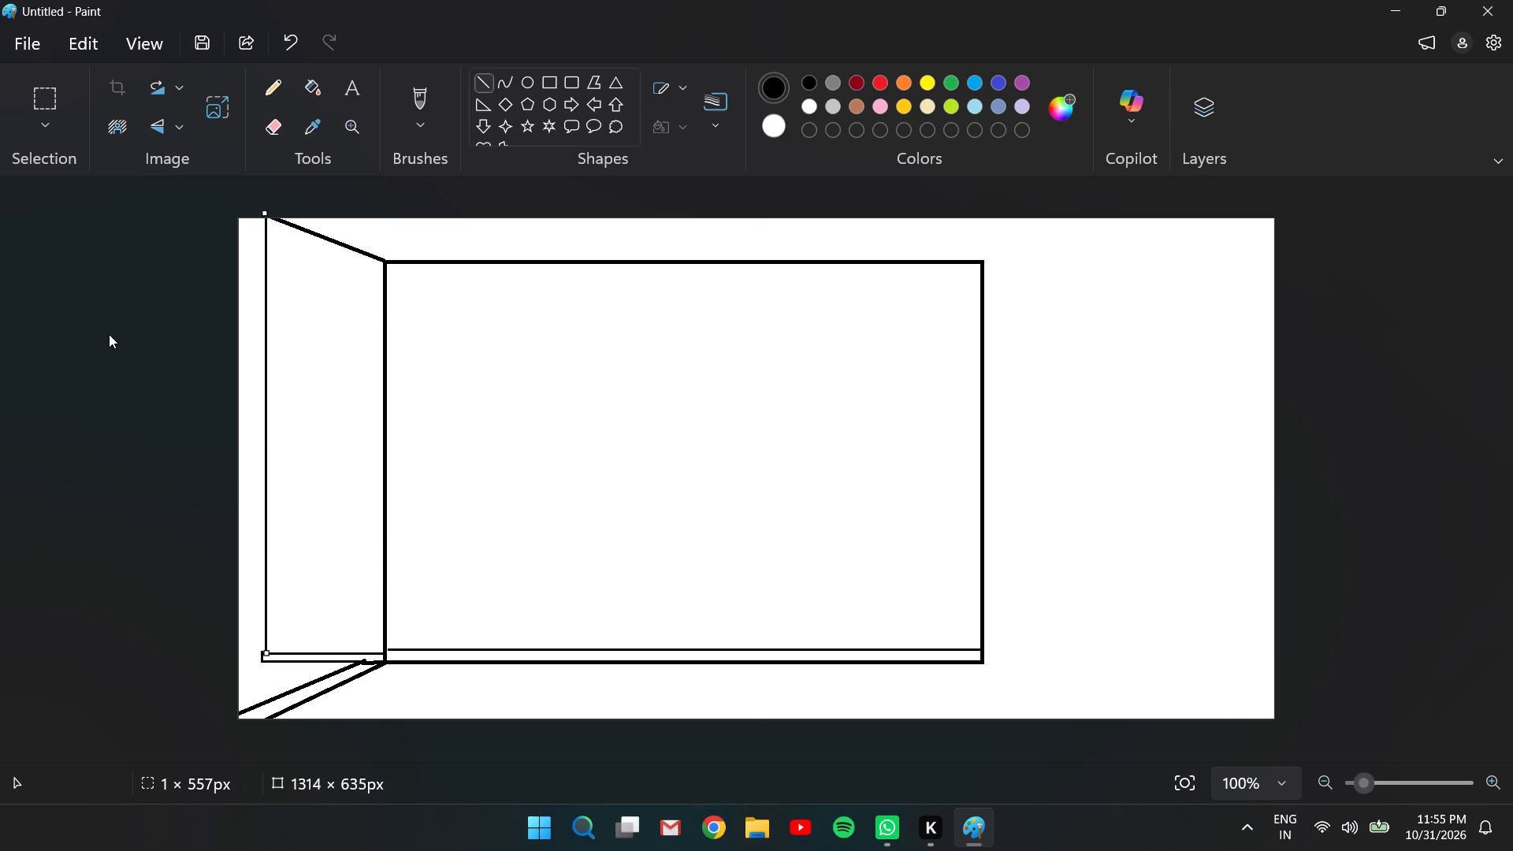
{"action": "left_click", "coordinate": [107, 335]}
Erase the diagonal perspective line running from the large rectangle's upper-left corner to the canvas's top edge.
{"action": "left_click", "coordinate": [277, 133]}
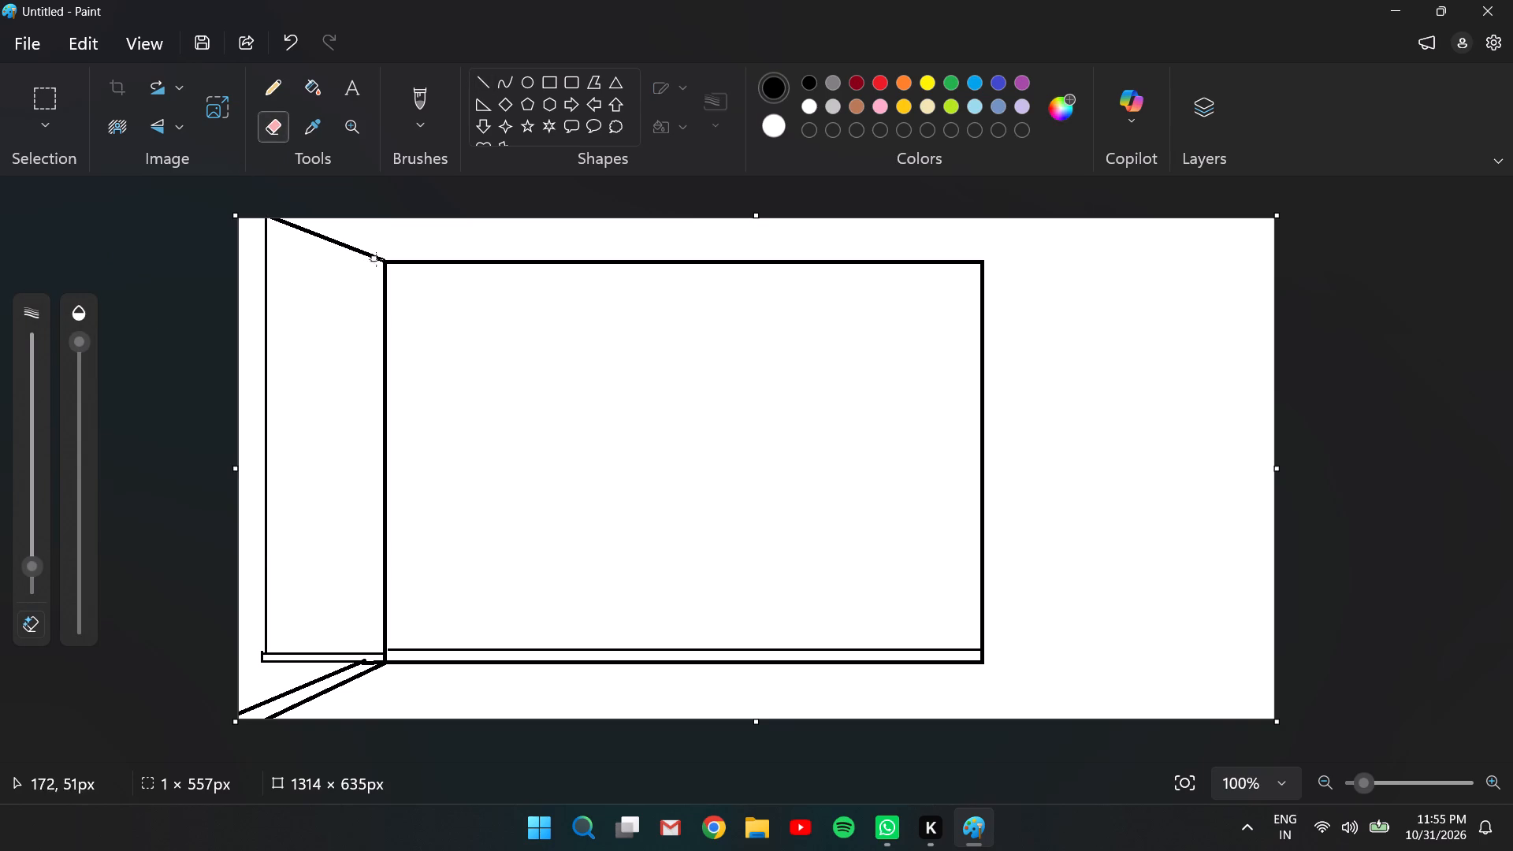
{"action": "left_click_drag", "start_coordinate": [381, 261], "coordinate": [352, 251]}
{"action": "left_click_drag", "start_coordinate": [352, 251], "coordinate": [277, 222]}
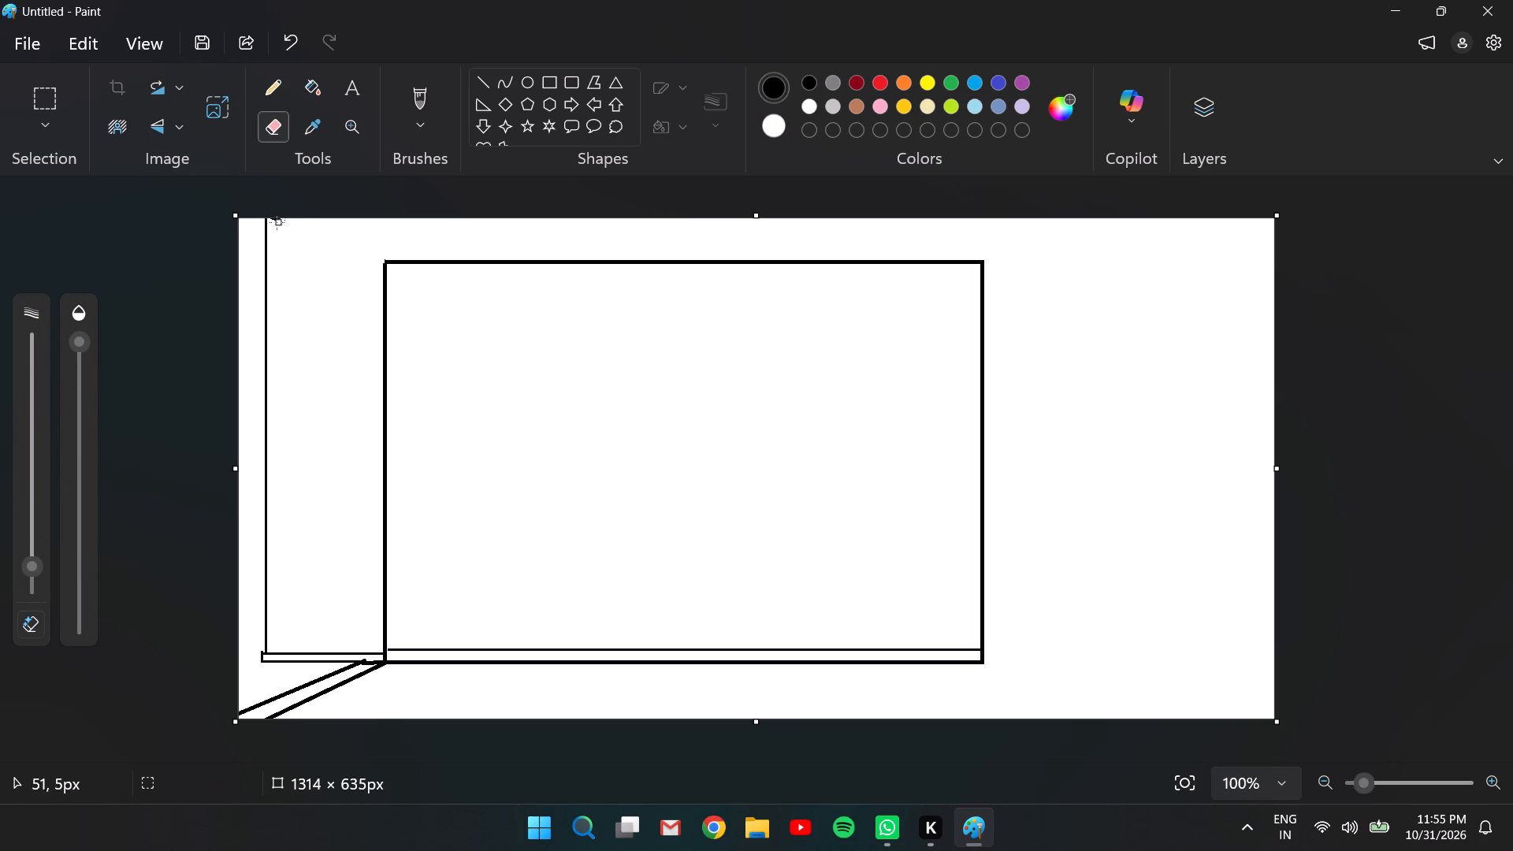
{"action": "left_click_drag", "start_coordinate": [277, 222], "coordinate": [272, 220]}
With a thicker line, draw a shallower diagonal spanning about 442 × 125 px from the rectangle's upper-left corner out past the canvas's upper-left corner.
{"action": "left_click", "coordinate": [487, 77]}
{"action": "left_click", "coordinate": [717, 123]}
{"action": "left_click", "coordinate": [661, 250]}
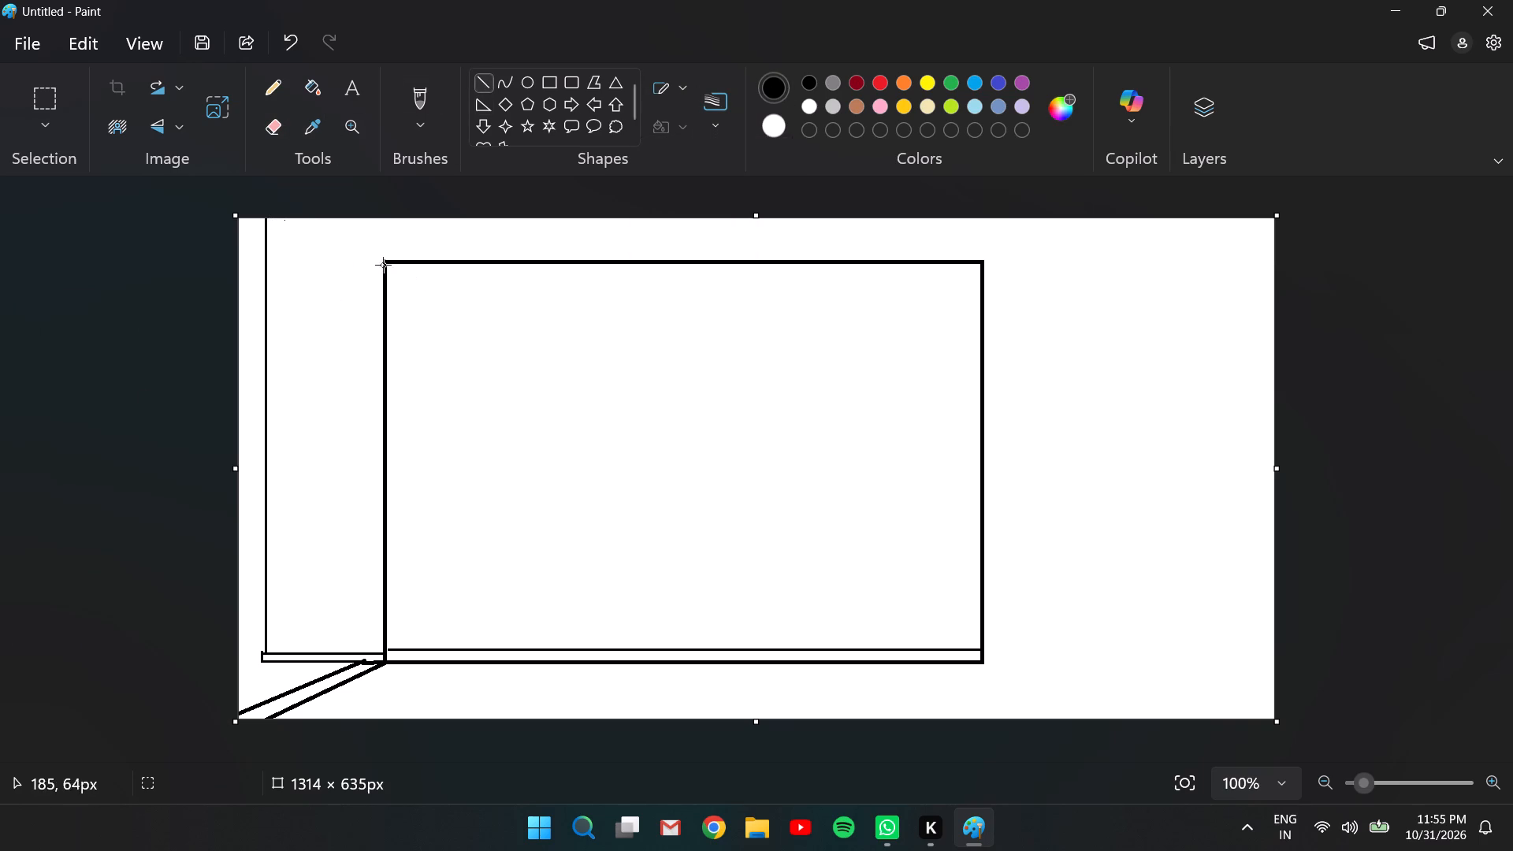
{"action": "left_click_drag", "start_coordinate": [385, 262], "coordinate": [151, 126]}
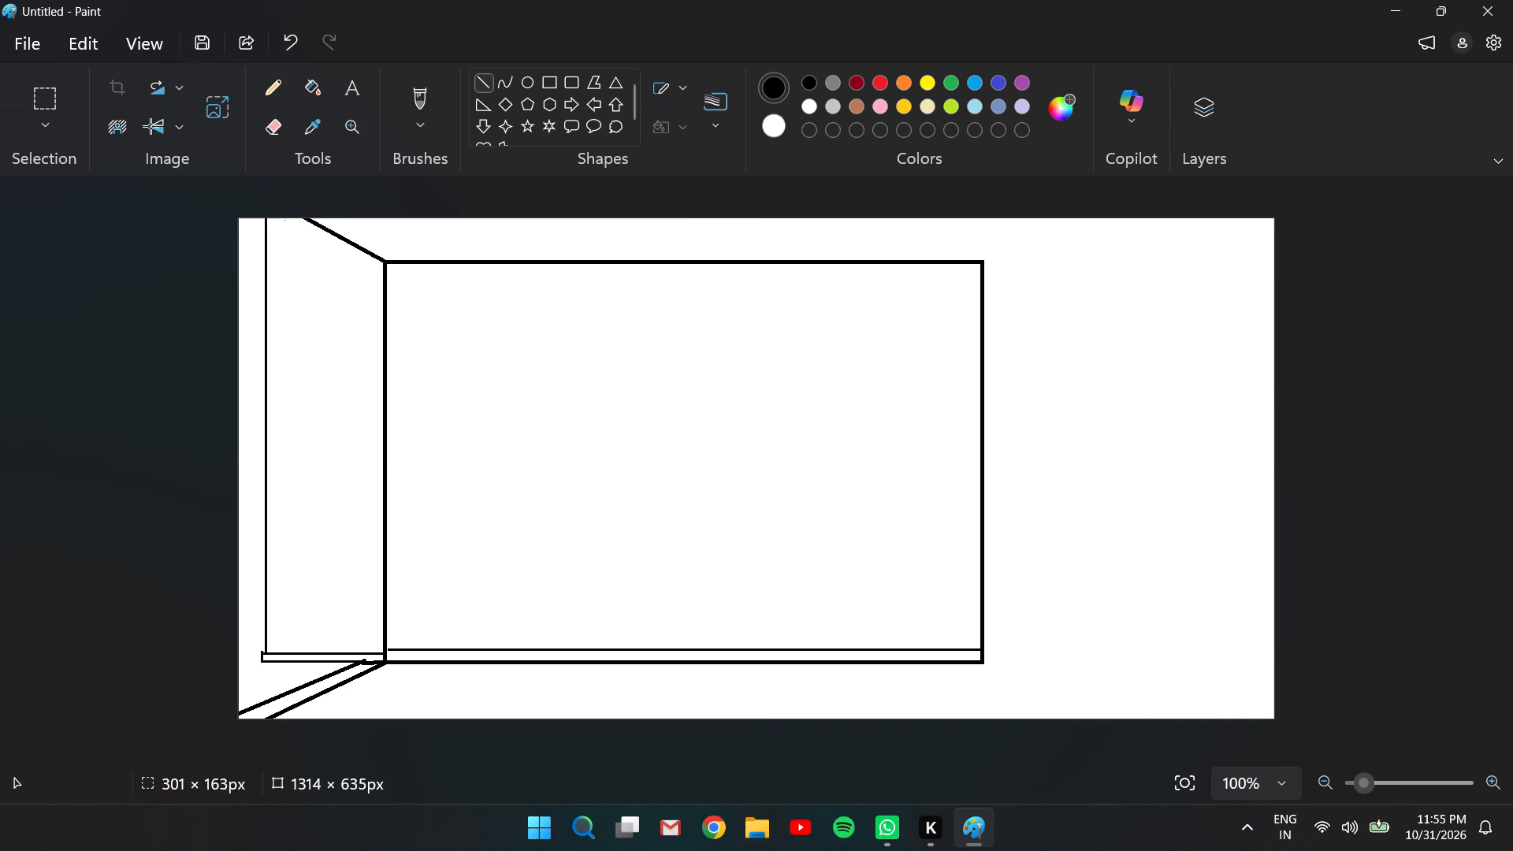
{"action": "left_click_drag", "start_coordinate": [151, 126], "coordinate": [36, 163]}
{"action": "left_click", "coordinate": [117, 333]}
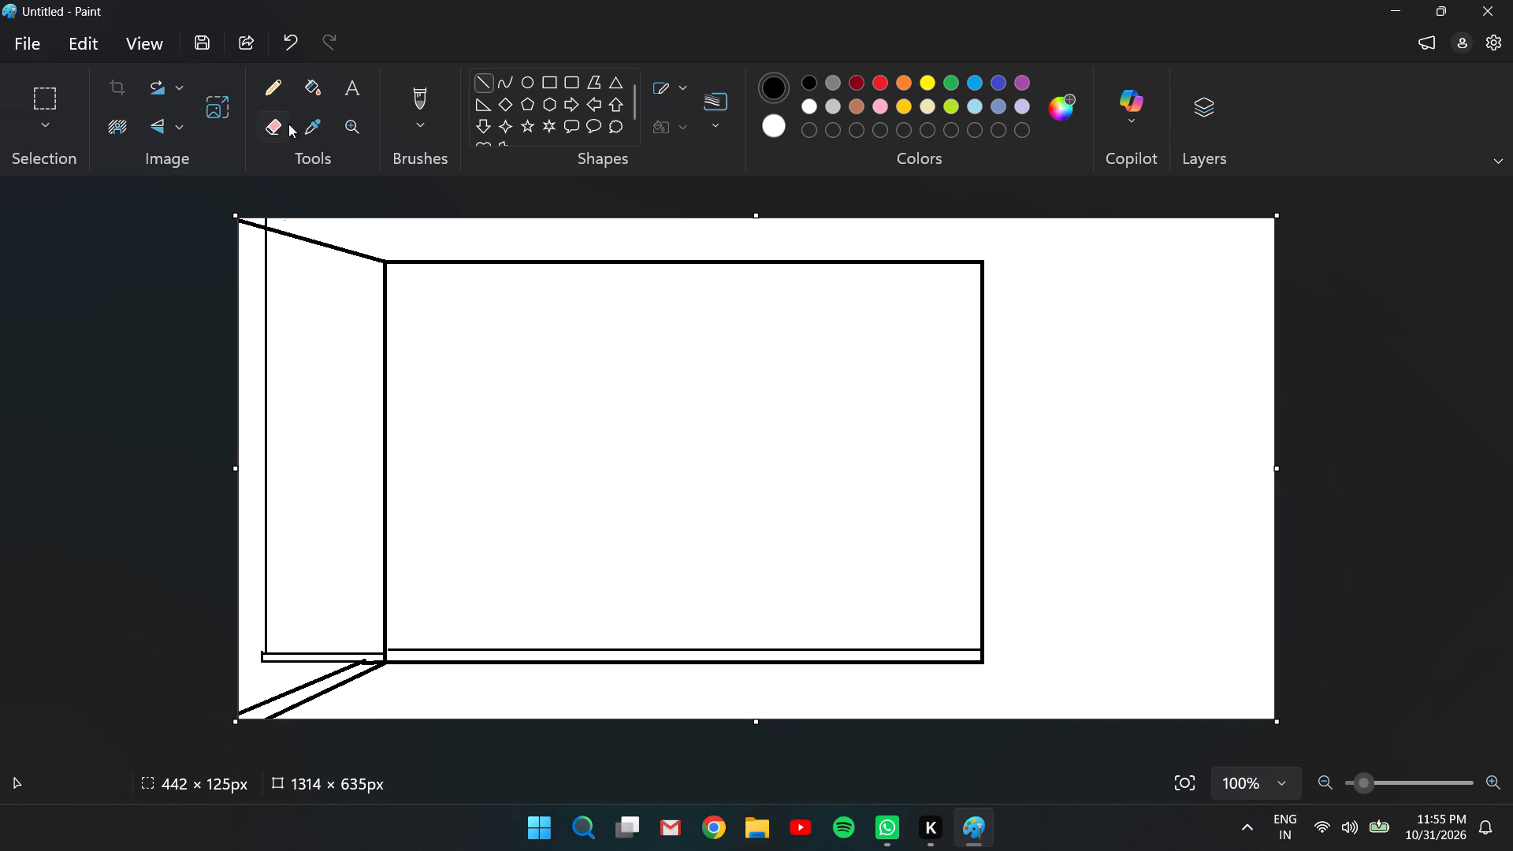
Erase the vertical line's overshoot above the upper diagonal and the overlapping line bits just left of the rectangle's lower-left corner.
{"action": "left_click", "coordinate": [269, 128]}
{"action": "left_click", "coordinate": [262, 223]}
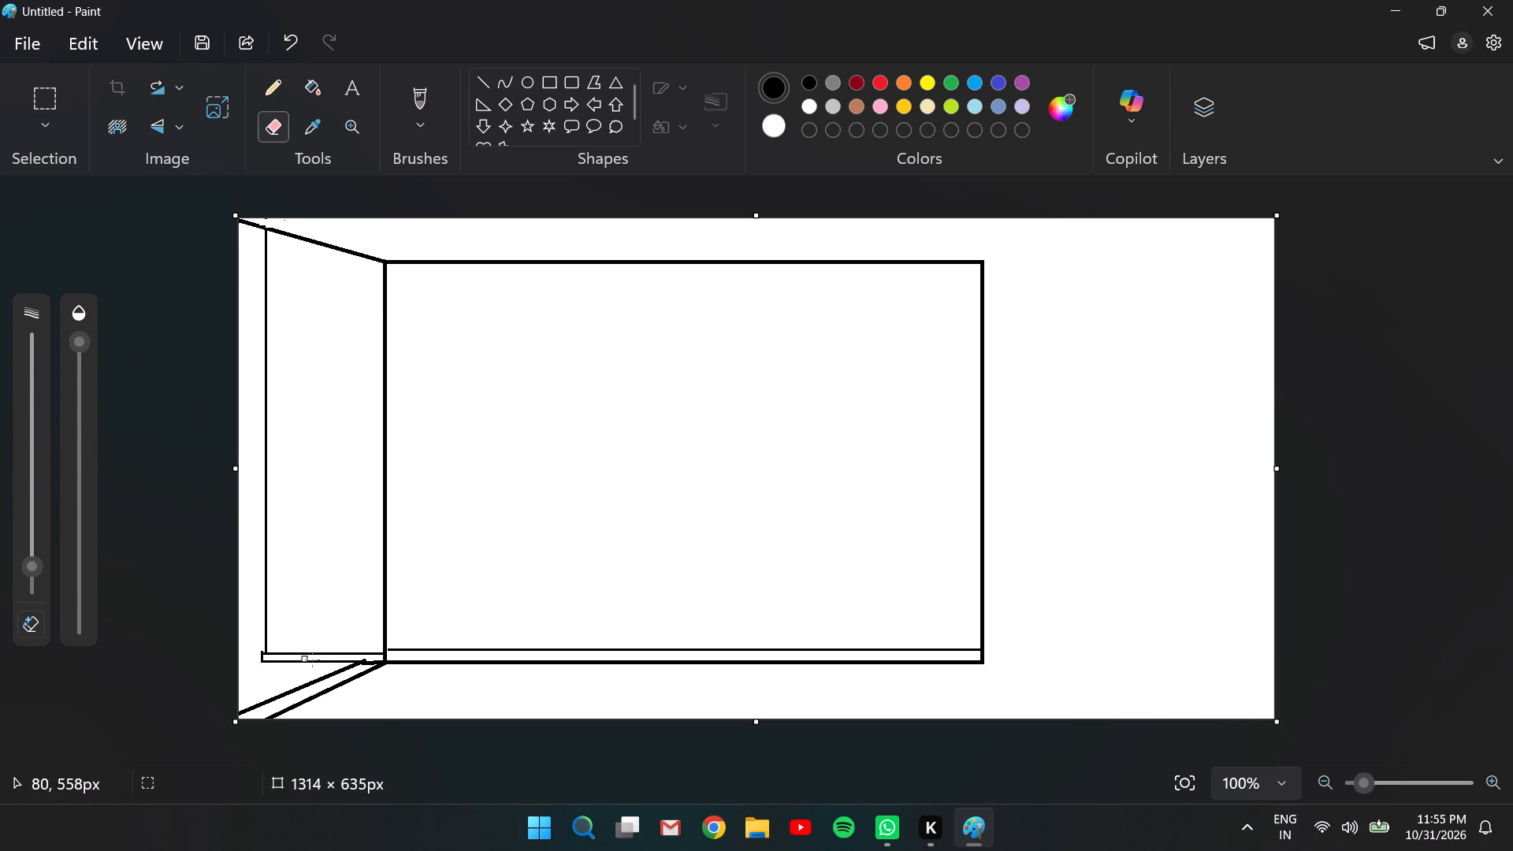
{"action": "left_click_drag", "start_coordinate": [362, 659], "coordinate": [371, 657]}
{"action": "left_click_drag", "start_coordinate": [371, 657], "coordinate": [374, 663]}
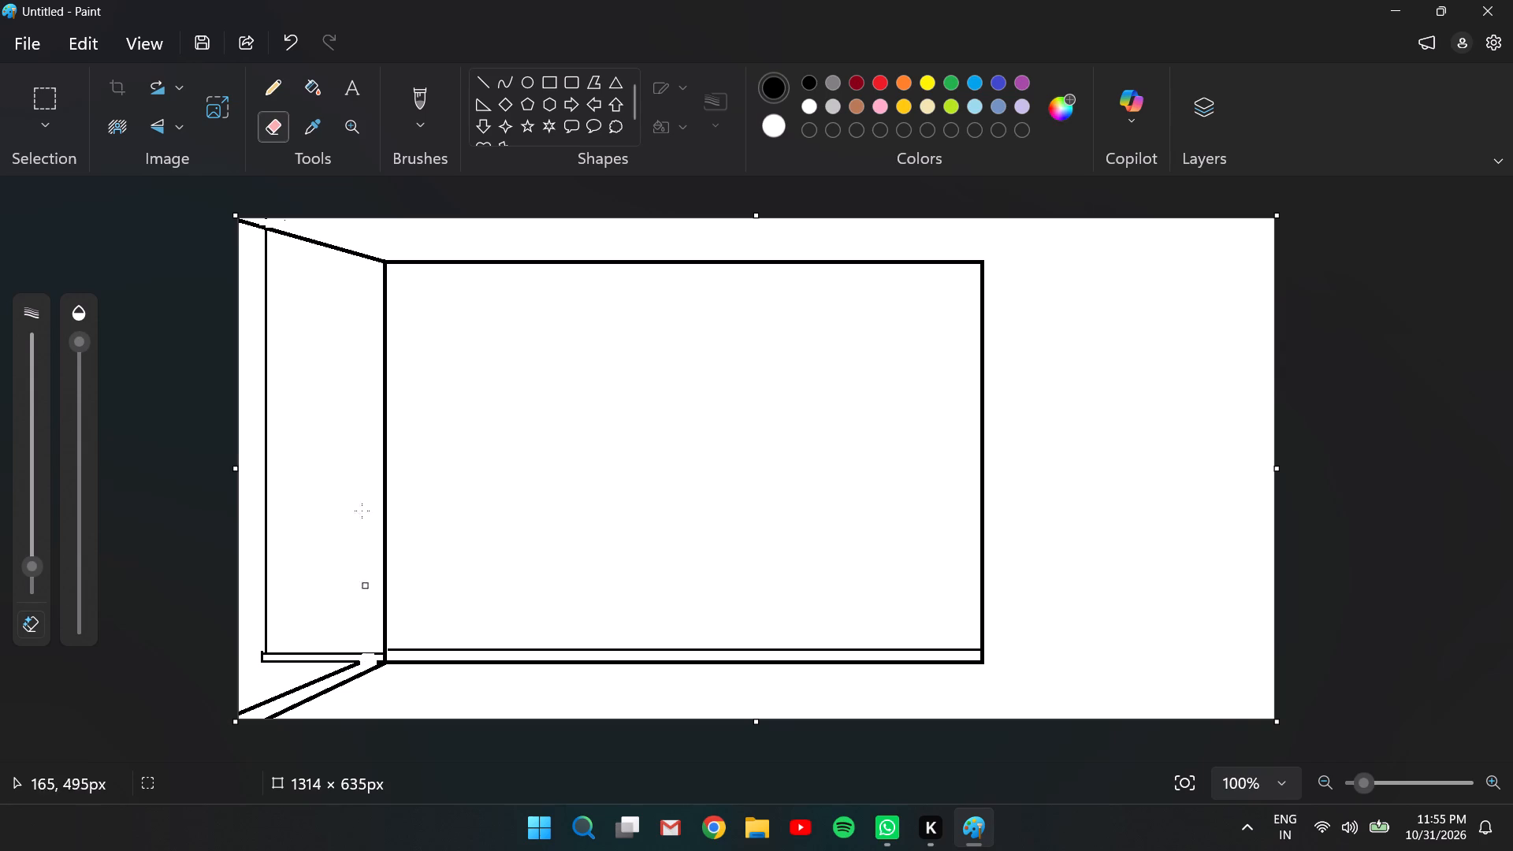
Draw a thick horizontal line about 48 px long joining the outer lower diagonal to the rectangle's lower-left corner.
{"action": "left_click", "coordinate": [481, 82]}
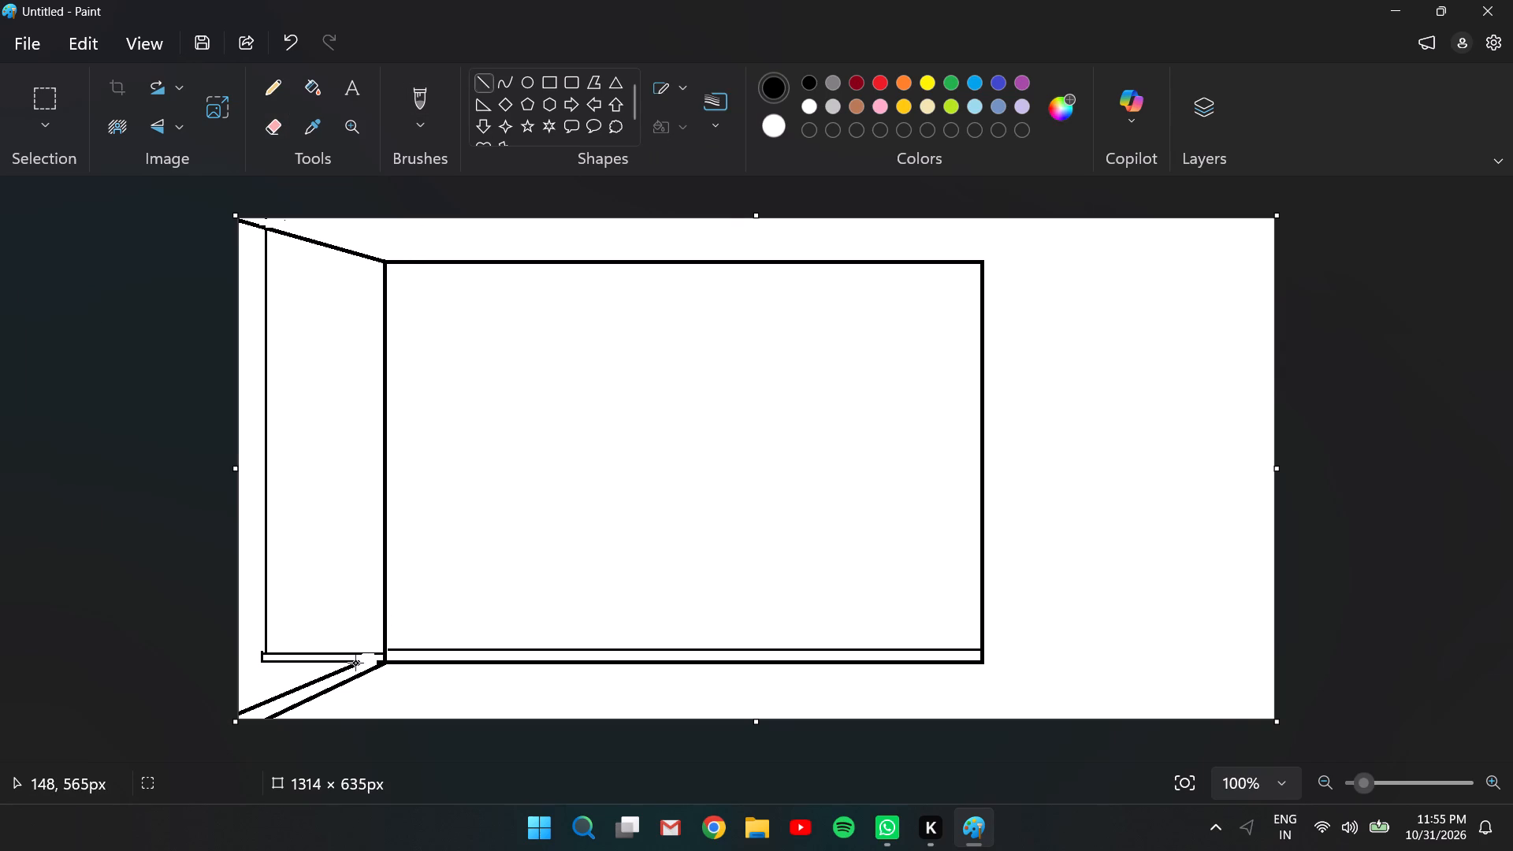
{"action": "left_click_drag", "start_coordinate": [355, 663], "coordinate": [393, 663]}
{"action": "left_click_drag", "start_coordinate": [393, 663], "coordinate": [393, 663]}
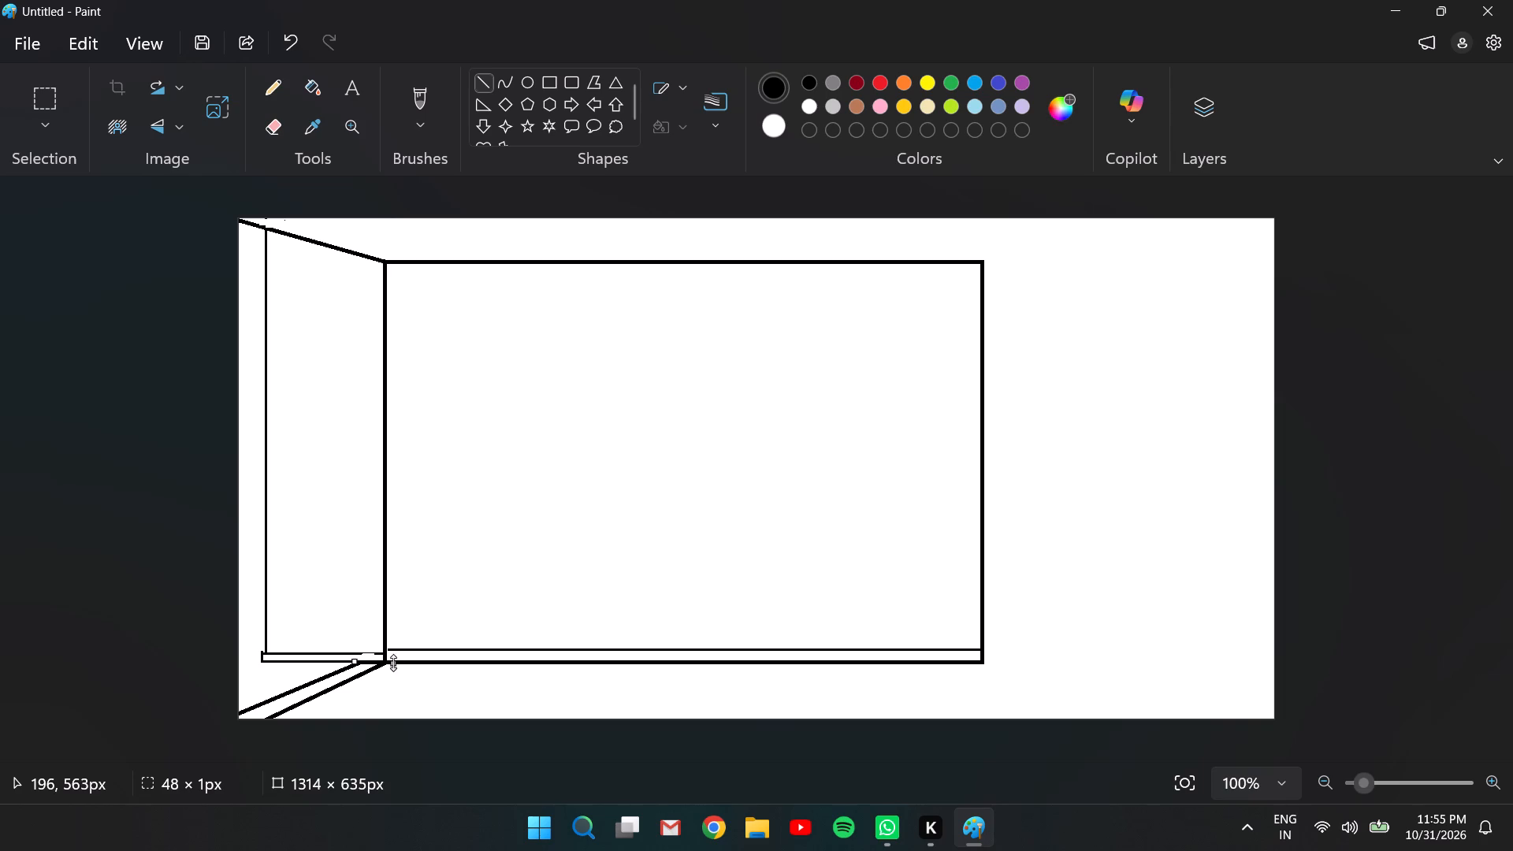
{"action": "left_click", "coordinate": [377, 683]}
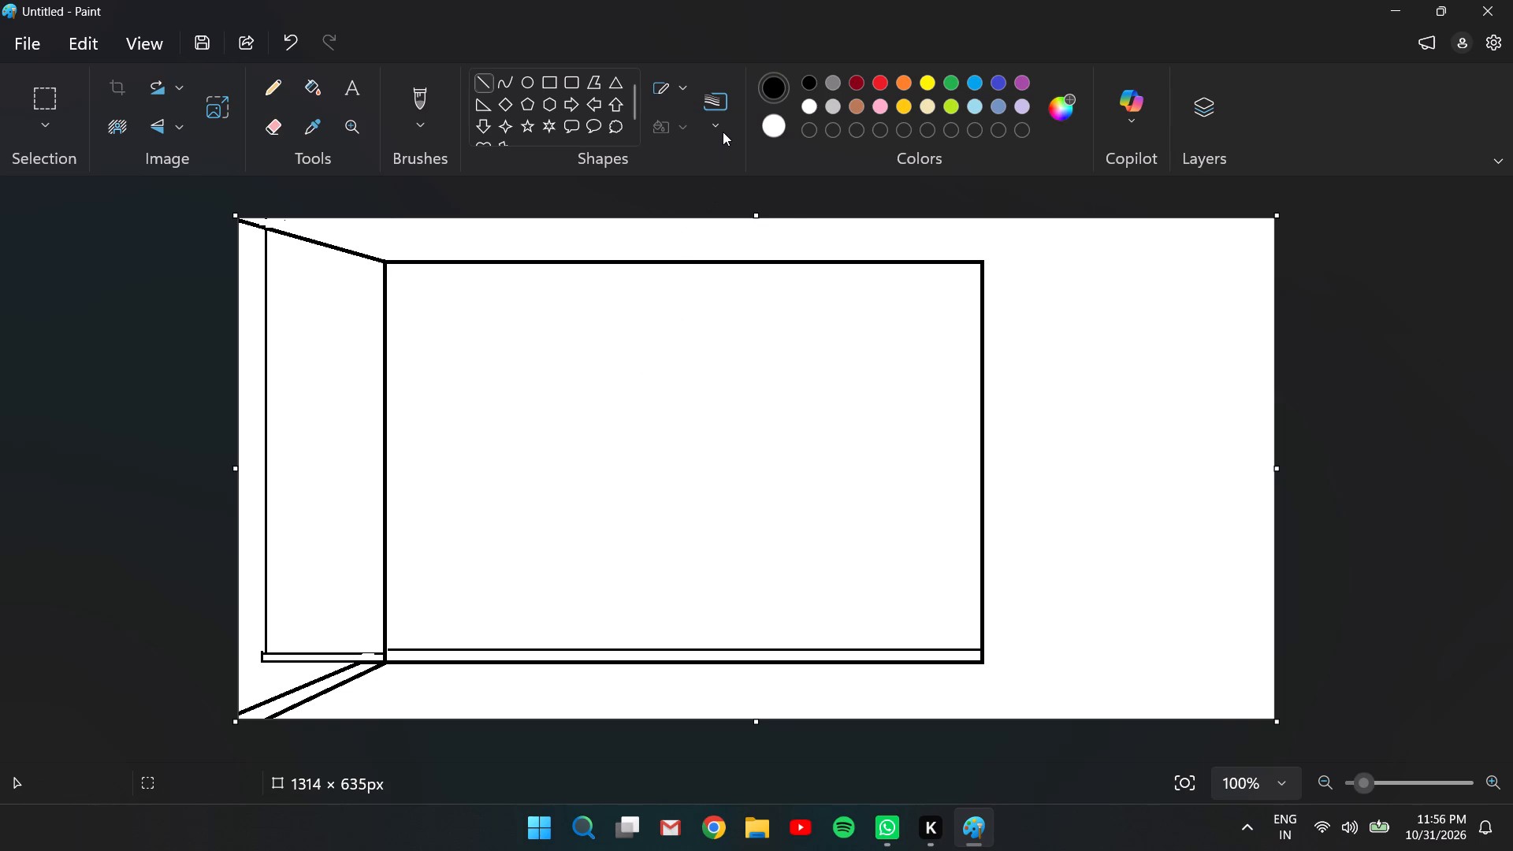
With a thinner line, draw a horizontal piece about 53 px long over the gap in the strip's upper line and nudge it down into alignment.
{"action": "left_click", "coordinate": [722, 127]}
{"action": "left_click", "coordinate": [686, 219]}
{"action": "left_click_drag", "start_coordinate": [383, 652], "coordinate": [351, 653]}
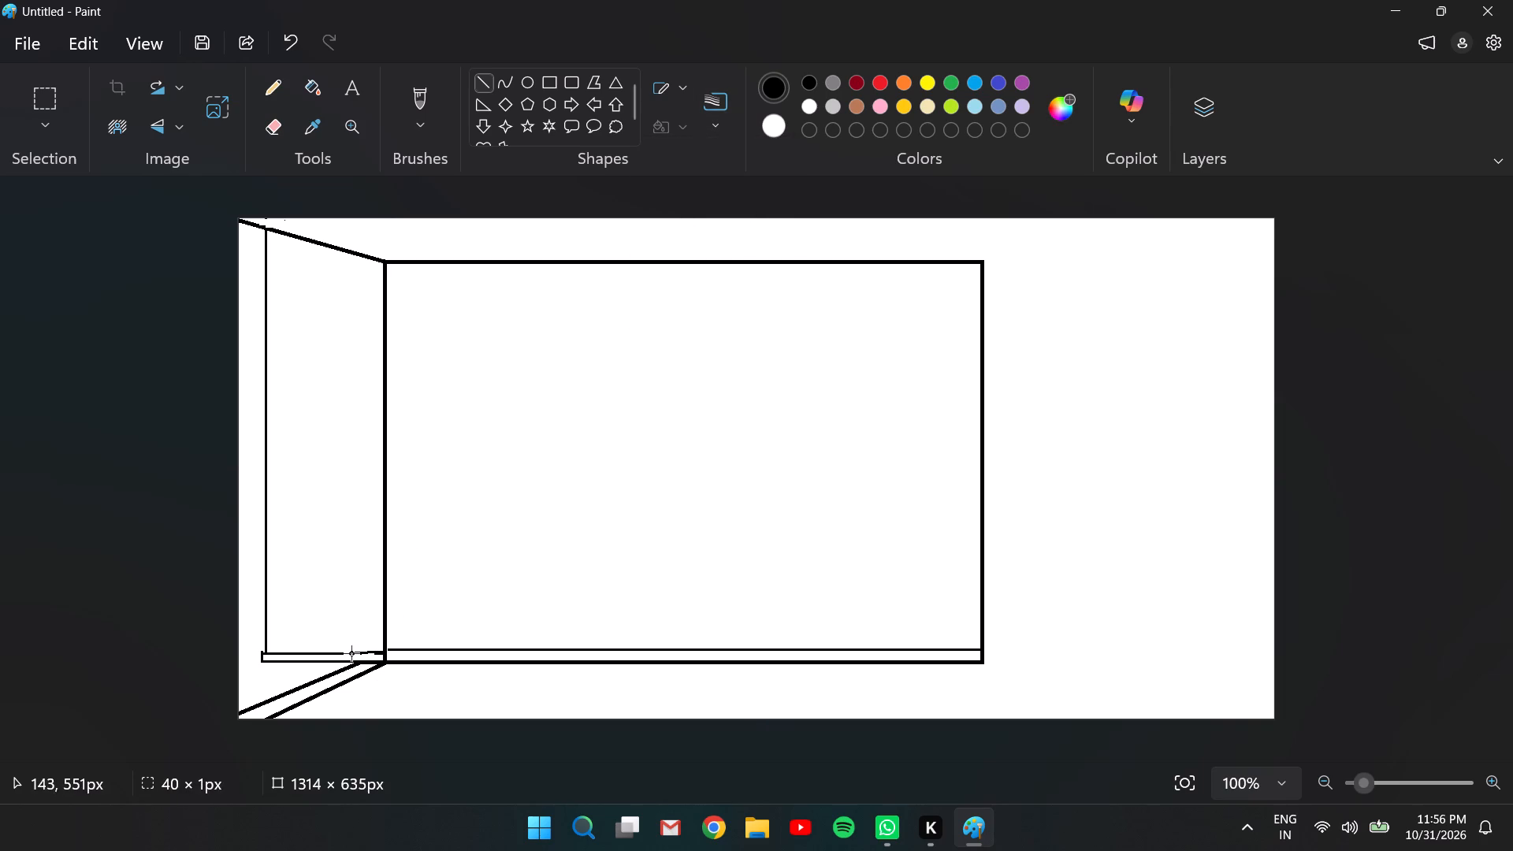
{"action": "left_click_drag", "start_coordinate": [351, 653], "coordinate": [344, 653]}
{"action": "left_click_drag", "start_coordinate": [344, 653], "coordinate": [341, 652]}
{"action": "key", "text": "Down"}
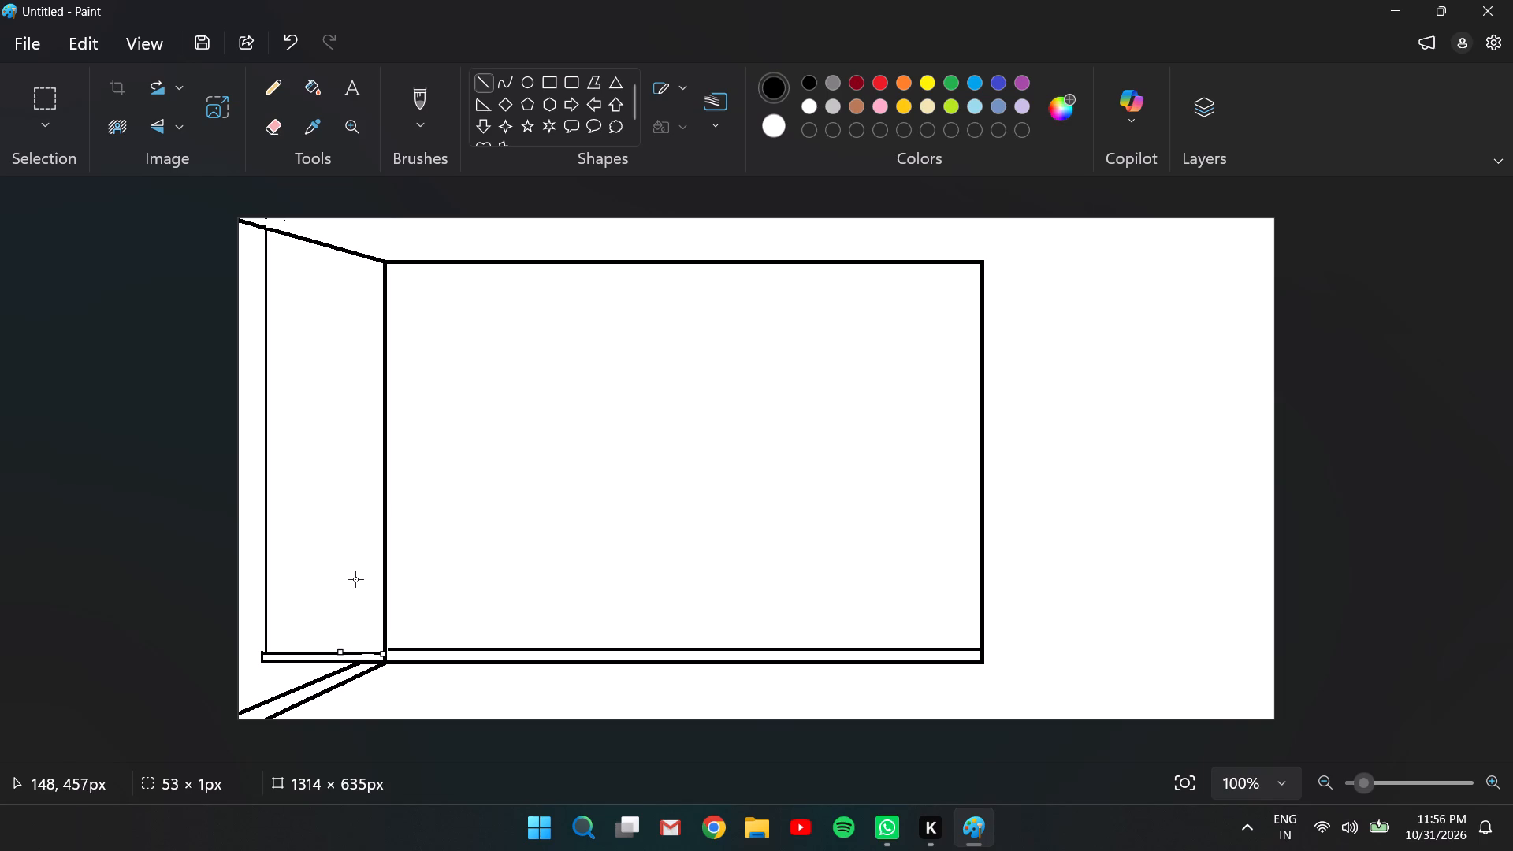
{"action": "key", "text": "Down"}
{"action": "left_click", "coordinate": [355, 577]}
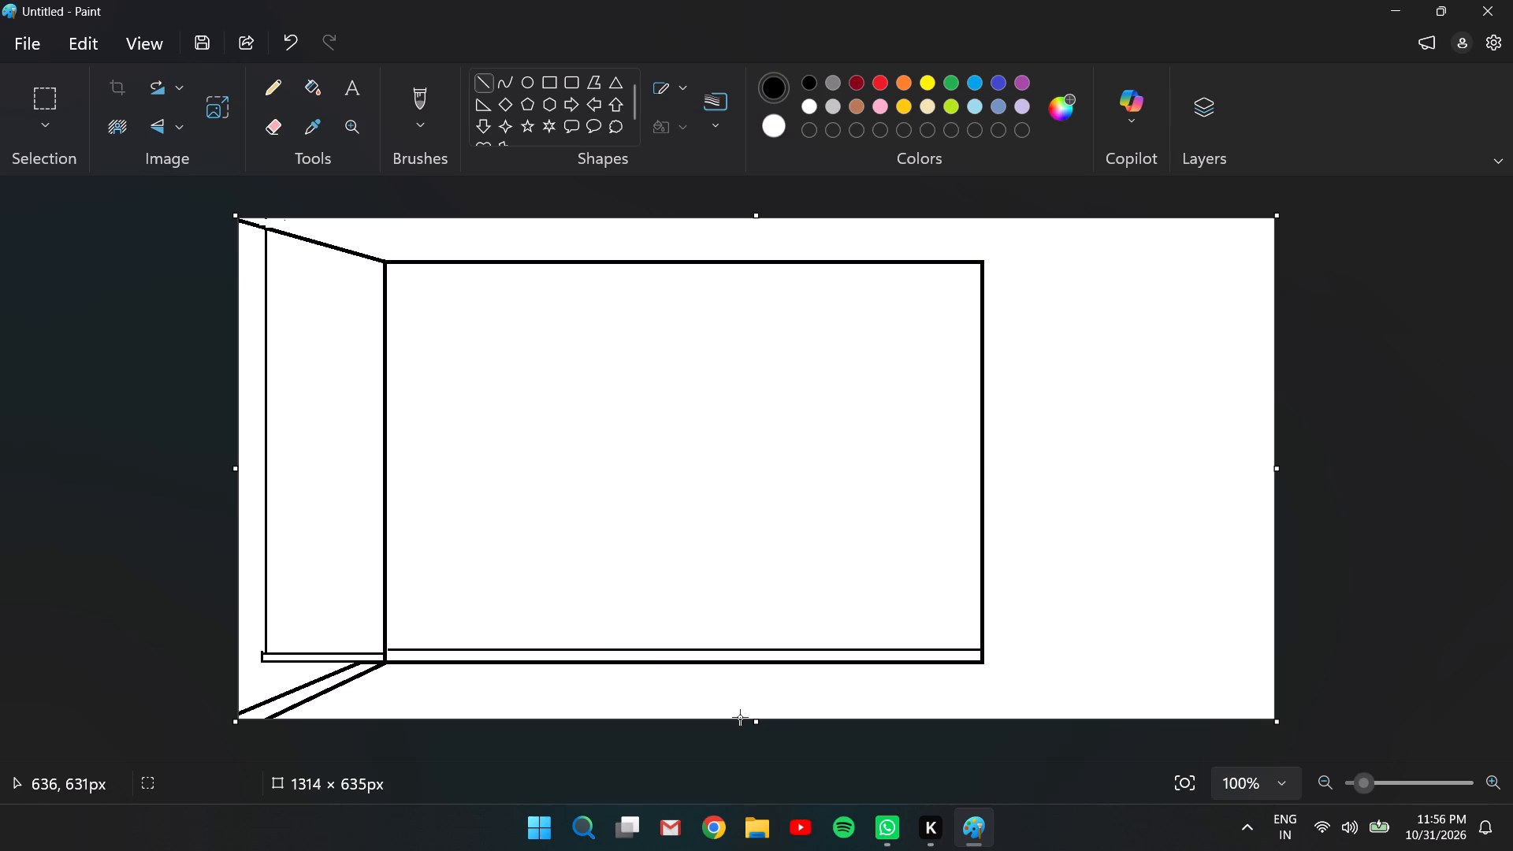
Draw a rectangle about 587 × 348 px inside the back wall, nearer its right side.
{"action": "left_click", "coordinate": [552, 77]}
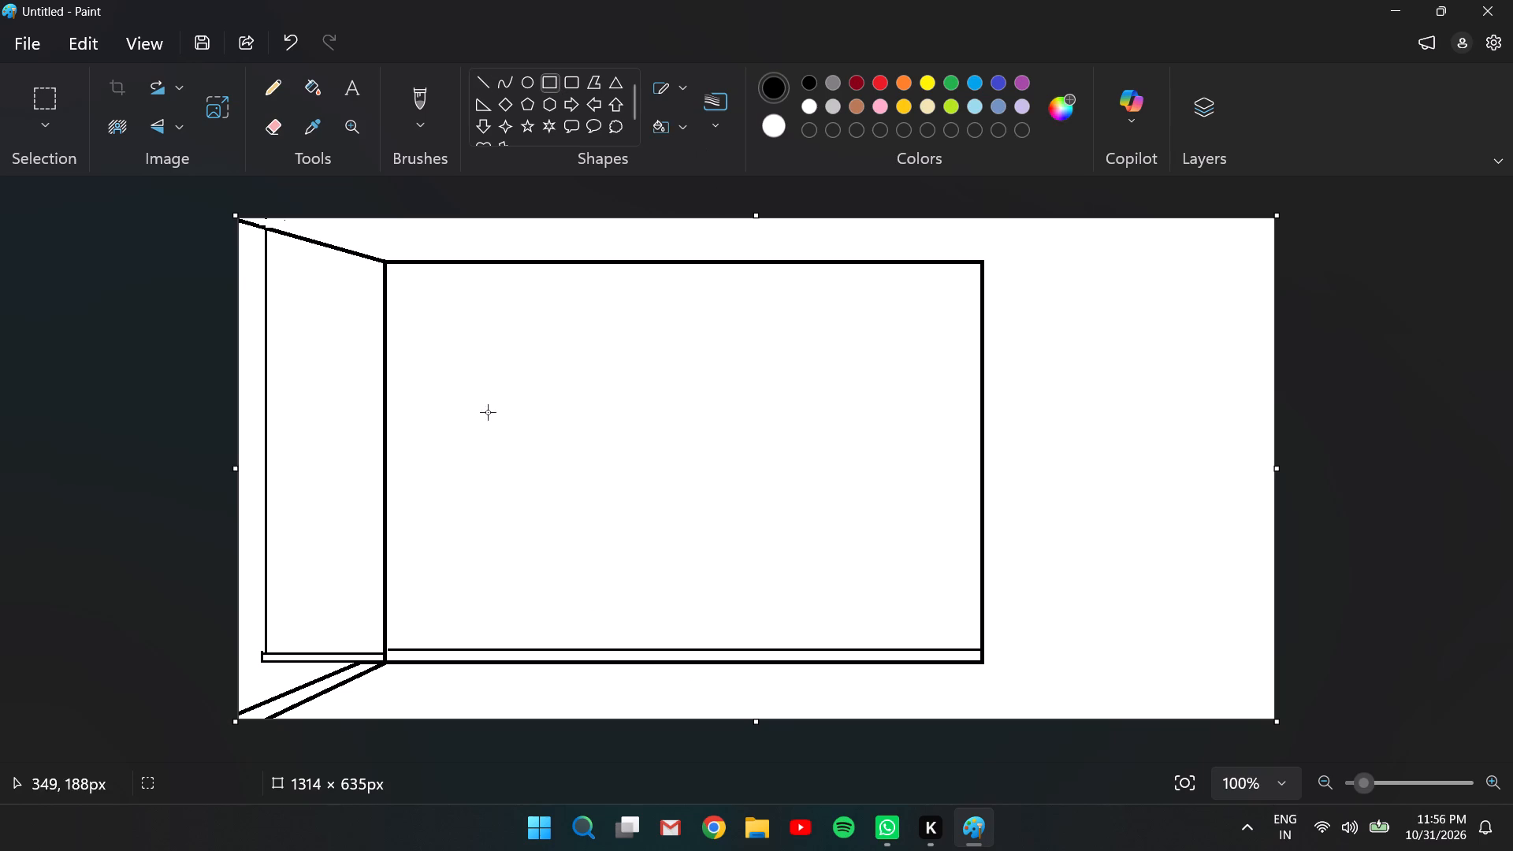
{"action": "left_click_drag", "start_coordinate": [483, 308], "coordinate": [905, 600]}
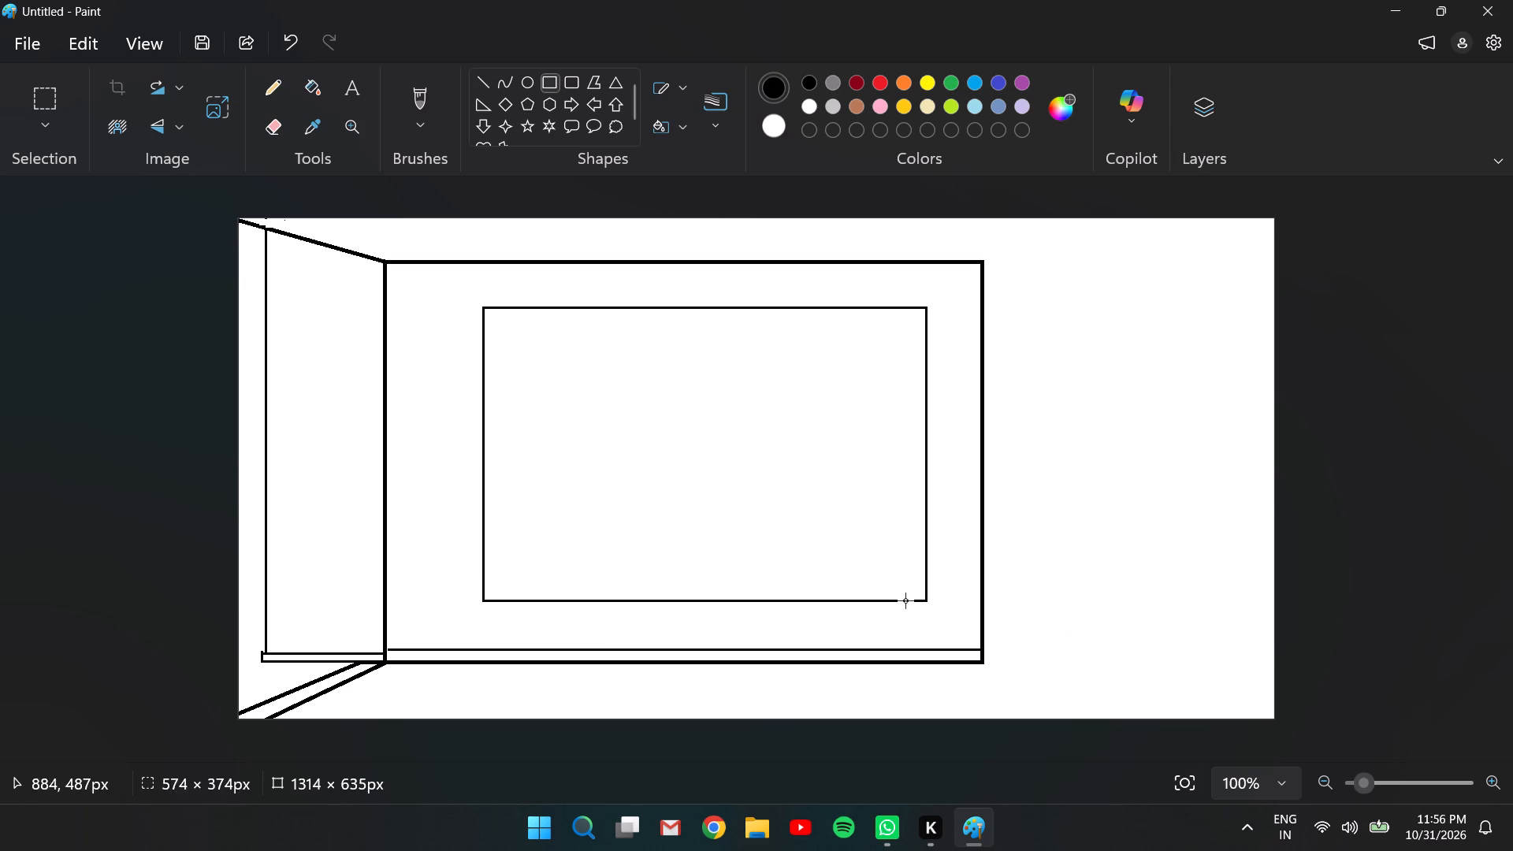
{"action": "left_click_drag", "start_coordinate": [905, 600], "coordinate": [946, 611]}
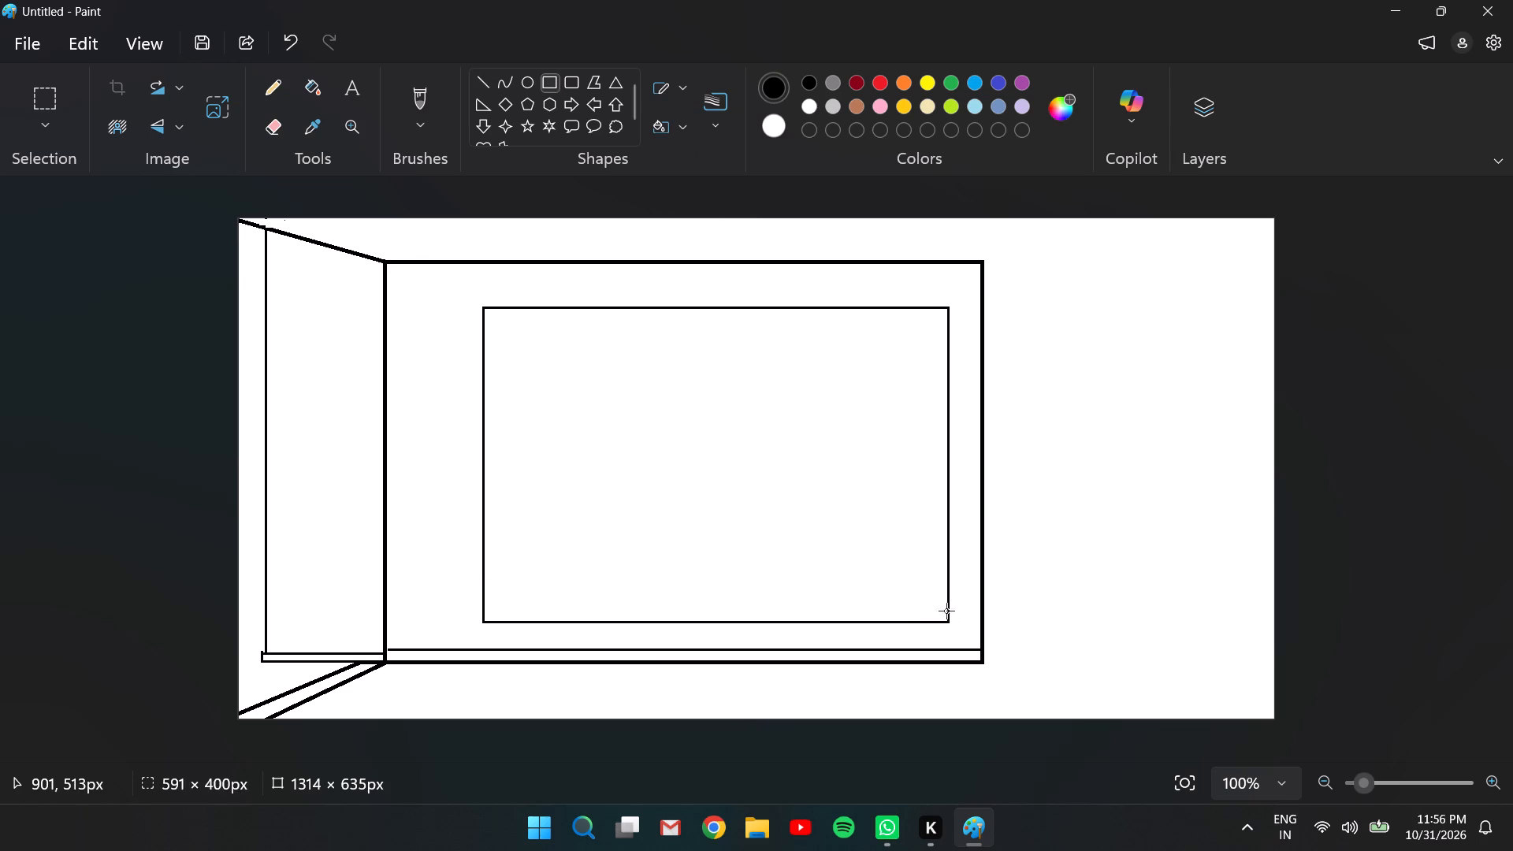
{"action": "left_click_drag", "start_coordinate": [946, 611], "coordinate": [946, 582]}
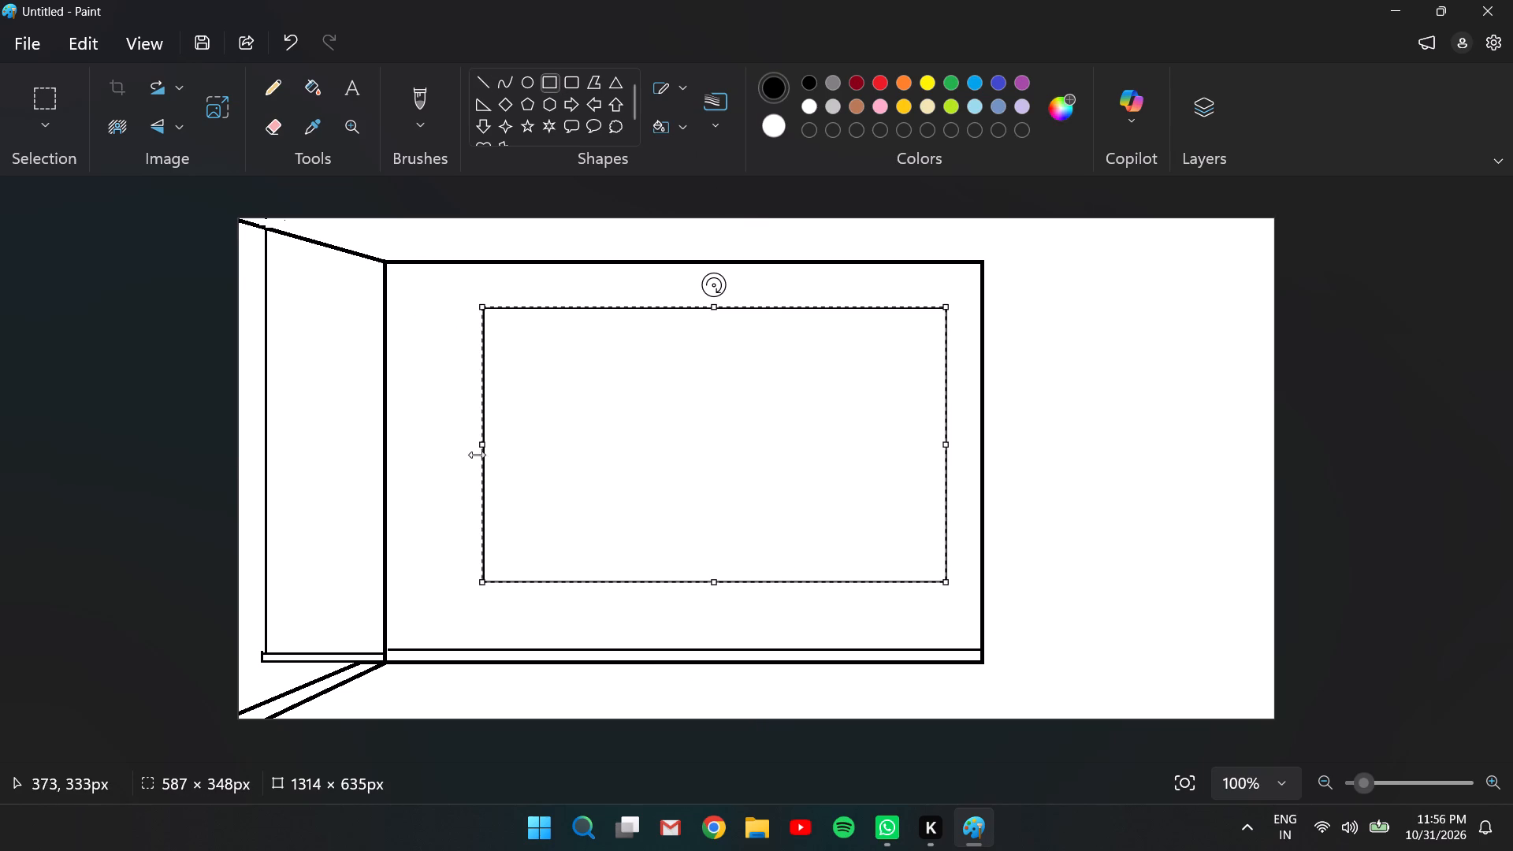
{"action": "left_click", "coordinate": [433, 447]}
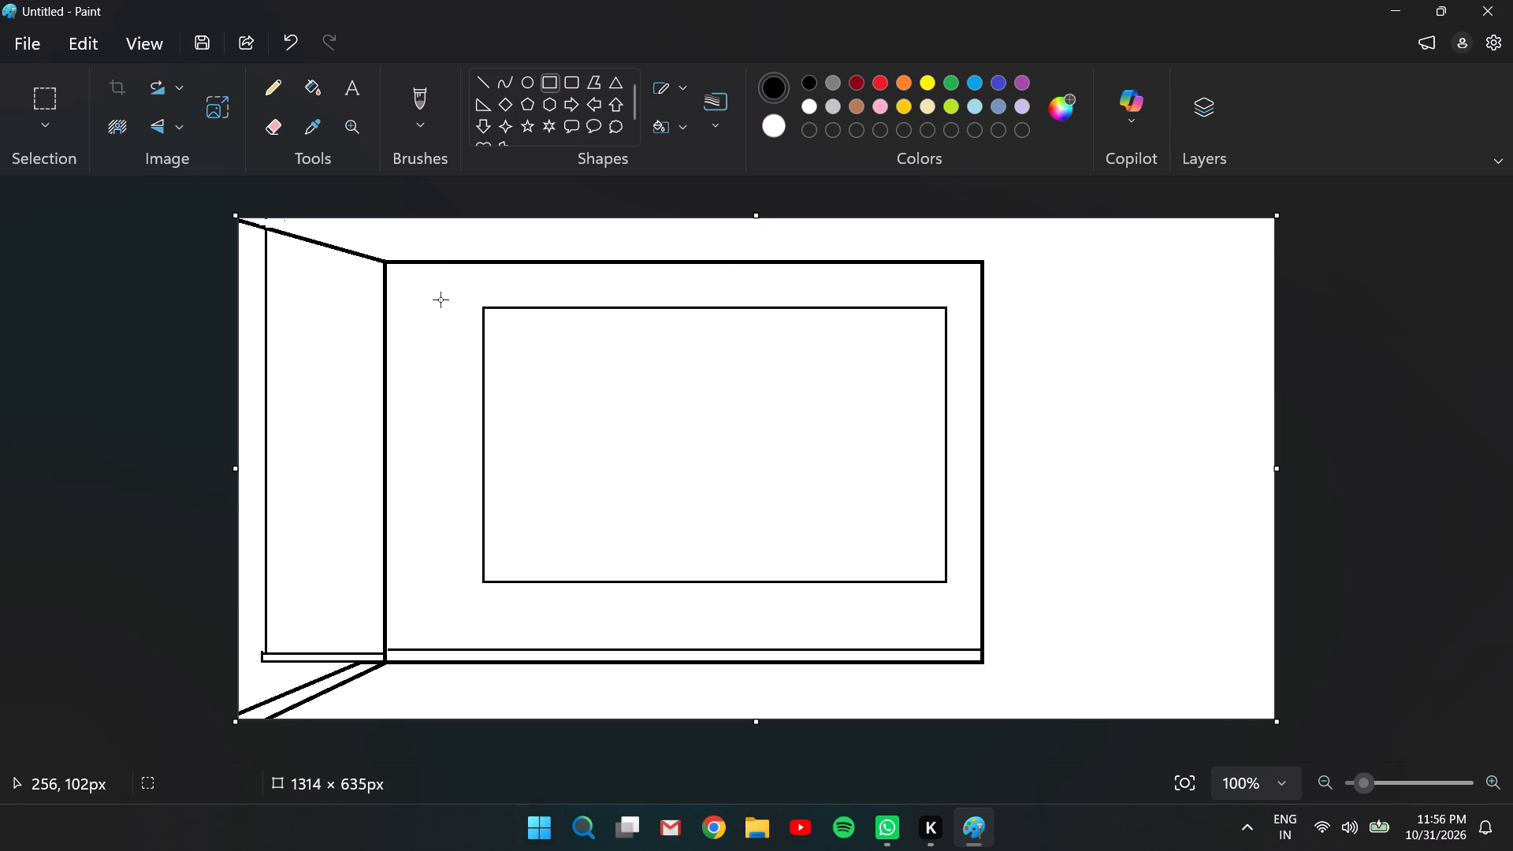
Draw a tall narrow rectangle about 48 × 413 px on the back wall, just left of the inner rectangle.
{"action": "left_click_drag", "start_coordinate": [436, 286], "coordinate": [470, 600]}
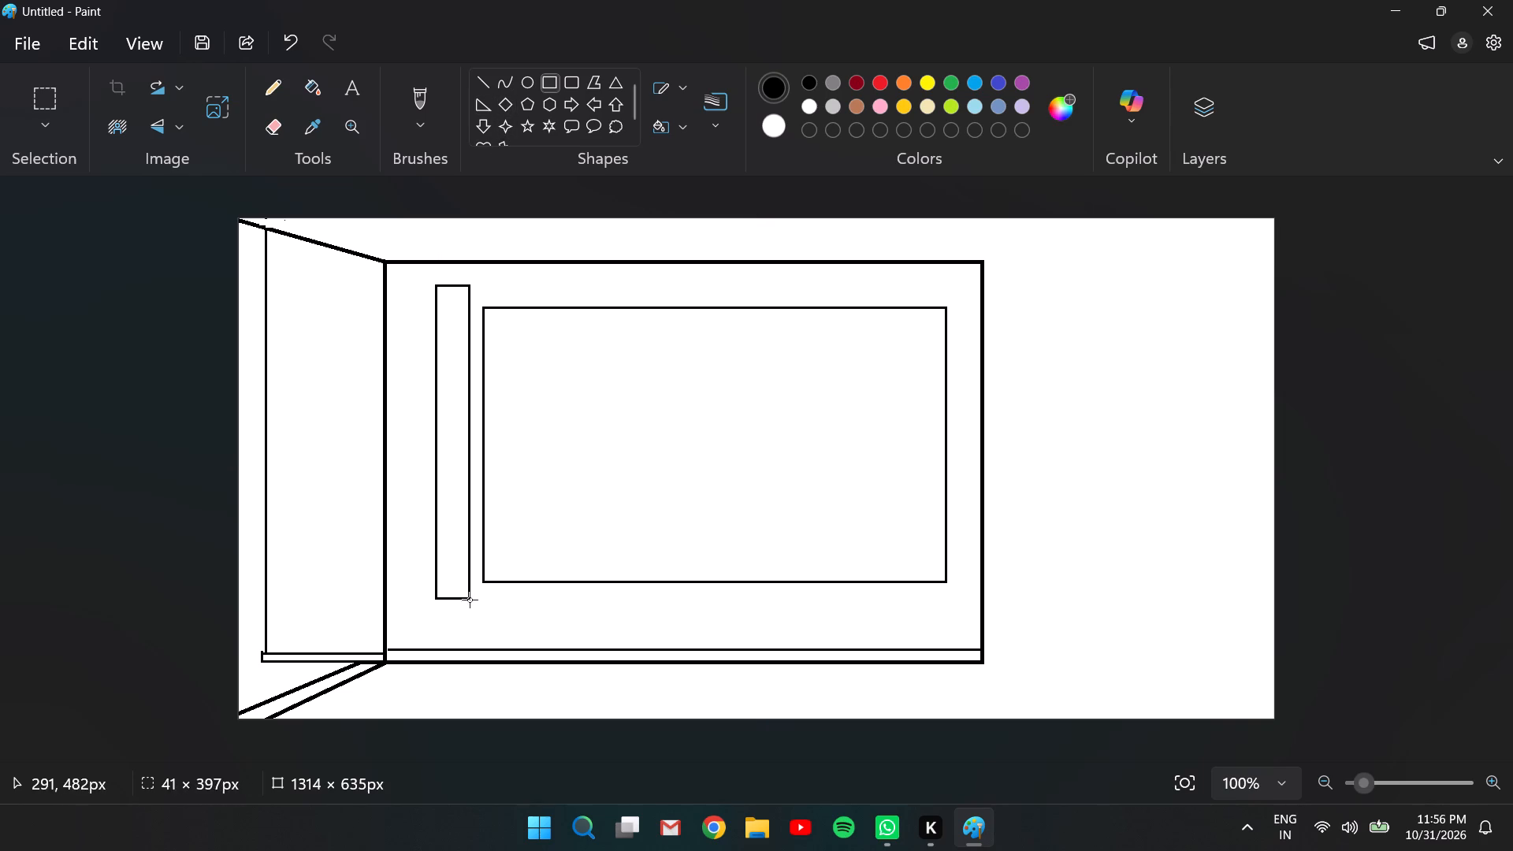
{"action": "left_click_drag", "start_coordinate": [470, 600], "coordinate": [474, 611]}
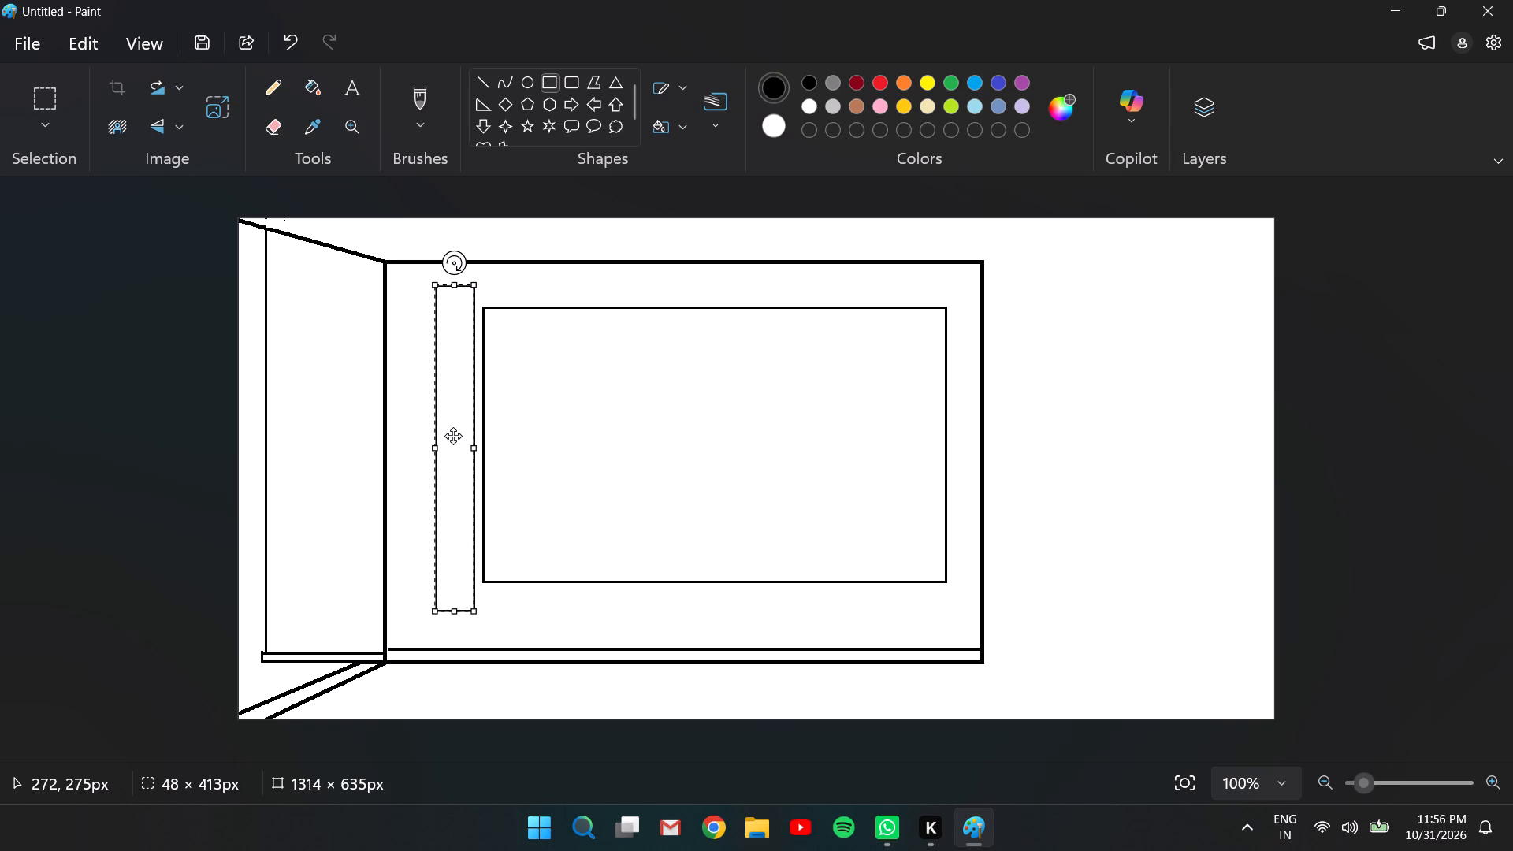
{"action": "left_click", "coordinate": [294, 609]}
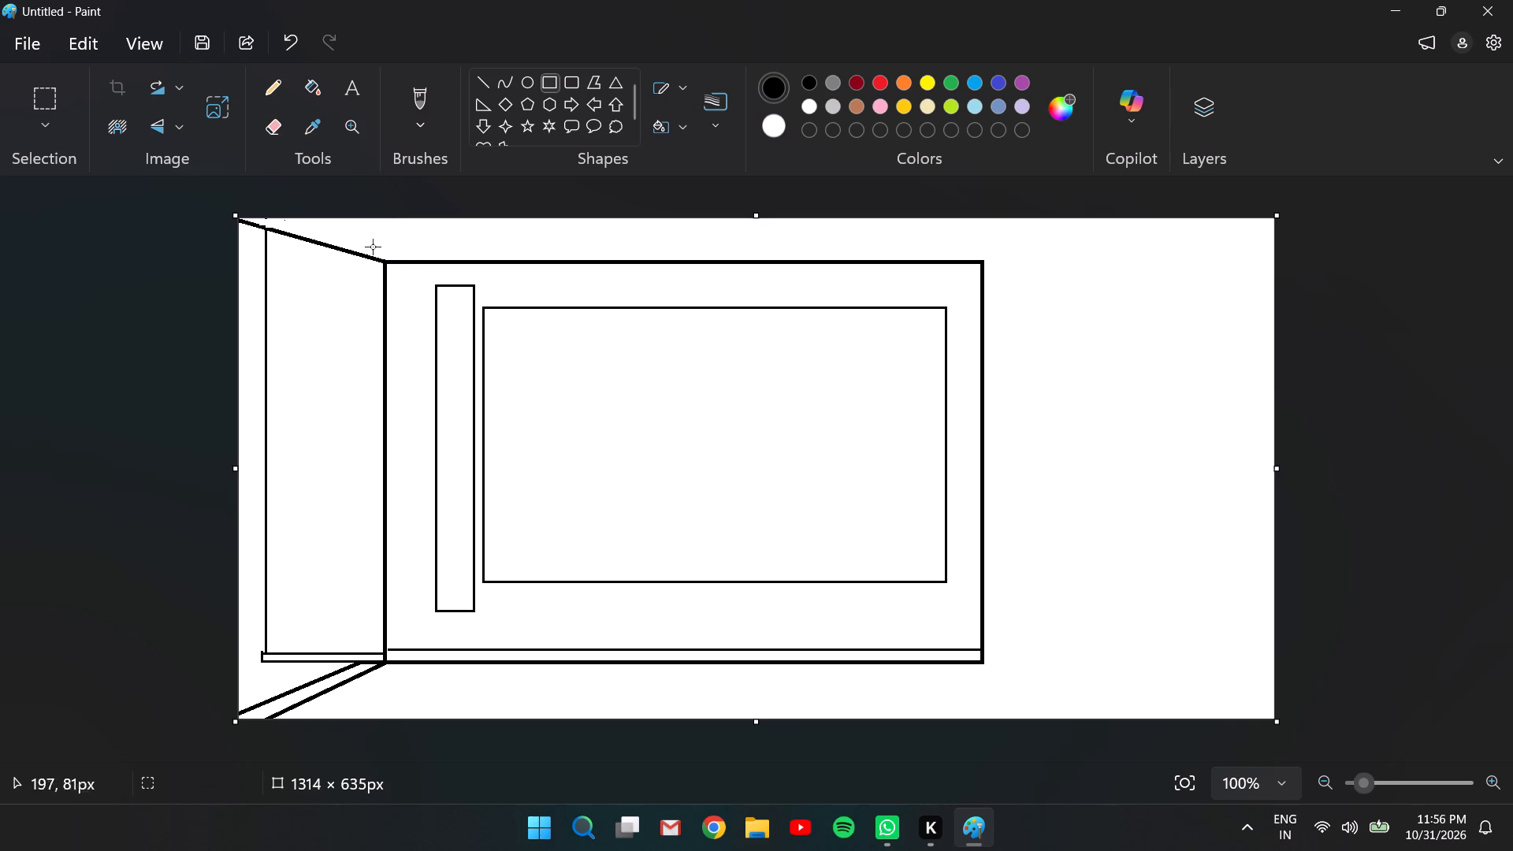
Draw a long narrow rectangle about 596 × 27 px just below the inner rectangle, starting at the tall rectangle's right edge.
{"action": "left_click", "coordinate": [272, 129]}
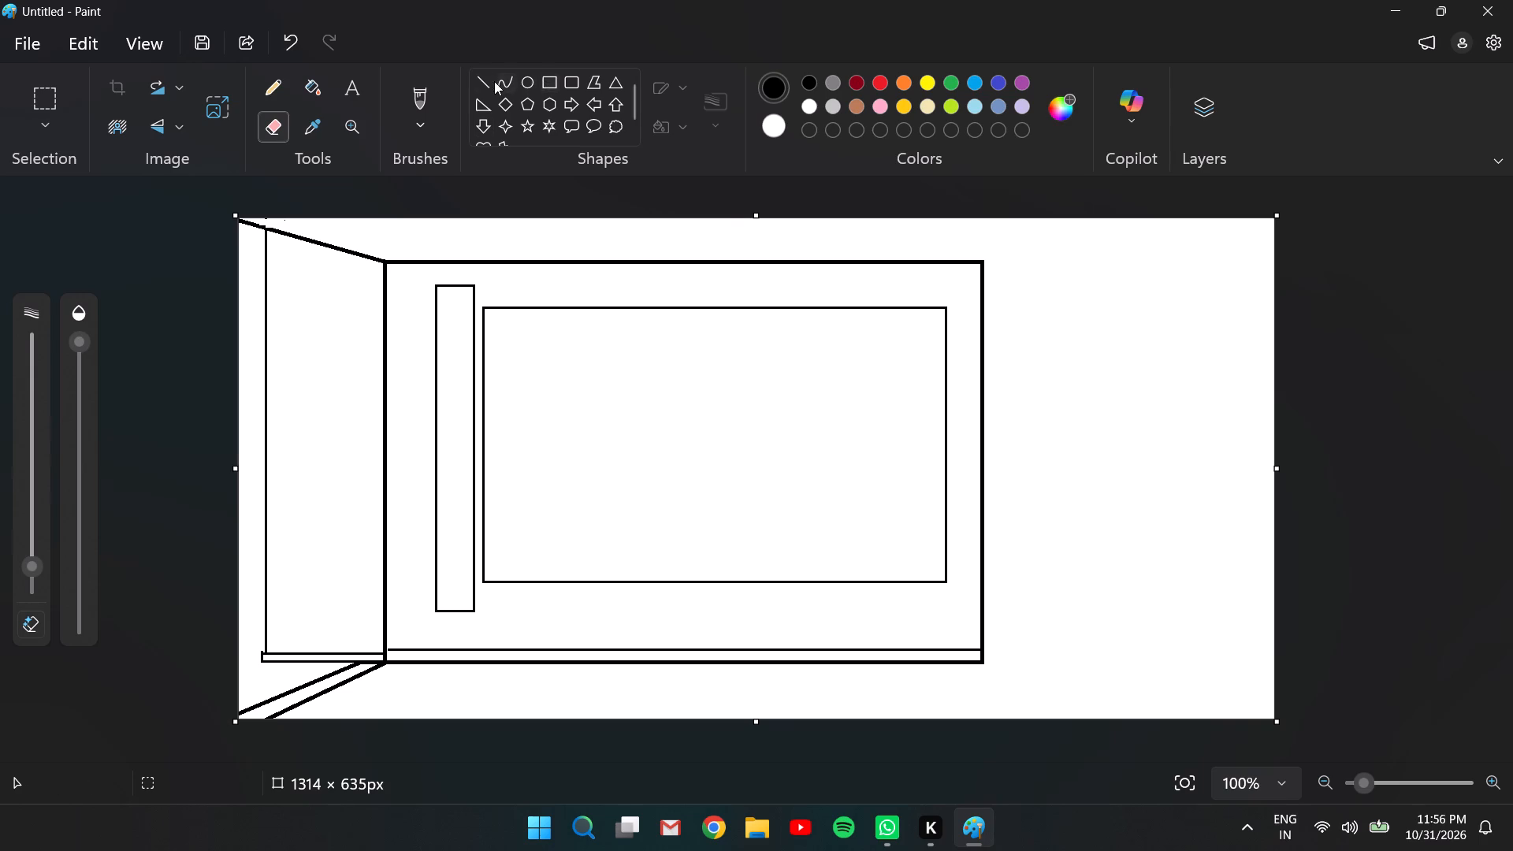
{"action": "left_click", "coordinate": [556, 83]}
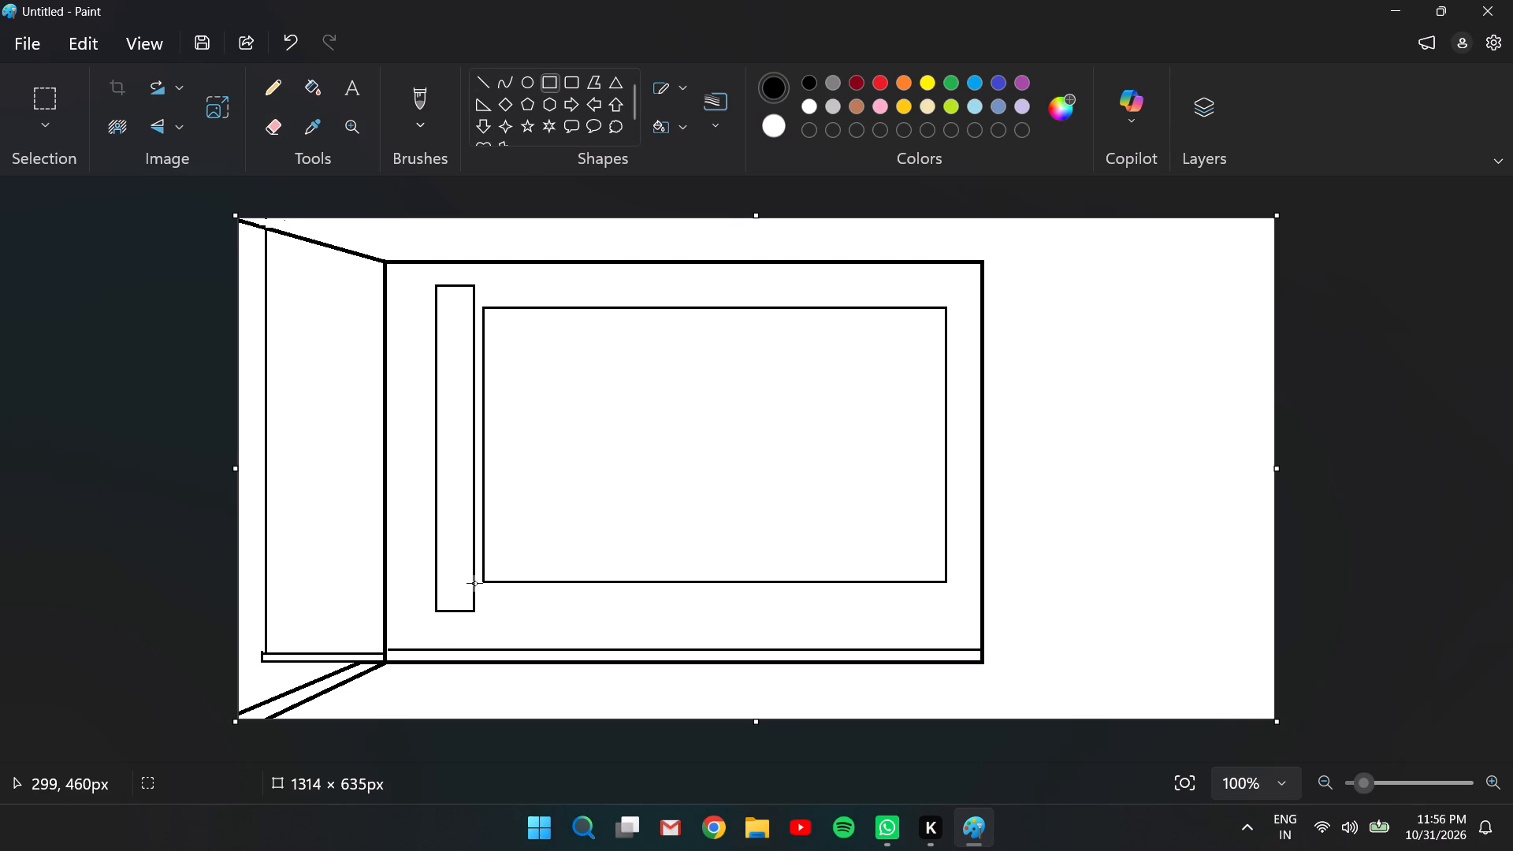
{"action": "left_click_drag", "start_coordinate": [474, 589], "coordinate": [913, 611]}
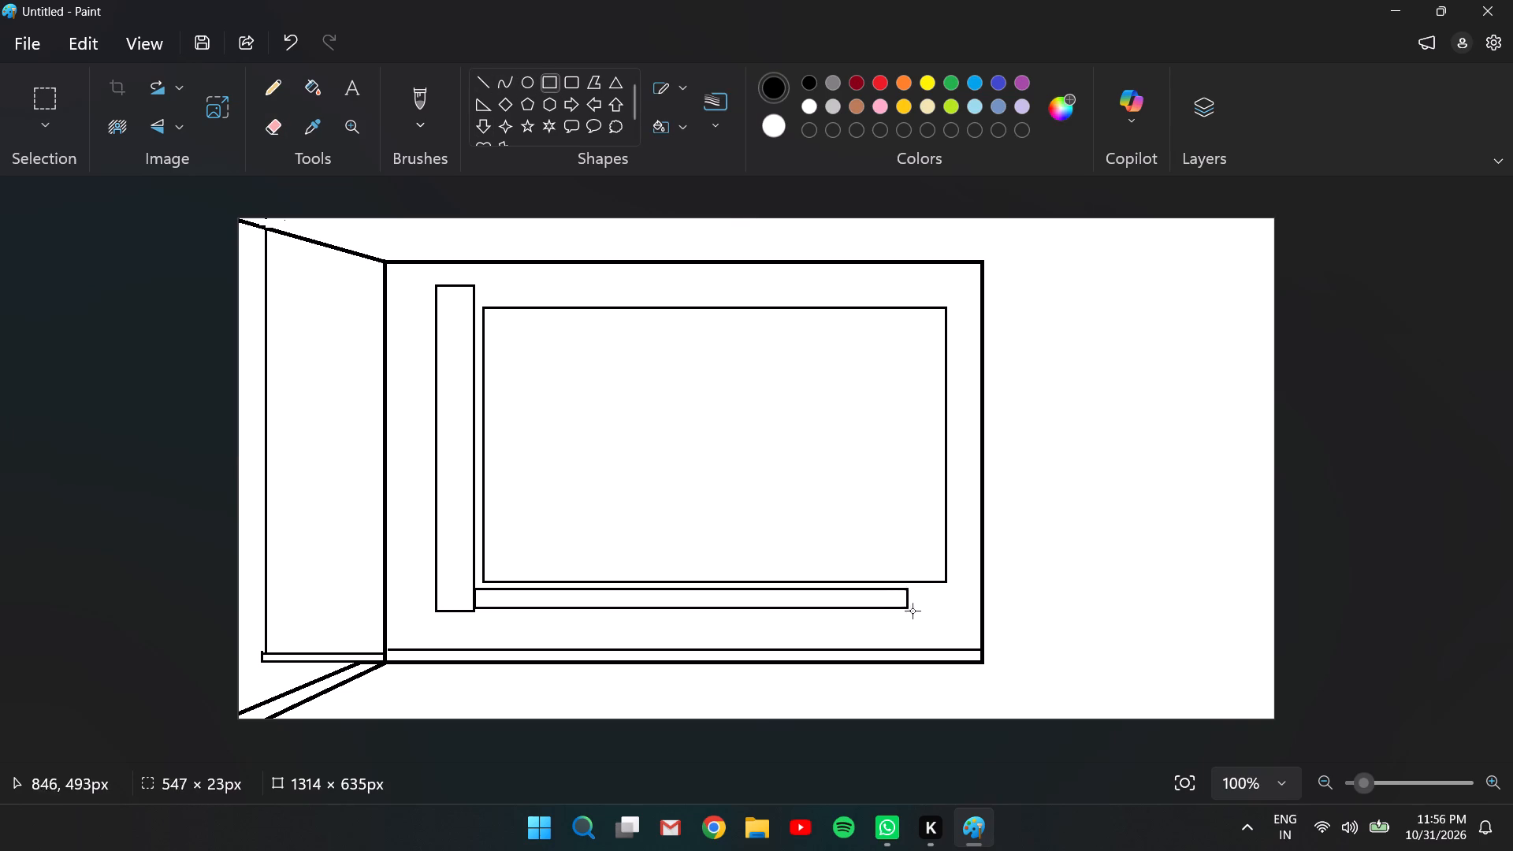
{"action": "left_click_drag", "start_coordinate": [913, 611], "coordinate": [938, 611]}
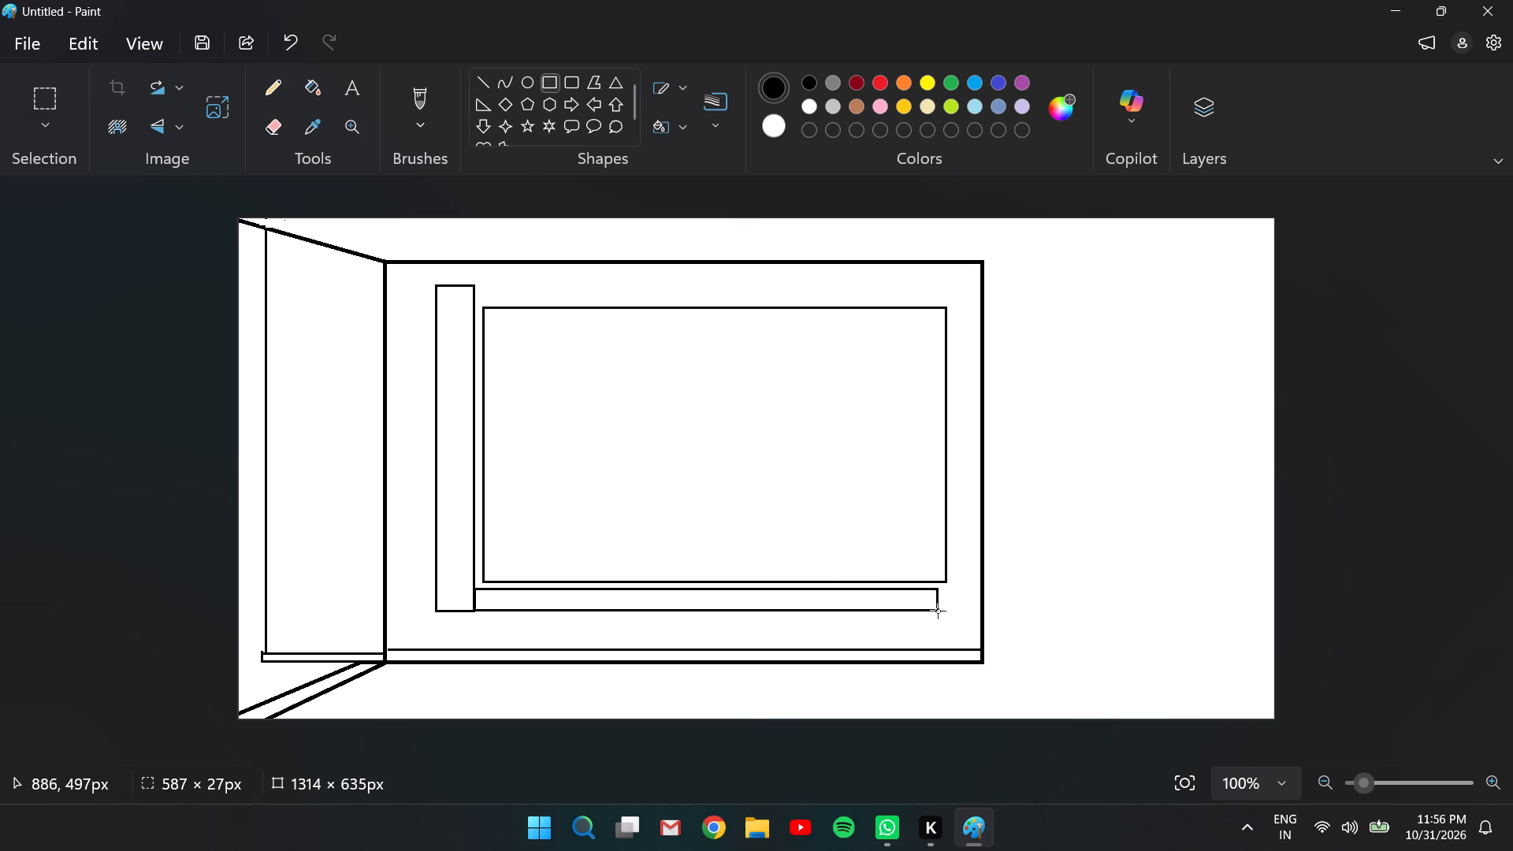
{"action": "left_click_drag", "start_coordinate": [938, 611], "coordinate": [944, 611]}
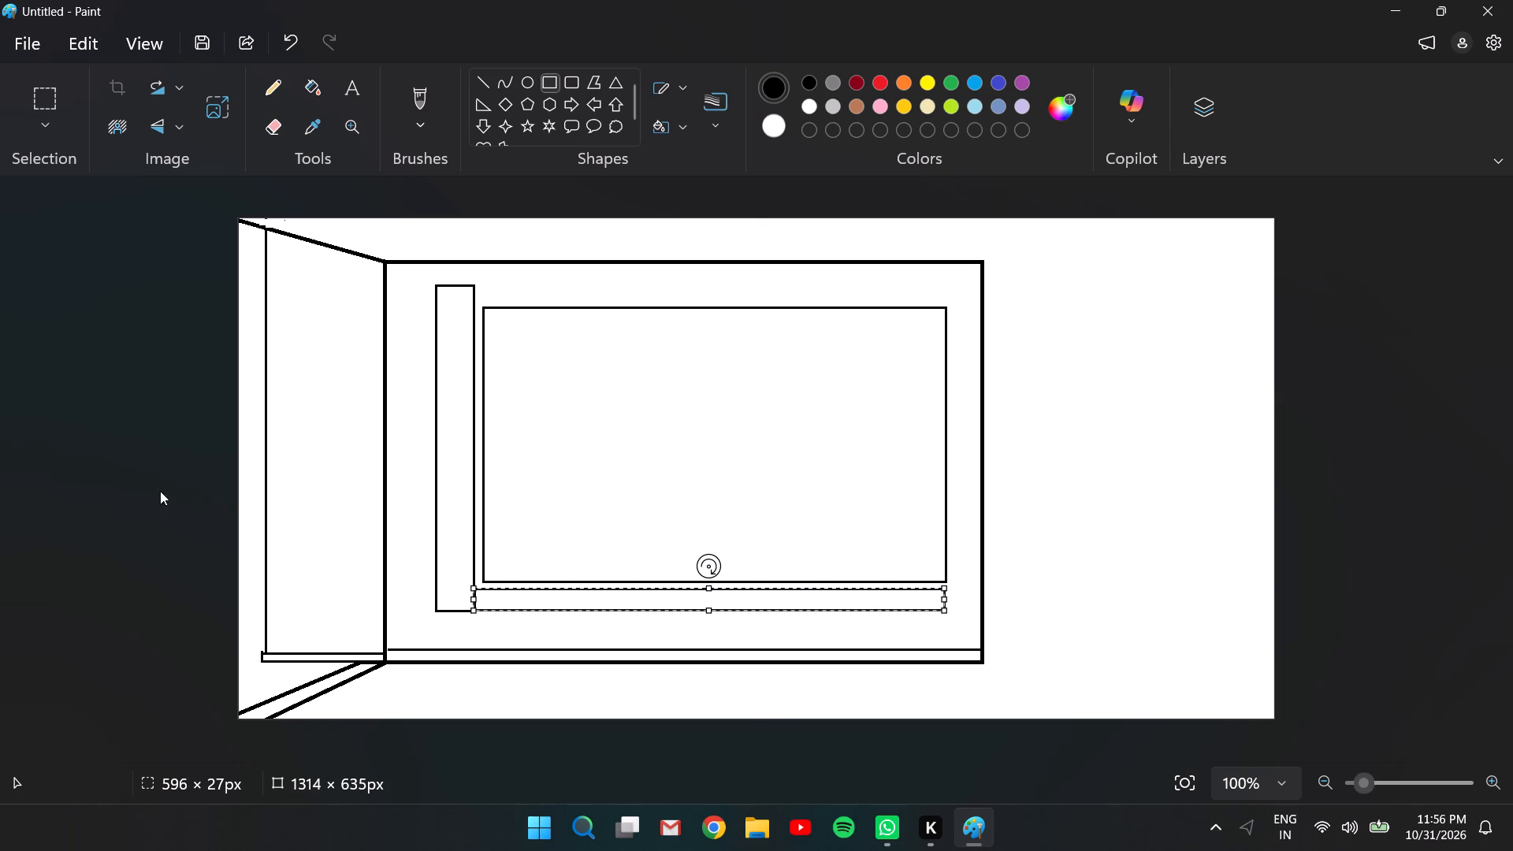
{"action": "left_click", "coordinate": [54, 482]}
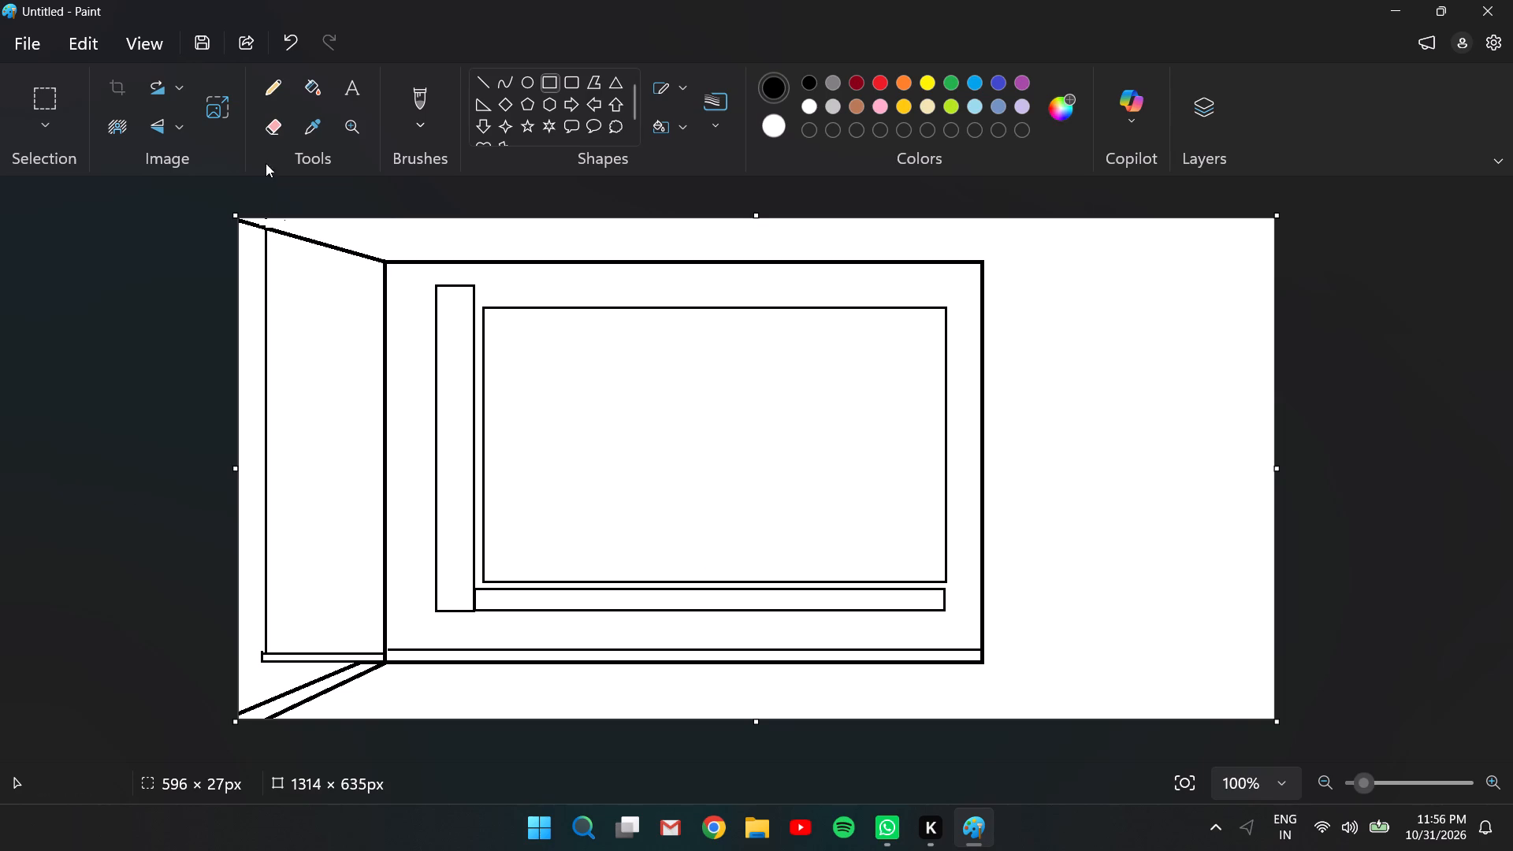
Erase the short right end of the long narrow rectangle to leave it open.
{"action": "left_click", "coordinate": [276, 129]}
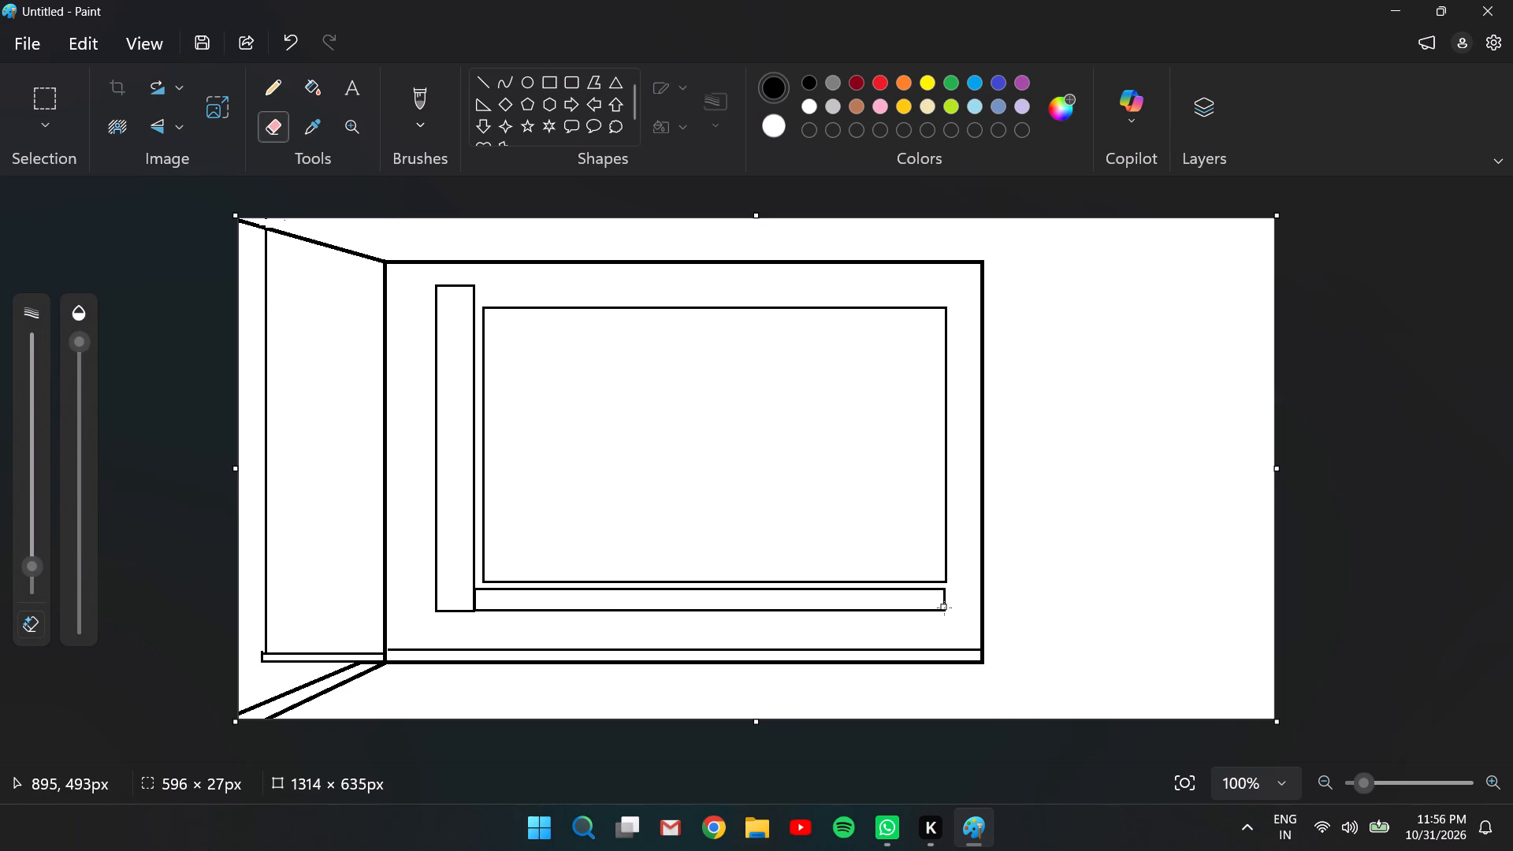
{"action": "left_click_drag", "start_coordinate": [944, 608], "coordinate": [944, 594]}
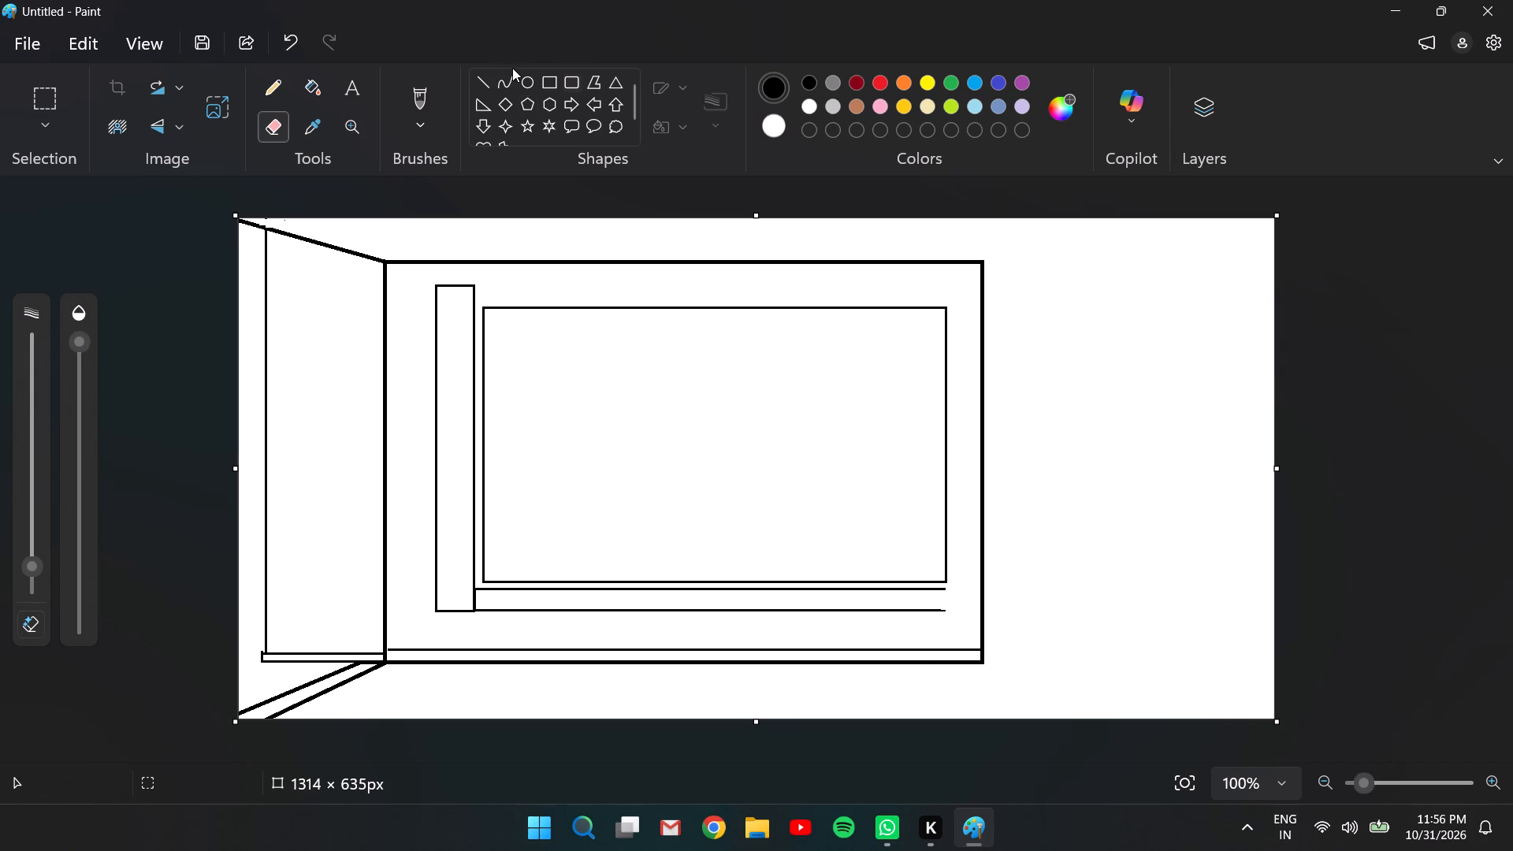
Draw a short diagonal line joining the inner rectangle's lower-left corner to the long strip's upper-left corner.
{"action": "left_click", "coordinate": [478, 76]}
{"action": "left_click_drag", "start_coordinate": [1364, 779], "coordinate": [1373, 779]}
{"action": "scroll", "coordinate": [661, 571], "scroll_direction": "down", "scroll_amount": 1}
{"action": "left_click_drag", "start_coordinate": [250, 533], "coordinate": [246, 535]}
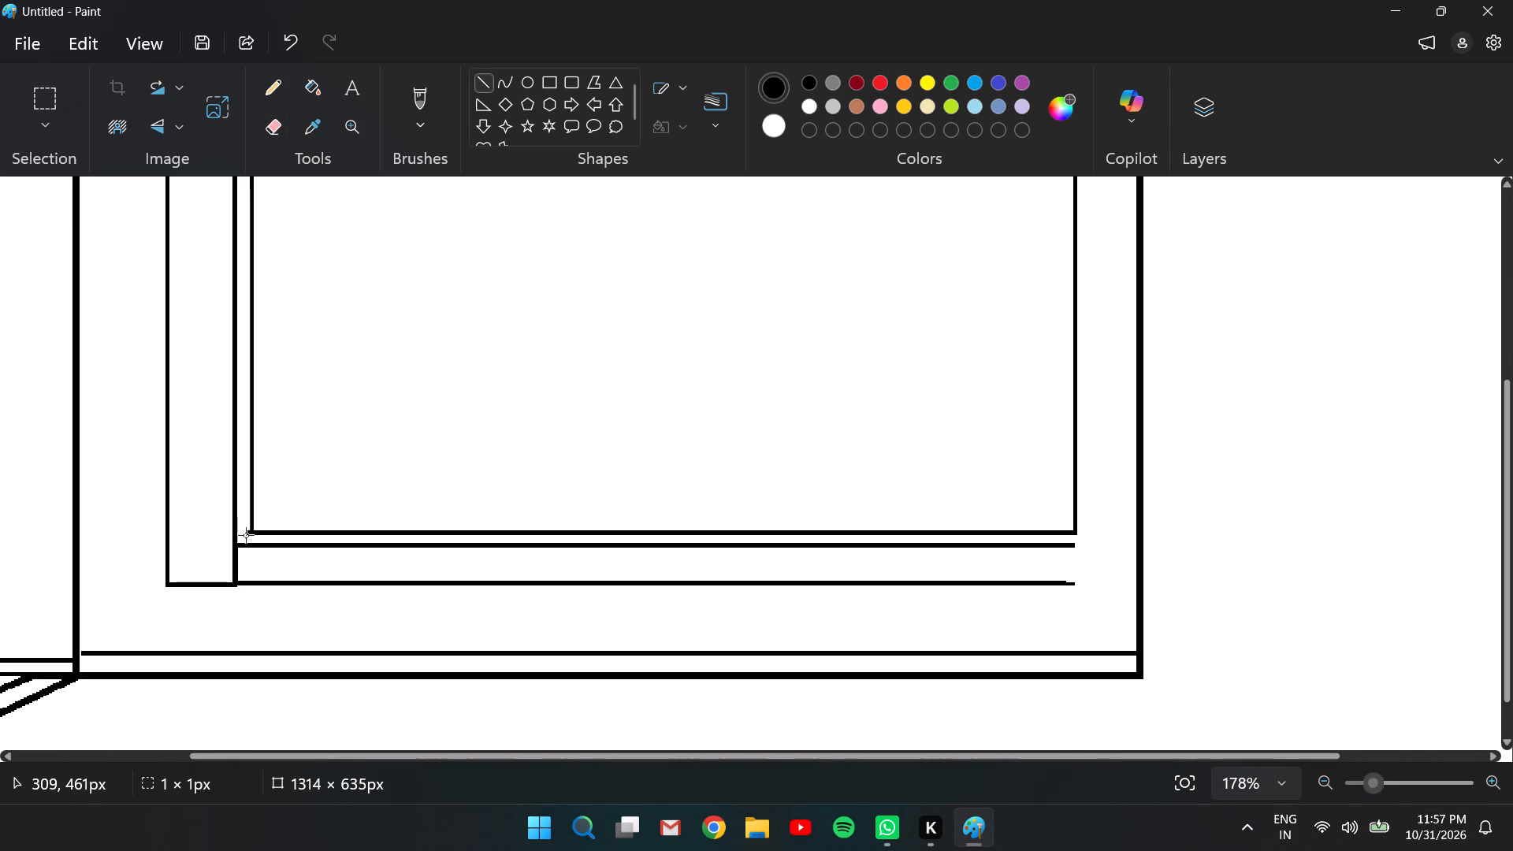
{"action": "left_click_drag", "start_coordinate": [246, 535], "coordinate": [237, 544]}
{"action": "left_click", "coordinate": [334, 459]}
Draw a short diagonal about 11 × 24 px from the inner rectangle's upper-left corner to the tall rectangle's upper-right corner.
{"action": "scroll", "coordinate": [285, 453], "scroll_direction": "up", "scroll_amount": 2}
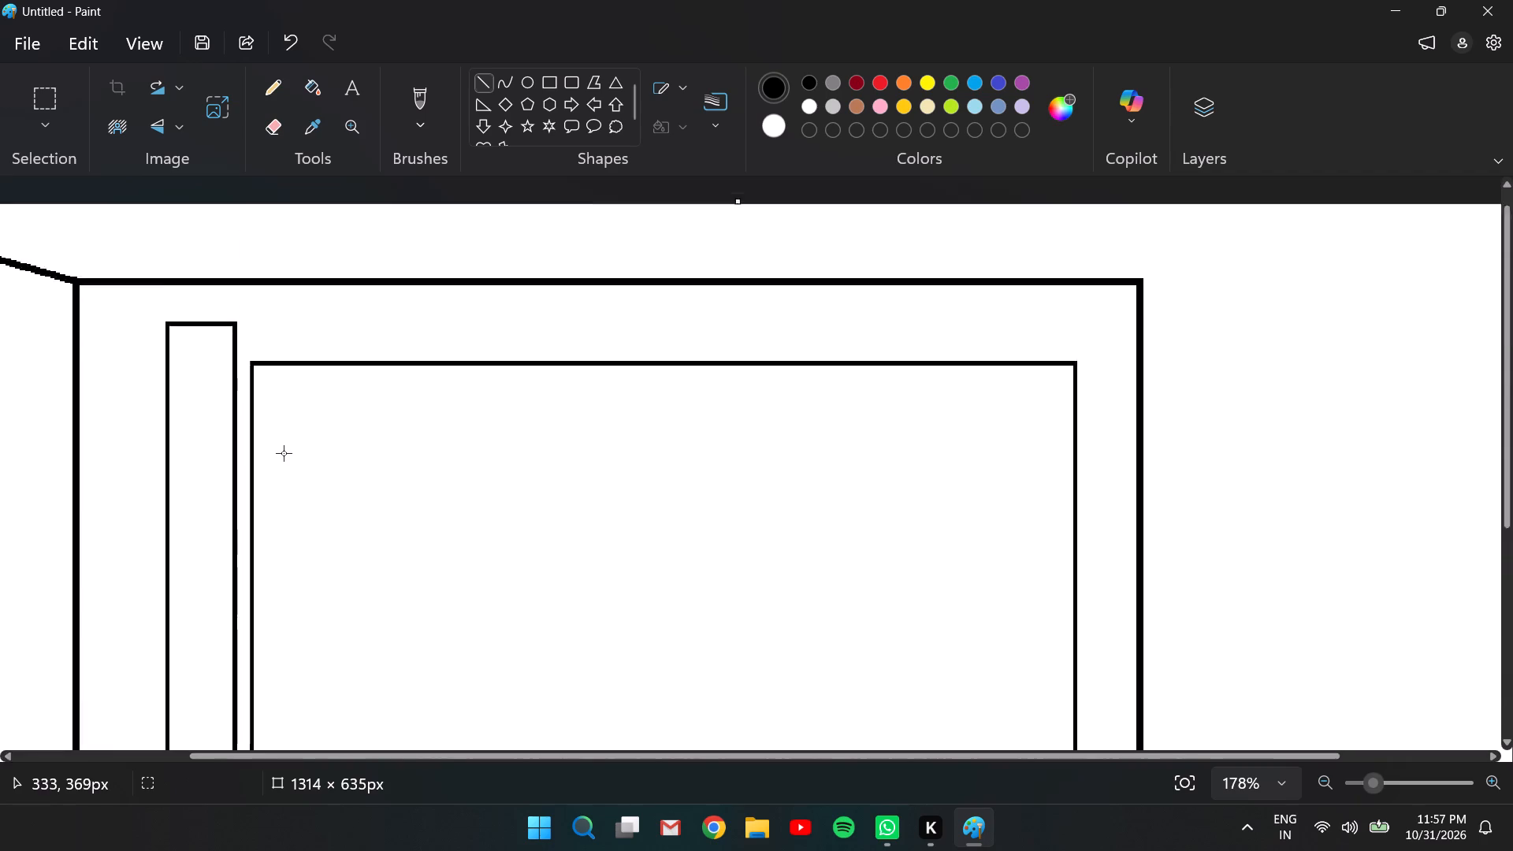
{"action": "left_click", "coordinate": [235, 343]}
{"action": "left_click_drag", "start_coordinate": [236, 341], "coordinate": [251, 373]}
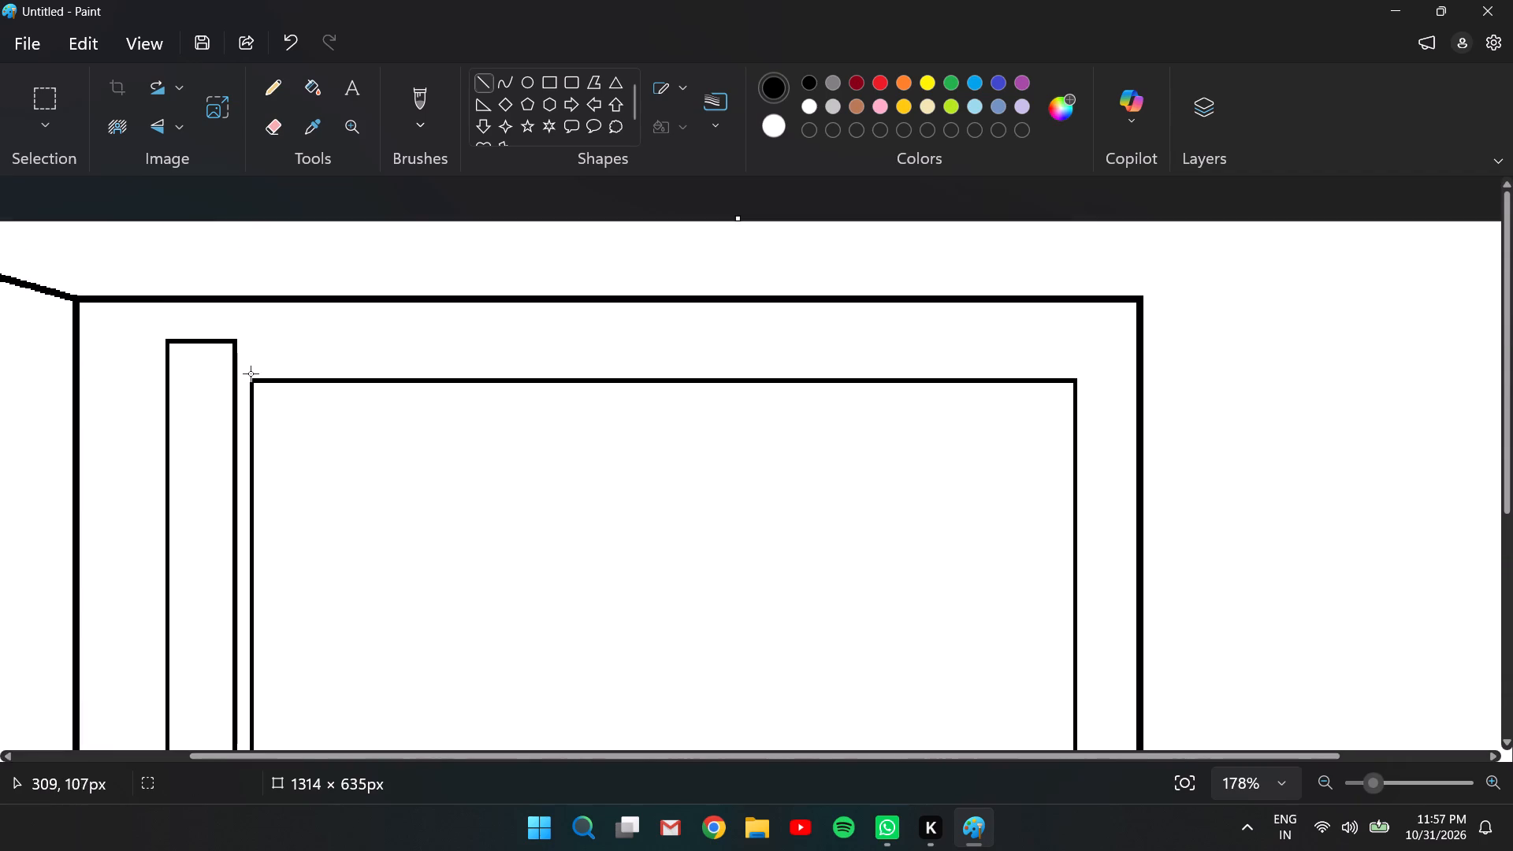
{"action": "left_click_drag", "start_coordinate": [251, 373], "coordinate": [251, 376]}
{"action": "left_click_drag", "start_coordinate": [252, 377], "coordinate": [236, 343]}
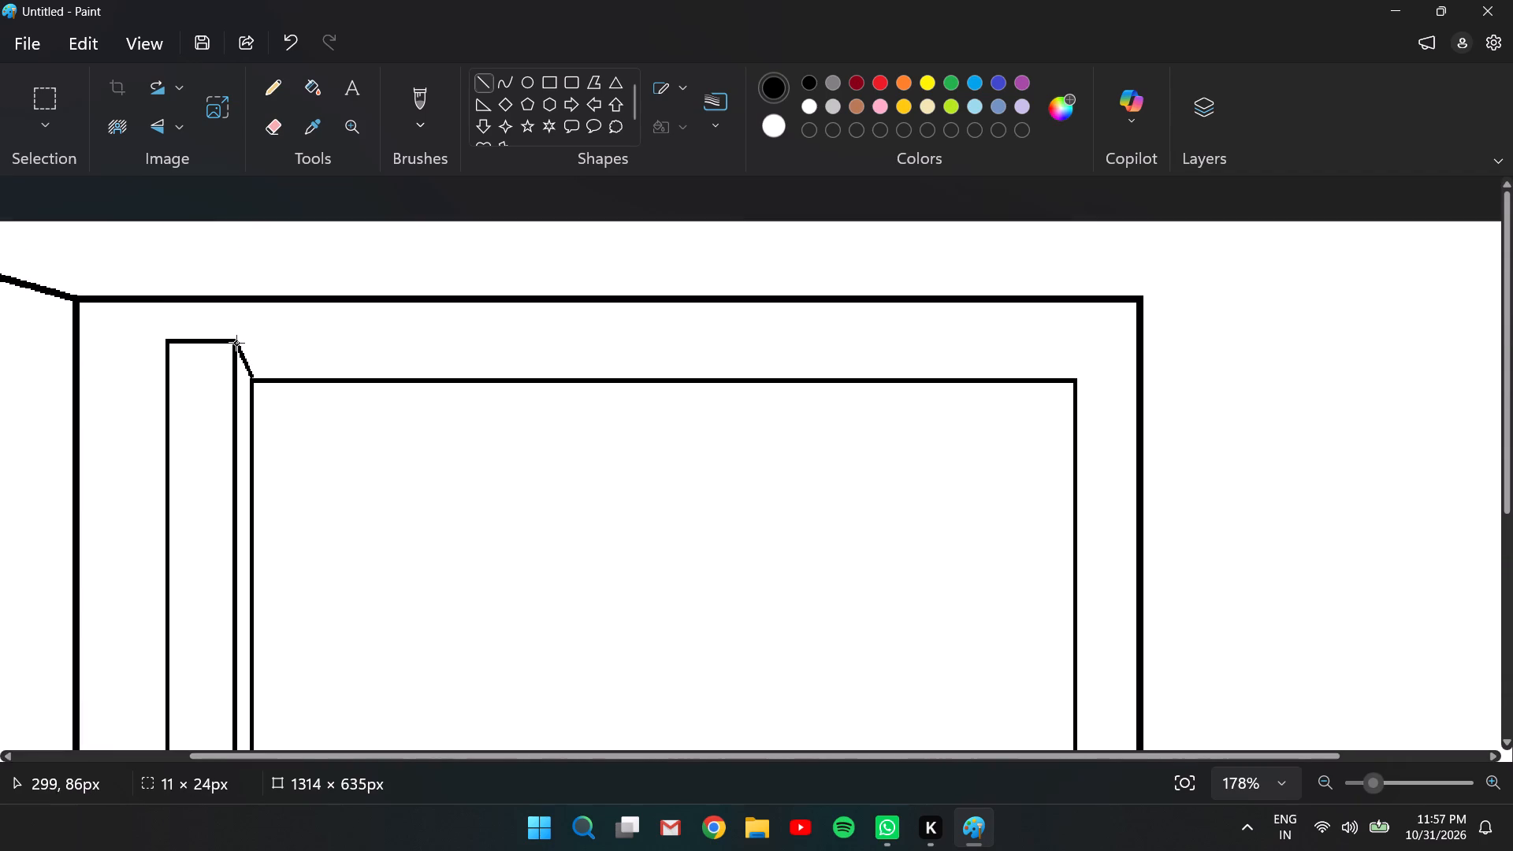
{"action": "left_click_drag", "start_coordinate": [236, 343], "coordinate": [236, 343]}
{"action": "left_click", "coordinate": [52, 420]}
Draw a circle about 42 × 42 px at the strip's open right end, its top aligned with the strip's upper line.
{"action": "scroll", "coordinate": [318, 461], "scroll_direction": "down", "scroll_amount": 2}
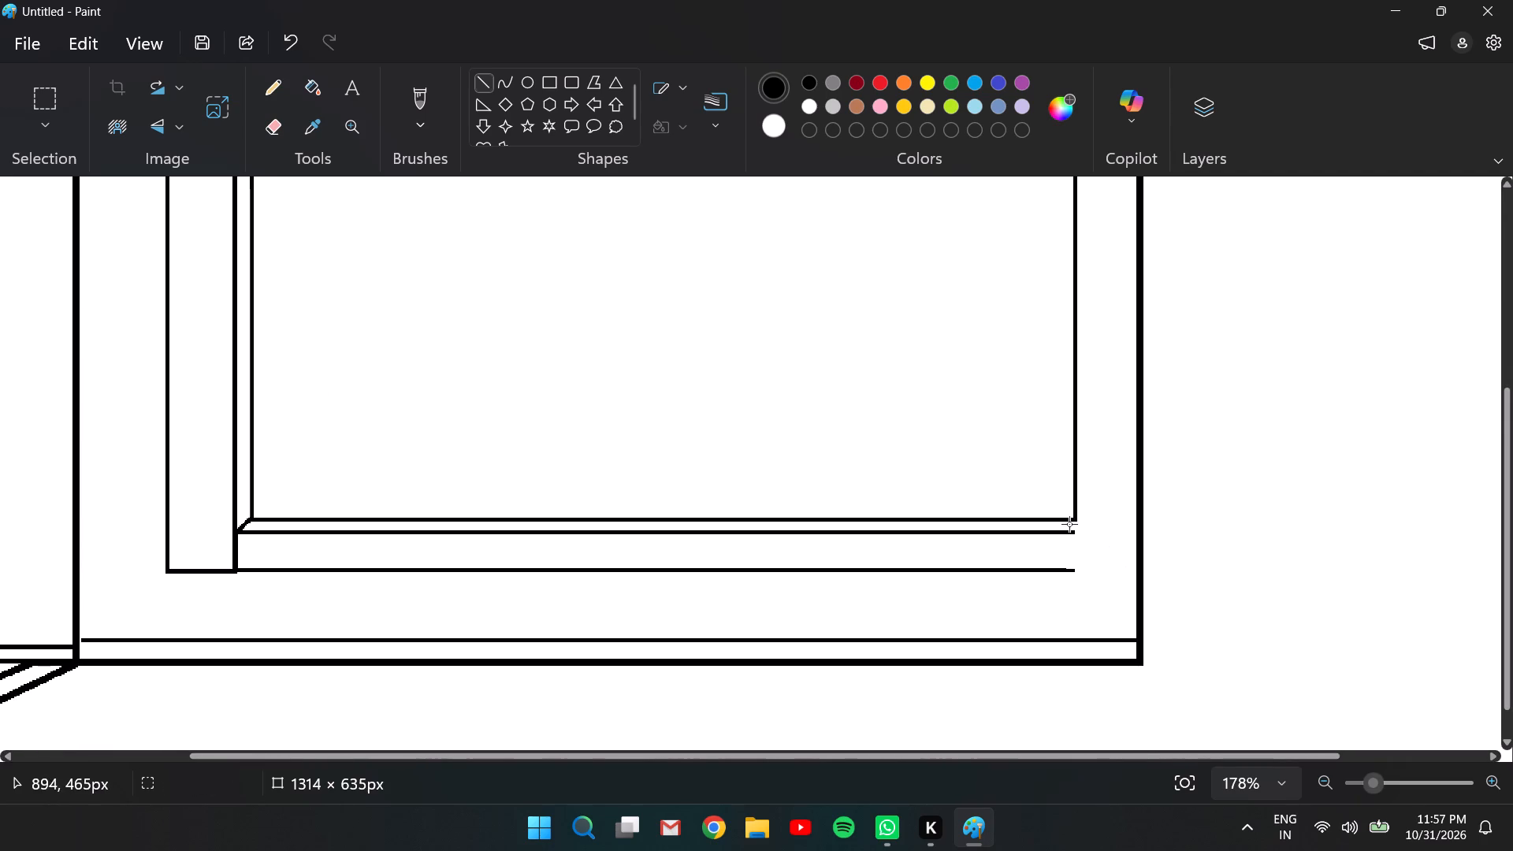
{"action": "left_click", "coordinate": [530, 83]}
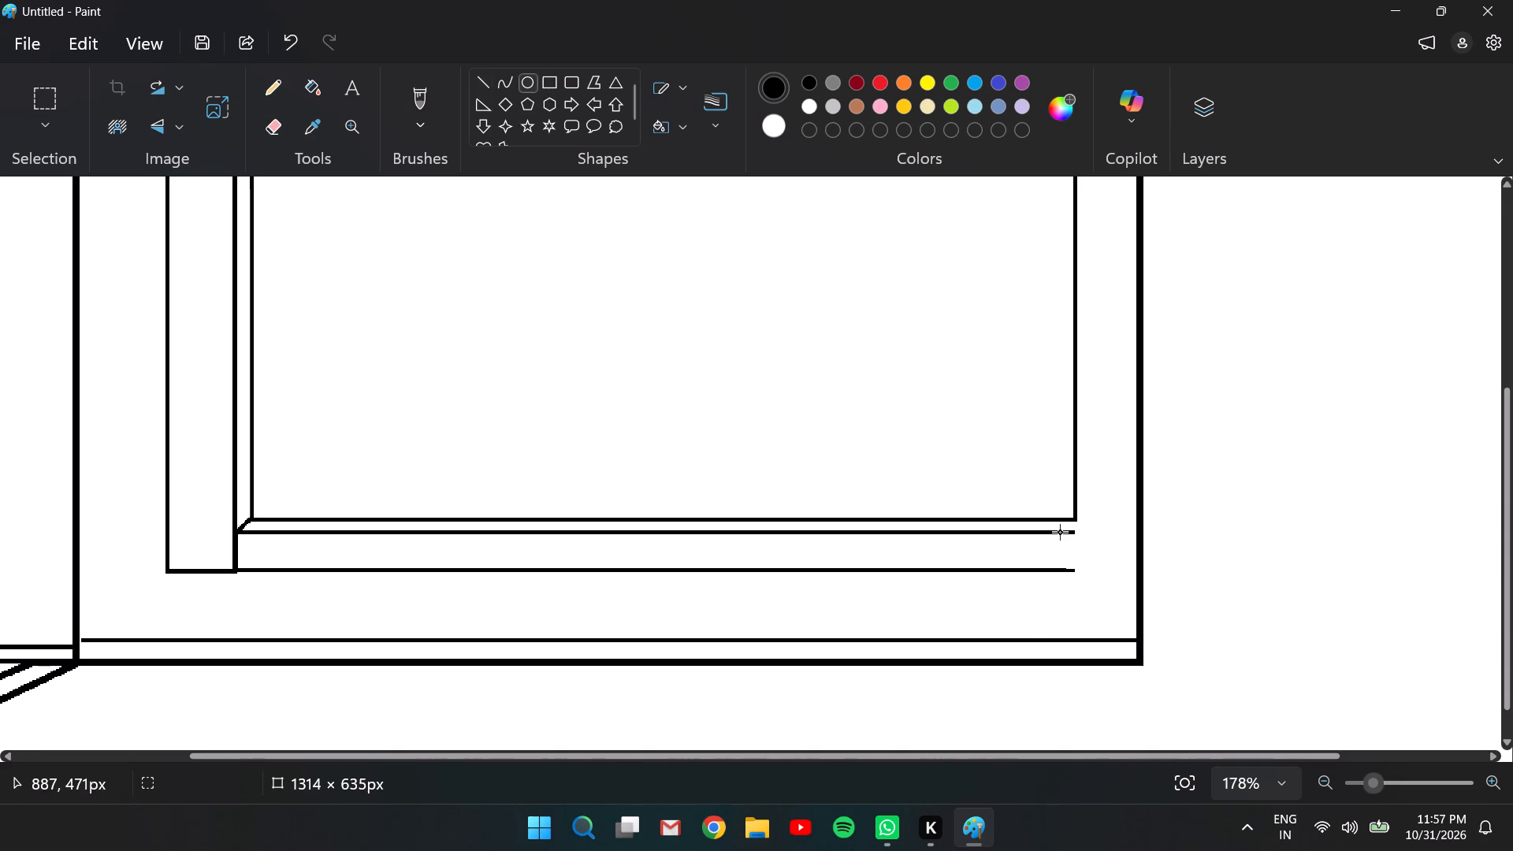
{"action": "left_click_drag", "start_coordinate": [1060, 532], "coordinate": [1110, 579]}
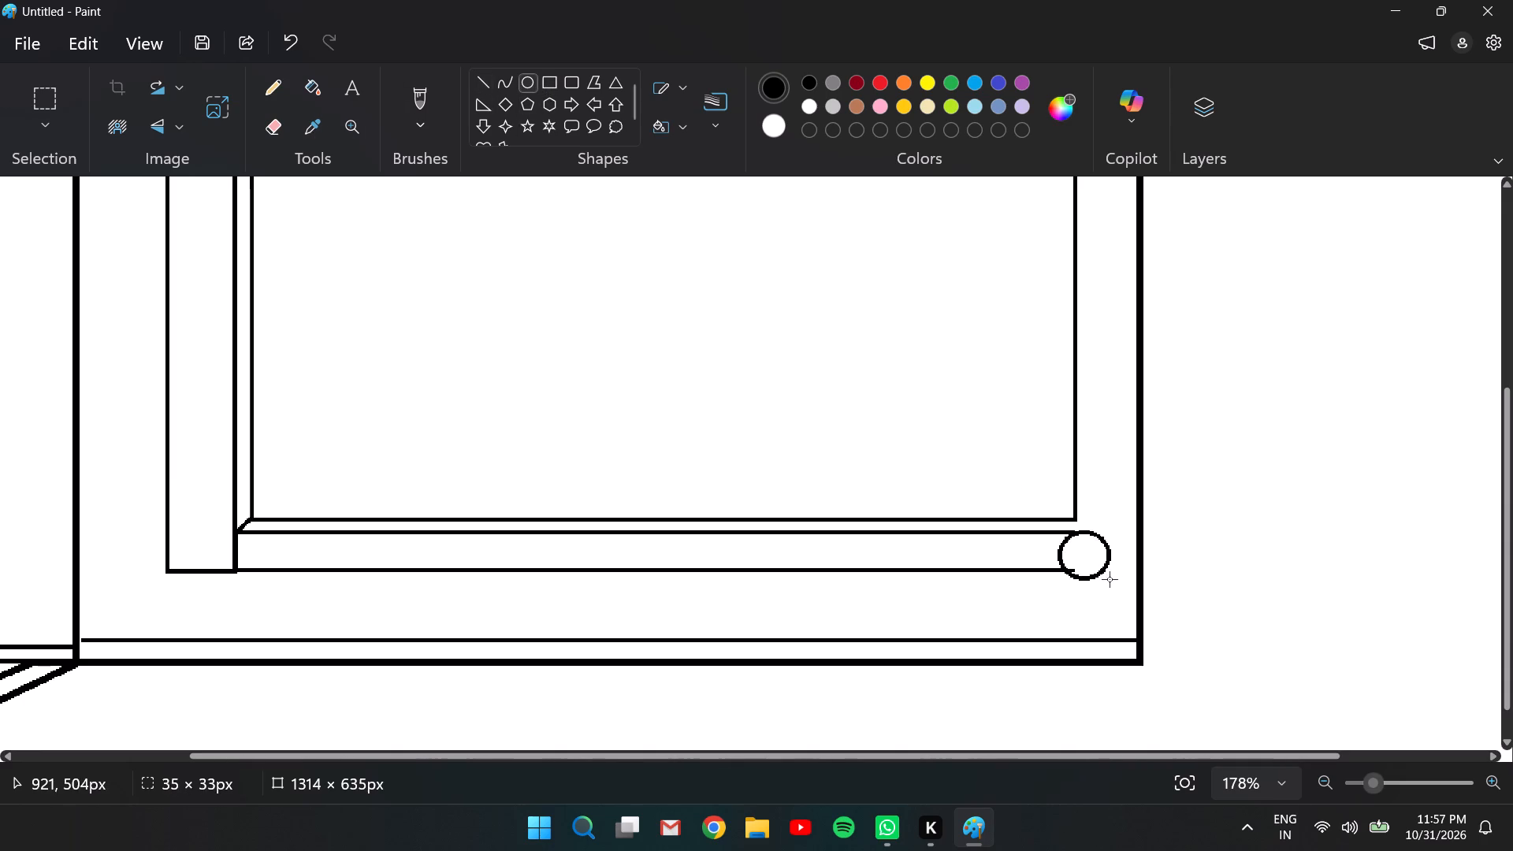
{"action": "left_click_drag", "start_coordinate": [1110, 579], "coordinate": [1118, 591]}
{"action": "left_click_drag", "start_coordinate": [1091, 568], "coordinate": [1069, 561]}
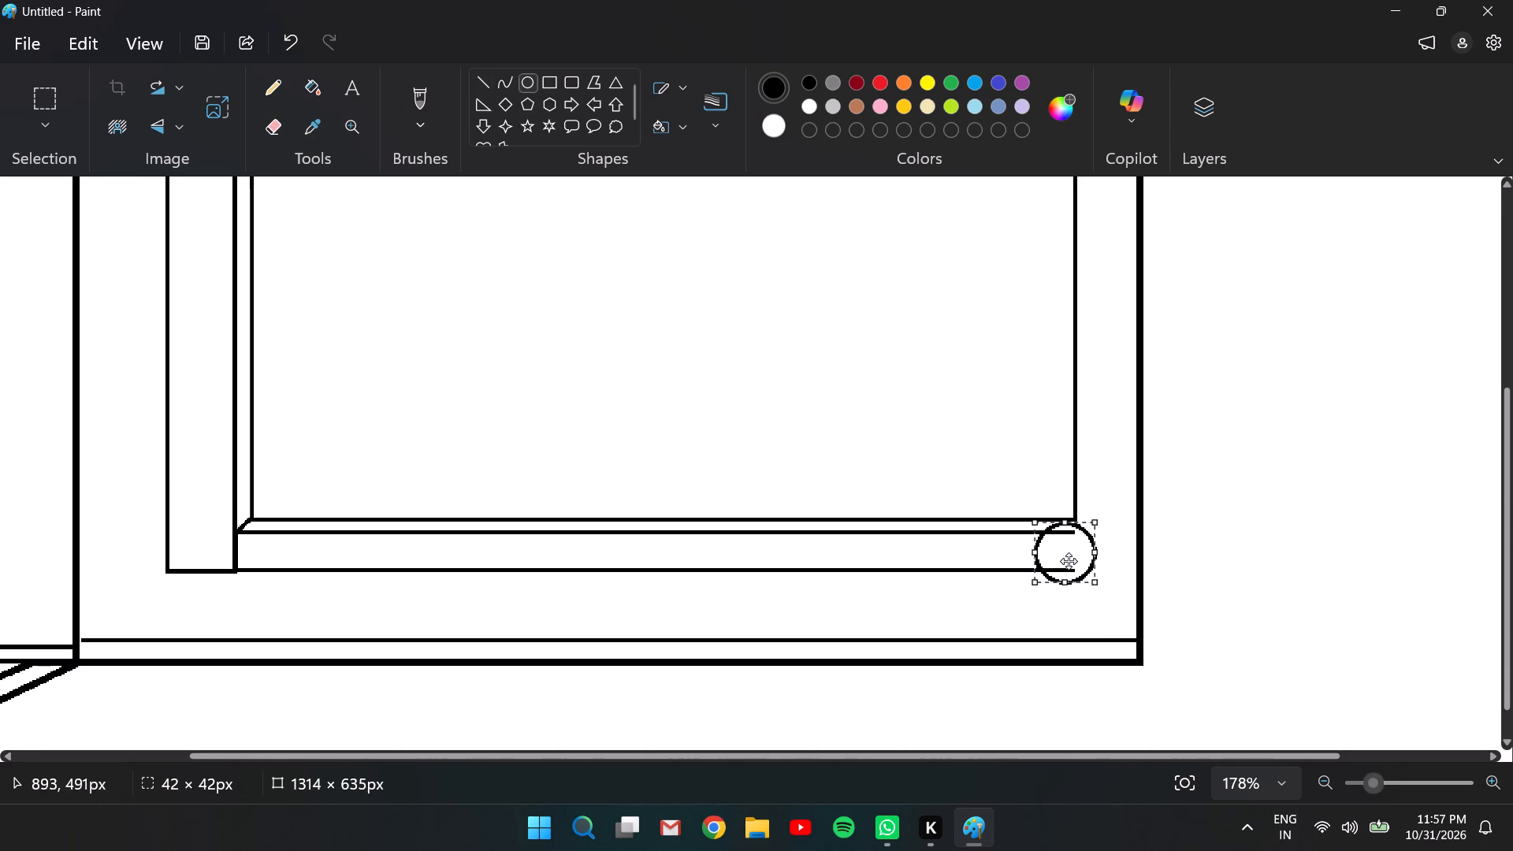
{"action": "left_click_drag", "start_coordinate": [1069, 561], "coordinate": [1073, 568]}
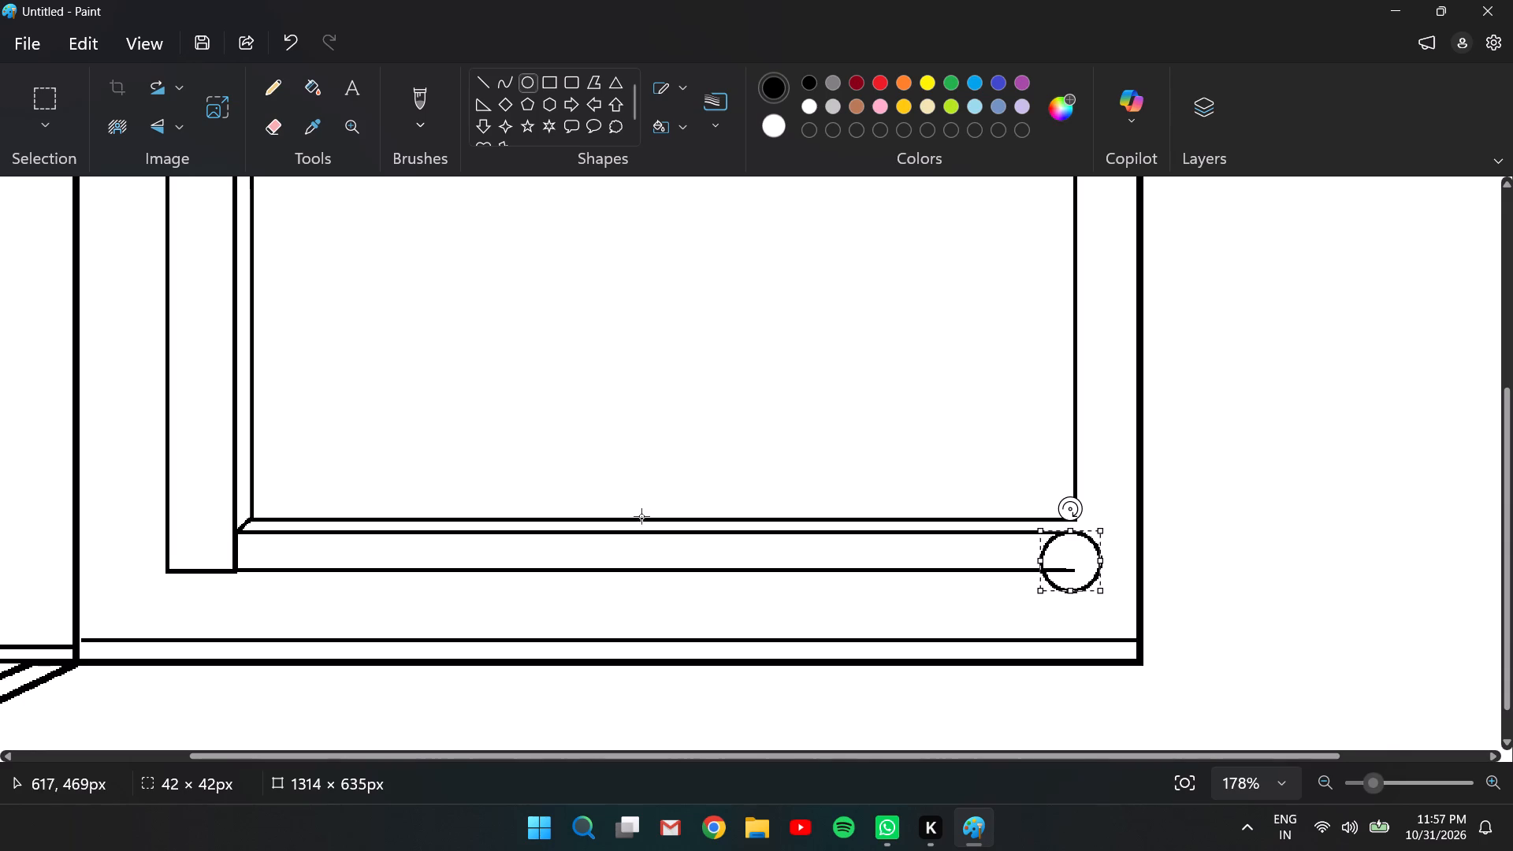
{"action": "left_click", "coordinate": [654, 529]}
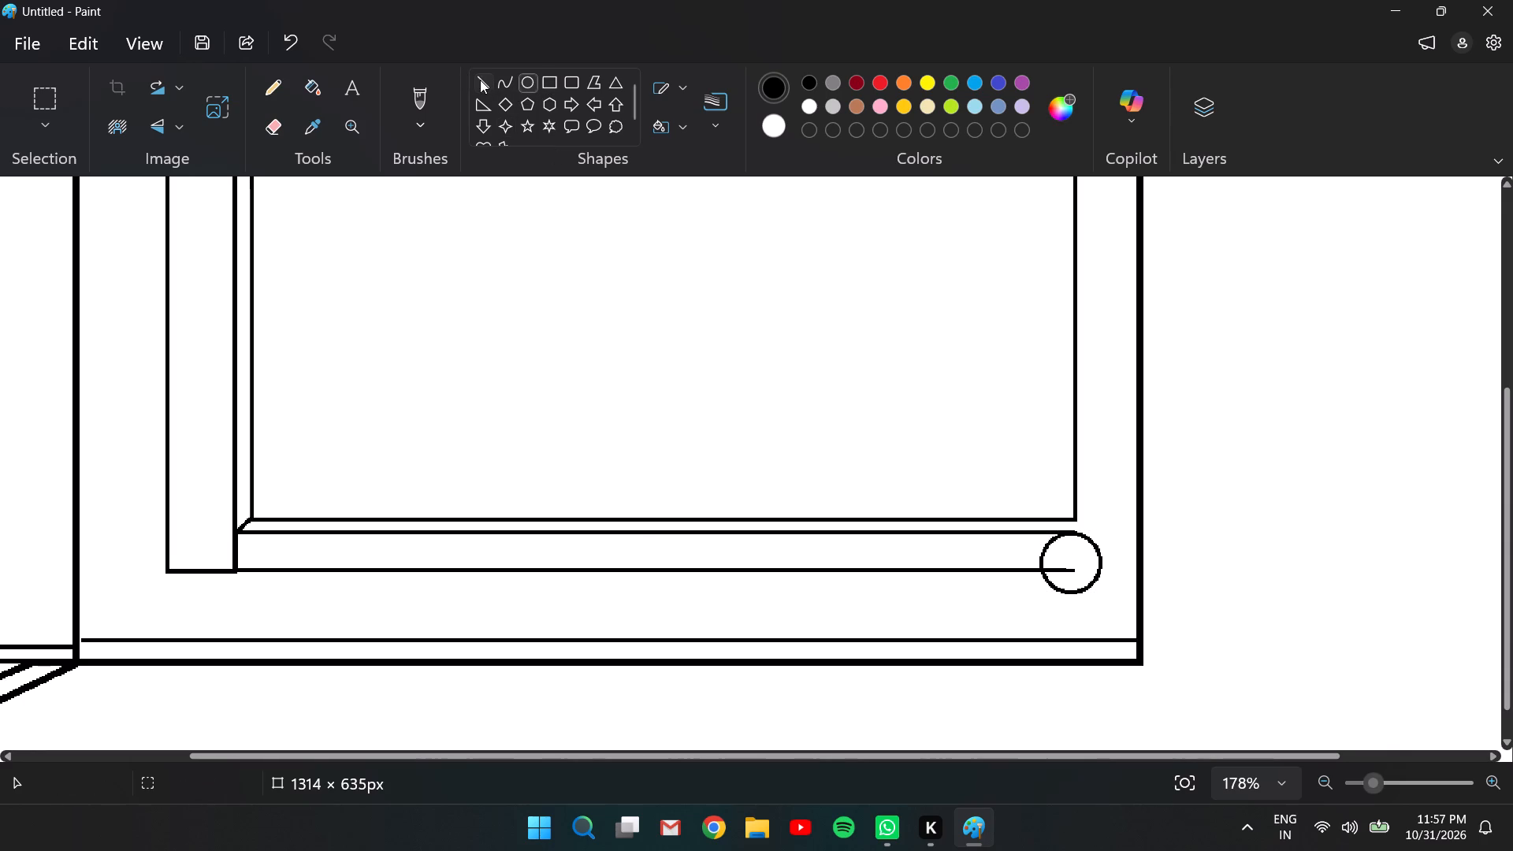
With a larger eraser, remove the tall rectangle's bottom edge, the strip's lower line and the left half of the circle.
{"action": "left_click", "coordinate": [277, 132]}
{"action": "left_click_drag", "start_coordinate": [32, 573], "coordinate": [39, 515]}
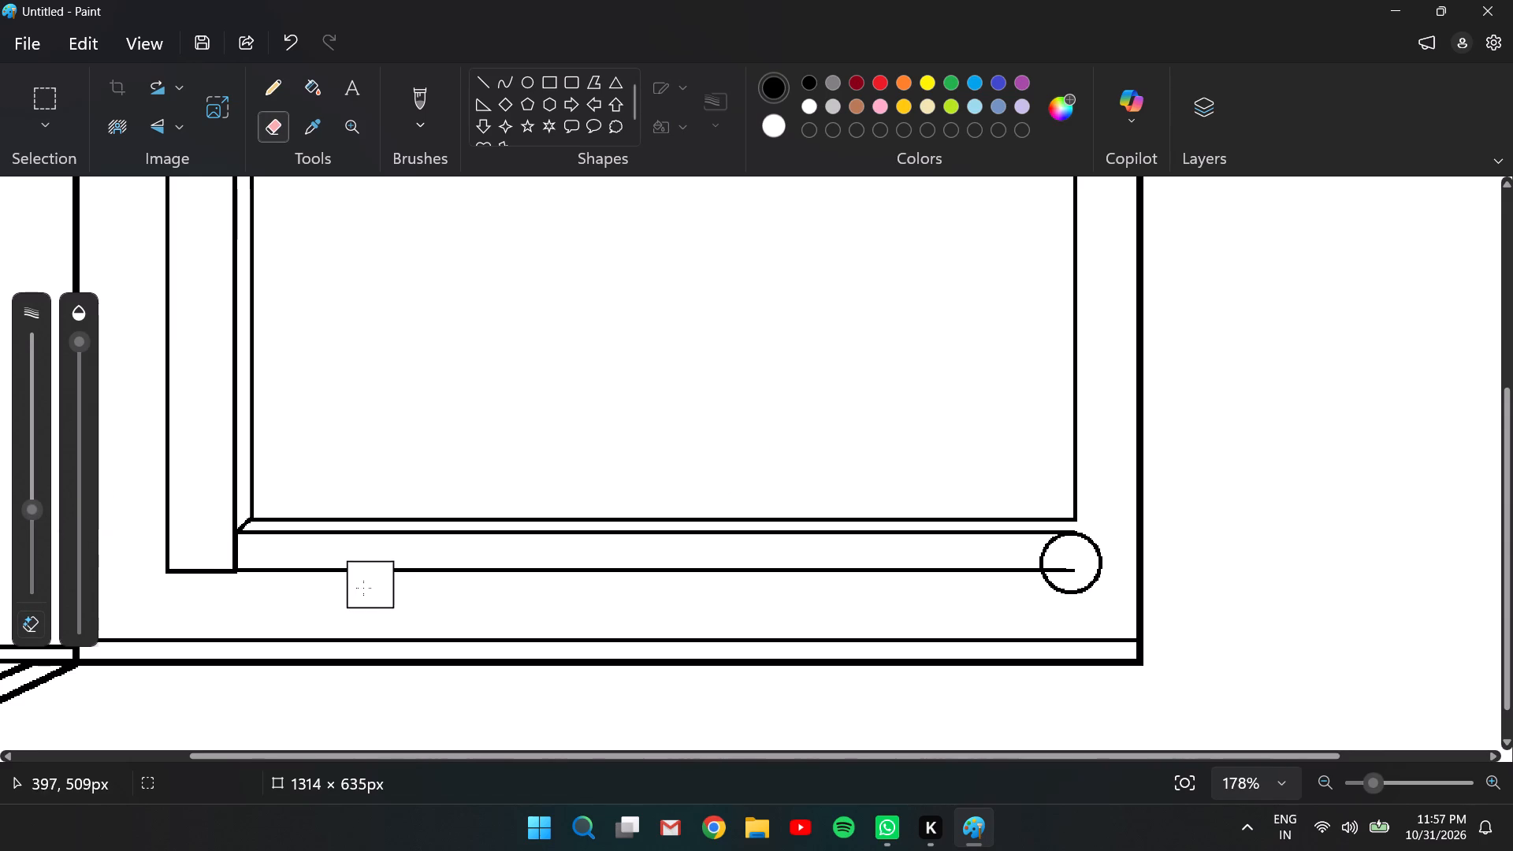
{"action": "left_click_drag", "start_coordinate": [183, 591], "coordinate": [188, 591]}
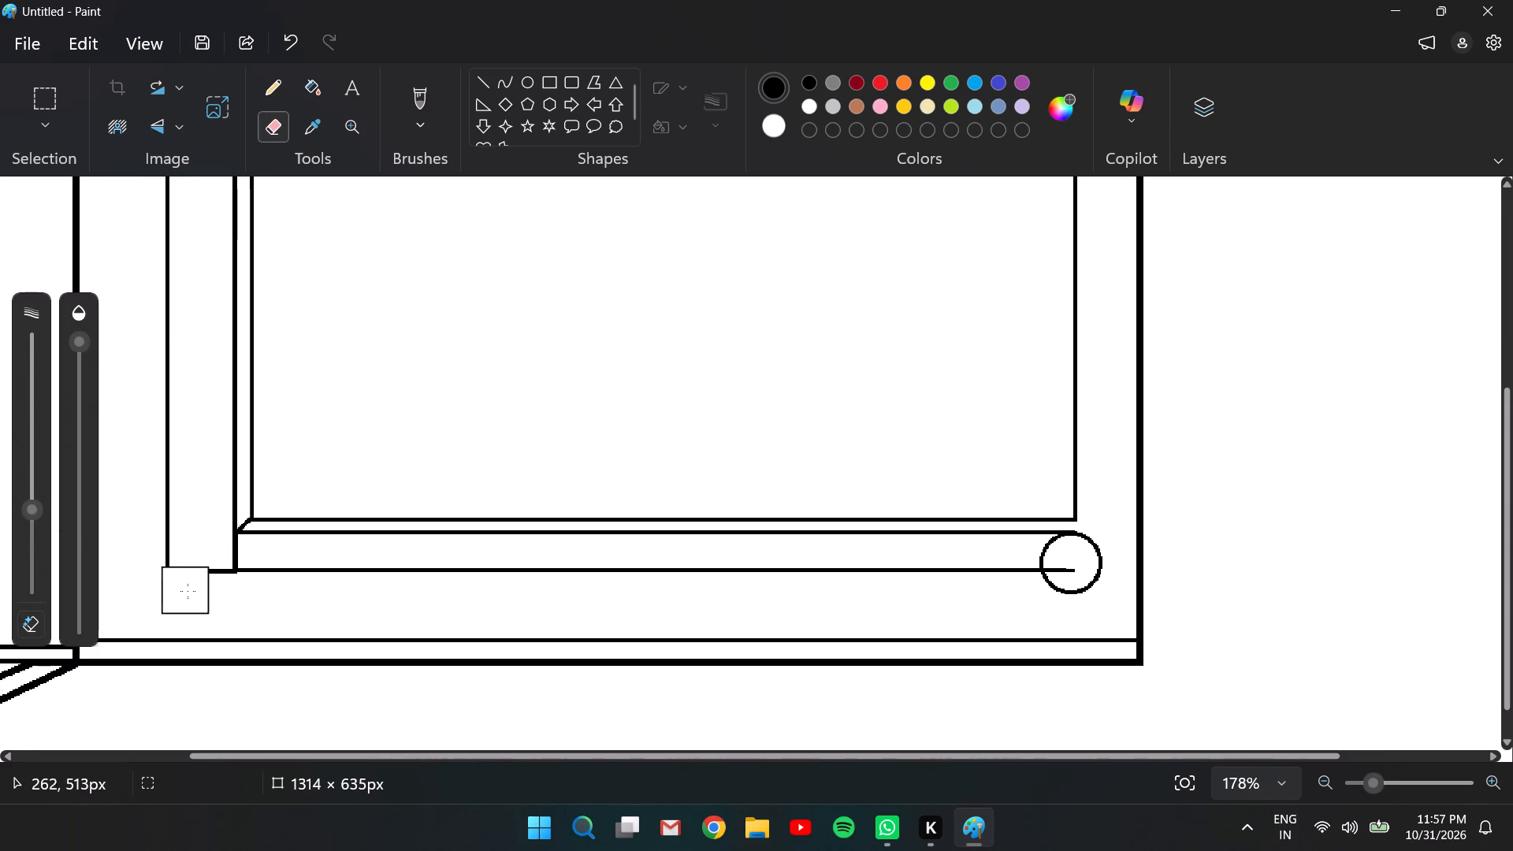
{"action": "left_click_drag", "start_coordinate": [188, 591], "coordinate": [255, 591]}
{"action": "left_click_drag", "start_coordinate": [271, 588], "coordinate": [456, 584]}
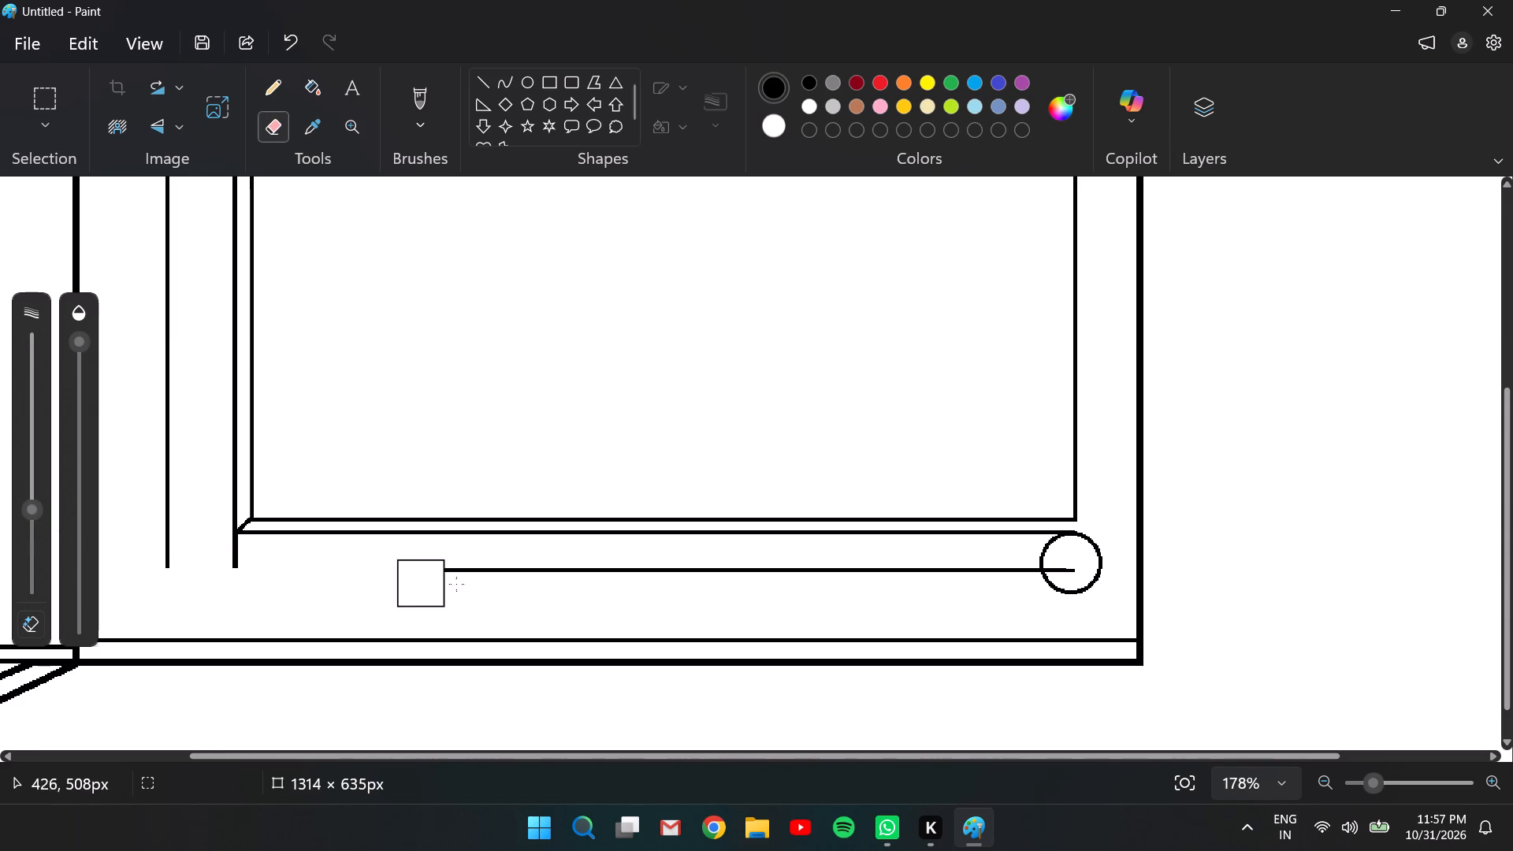
{"action": "left_click_drag", "start_coordinate": [456, 584], "coordinate": [1028, 574]}
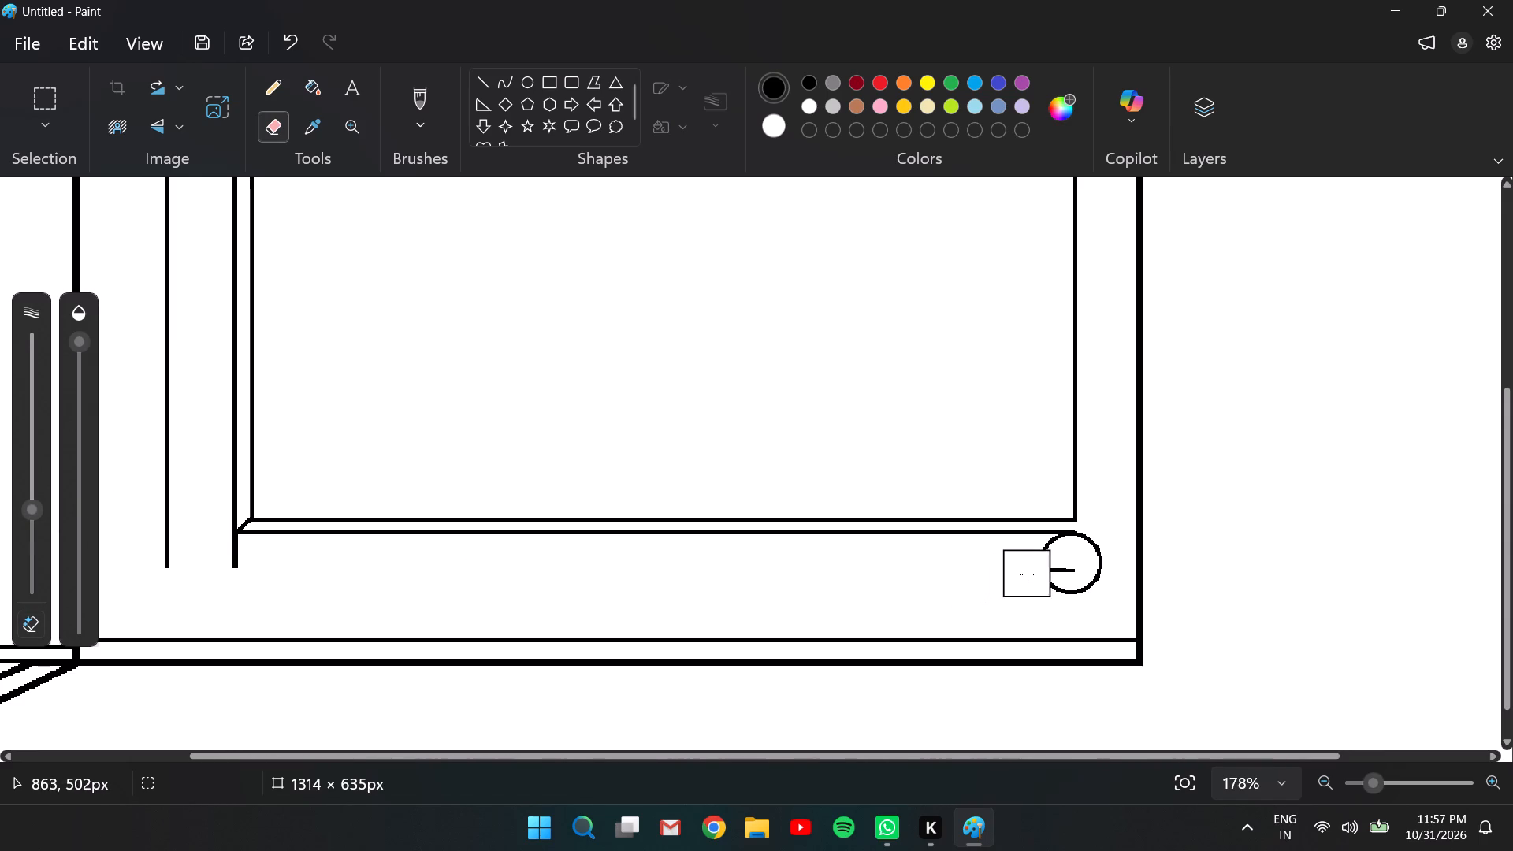
{"action": "left_click_drag", "start_coordinate": [1028, 574], "coordinate": [1052, 560]}
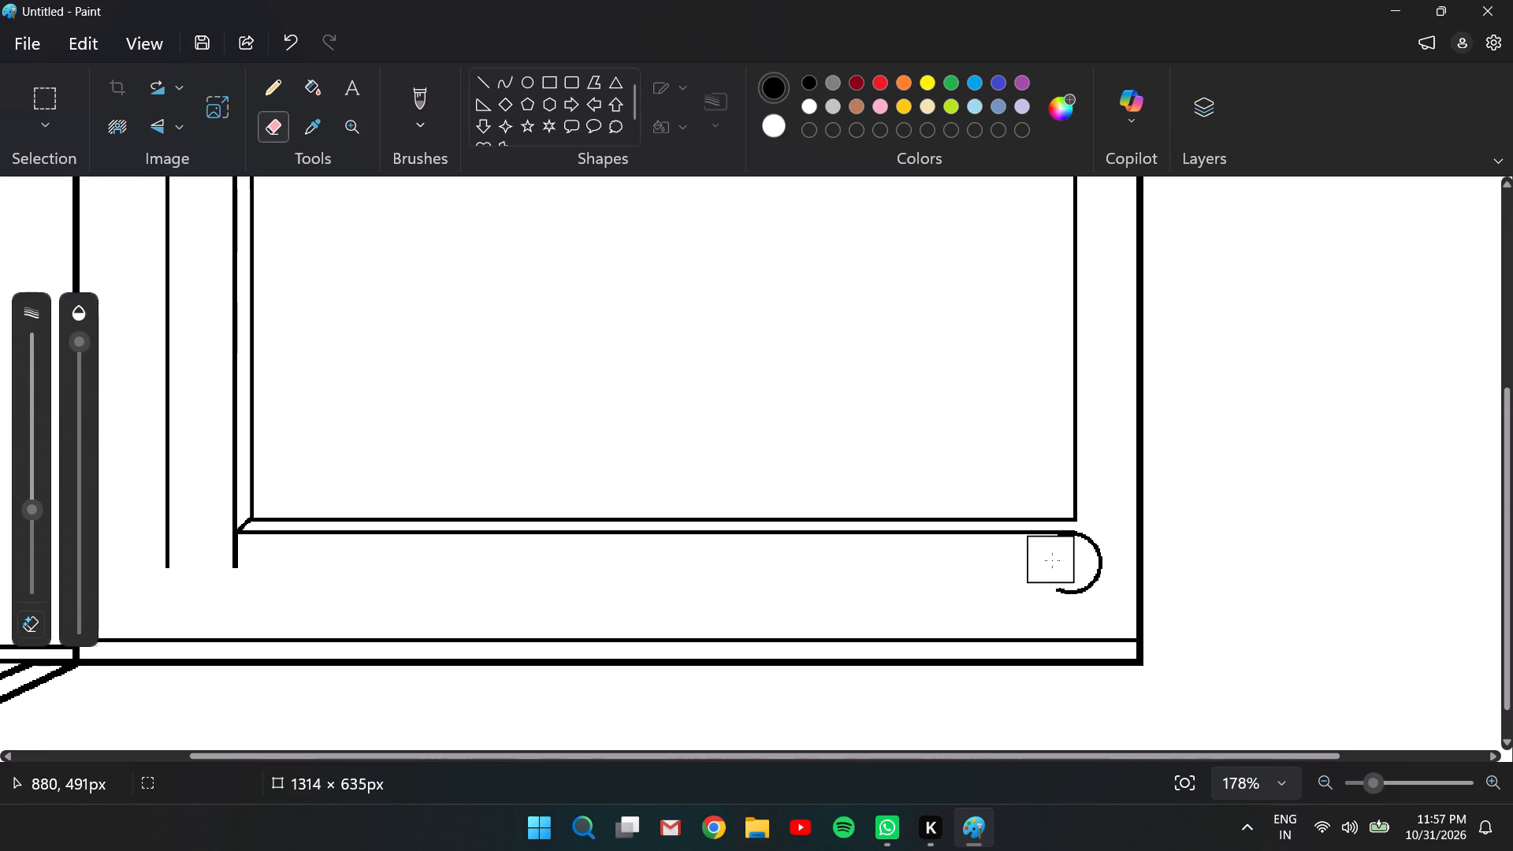
{"action": "left_click_drag", "start_coordinate": [1052, 560], "coordinate": [1050, 559]}
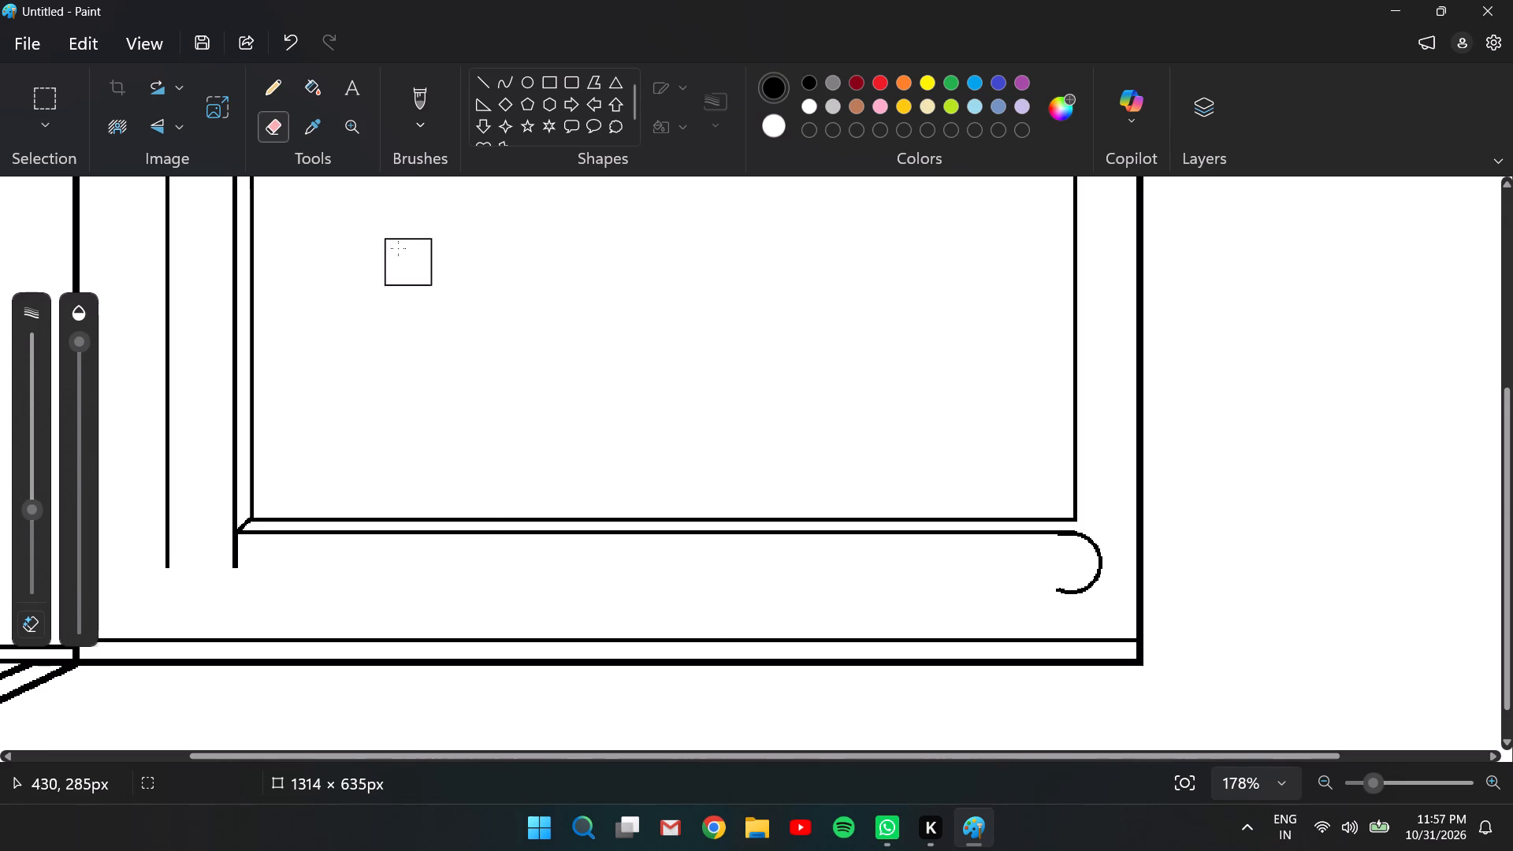
Draw a horizontal line from the bottom of the remaining arc to below the tall rectangle's left edge.
{"action": "left_click", "coordinate": [481, 86]}
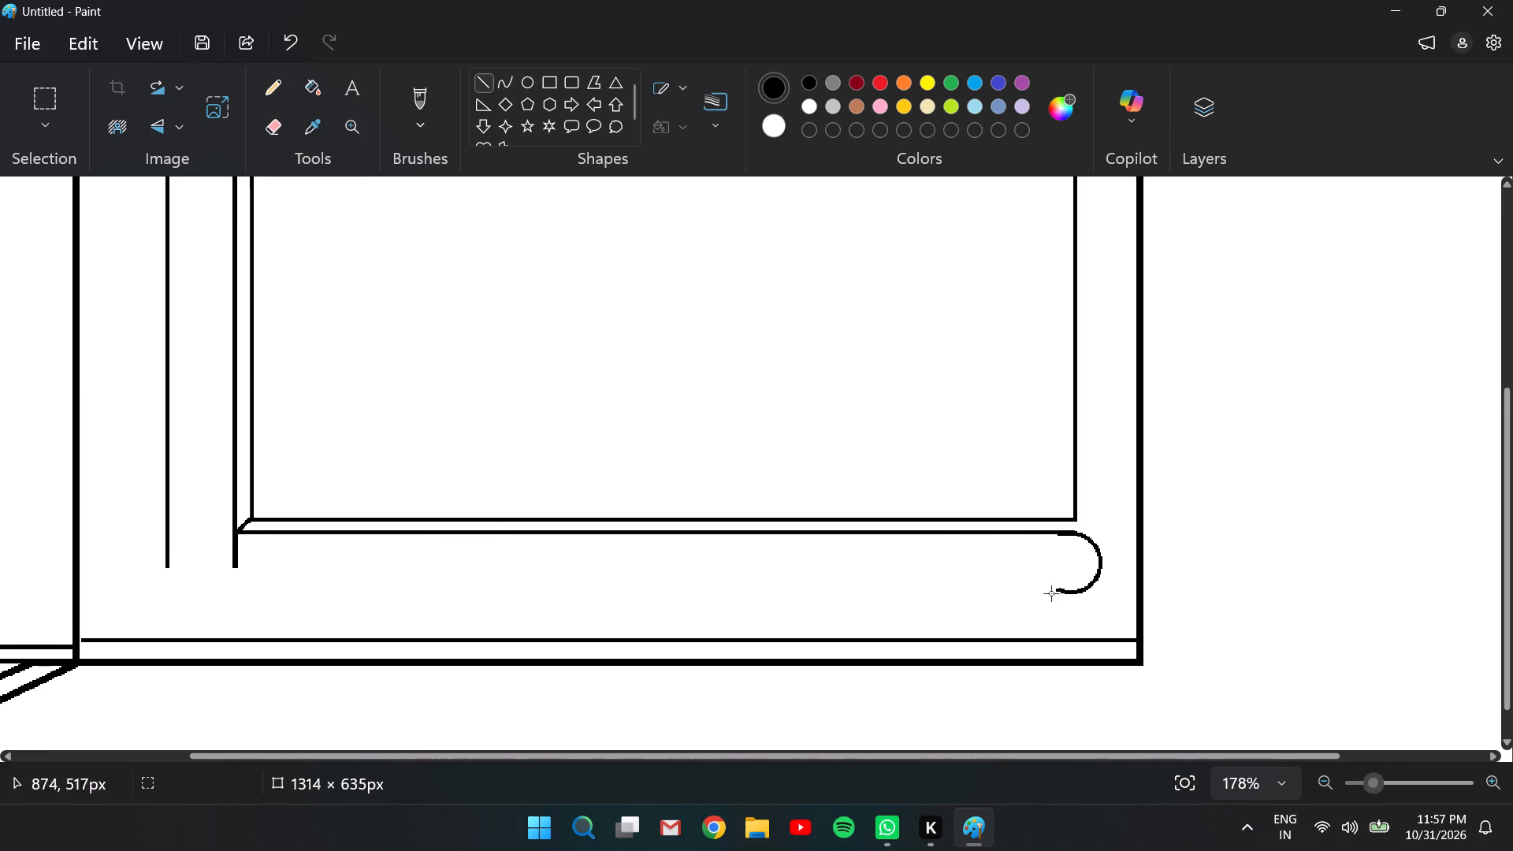
{"action": "left_click_drag", "start_coordinate": [1075, 593], "coordinate": [223, 587]}
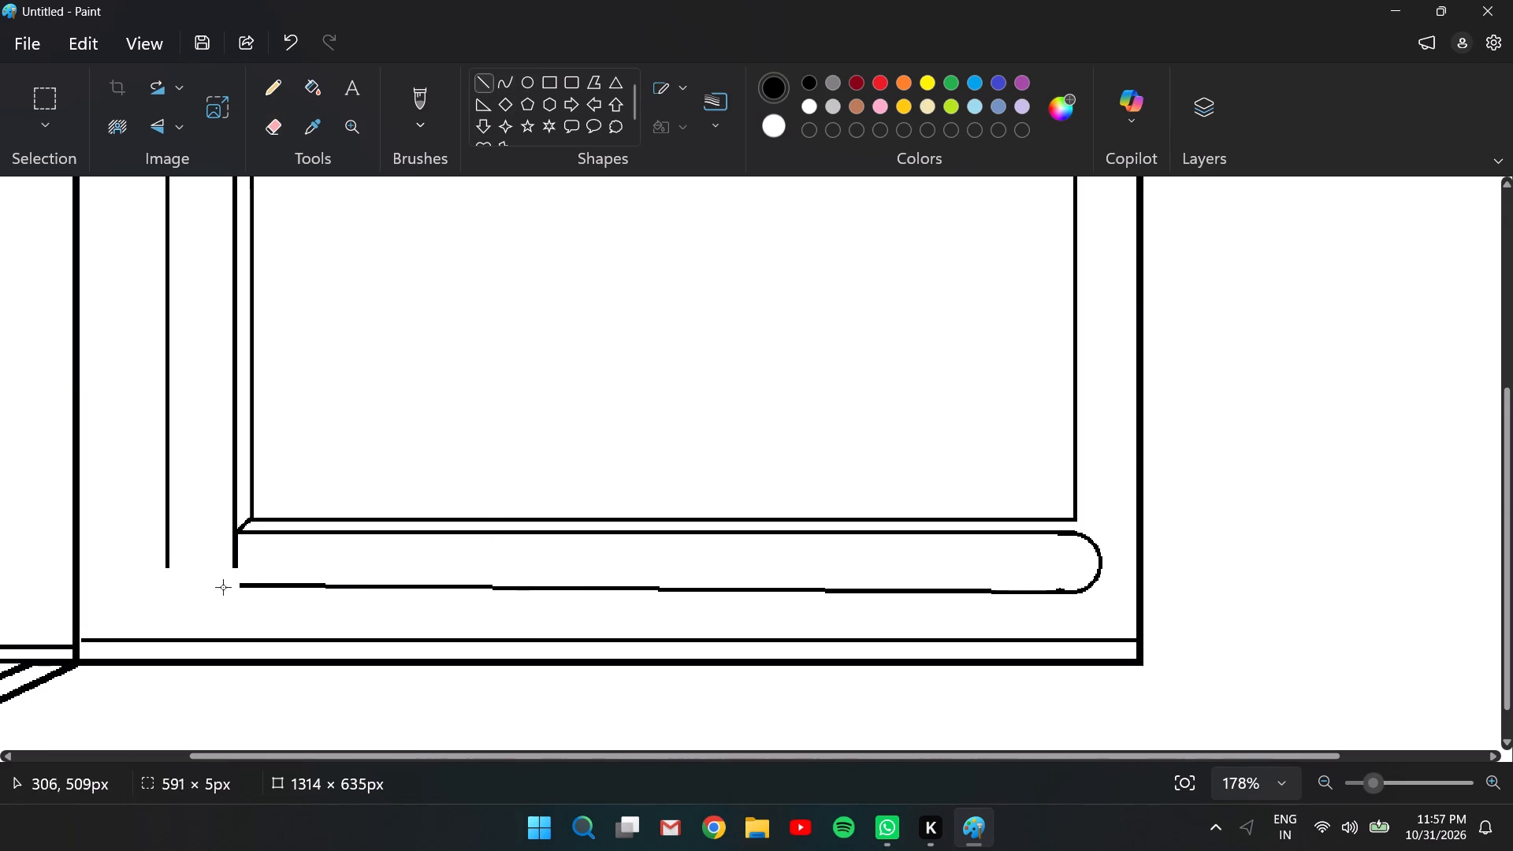
{"action": "left_click_drag", "start_coordinate": [223, 587], "coordinate": [167, 592]}
{"action": "left_click", "coordinate": [167, 592]}
{"action": "left_click", "coordinate": [113, 592]}
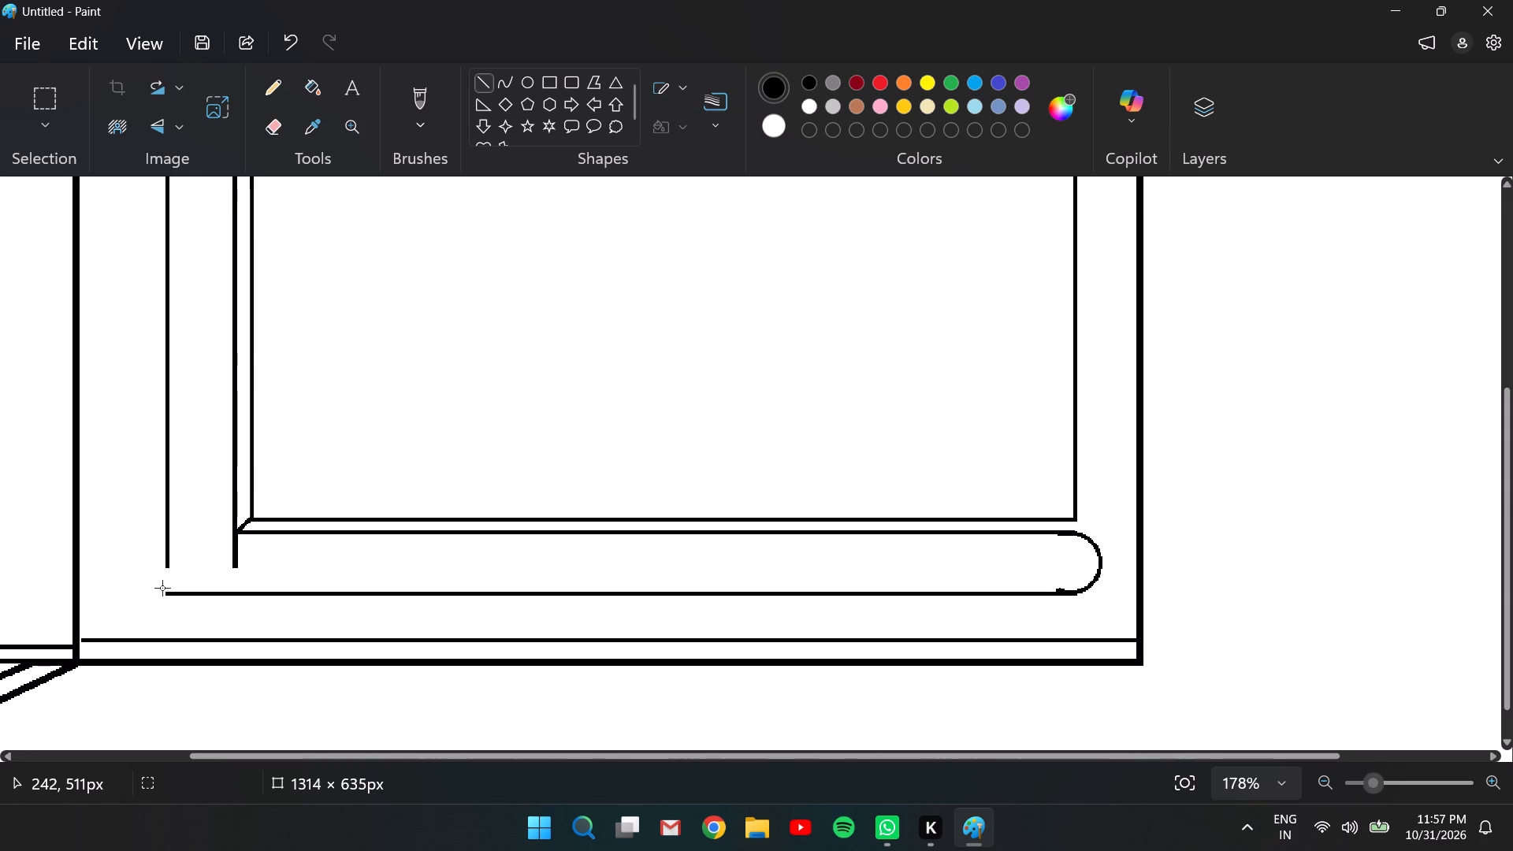
Draw a vertical line about 30 px long extending the tall rectangle's left edge down to the new bottom line, nudged into alignment.
{"action": "left_click_drag", "start_coordinate": [165, 593], "coordinate": [169, 568]}
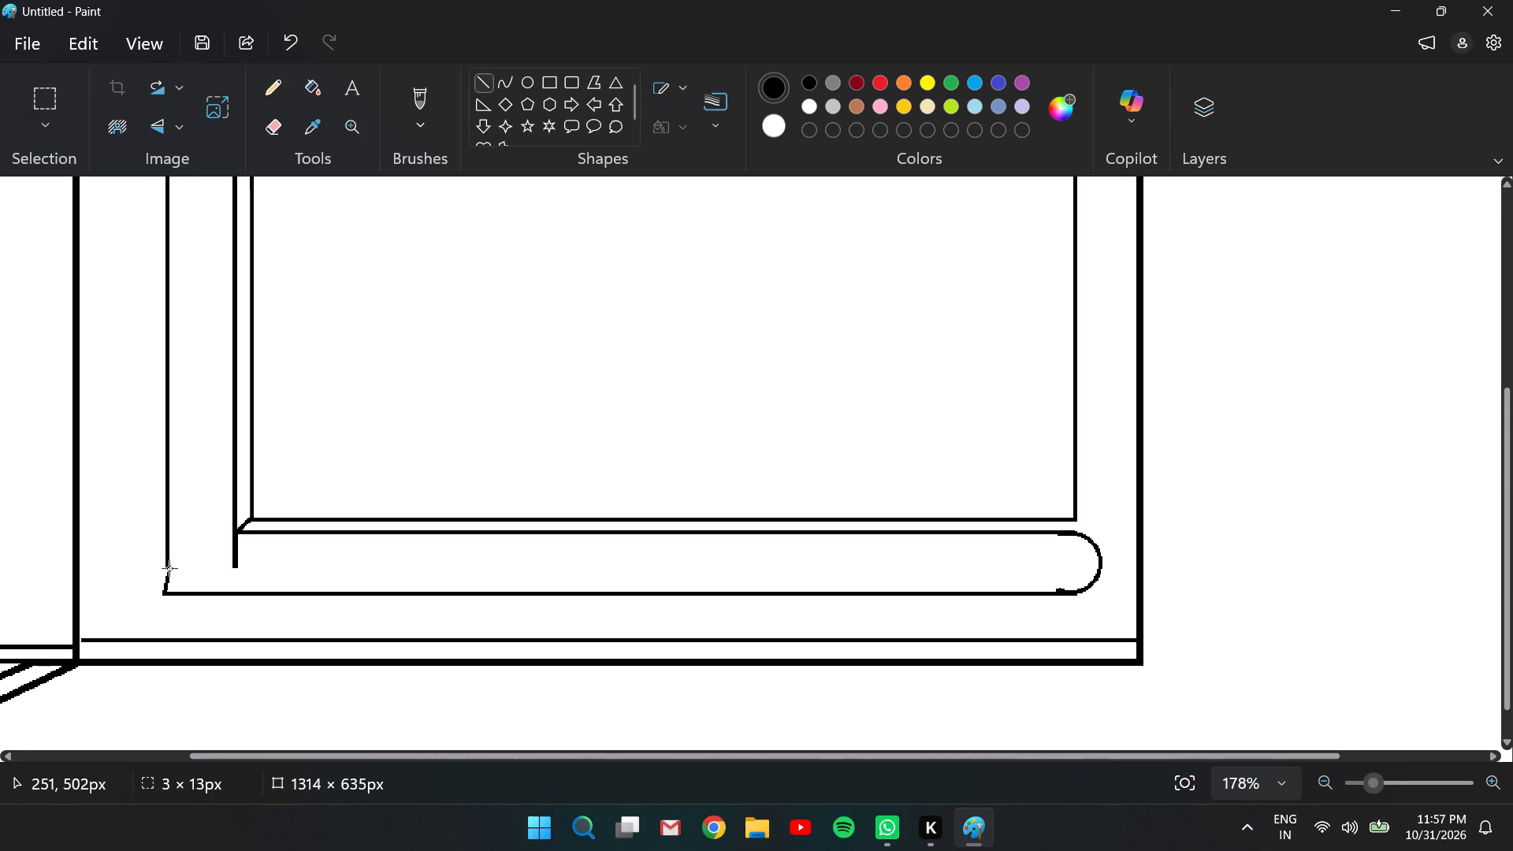
{"action": "left_click_drag", "start_coordinate": [169, 568], "coordinate": [165, 552]}
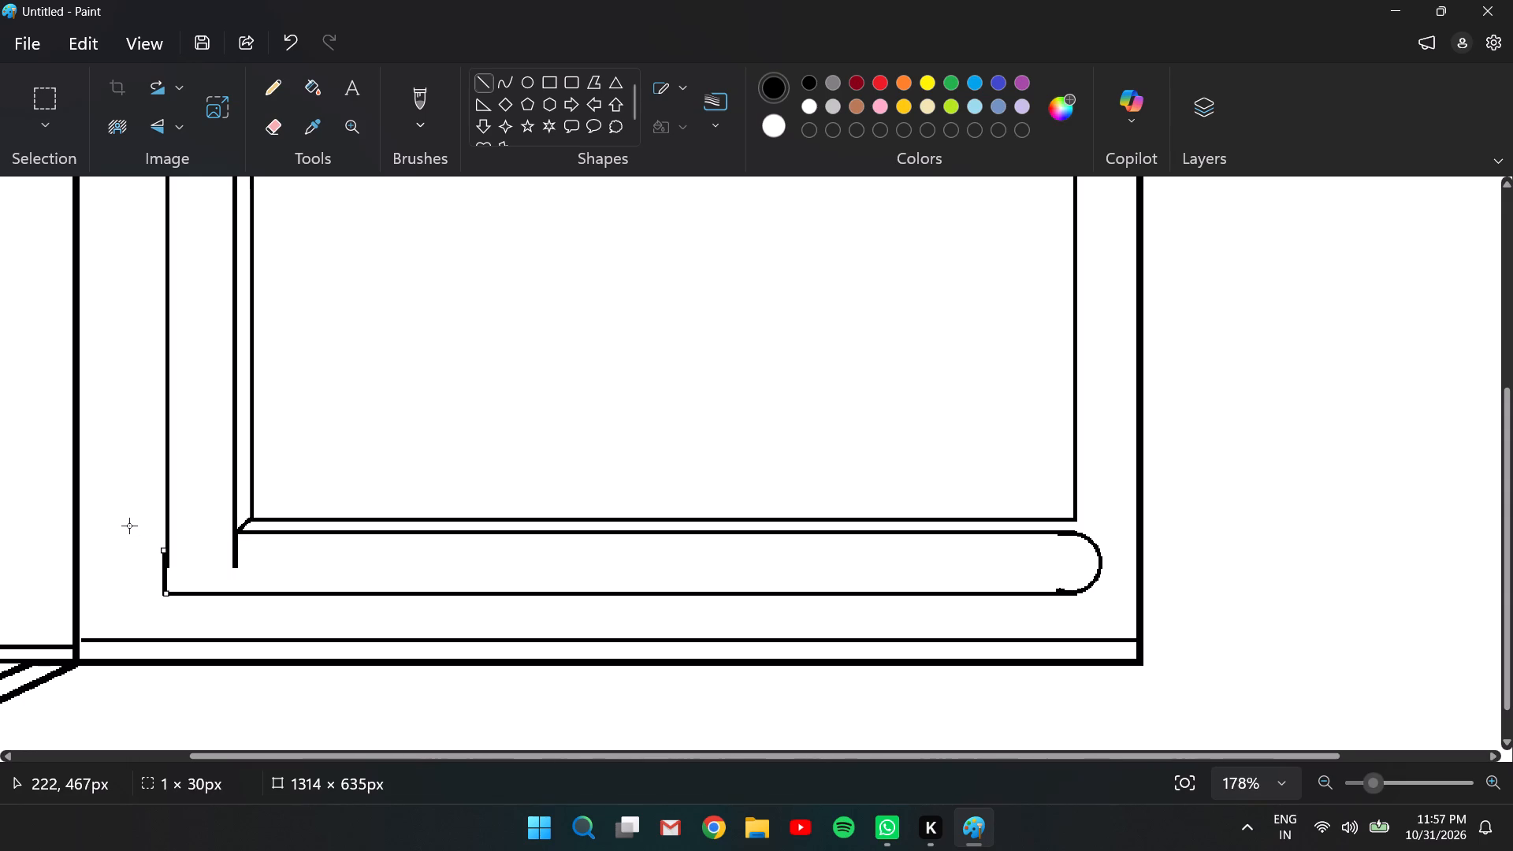
{"action": "key", "text": "Right"}
{"action": "key", "text": "Right"}
Draw a vertical line about 39 px long extending the tall rectangle's right edge down to the bottom line and shift it into alignment.
{"action": "left_click_drag", "start_coordinate": [232, 593], "coordinate": [232, 540]}
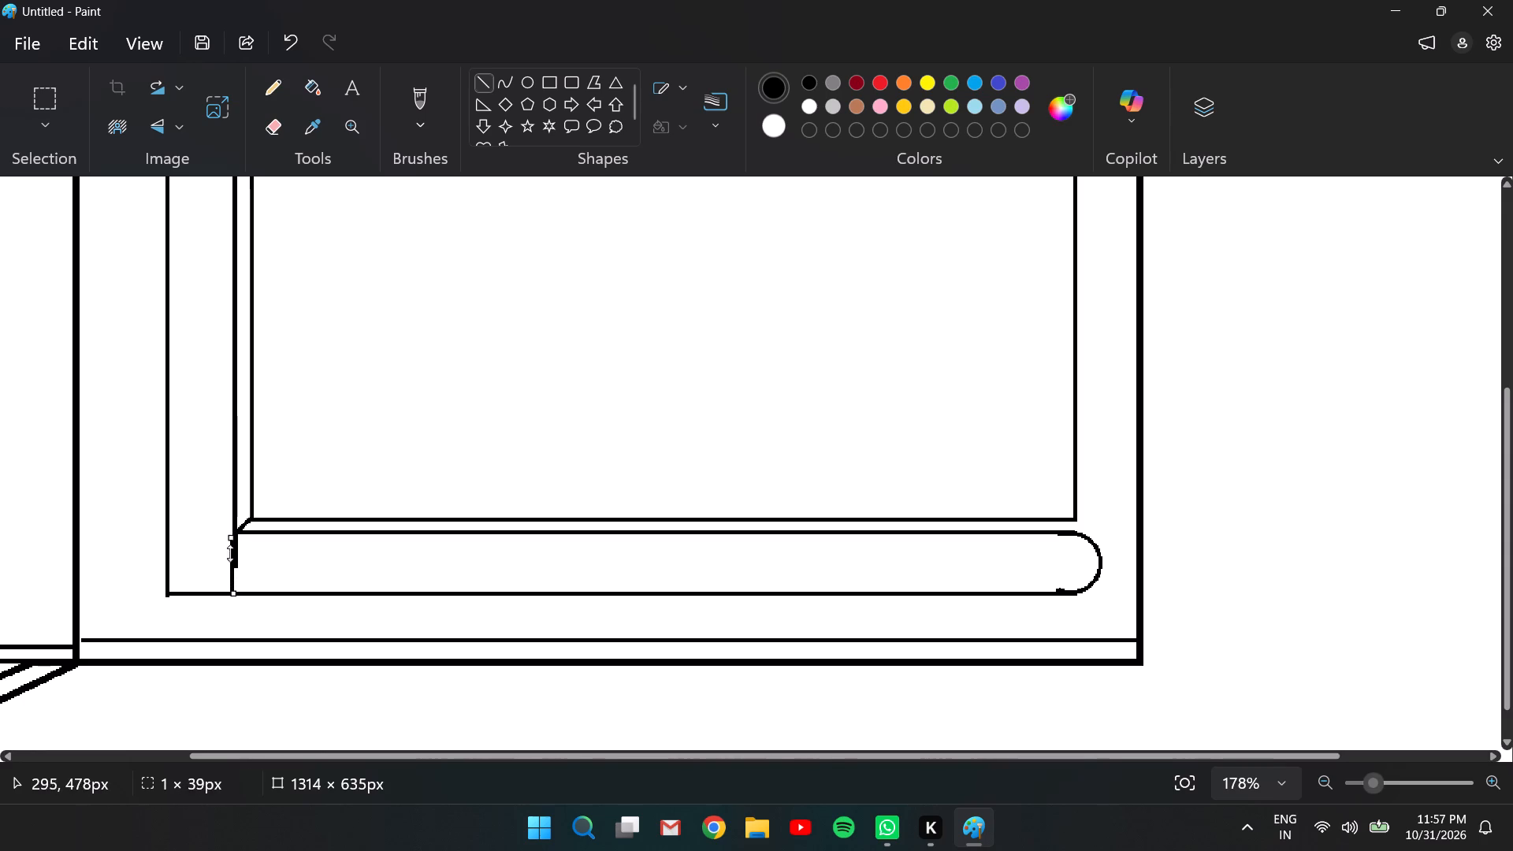
{"action": "left_click", "coordinate": [230, 574]}
{"action": "left_click", "coordinate": [301, 567]}
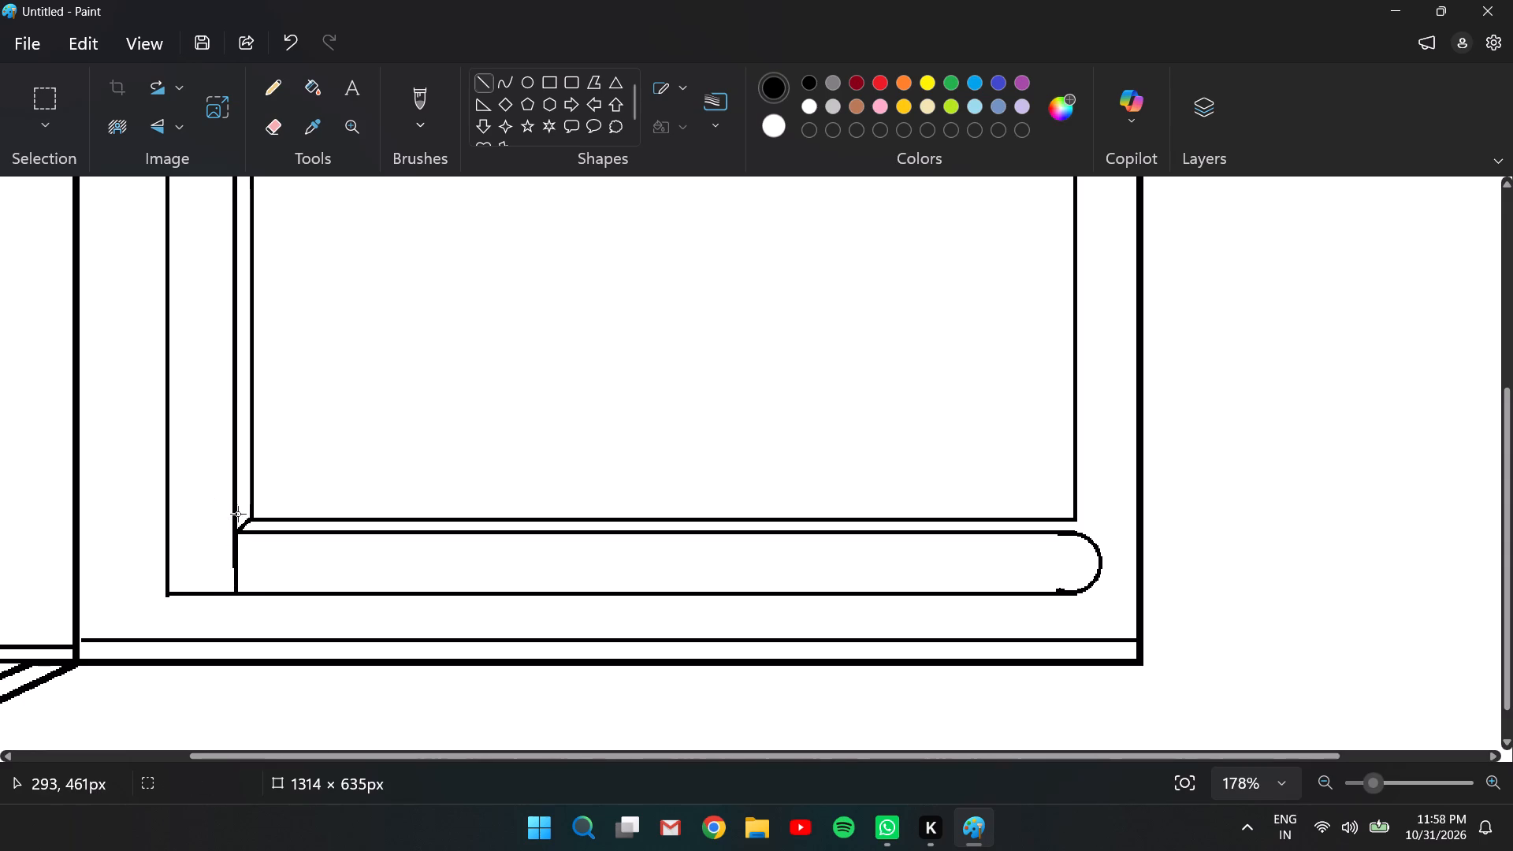
Erase the stray overshoot beside the strip's left edge and the stray arc ends inside the strip's rounded end.
{"action": "left_click", "coordinate": [279, 120]}
{"action": "left_click", "coordinate": [210, 551]}
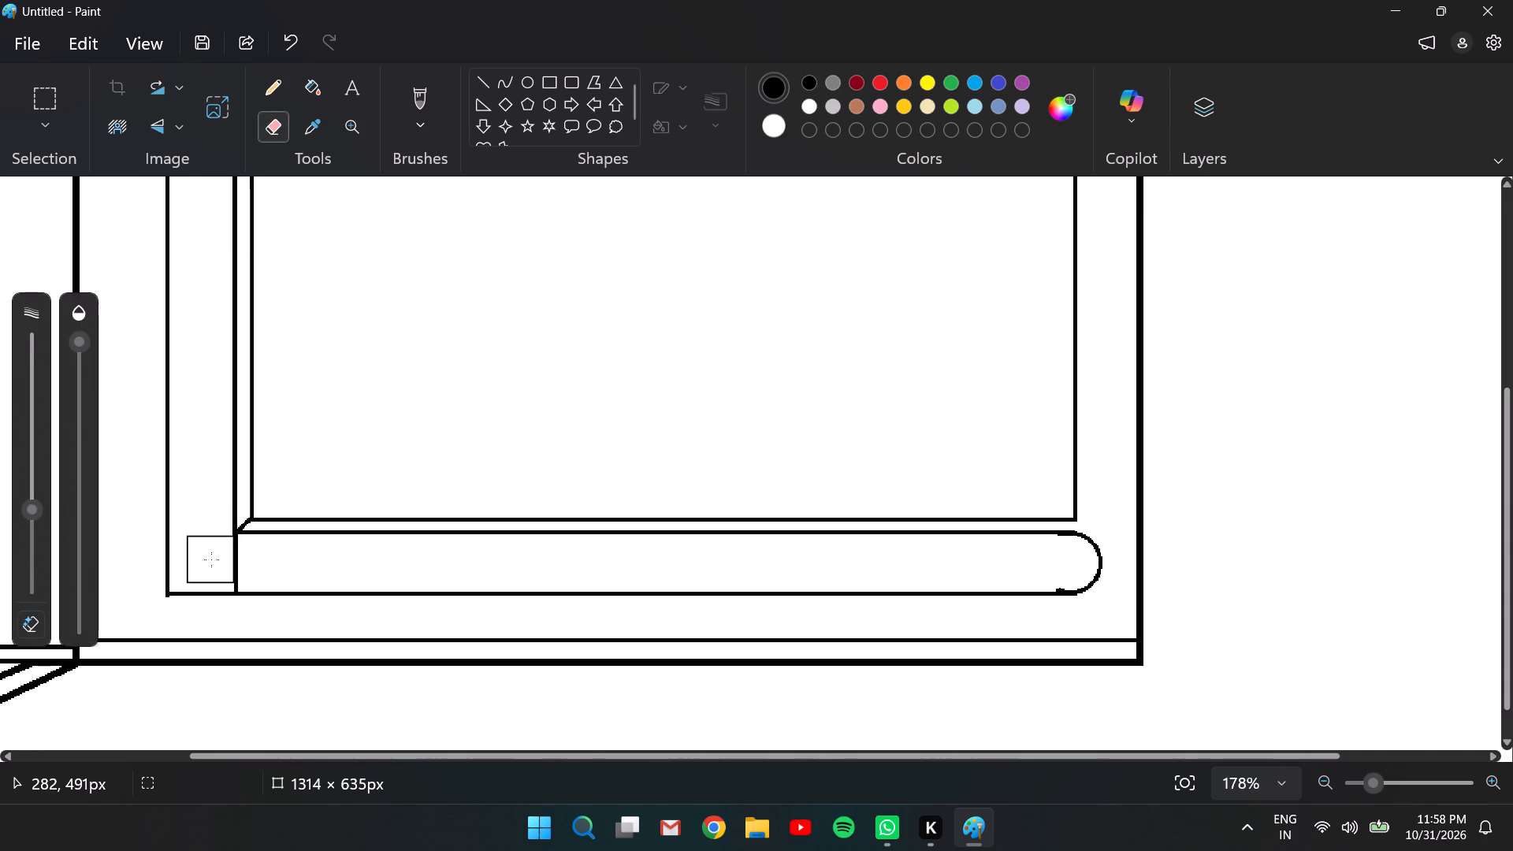
{"action": "left_click", "coordinate": [211, 559]}
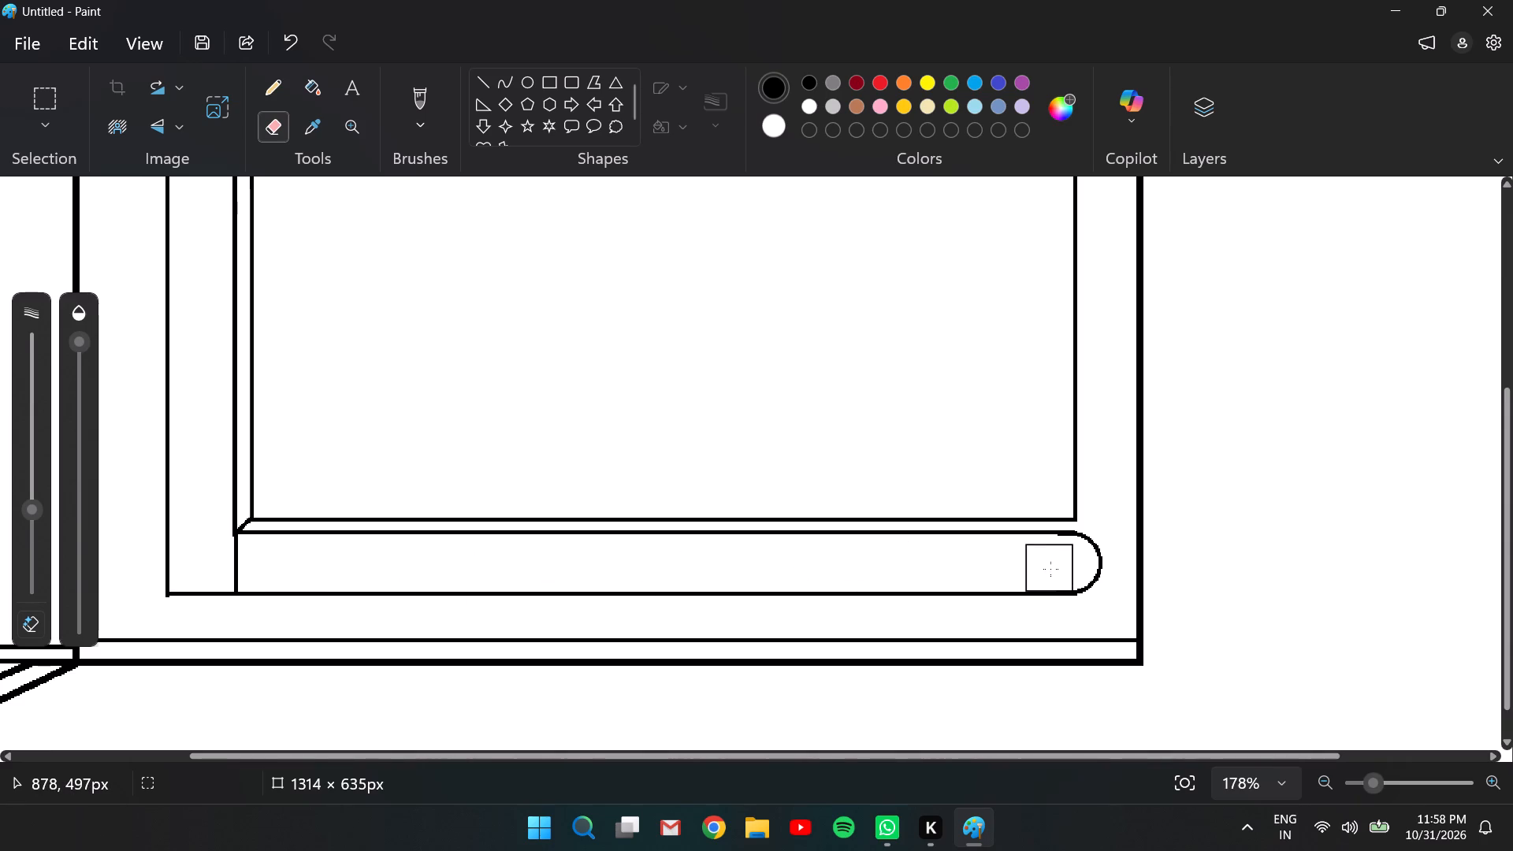
{"action": "left_click", "coordinate": [1050, 569]}
{"action": "left_click", "coordinate": [1054, 559]}
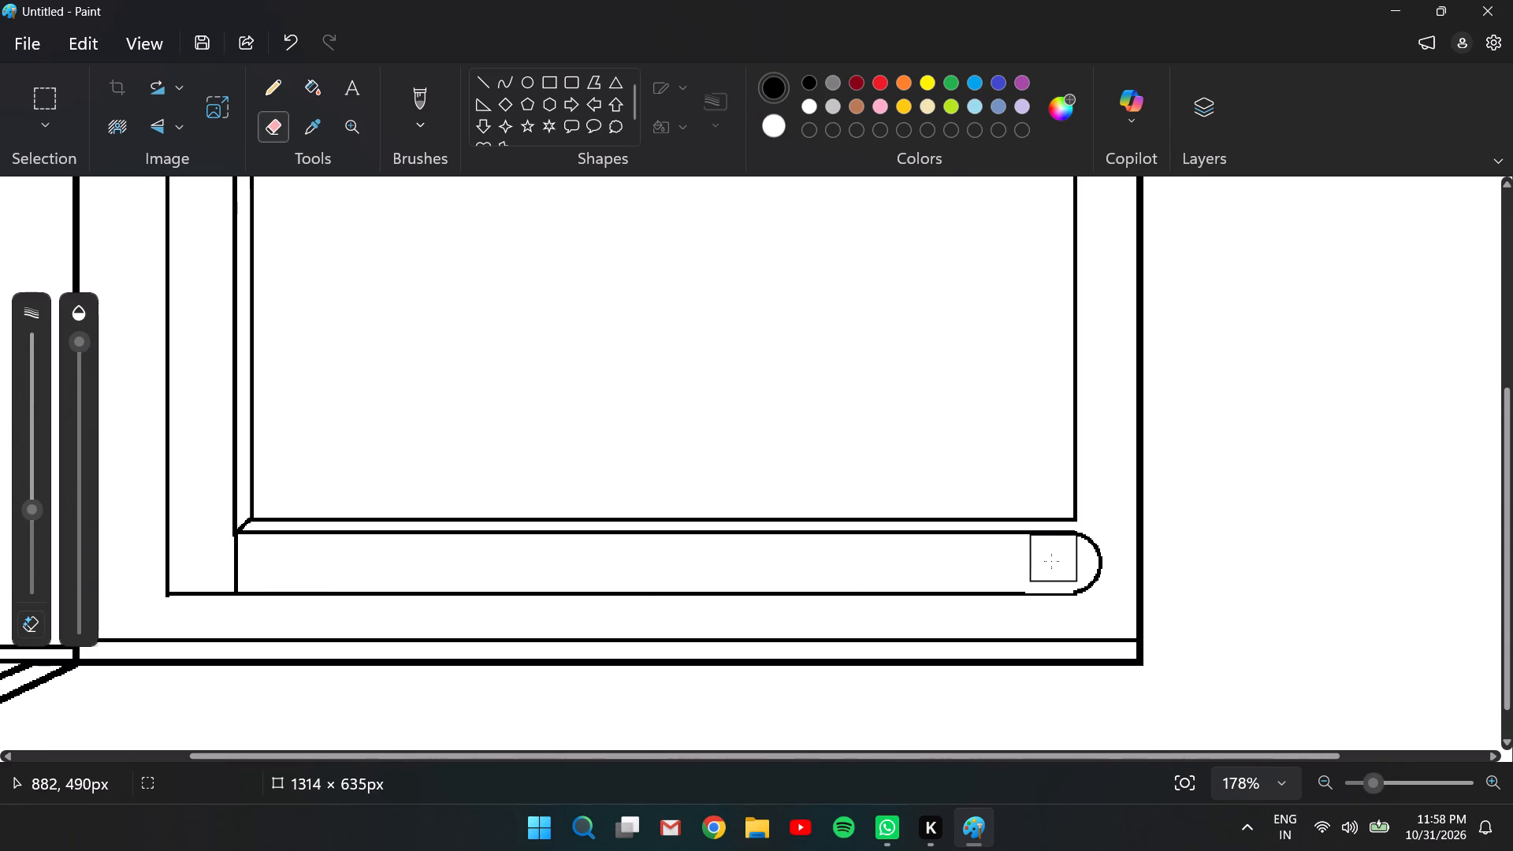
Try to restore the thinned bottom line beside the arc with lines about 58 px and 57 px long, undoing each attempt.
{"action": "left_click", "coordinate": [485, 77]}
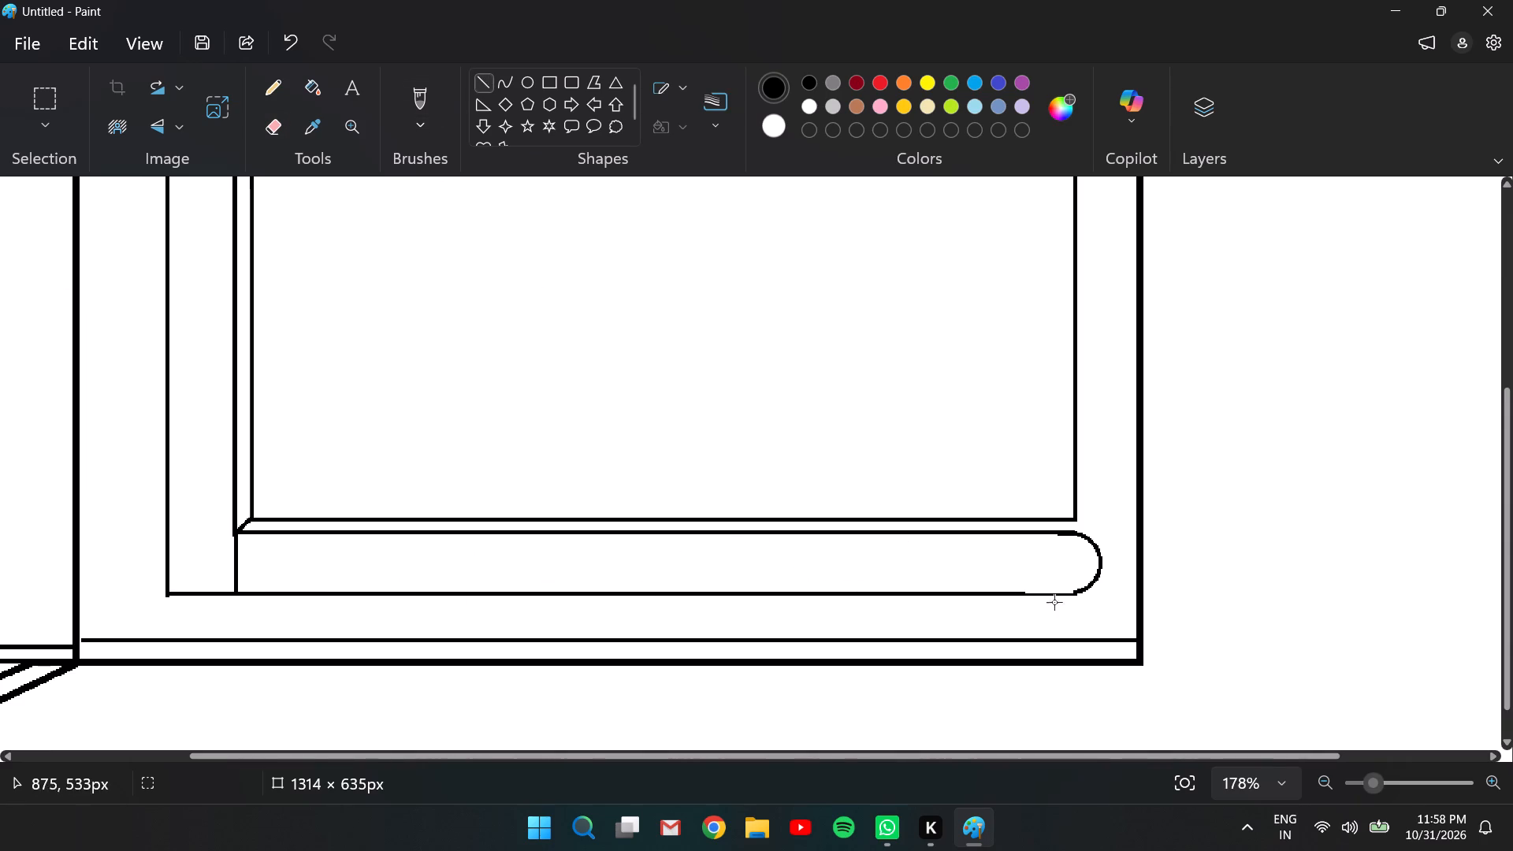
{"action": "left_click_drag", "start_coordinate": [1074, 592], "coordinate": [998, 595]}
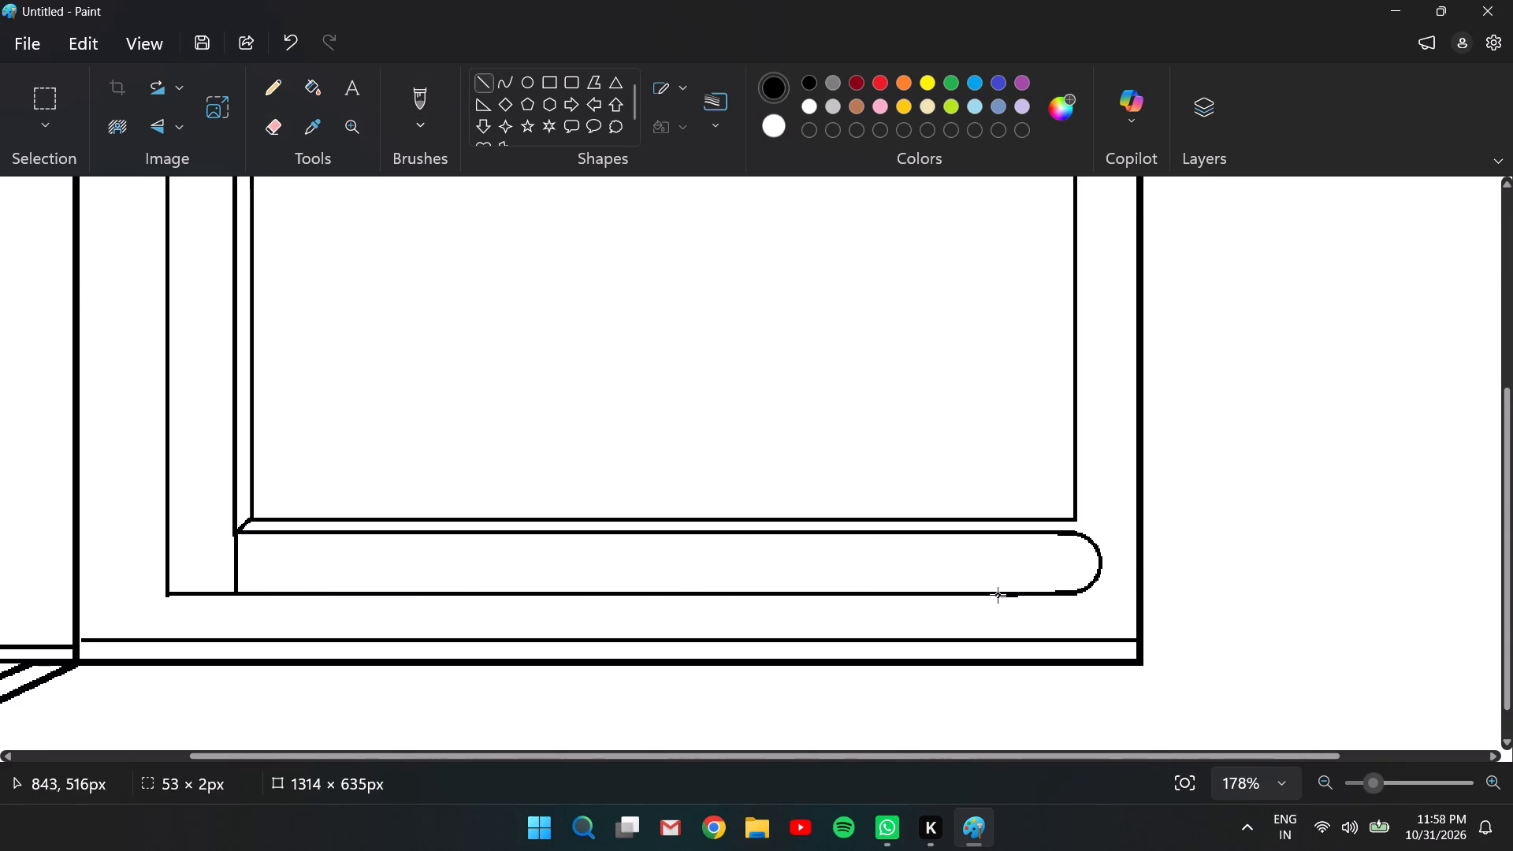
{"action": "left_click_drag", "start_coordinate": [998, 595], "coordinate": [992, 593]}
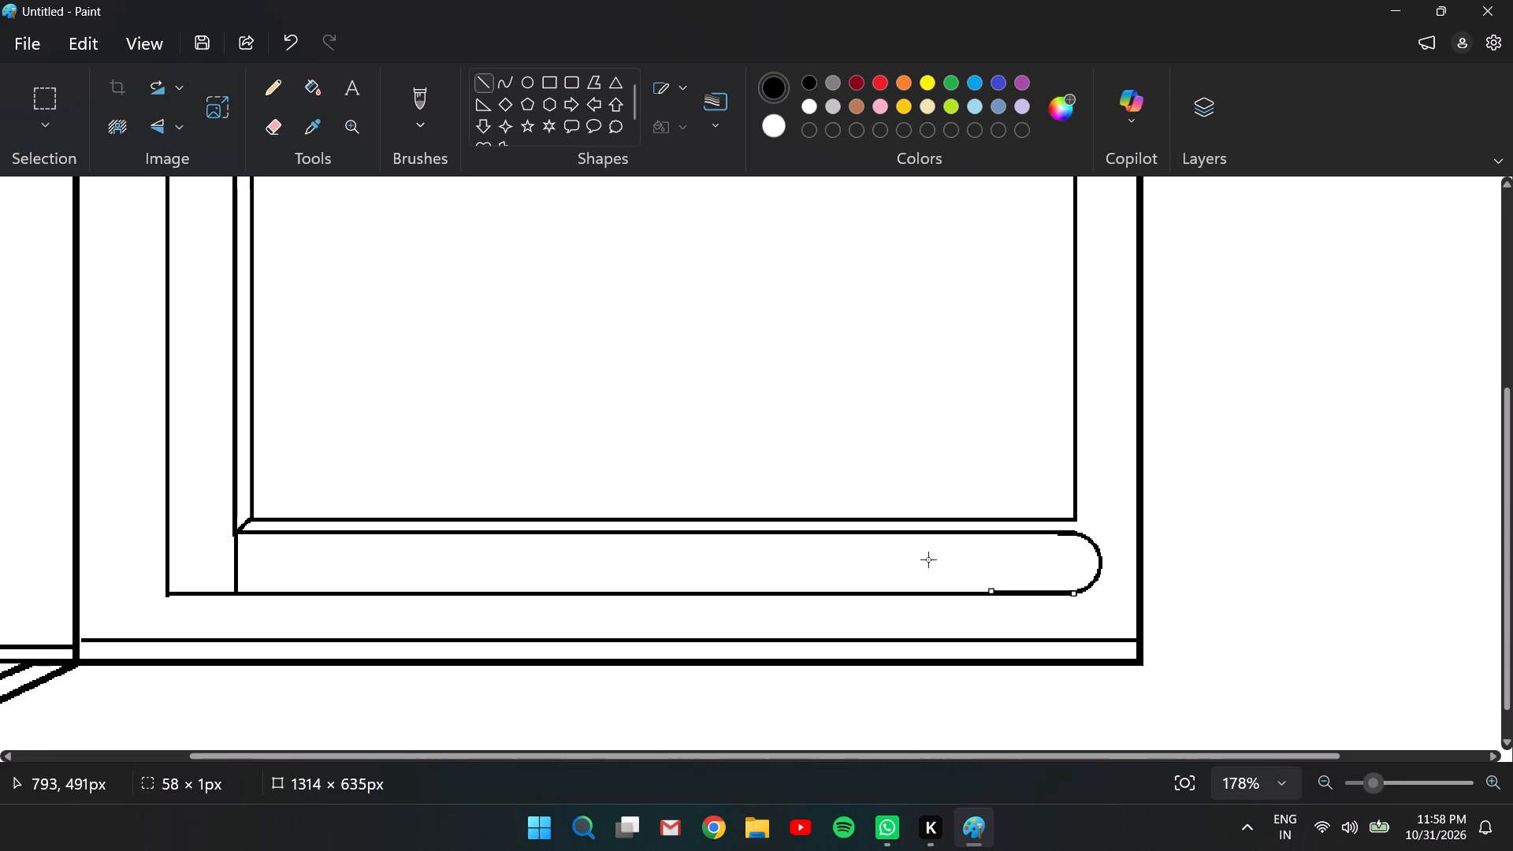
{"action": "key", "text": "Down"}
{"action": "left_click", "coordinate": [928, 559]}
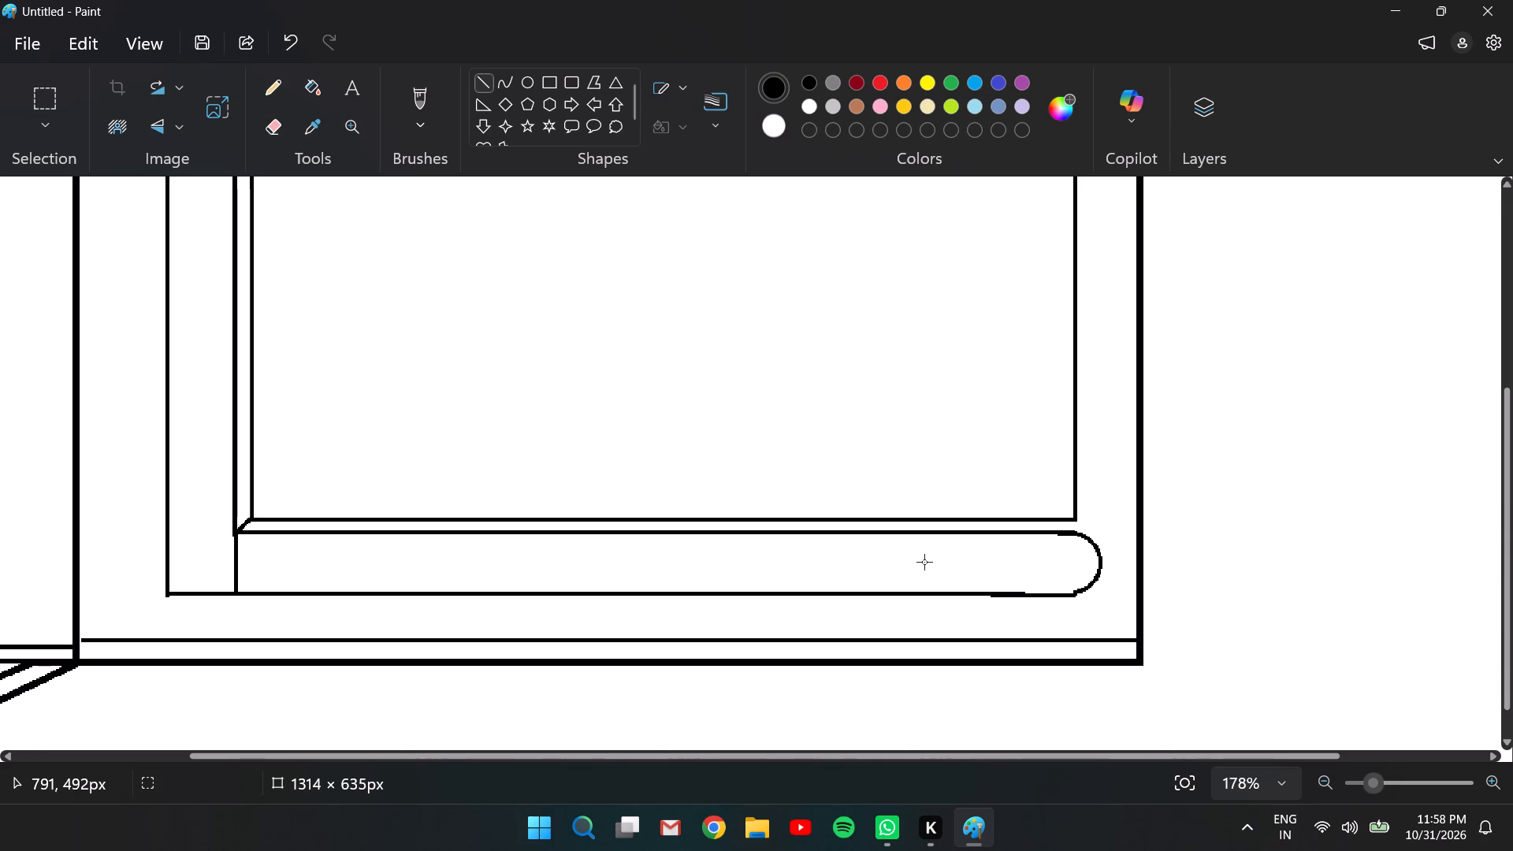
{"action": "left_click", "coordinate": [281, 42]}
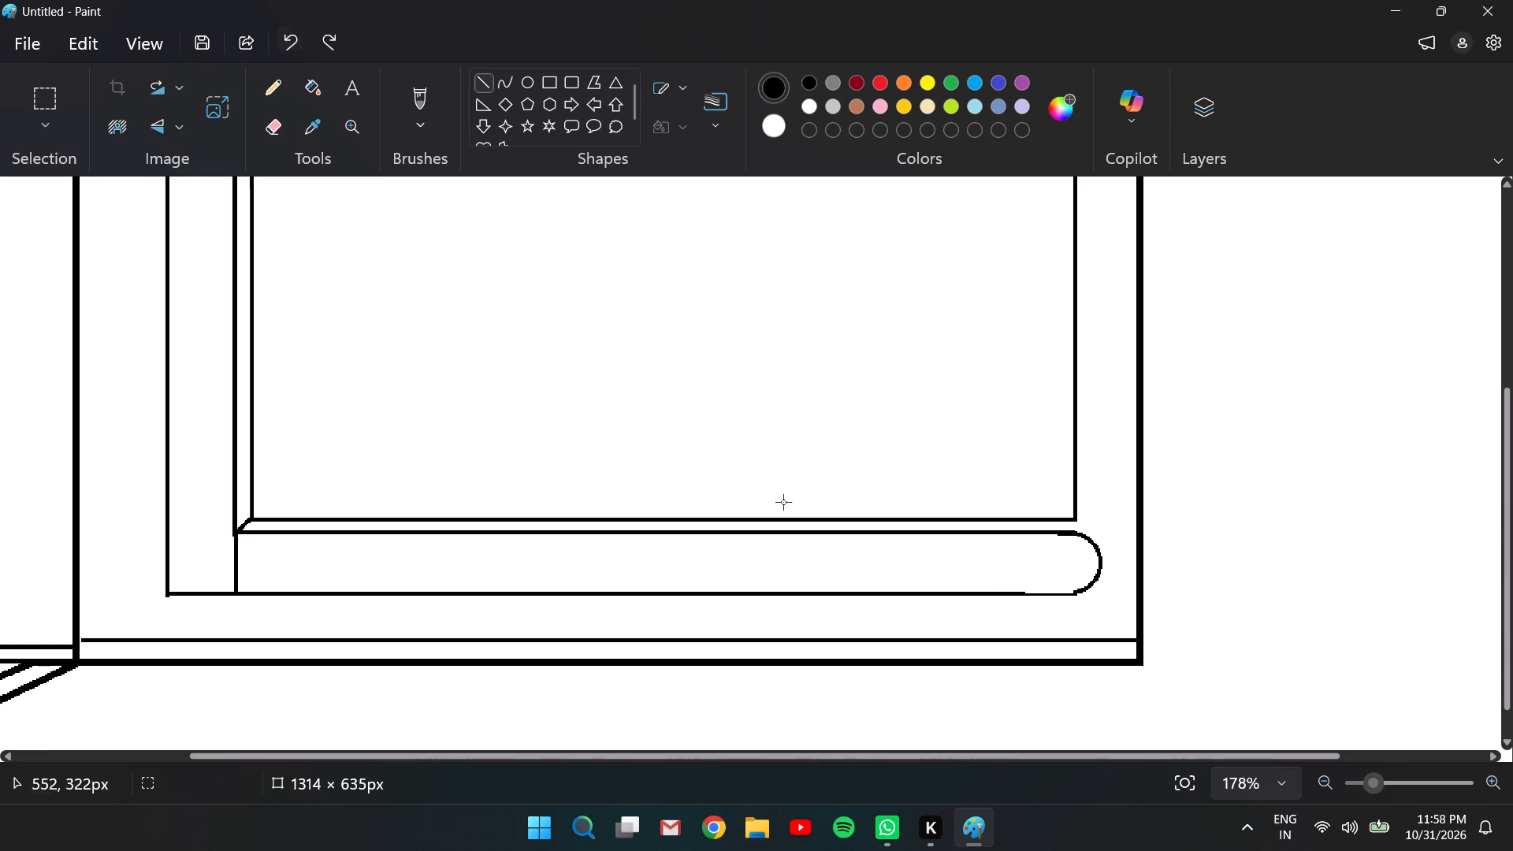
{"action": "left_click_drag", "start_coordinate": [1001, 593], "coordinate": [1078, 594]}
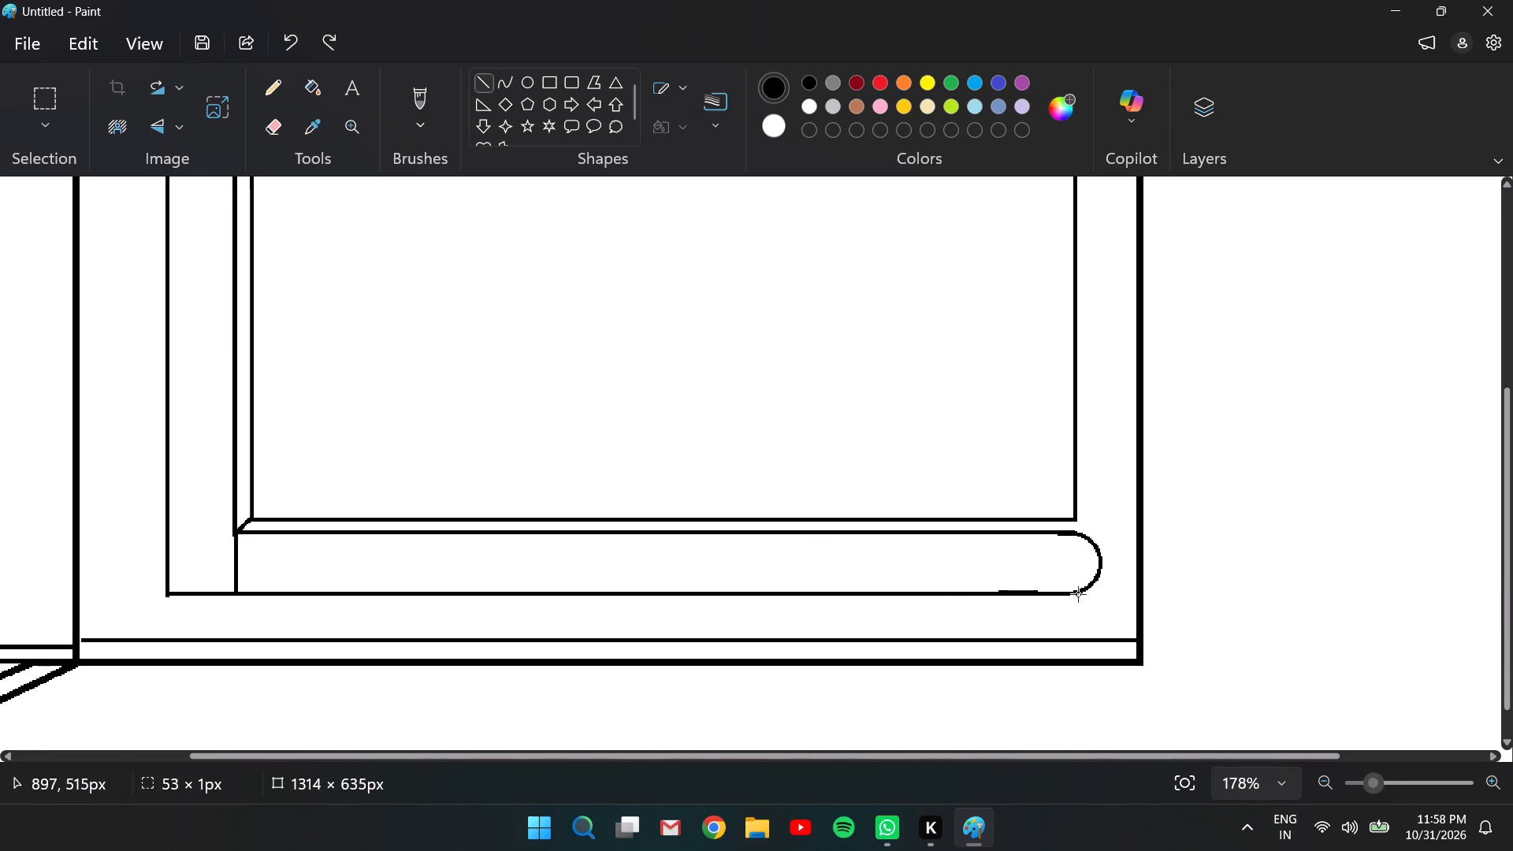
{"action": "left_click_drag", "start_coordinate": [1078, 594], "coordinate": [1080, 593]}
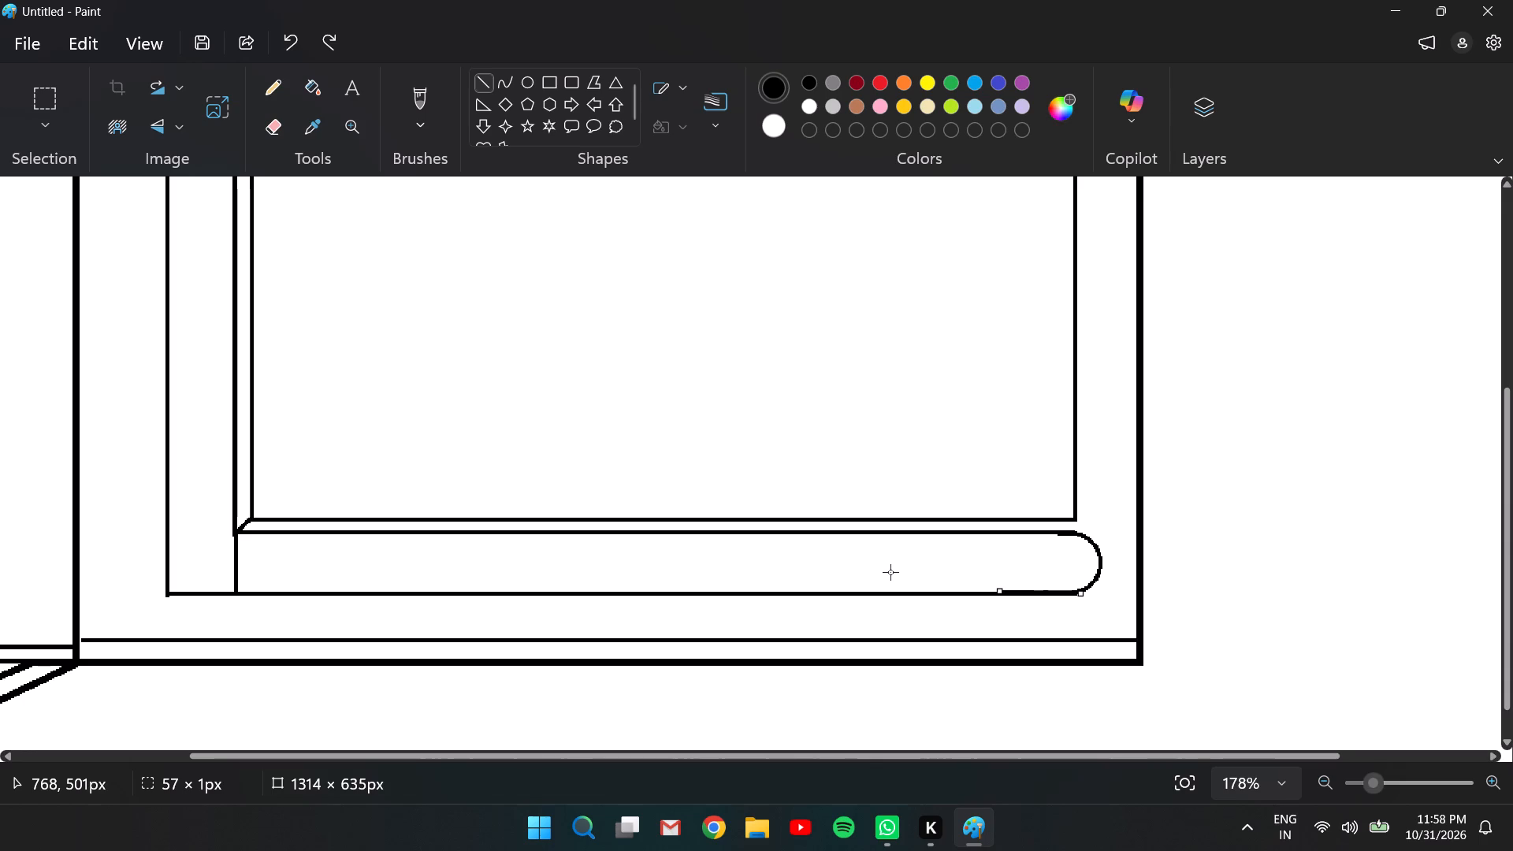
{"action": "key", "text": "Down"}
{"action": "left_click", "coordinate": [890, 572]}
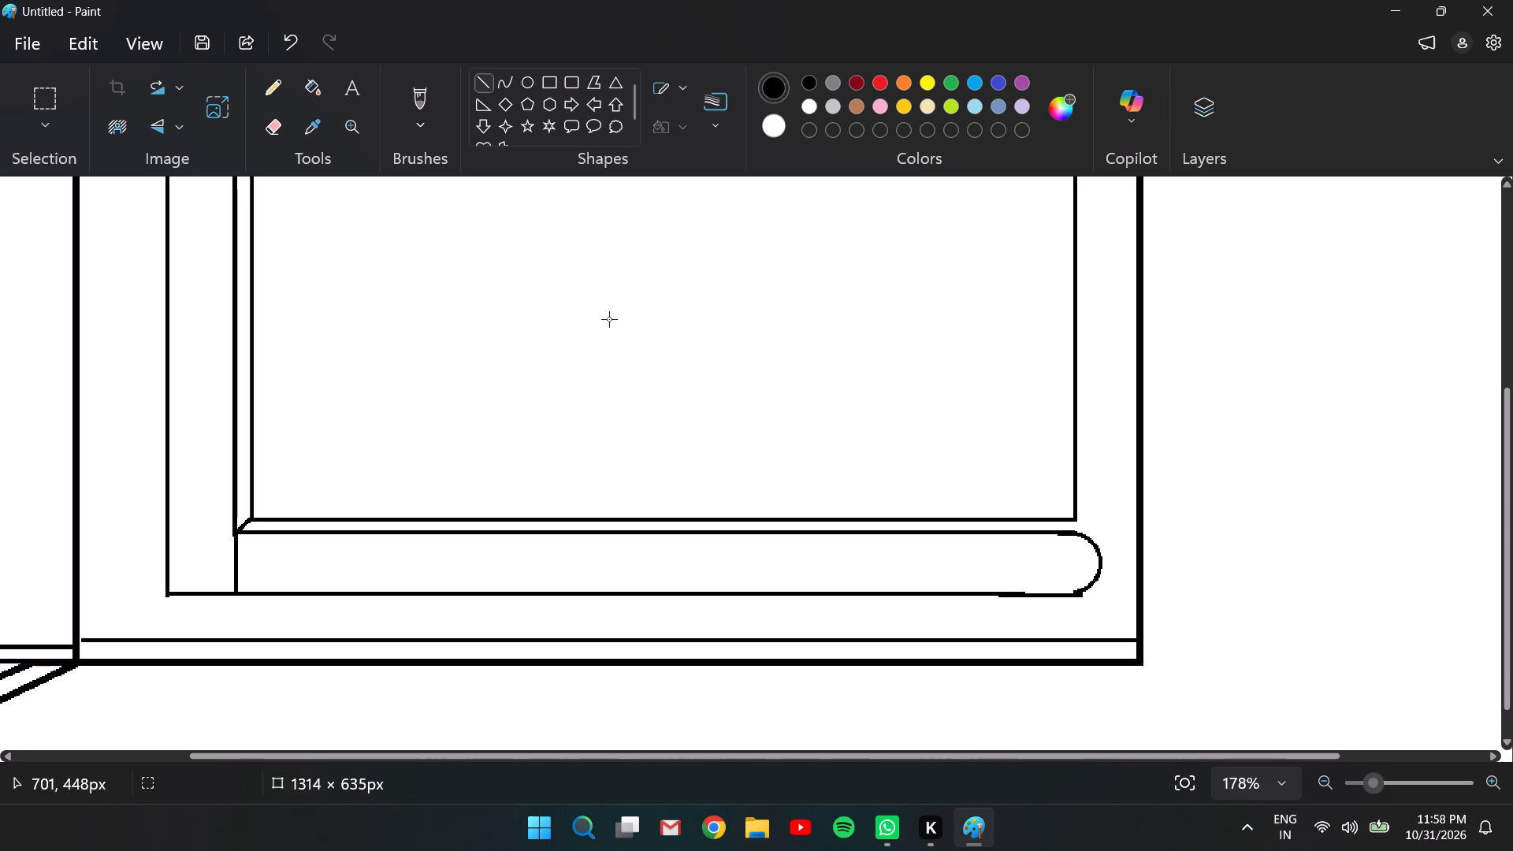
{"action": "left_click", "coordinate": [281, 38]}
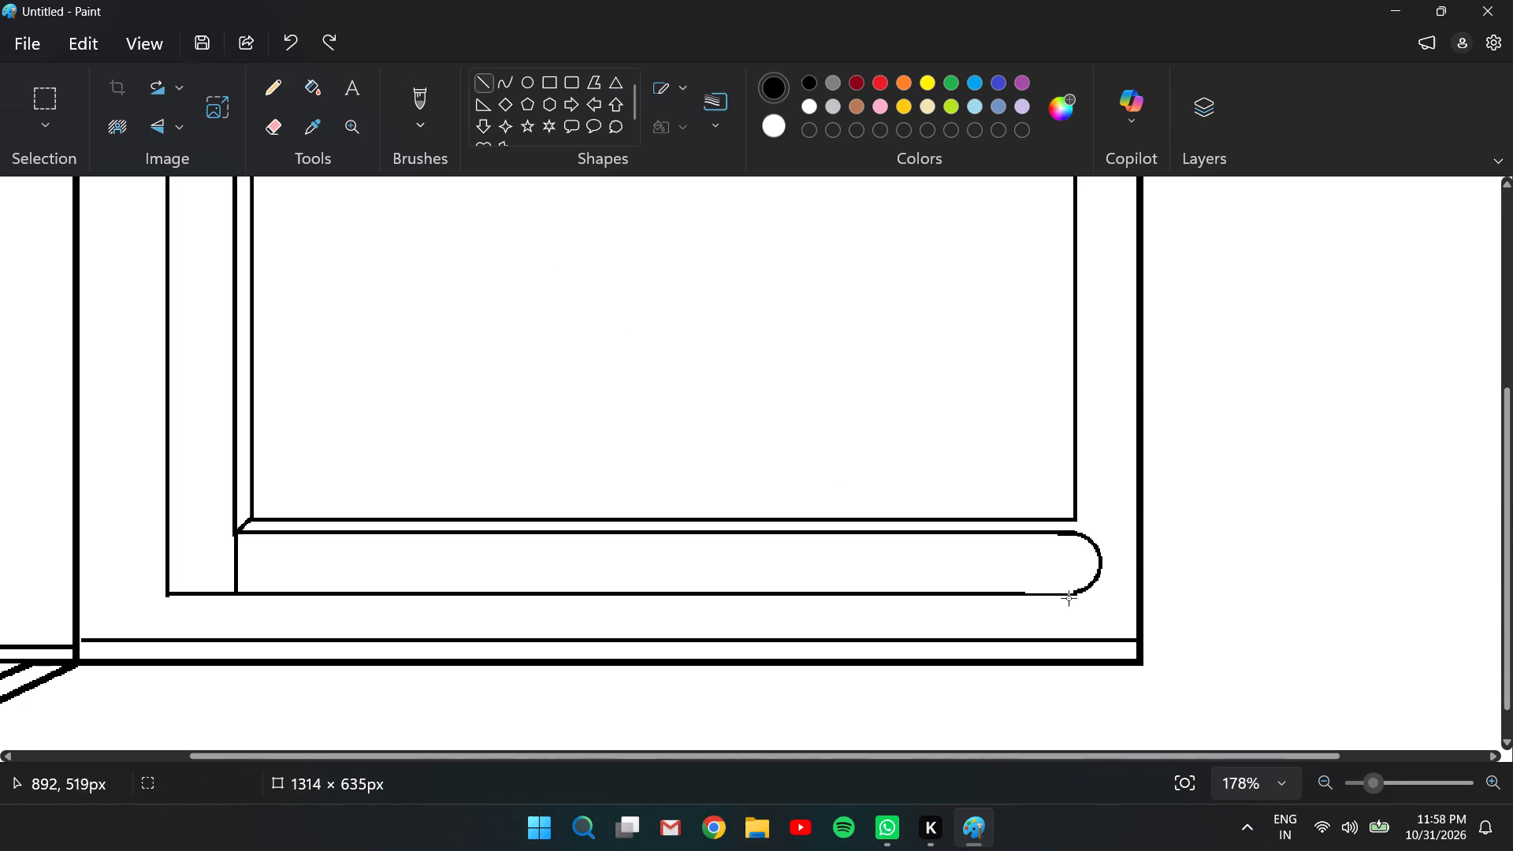
Draw a line about 63 px long from the arc's bottom along the strip's bottom edge, with a thinner outline.
{"action": "left_click_drag", "start_coordinate": [1074, 593], "coordinate": [997, 593]}
{"action": "left_click_drag", "start_coordinate": [997, 593], "coordinate": [986, 592]}
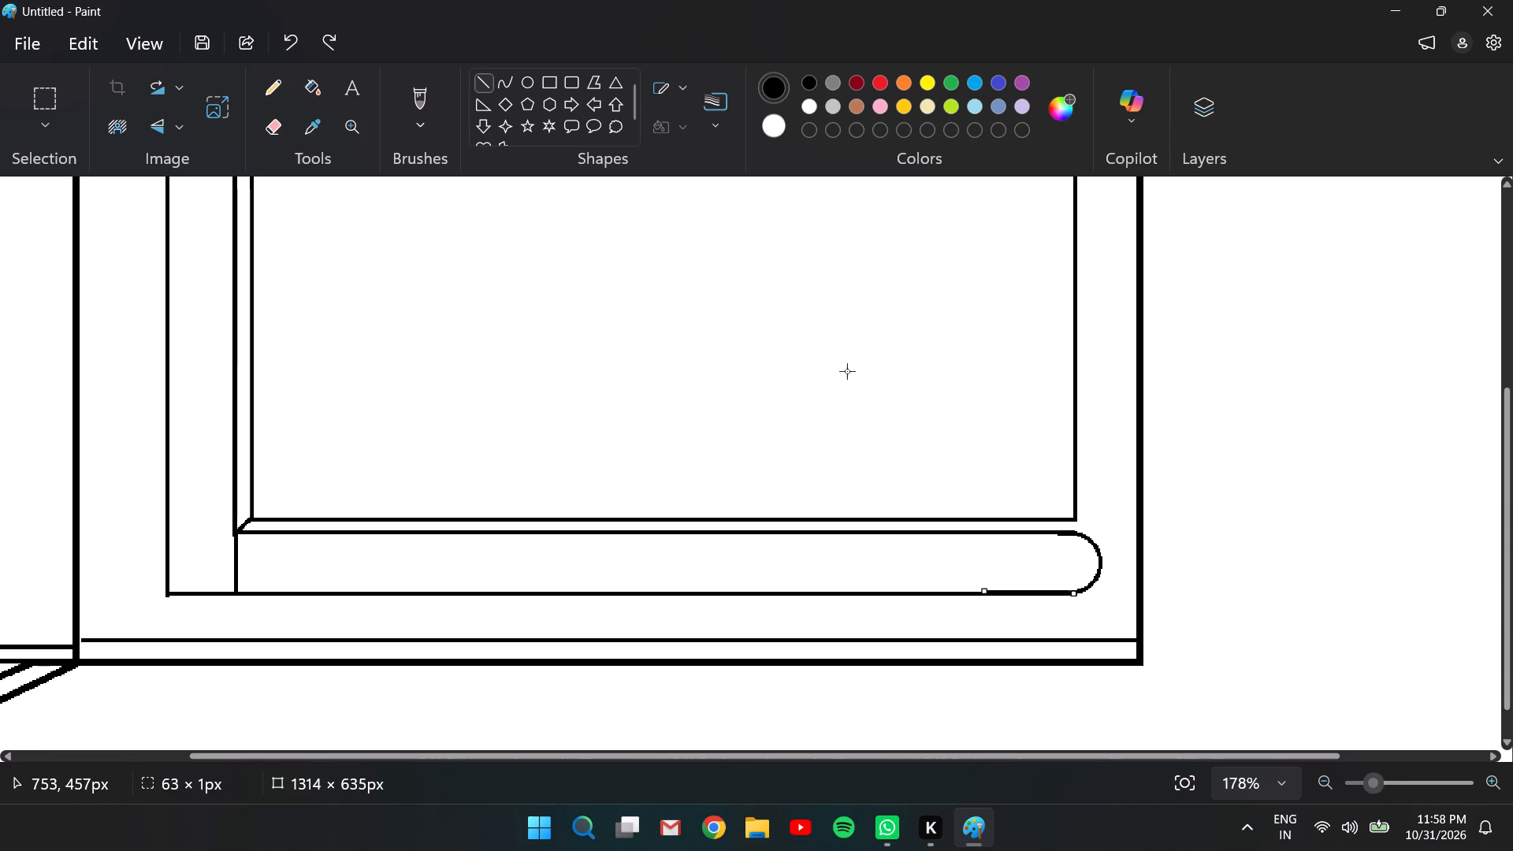
{"action": "left_click", "coordinate": [713, 120]}
{"action": "left_click", "coordinate": [708, 151]}
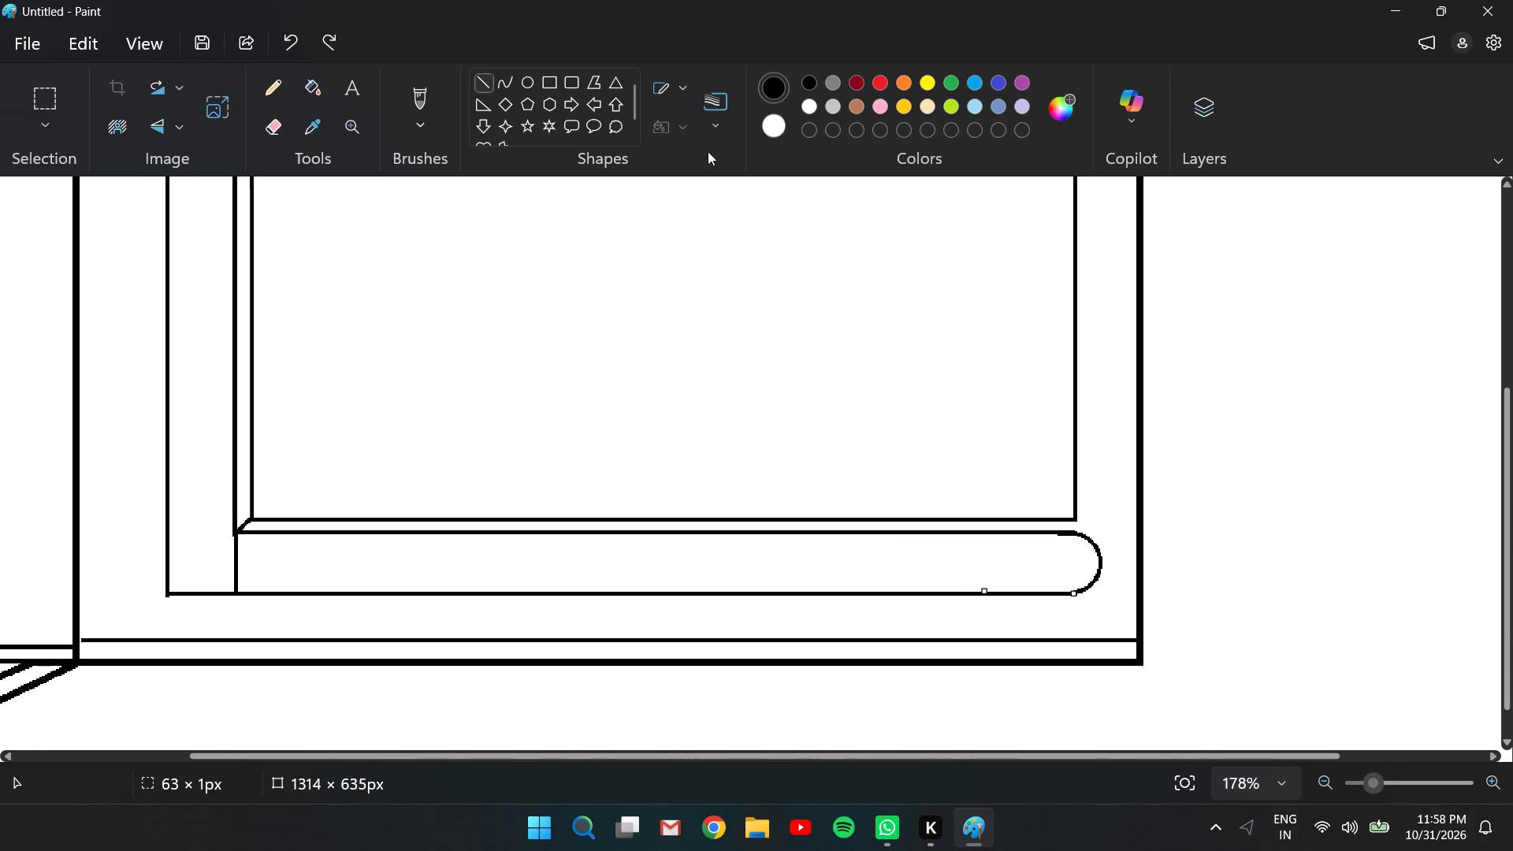
{"action": "left_click", "coordinate": [767, 275]}
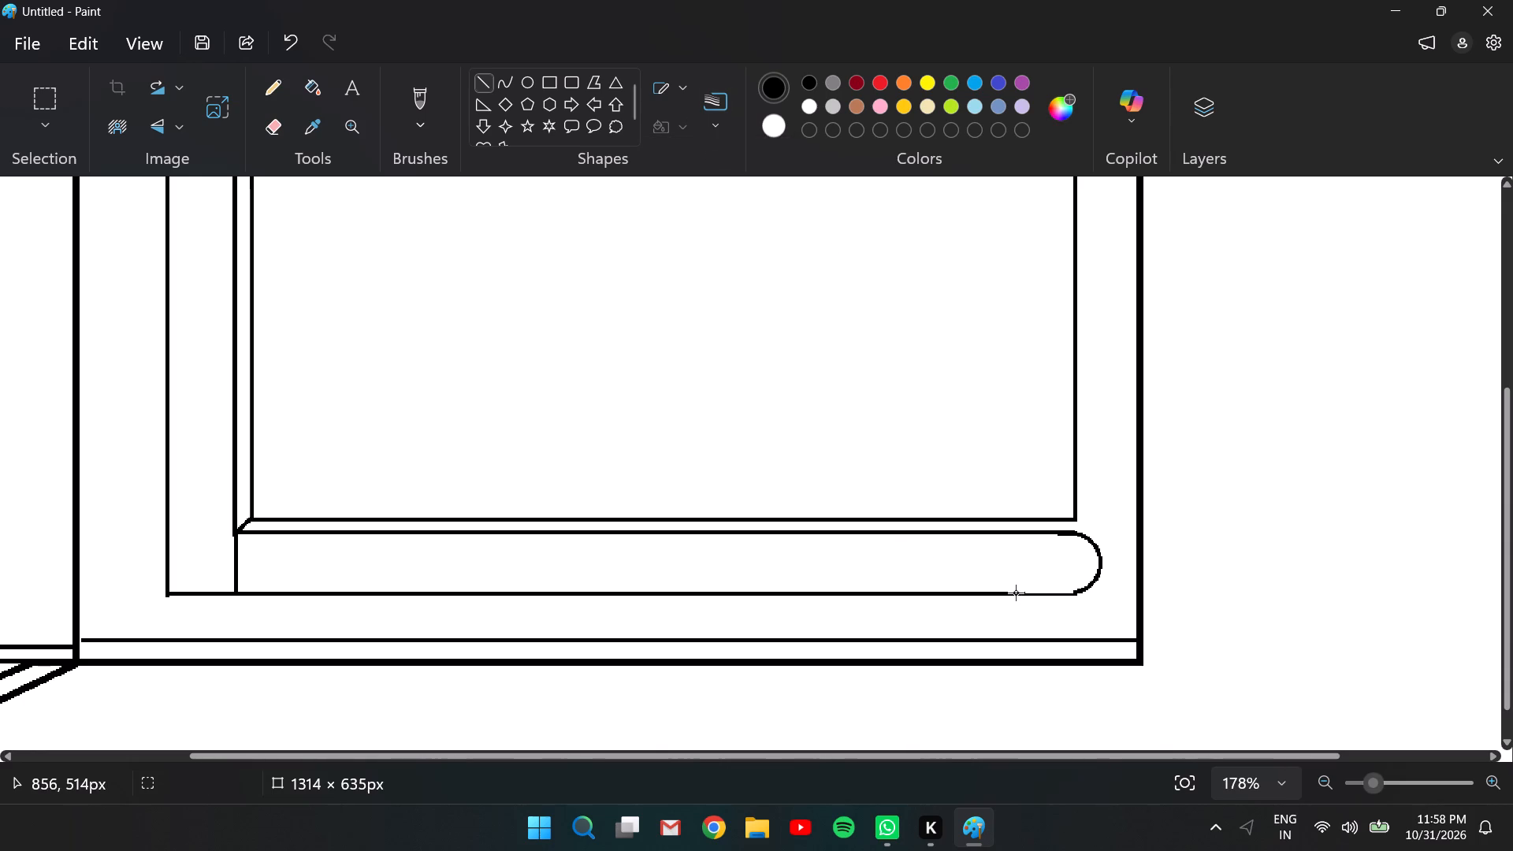
Retrace the thinned bottom line beside the arc with two short lines, the first about 46 px long.
{"action": "left_click_drag", "start_coordinate": [1017, 592], "coordinate": [1058, 589]}
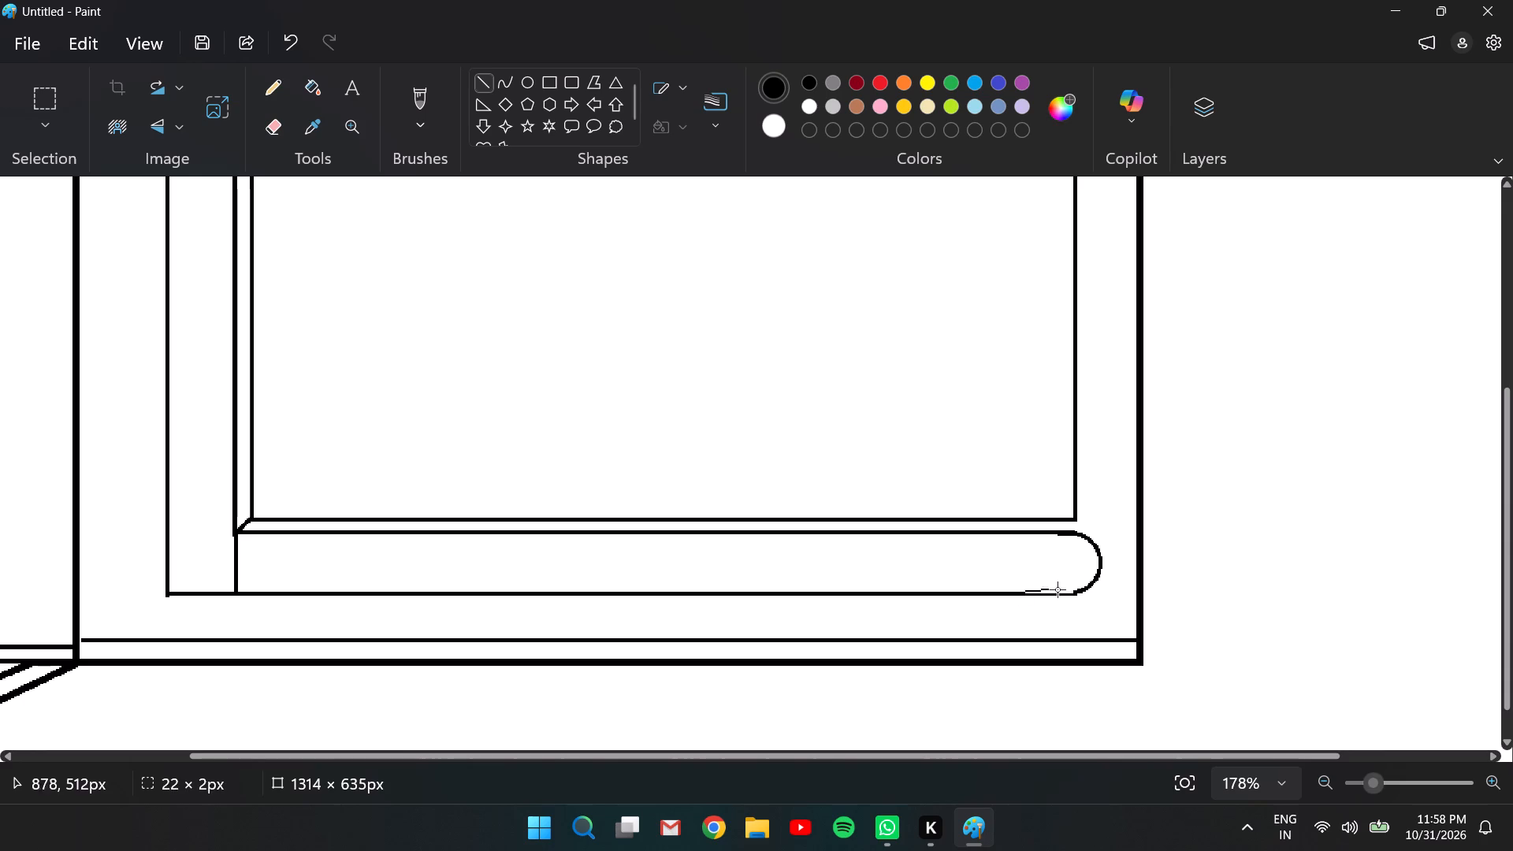
{"action": "left_click_drag", "start_coordinate": [1058, 589], "coordinate": [1082, 593]}
{"action": "left_click", "coordinate": [921, 588]}
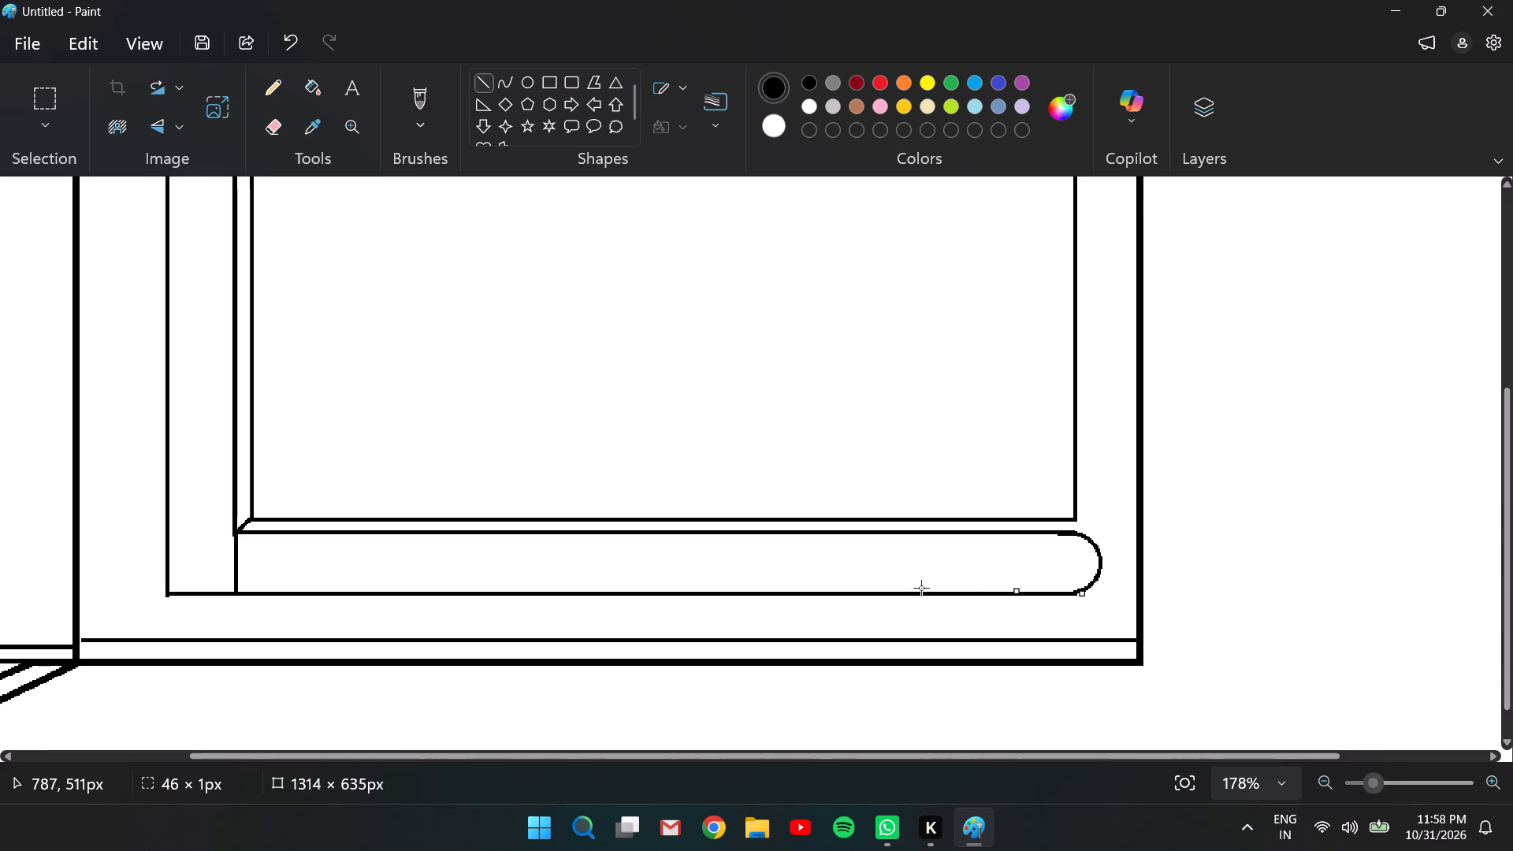
{"action": "left_click_drag", "start_coordinate": [1025, 593], "coordinate": [1042, 589]}
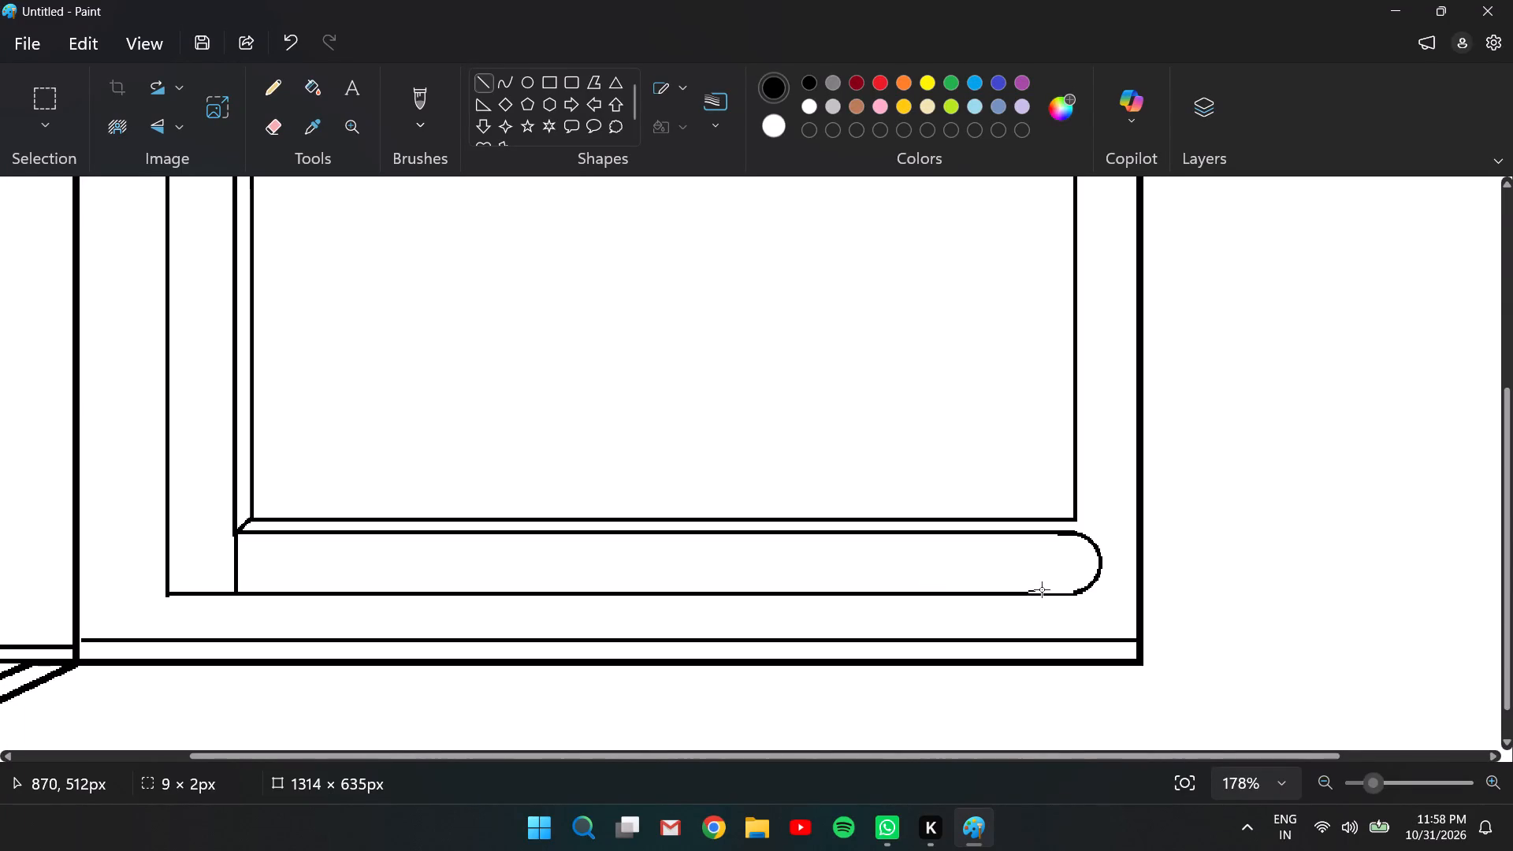
{"action": "left_click_drag", "start_coordinate": [1042, 589], "coordinate": [1049, 593]}
{"action": "left_click", "coordinate": [933, 560]}
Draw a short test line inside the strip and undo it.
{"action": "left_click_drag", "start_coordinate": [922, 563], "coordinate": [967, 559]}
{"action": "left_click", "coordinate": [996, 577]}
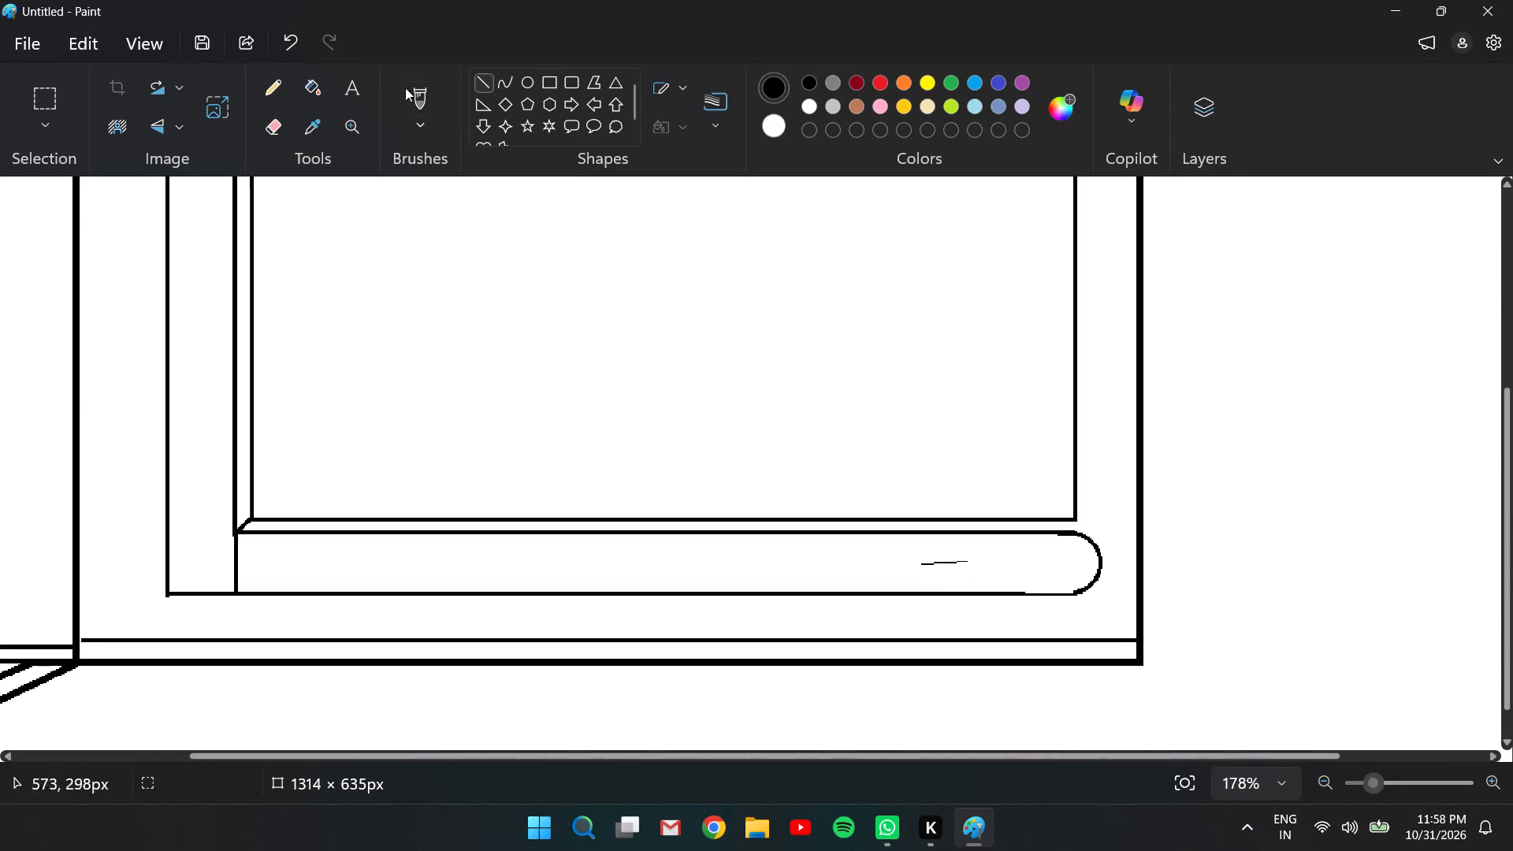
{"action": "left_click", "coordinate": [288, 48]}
Draw a line about 56 px long over the thinned bottom line beside the arc, nudged up into alignment.
{"action": "left_click_drag", "start_coordinate": [1004, 594], "coordinate": [1077, 596]}
{"action": "key", "text": "Up"}
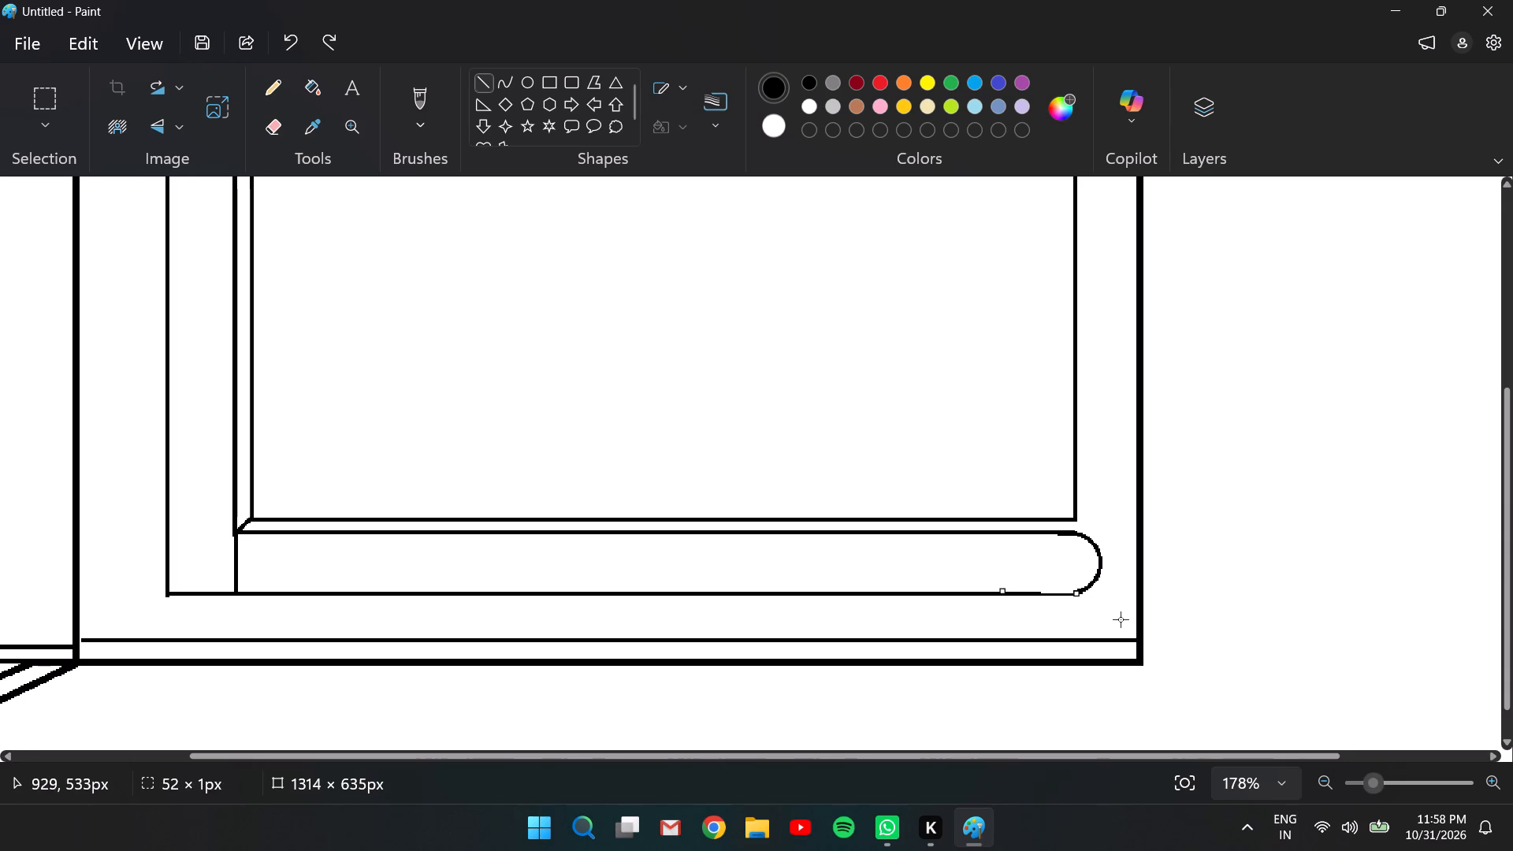
{"action": "key", "text": "Up"}
{"action": "left_click", "coordinate": [998, 588]}
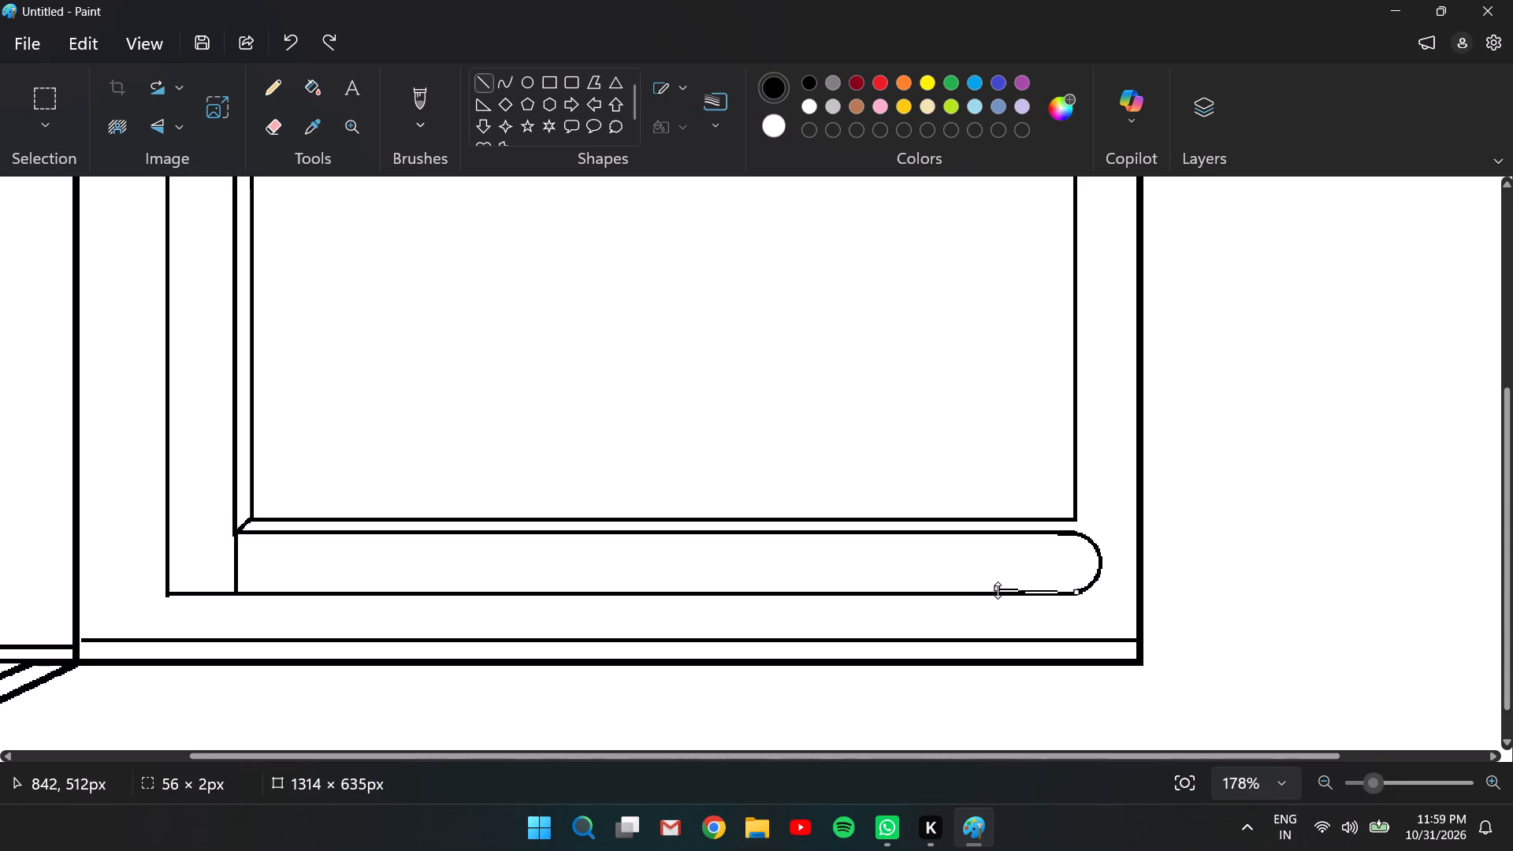
{"action": "left_click", "coordinate": [421, 515]}
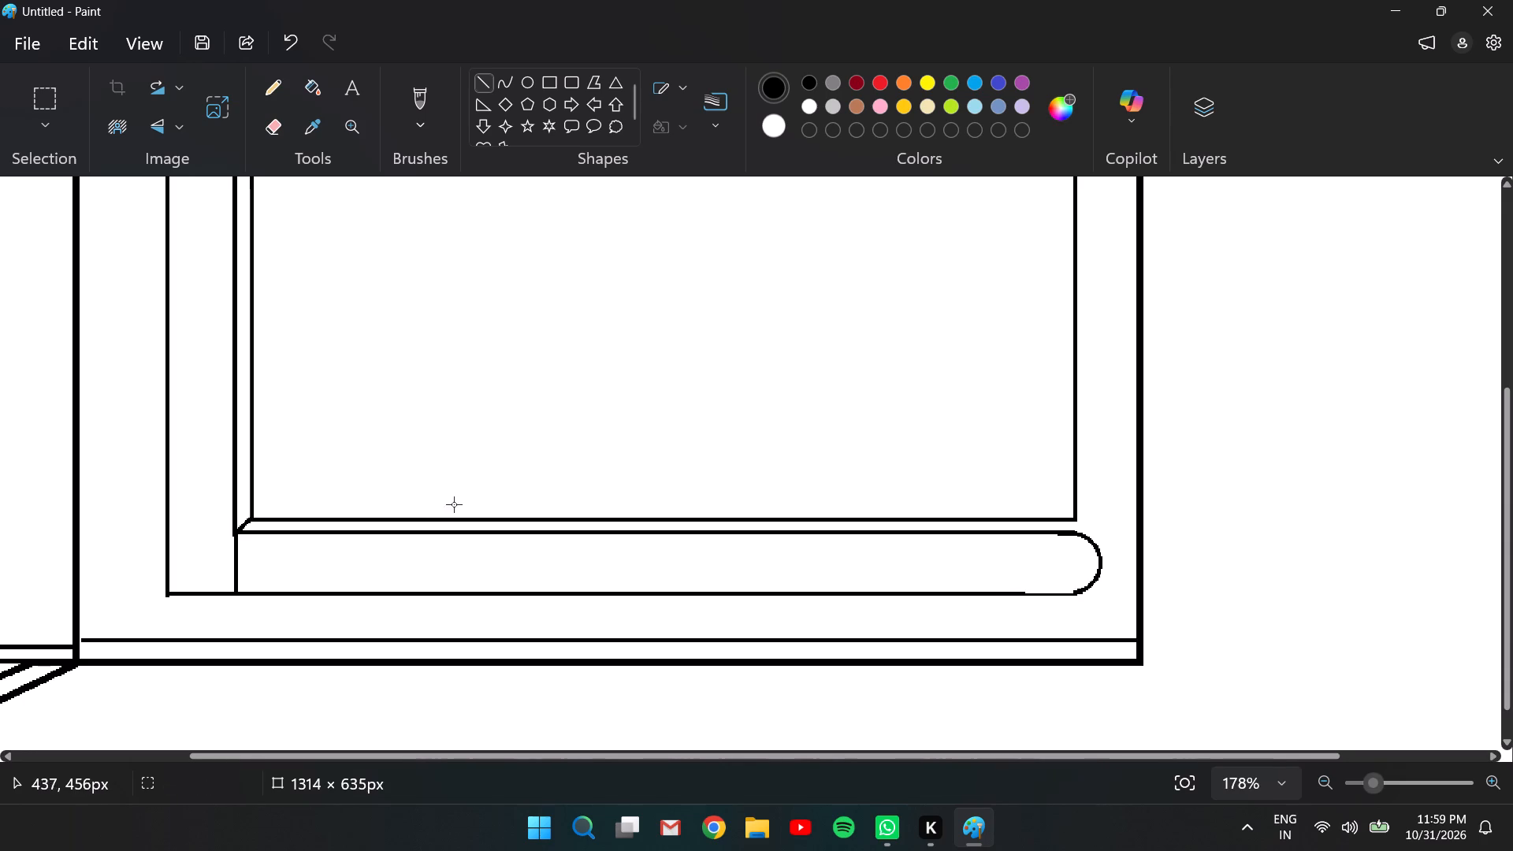
Draw a long thin line over the strip's bottom edge, ending at the bottom of the arc.
{"action": "left_click_drag", "start_coordinate": [386, 593], "coordinate": [1072, 599]}
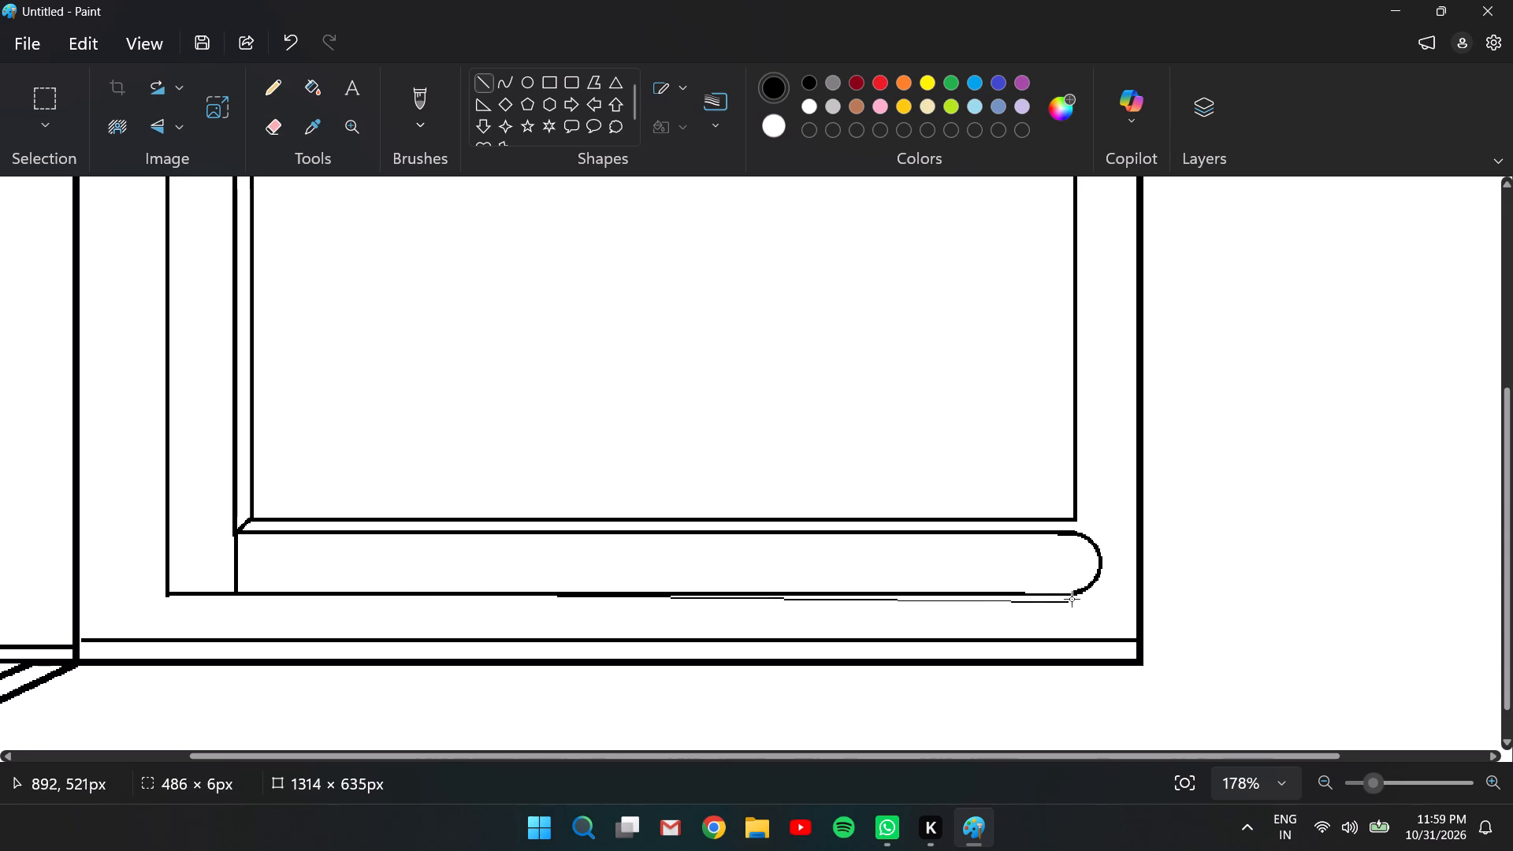
{"action": "left_click_drag", "start_coordinate": [1072, 599], "coordinate": [1079, 593]}
{"action": "left_click", "coordinate": [788, 659]}
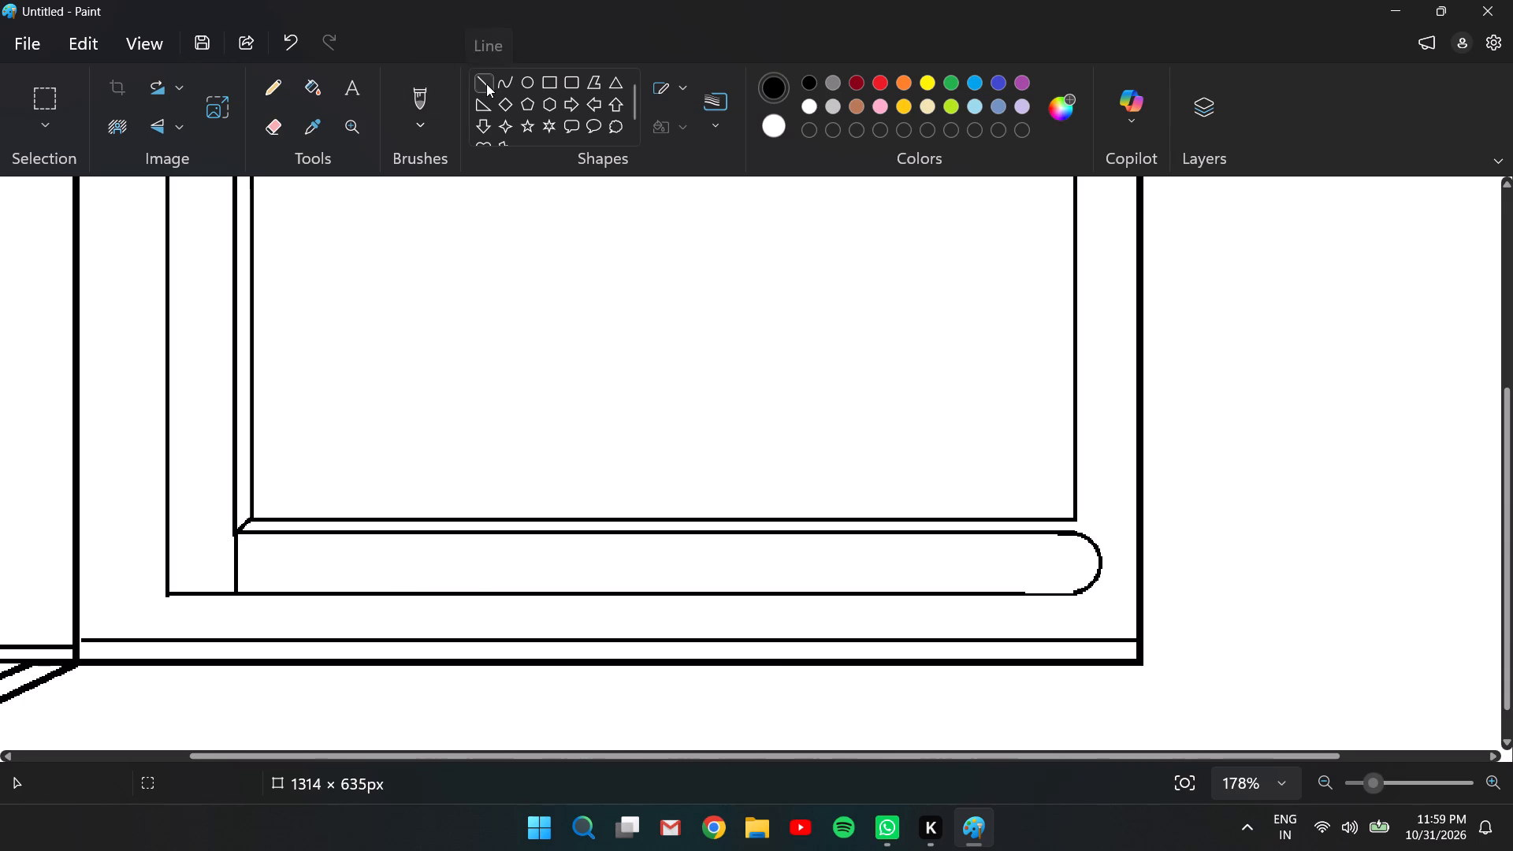
Draw a rectangle about 75 × 43 px between the strip's top and bottom lines, against the rounded end.
{"action": "left_click", "coordinate": [555, 86]}
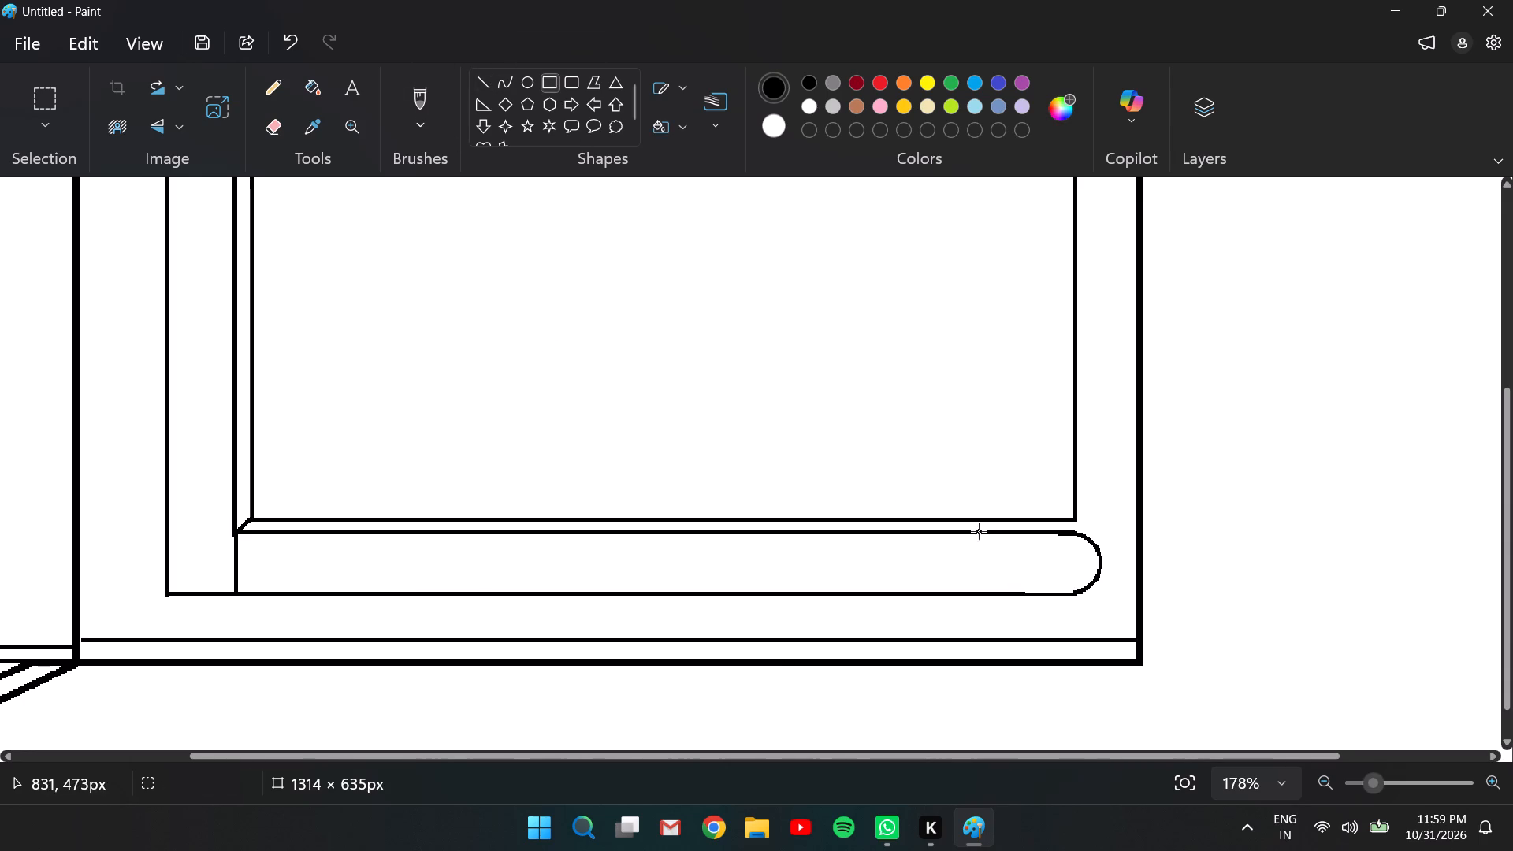
{"action": "left_click", "coordinate": [976, 530]}
{"action": "left_click_drag", "start_coordinate": [967, 533], "coordinate": [1076, 593]}
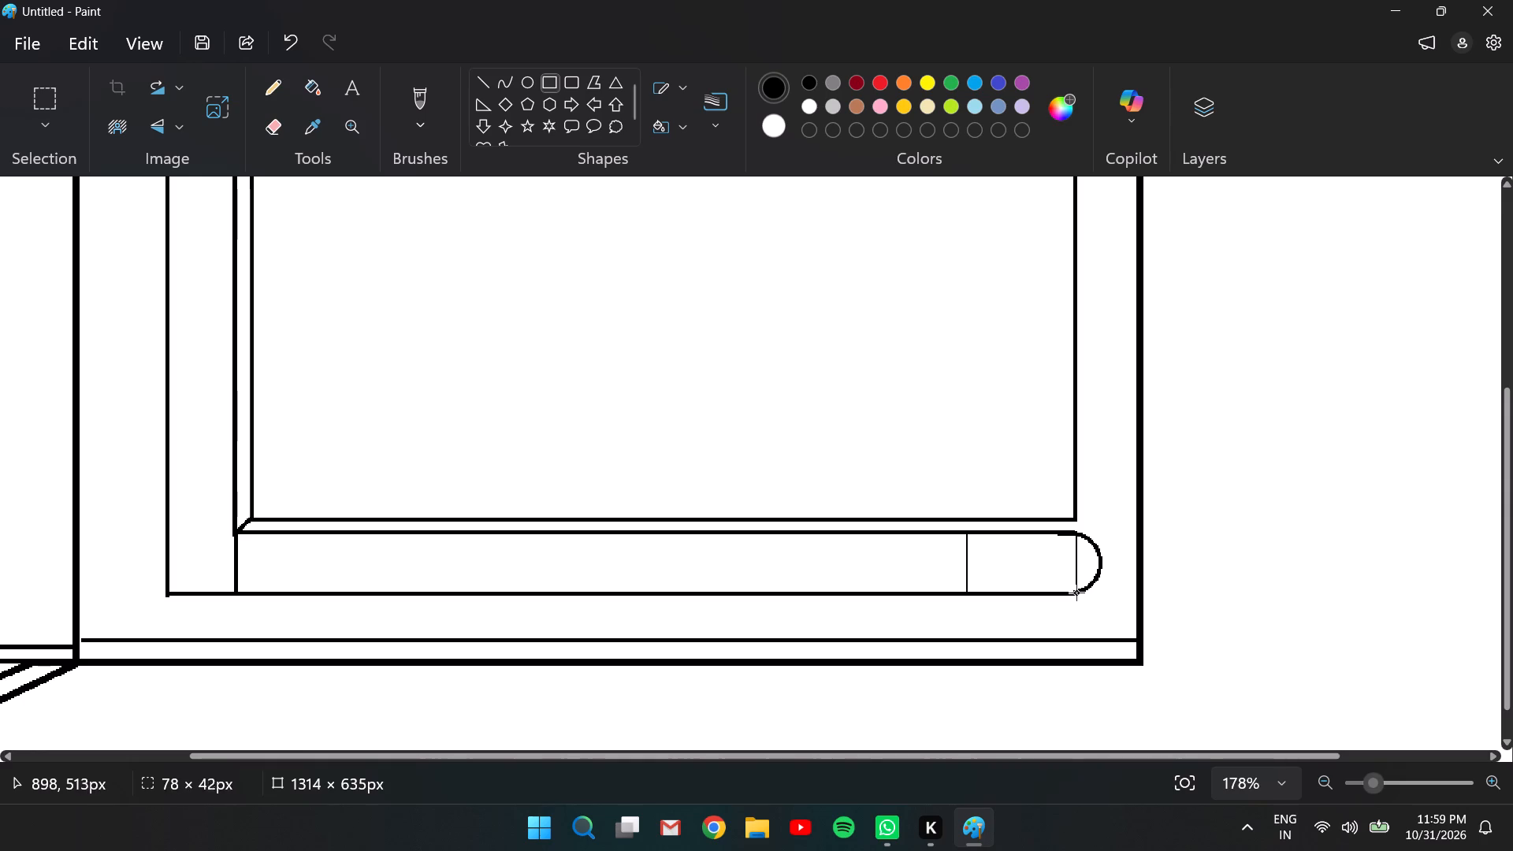
{"action": "left_click_drag", "start_coordinate": [1076, 593], "coordinate": [1076, 592]}
{"action": "left_click_drag", "start_coordinate": [1076, 592], "coordinate": [1072, 593]}
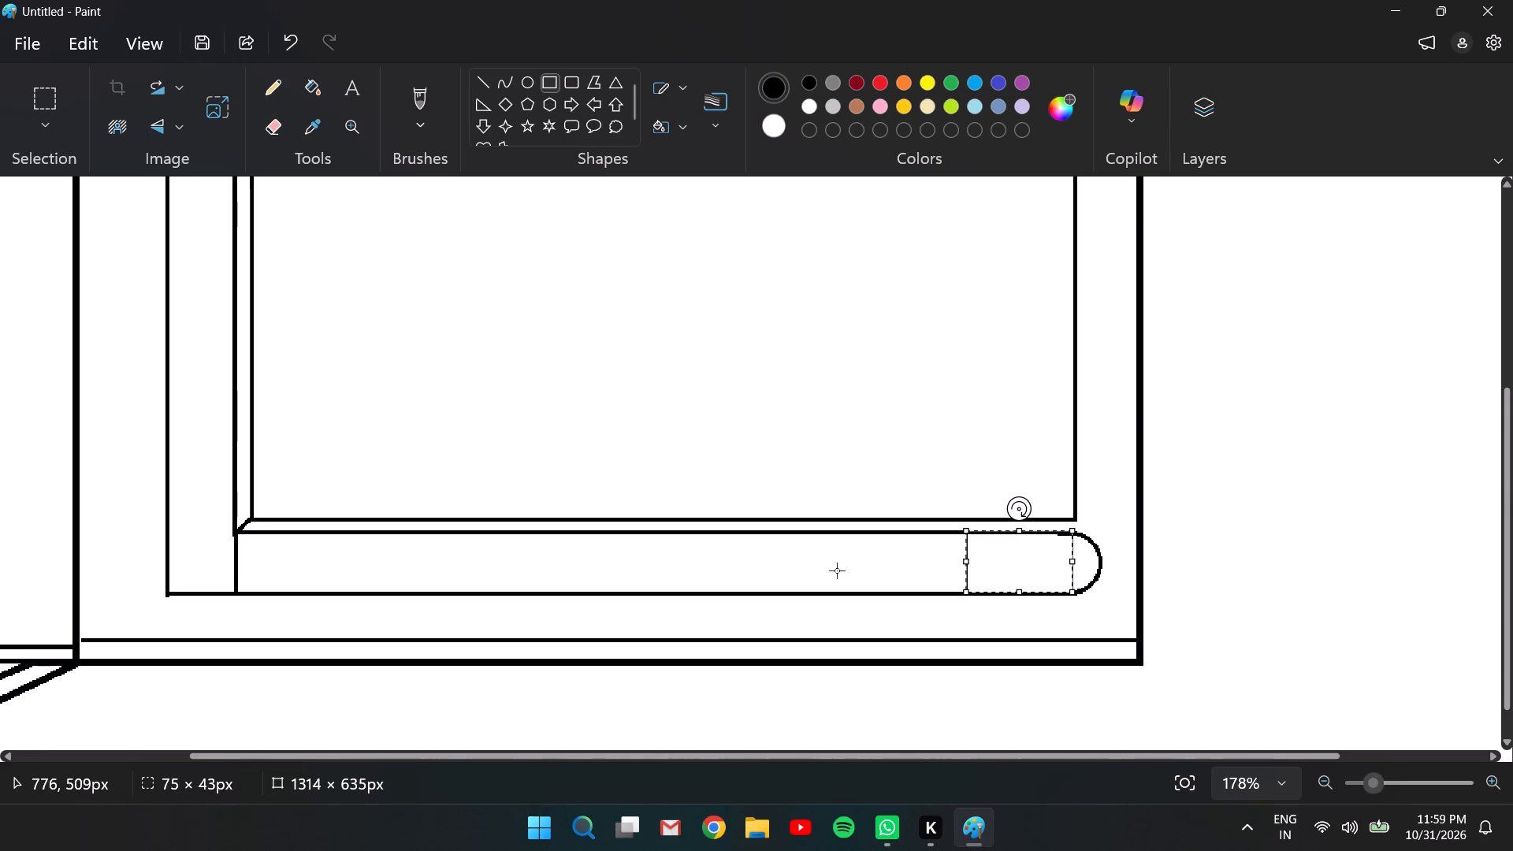
{"action": "left_click", "coordinate": [832, 569]}
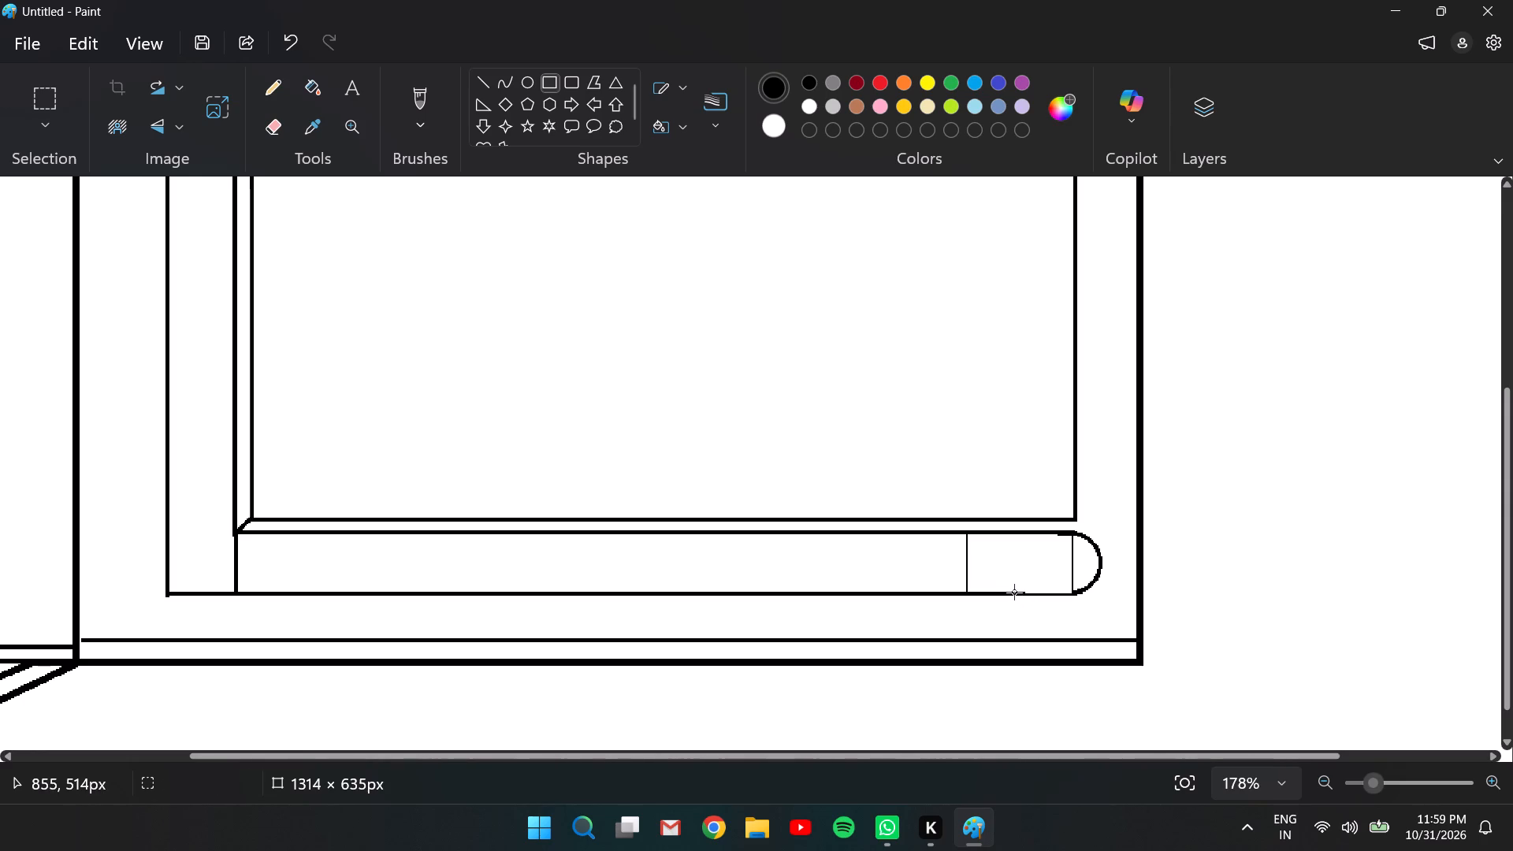
Draw a flat rectangle about 47 px wide and 1 px high over the thinned bottom line beside the arc.
{"action": "left_click_drag", "start_coordinate": [1011, 593], "coordinate": [1077, 592]}
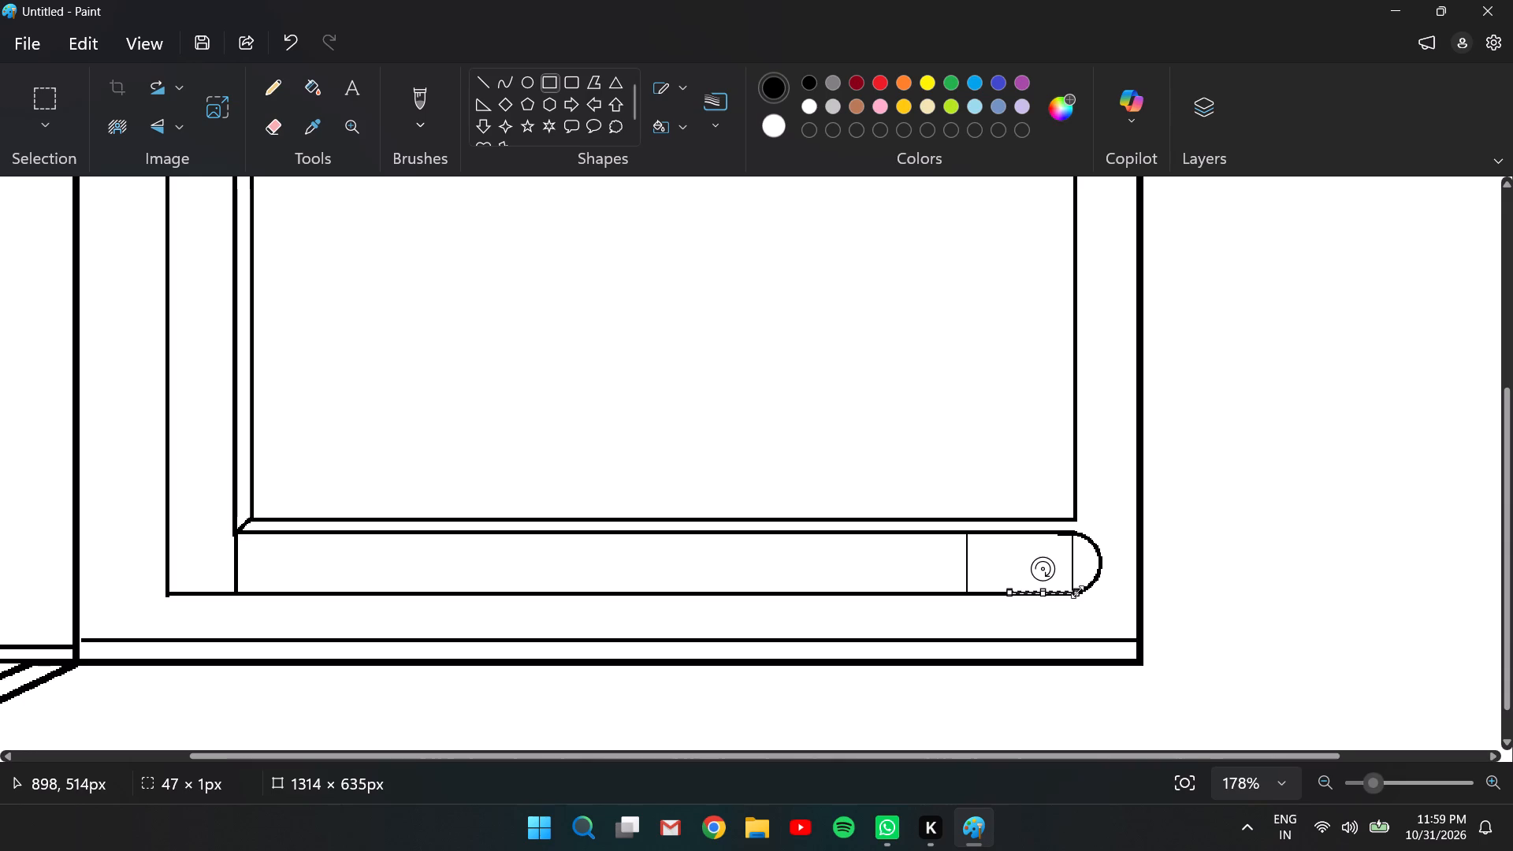
{"action": "left_click", "coordinate": [806, 567]}
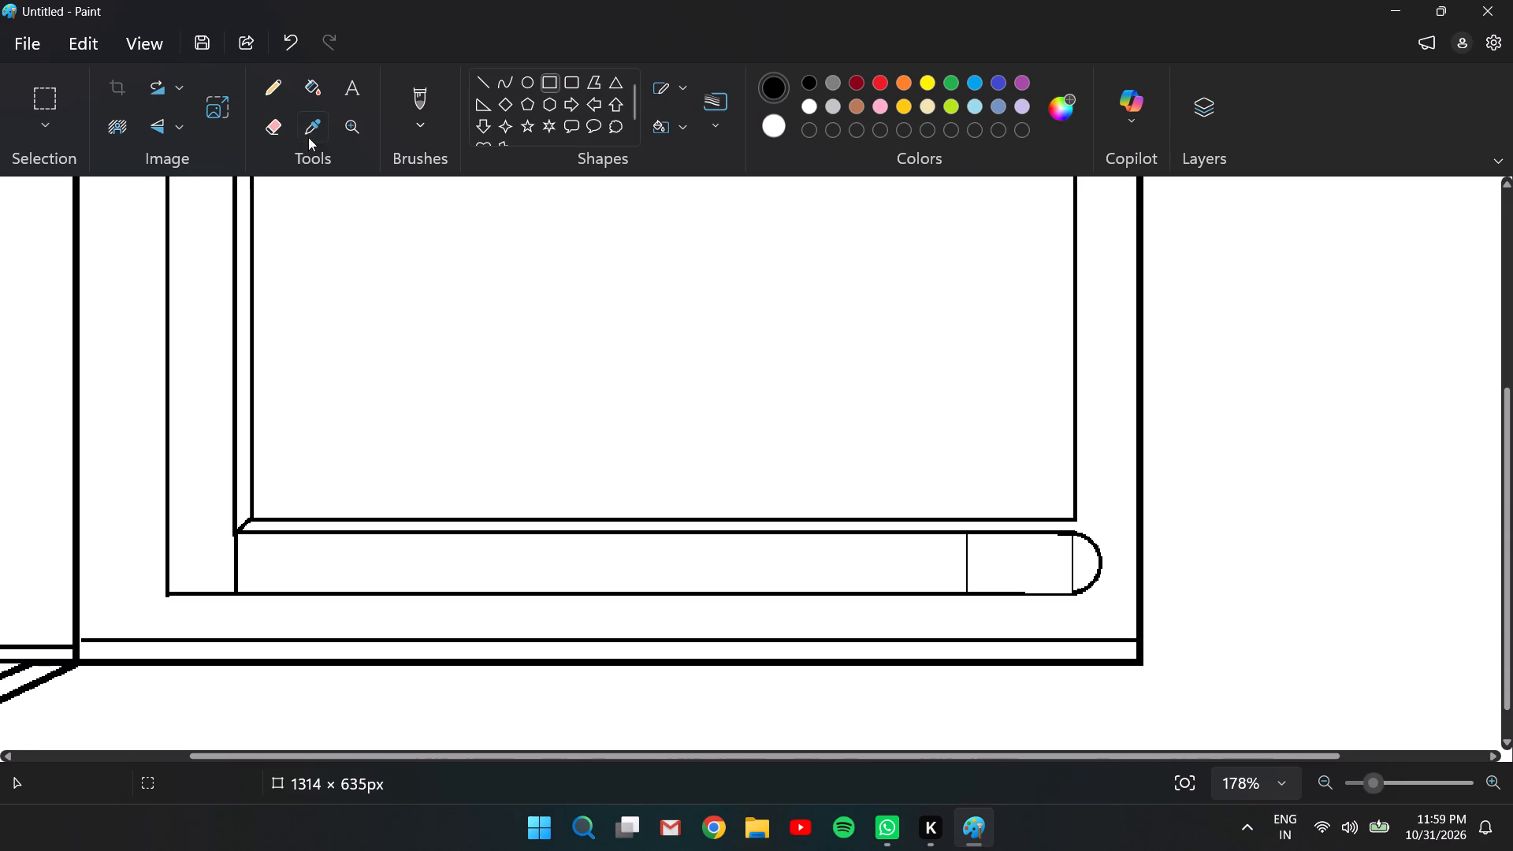
Undo the last two rectangles drawn beside the strip's rounded end.
{"action": "left_click", "coordinate": [268, 125]}
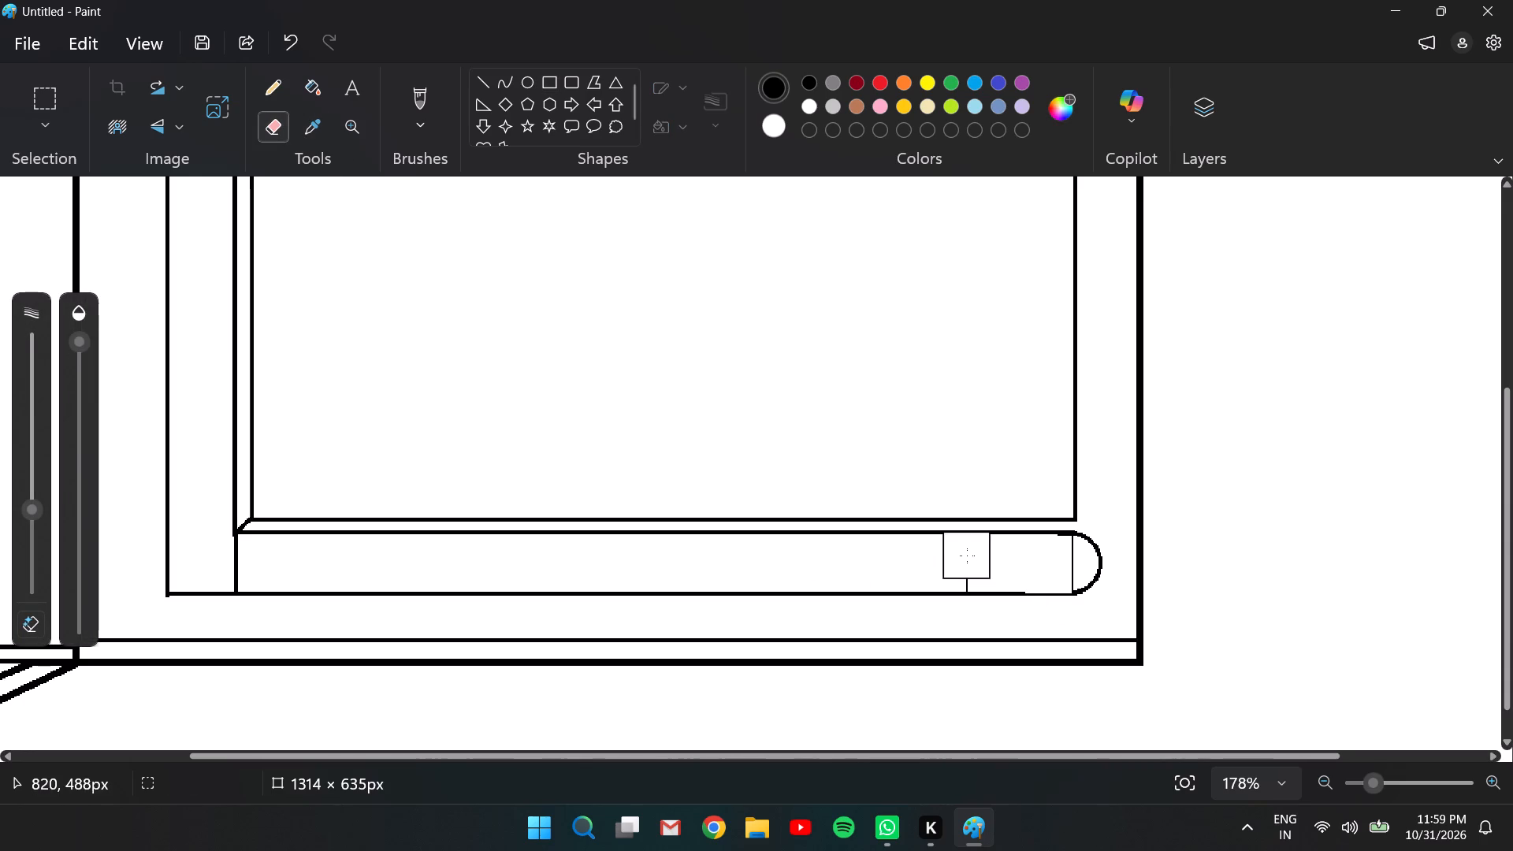
{"action": "double_click", "coordinate": [289, 39]}
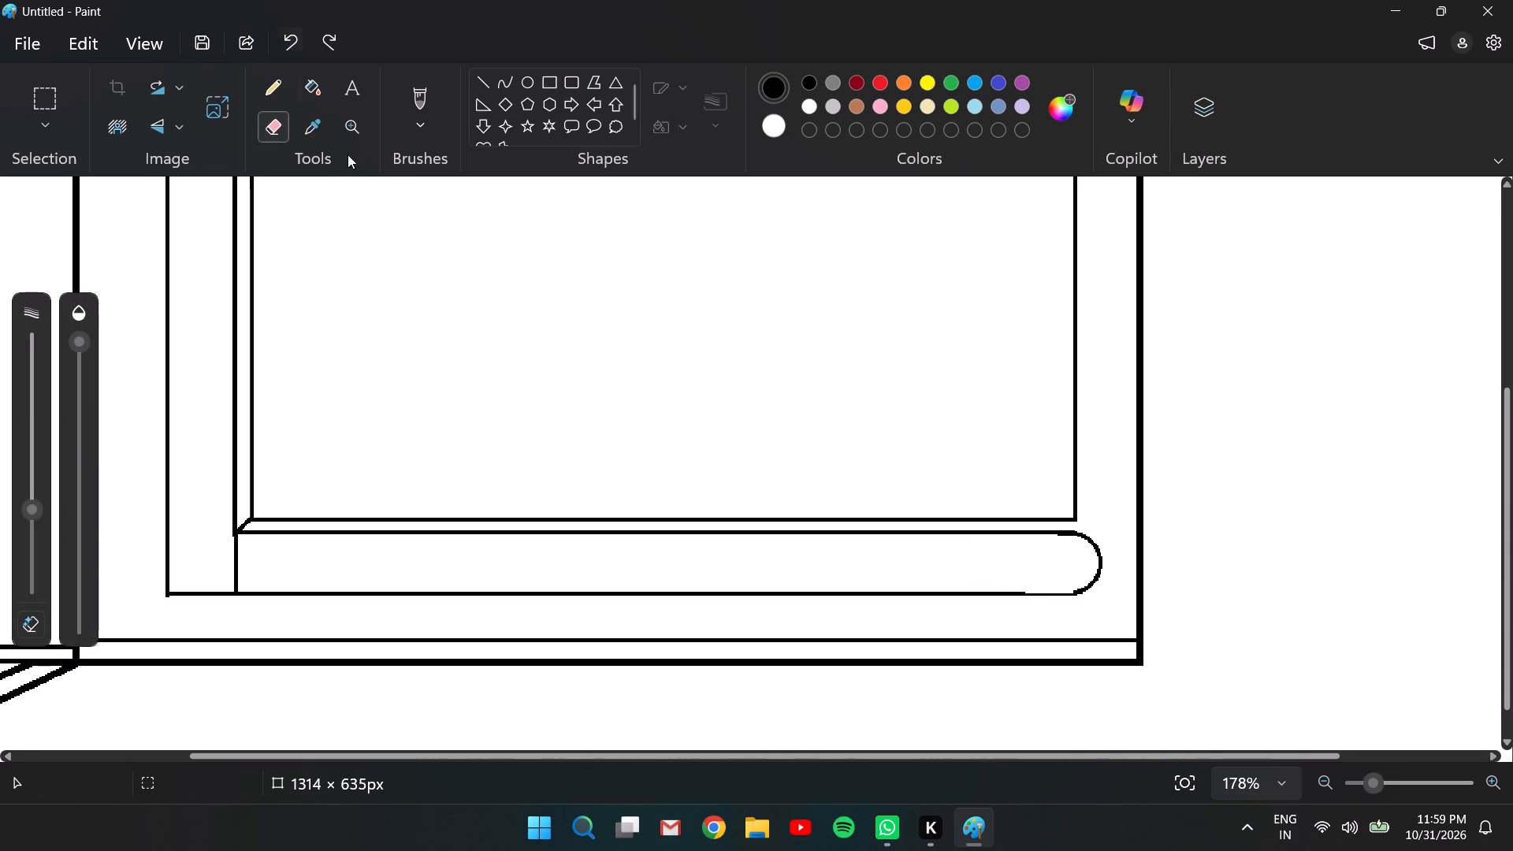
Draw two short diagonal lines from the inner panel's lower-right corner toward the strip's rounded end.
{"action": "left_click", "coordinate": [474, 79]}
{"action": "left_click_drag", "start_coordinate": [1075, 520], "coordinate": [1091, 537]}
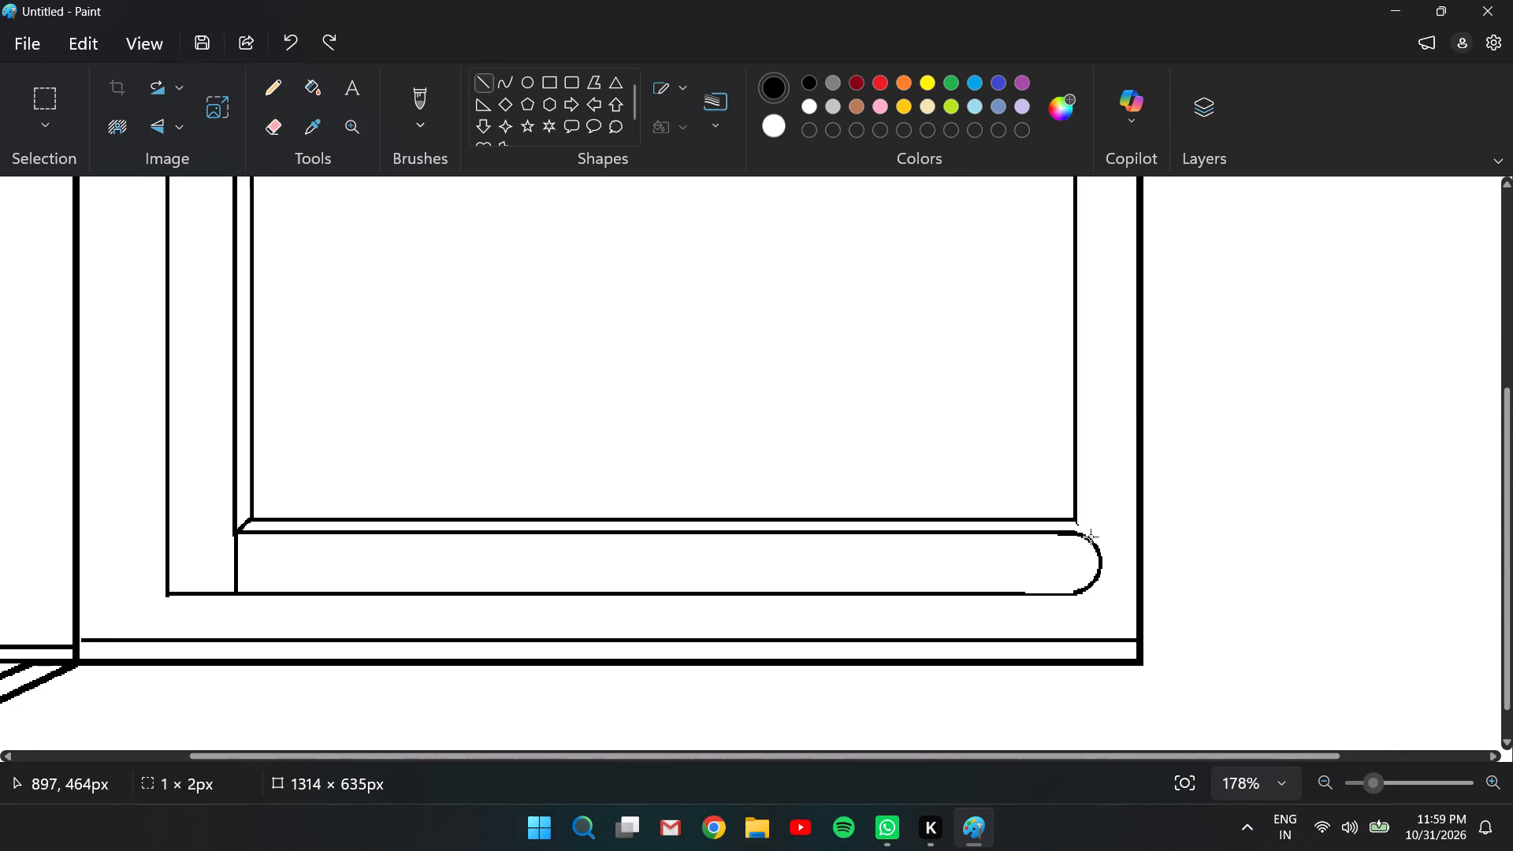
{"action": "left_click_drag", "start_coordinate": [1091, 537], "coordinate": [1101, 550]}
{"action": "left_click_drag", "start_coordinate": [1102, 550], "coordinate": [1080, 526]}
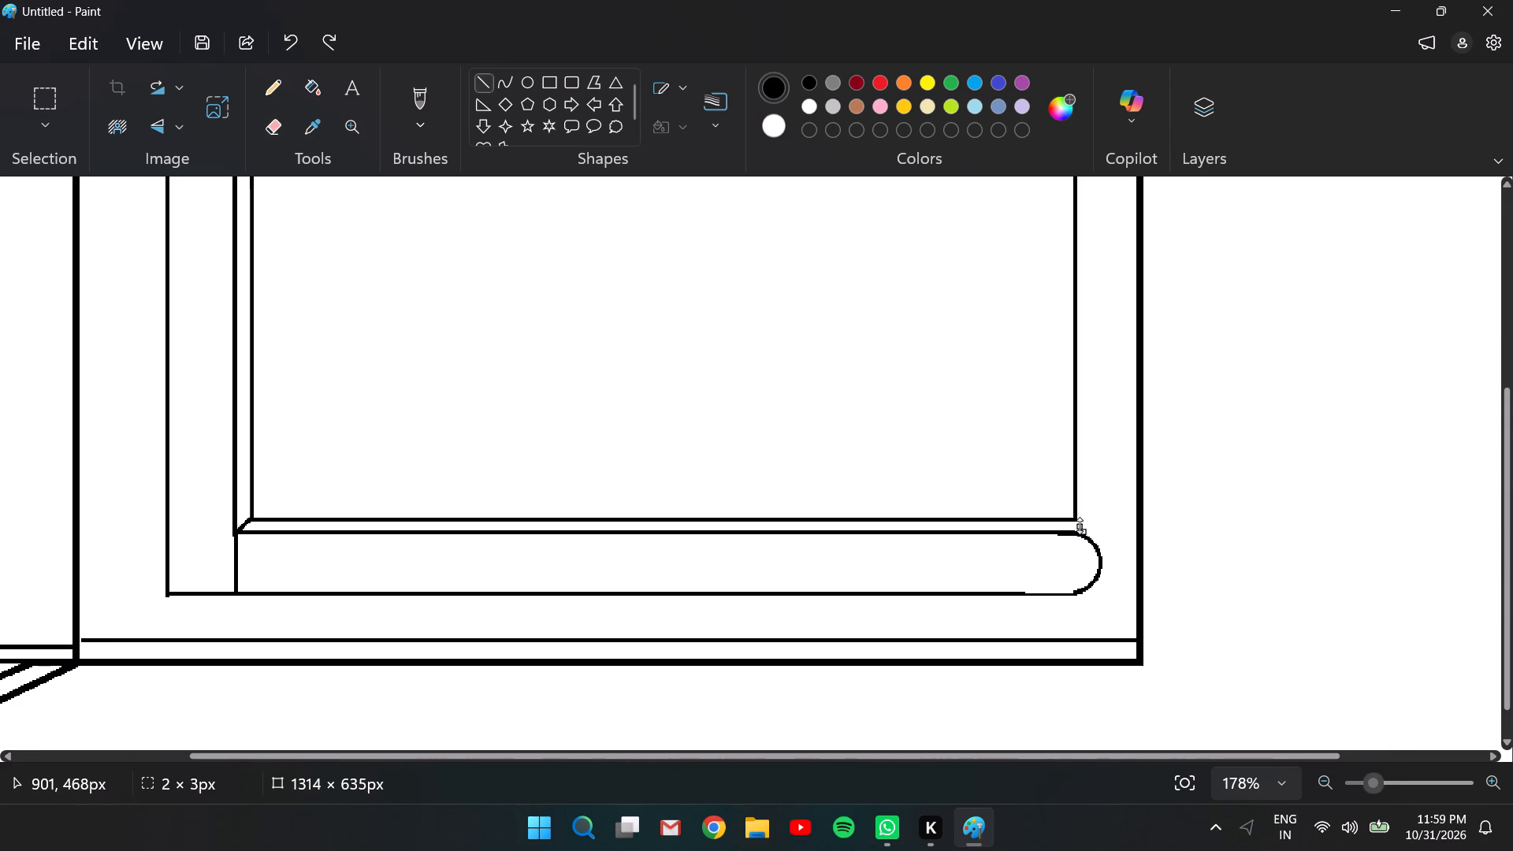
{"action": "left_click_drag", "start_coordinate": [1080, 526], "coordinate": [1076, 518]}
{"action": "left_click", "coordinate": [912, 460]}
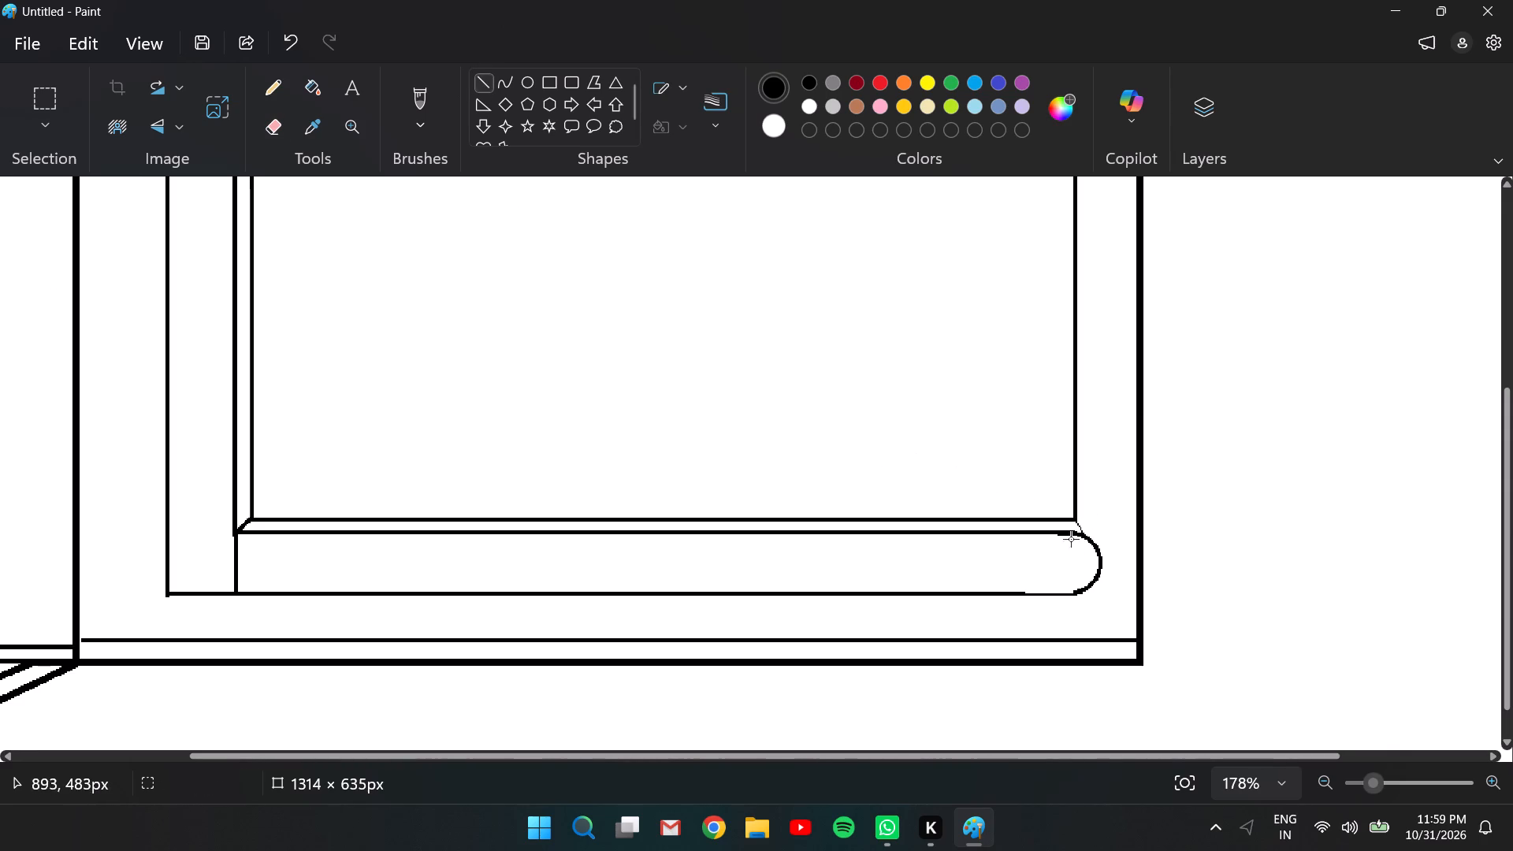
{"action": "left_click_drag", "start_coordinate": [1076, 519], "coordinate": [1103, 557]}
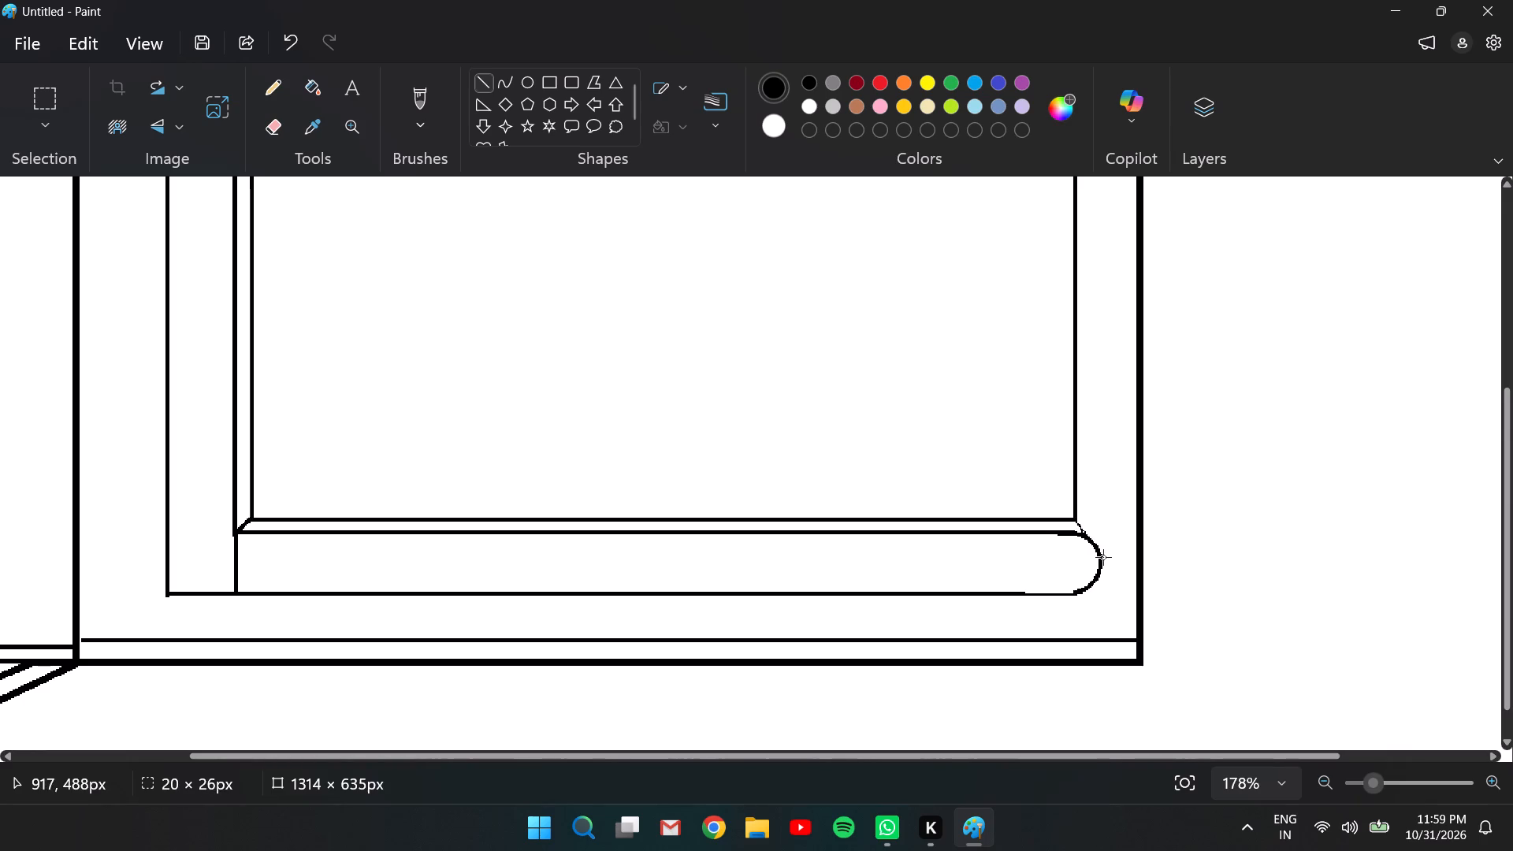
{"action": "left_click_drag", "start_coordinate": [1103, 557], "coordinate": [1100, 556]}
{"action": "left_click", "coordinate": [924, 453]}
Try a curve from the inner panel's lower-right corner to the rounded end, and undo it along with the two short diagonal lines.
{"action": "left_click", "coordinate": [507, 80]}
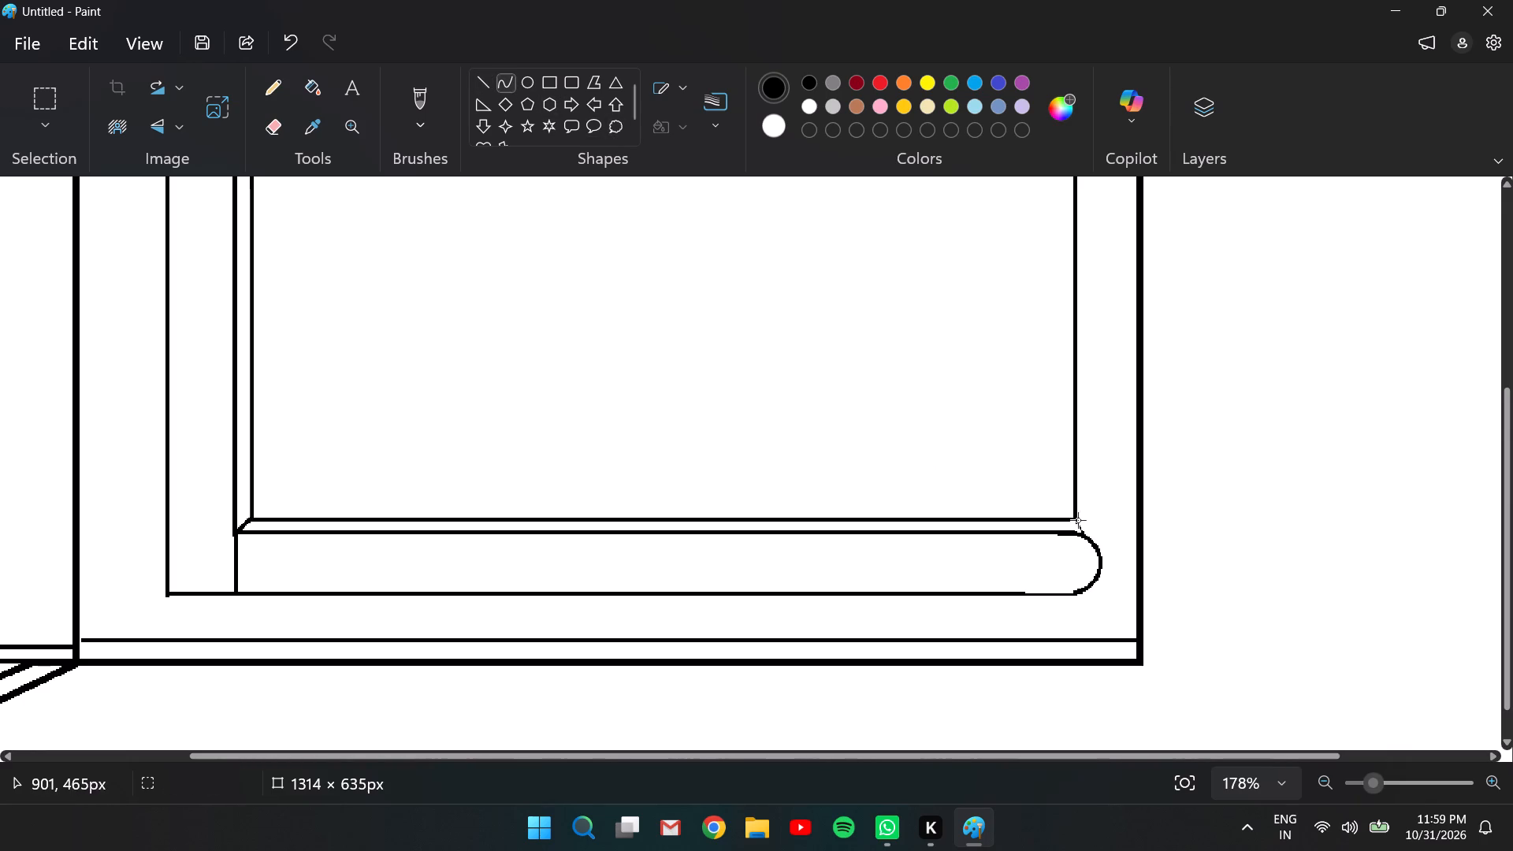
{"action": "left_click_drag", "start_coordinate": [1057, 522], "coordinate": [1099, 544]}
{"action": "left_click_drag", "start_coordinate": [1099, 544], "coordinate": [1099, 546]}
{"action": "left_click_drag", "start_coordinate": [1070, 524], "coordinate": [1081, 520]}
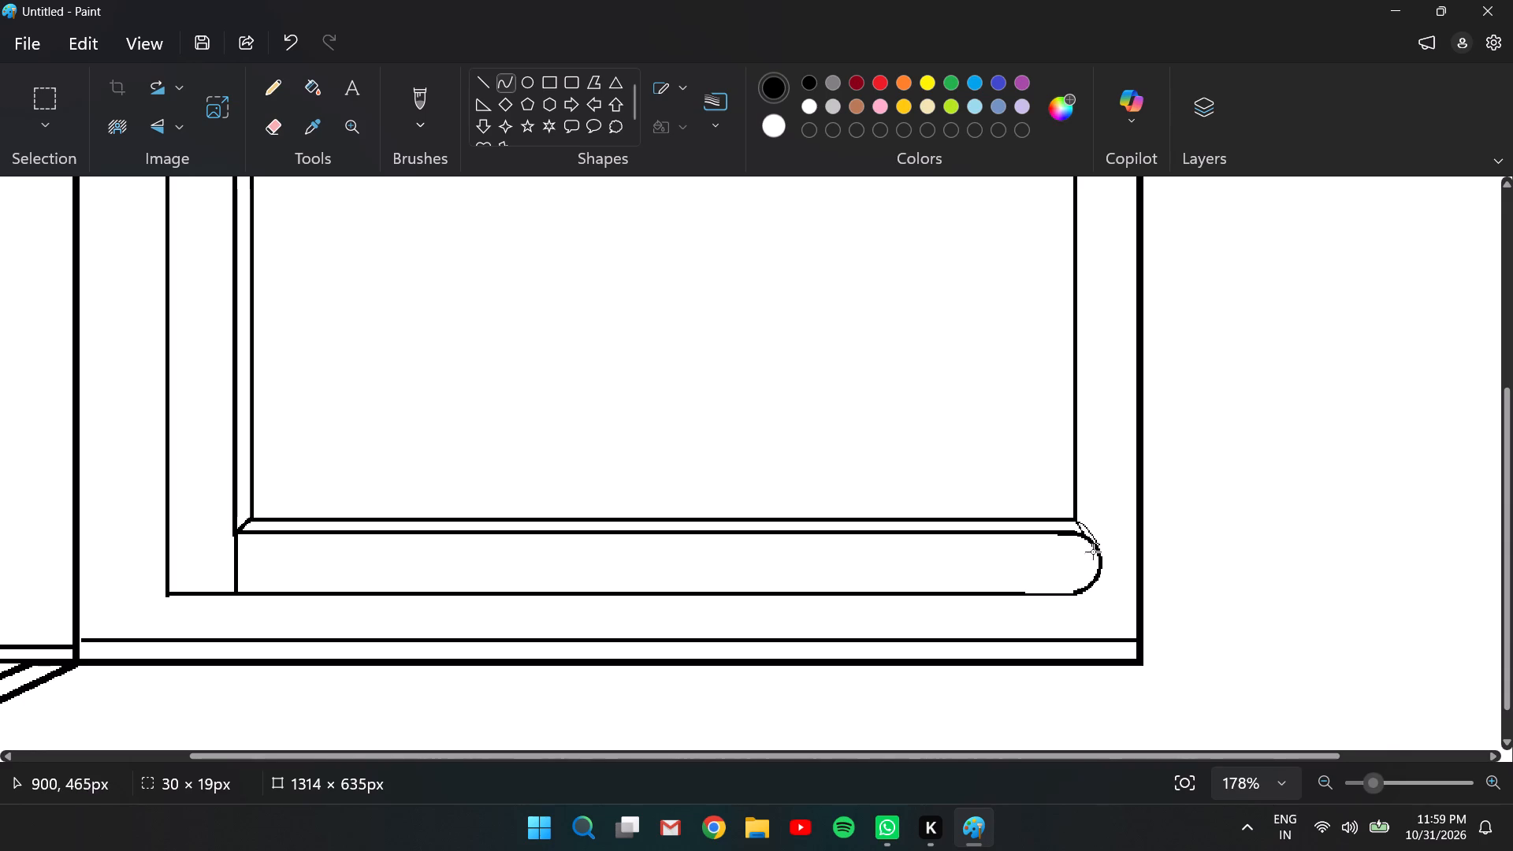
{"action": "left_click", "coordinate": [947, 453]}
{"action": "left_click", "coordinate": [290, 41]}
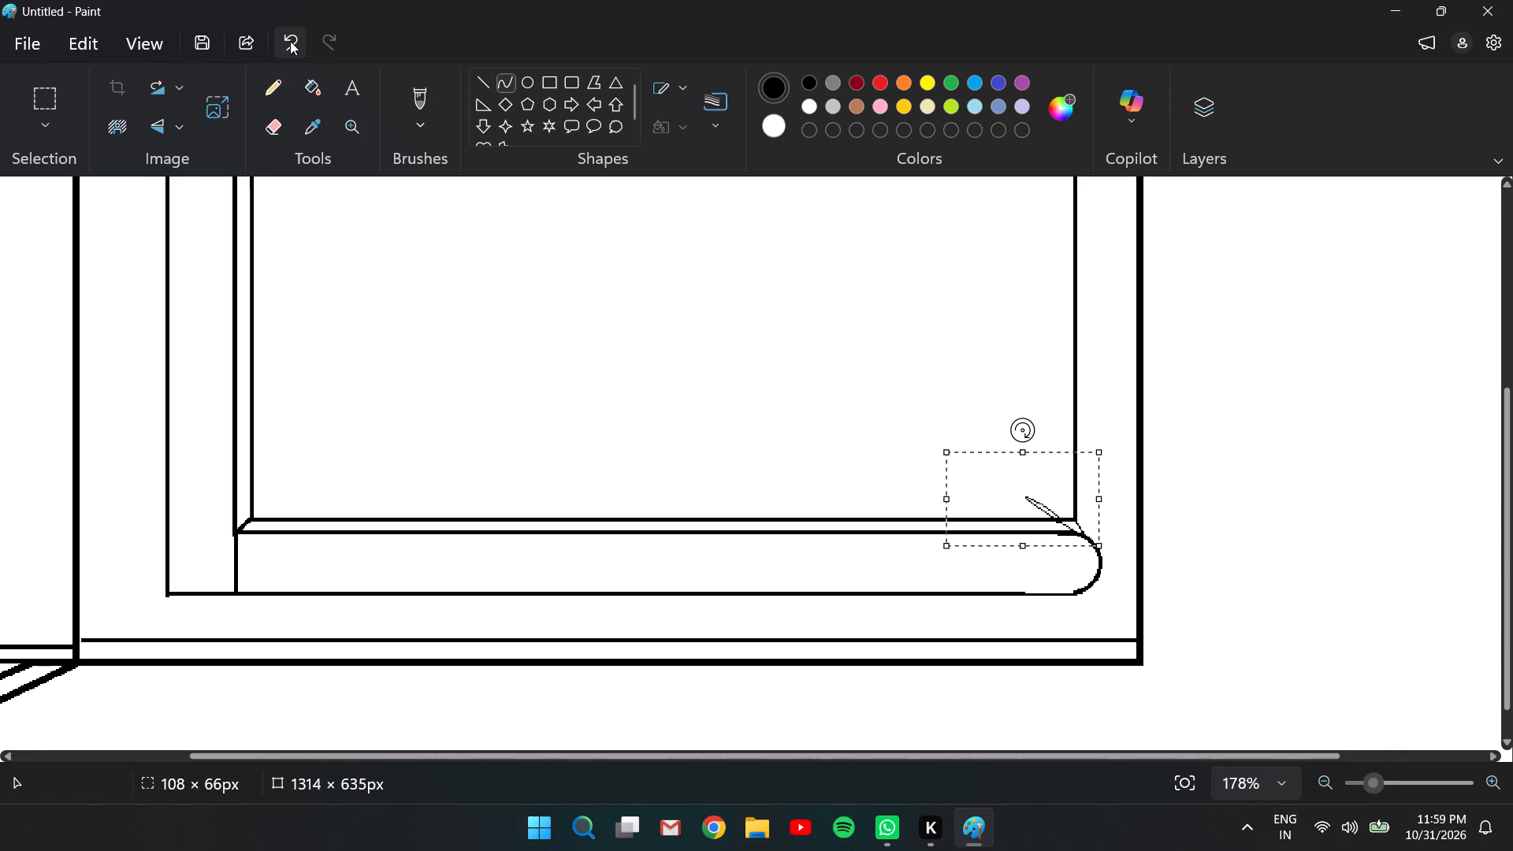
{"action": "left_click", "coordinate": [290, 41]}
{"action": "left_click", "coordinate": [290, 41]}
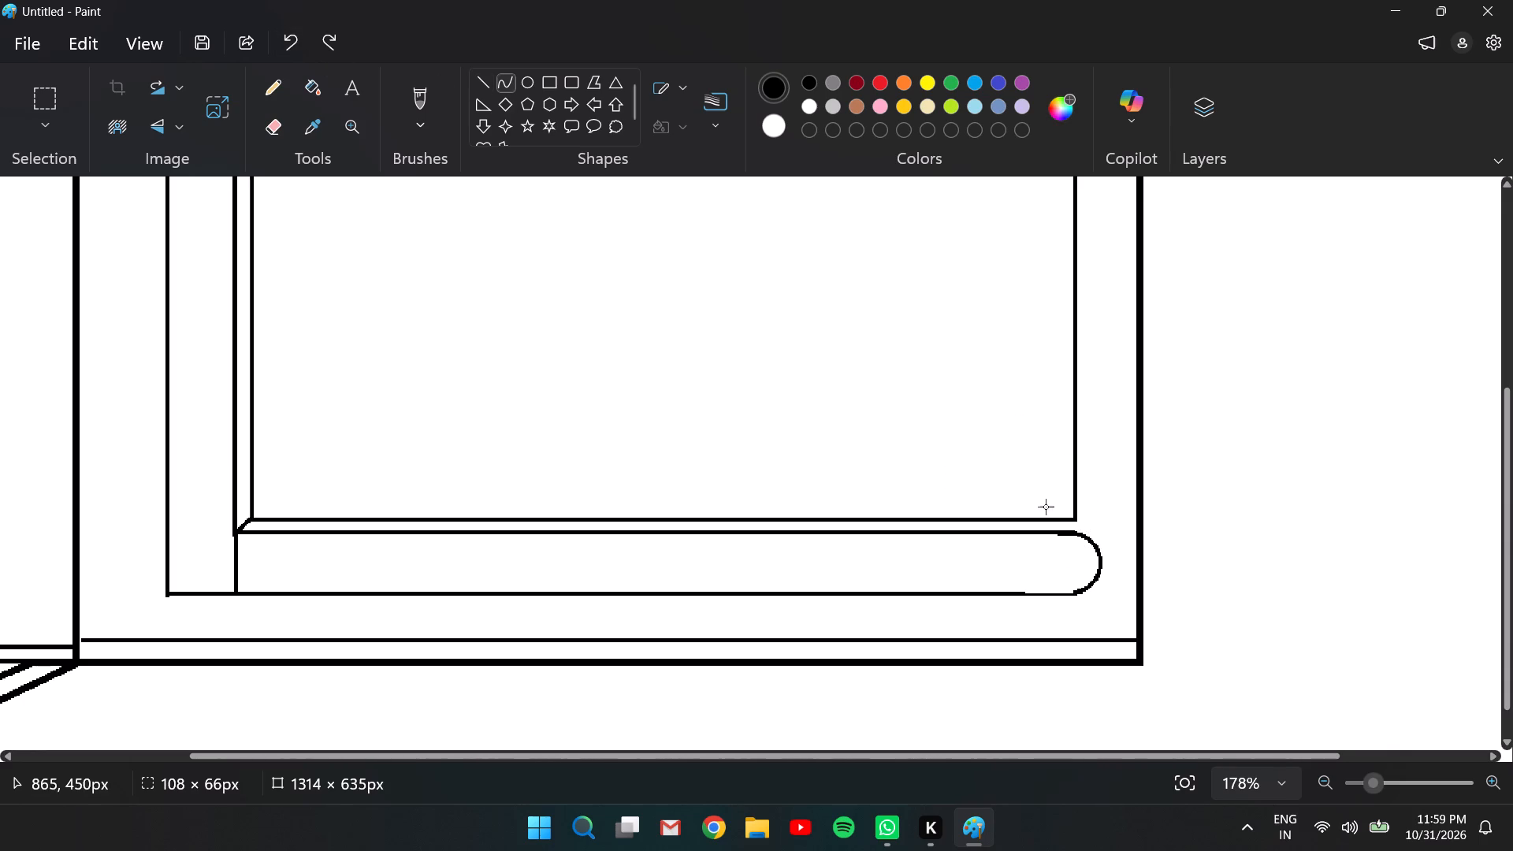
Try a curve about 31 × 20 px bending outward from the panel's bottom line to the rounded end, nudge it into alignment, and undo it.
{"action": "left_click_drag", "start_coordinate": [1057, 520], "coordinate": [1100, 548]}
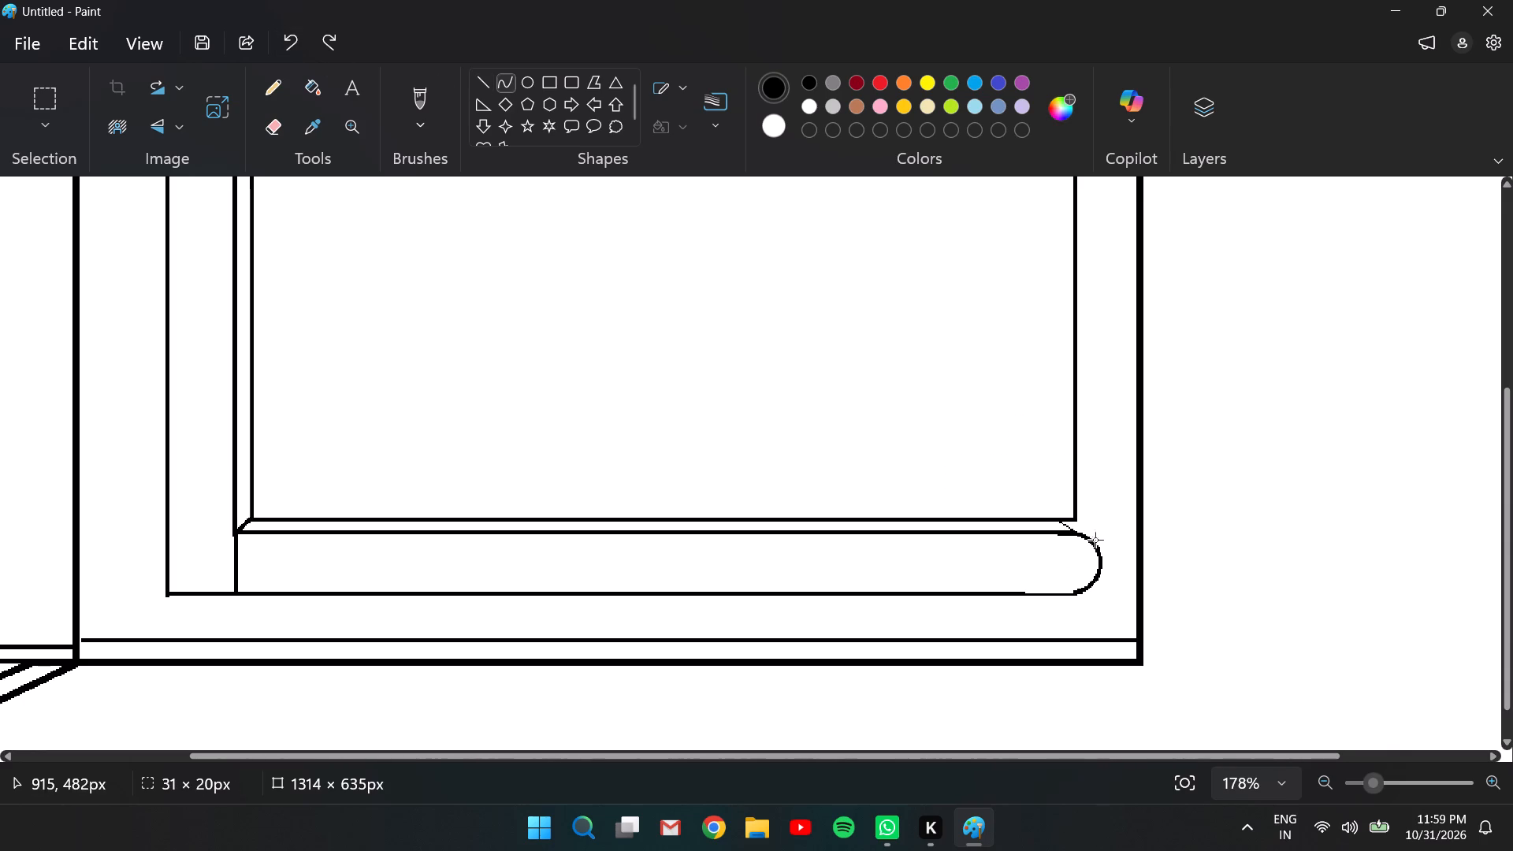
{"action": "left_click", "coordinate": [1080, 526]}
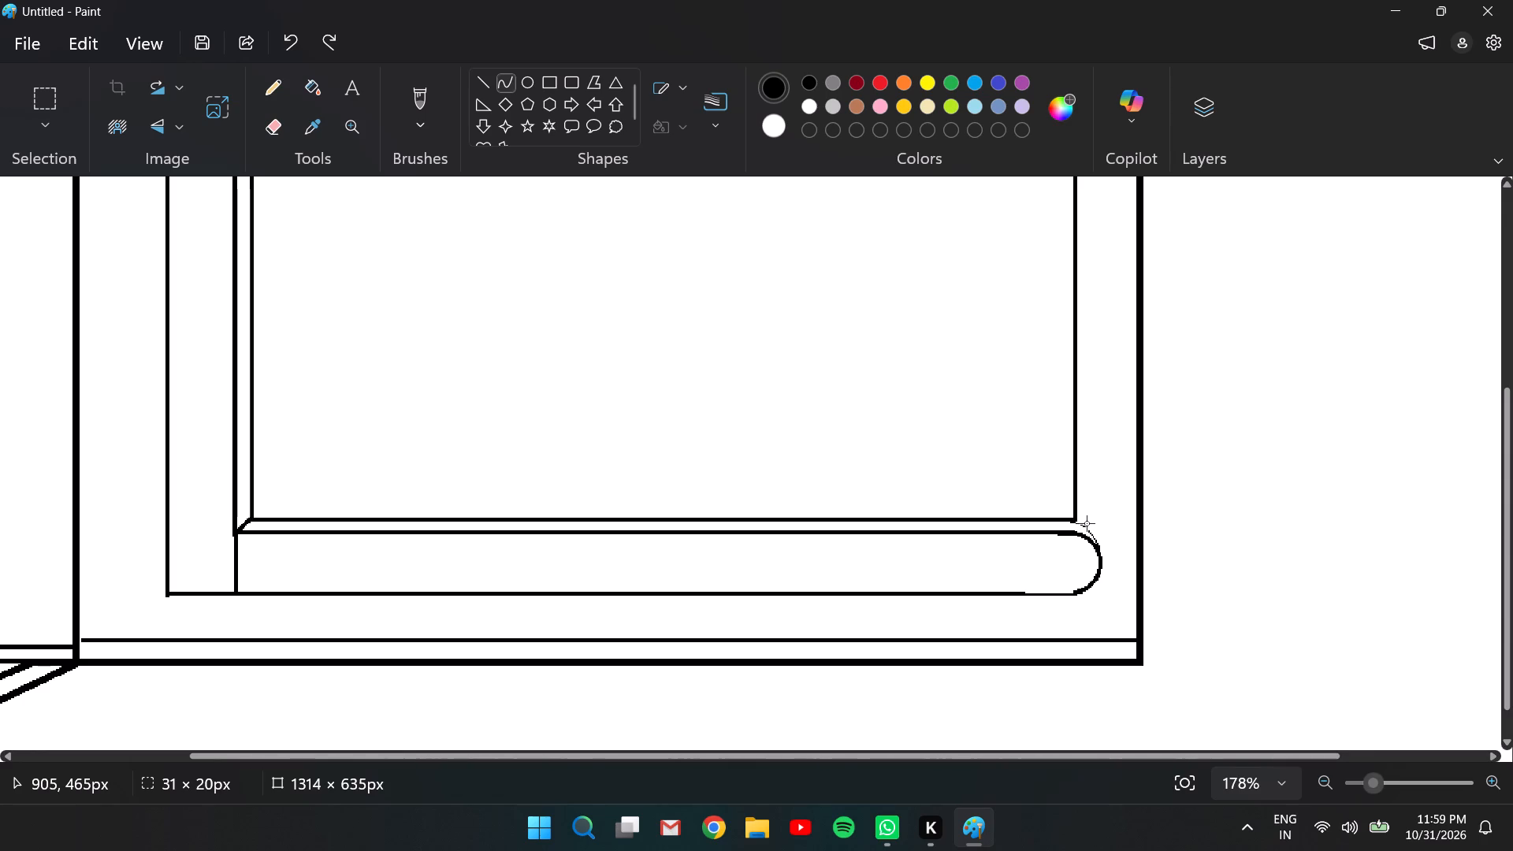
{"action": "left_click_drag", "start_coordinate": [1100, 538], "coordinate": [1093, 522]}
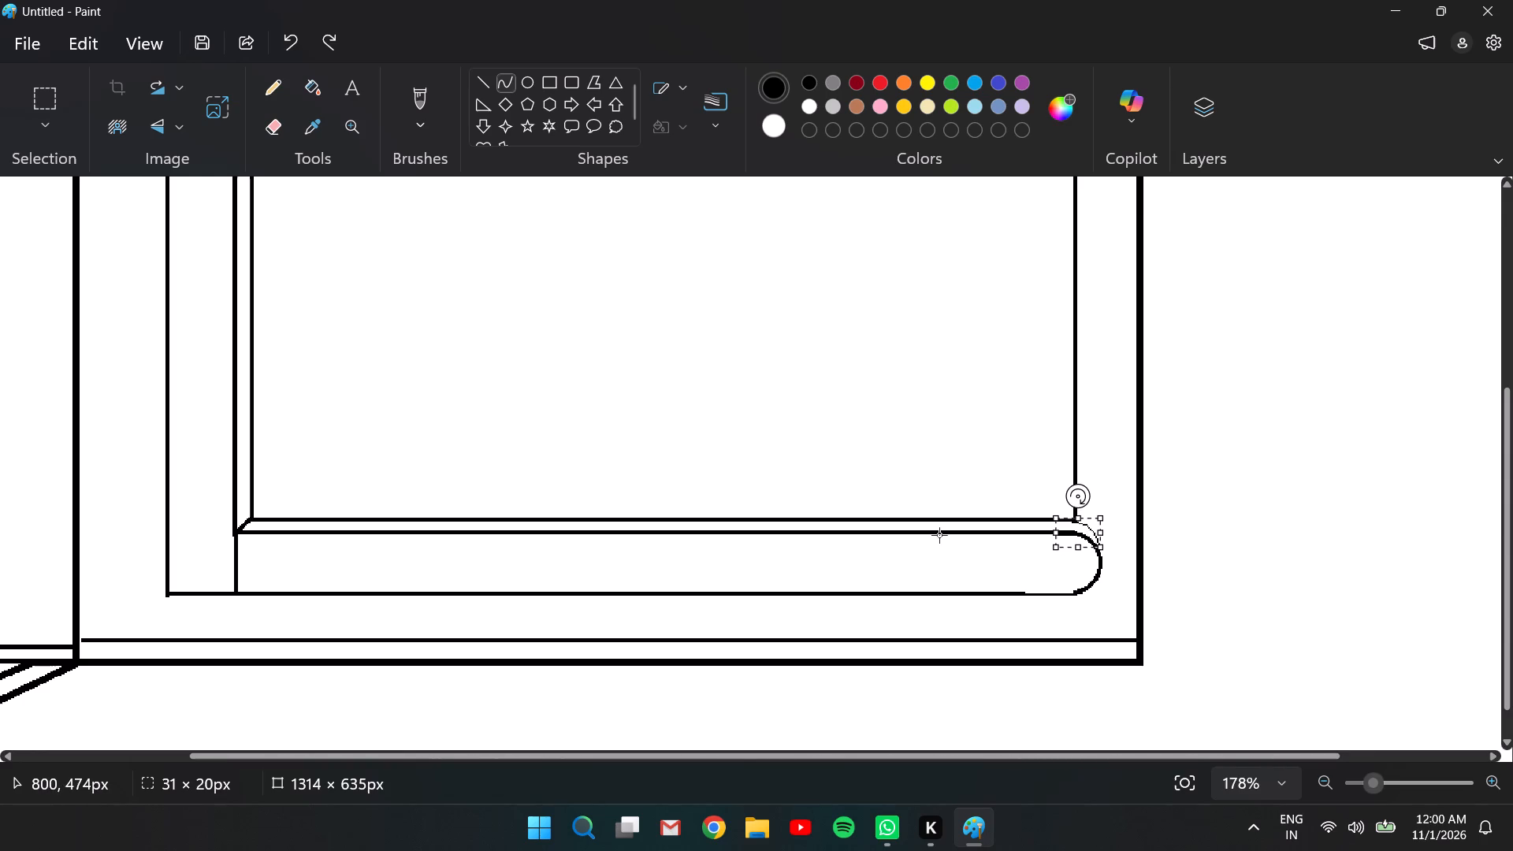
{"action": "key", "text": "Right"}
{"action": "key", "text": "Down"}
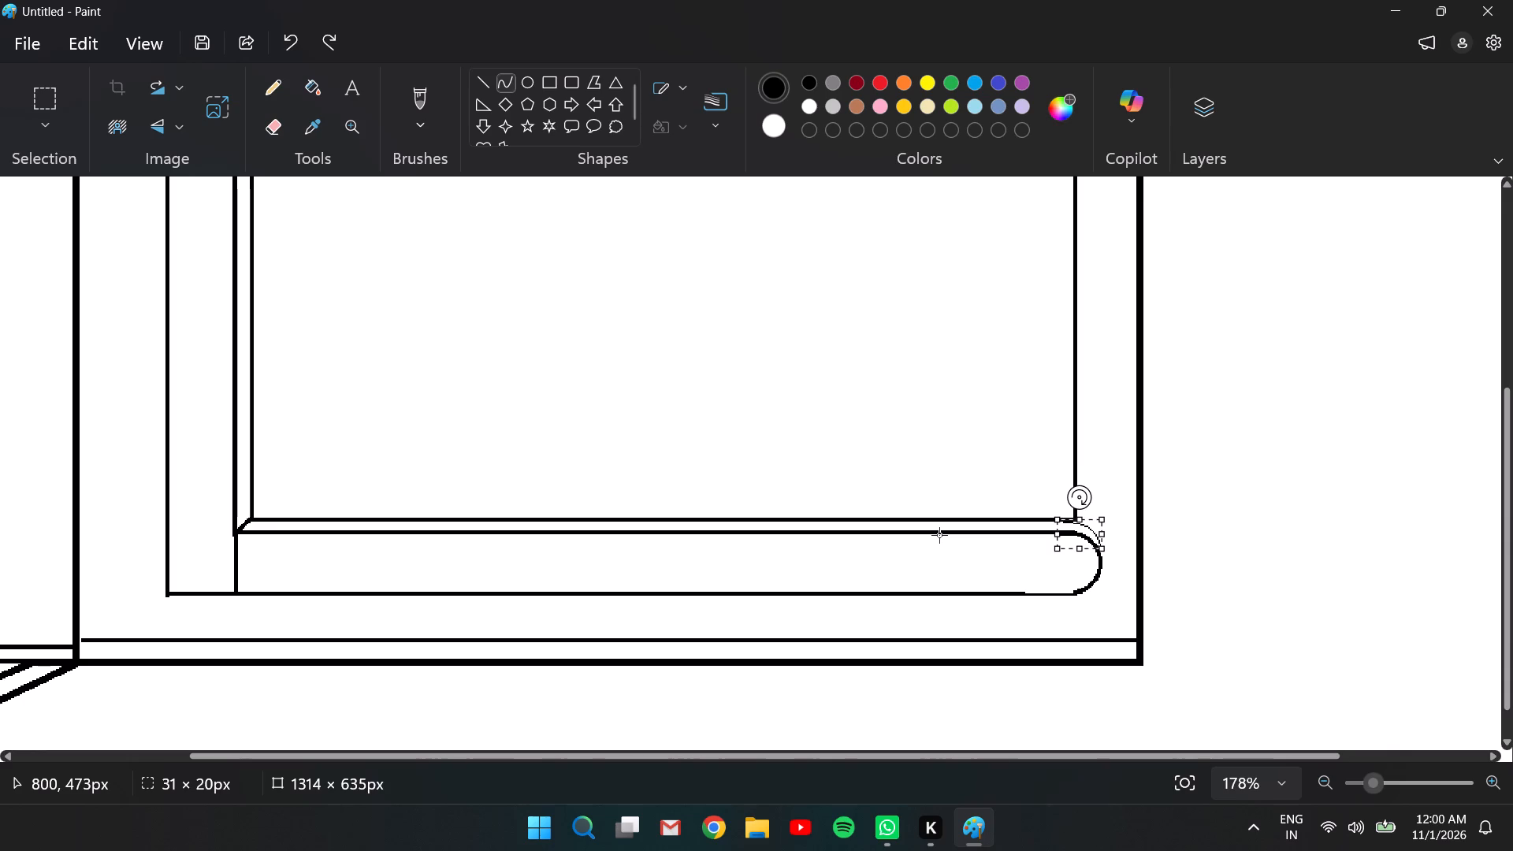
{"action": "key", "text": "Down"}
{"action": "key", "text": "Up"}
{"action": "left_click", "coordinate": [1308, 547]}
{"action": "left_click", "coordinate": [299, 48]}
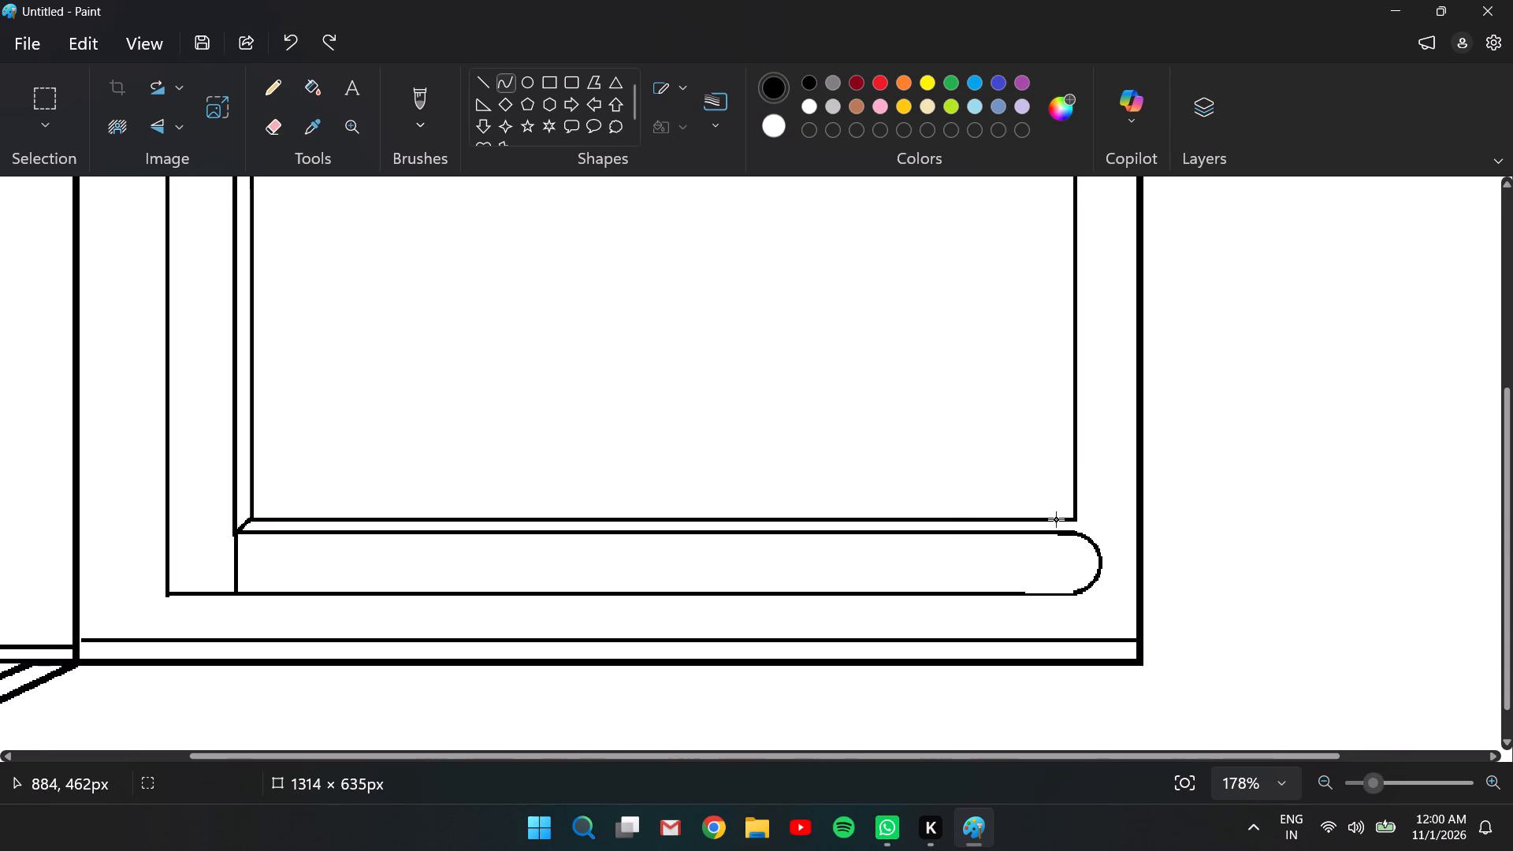
Draw a curve about 31 × 20 px bulging outward from the panel's lower-right corner to the rounded end, and nudge it into alignment.
{"action": "left_click_drag", "start_coordinate": [1056, 519], "coordinate": [1099, 548]}
{"action": "left_click_drag", "start_coordinate": [1074, 526], "coordinate": [1078, 522]}
{"action": "left_click_drag", "start_coordinate": [1078, 522], "coordinate": [1081, 521]}
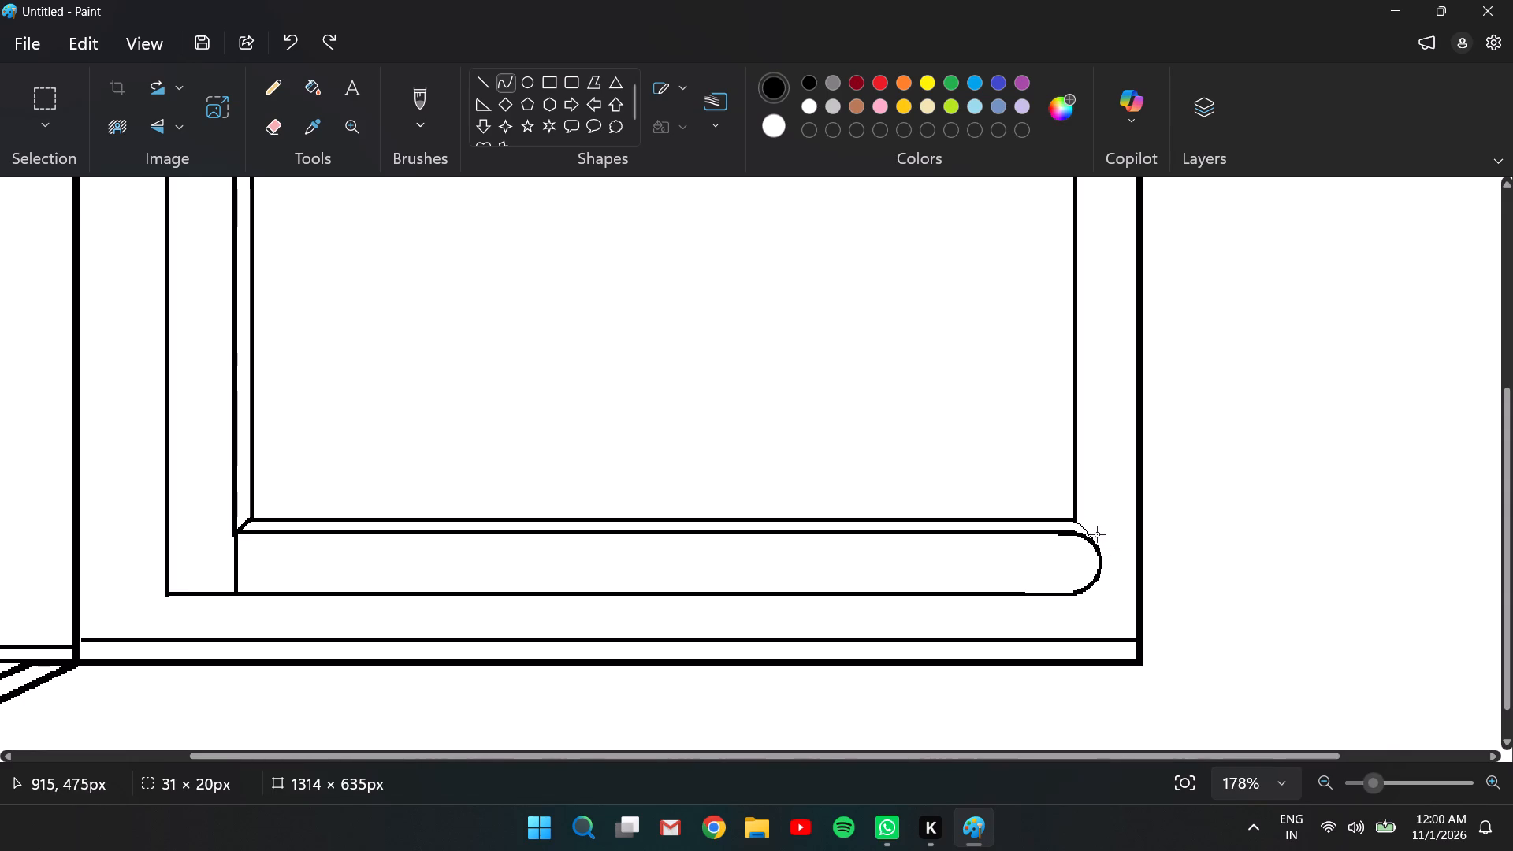
{"action": "left_click", "coordinate": [1090, 529]}
{"action": "key", "text": "Right"}
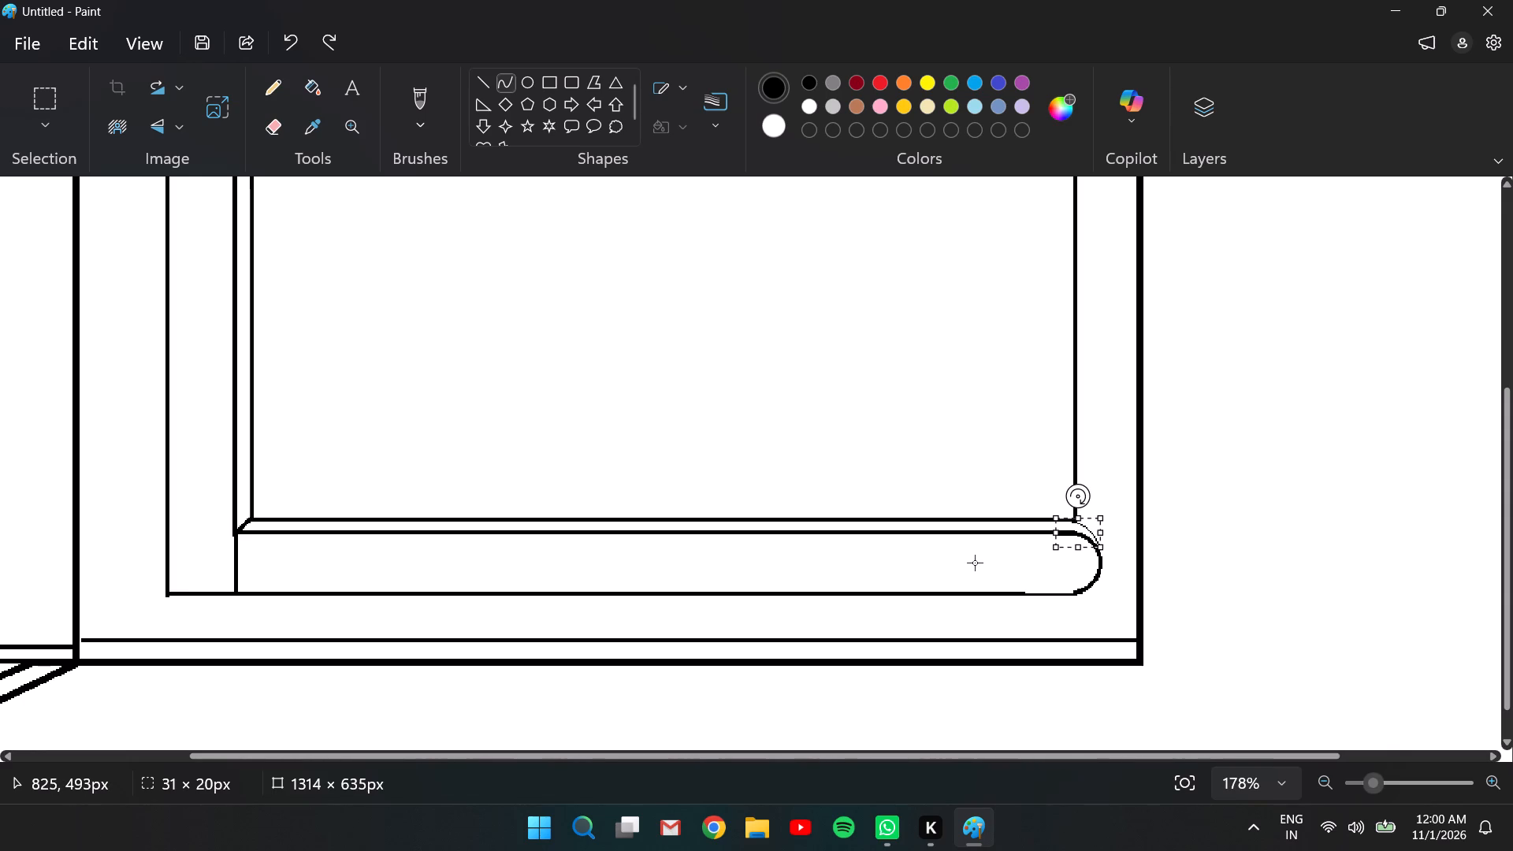
{"action": "key", "text": "Right"}
{"action": "key", "text": "Up"}
{"action": "key", "text": "Down"}
{"action": "key", "text": "Left"}
{"action": "scroll", "coordinate": [1171, 750], "scroll_direction": "down", "scroll_amount": 2}
{"action": "left_click", "coordinate": [1147, 730]}
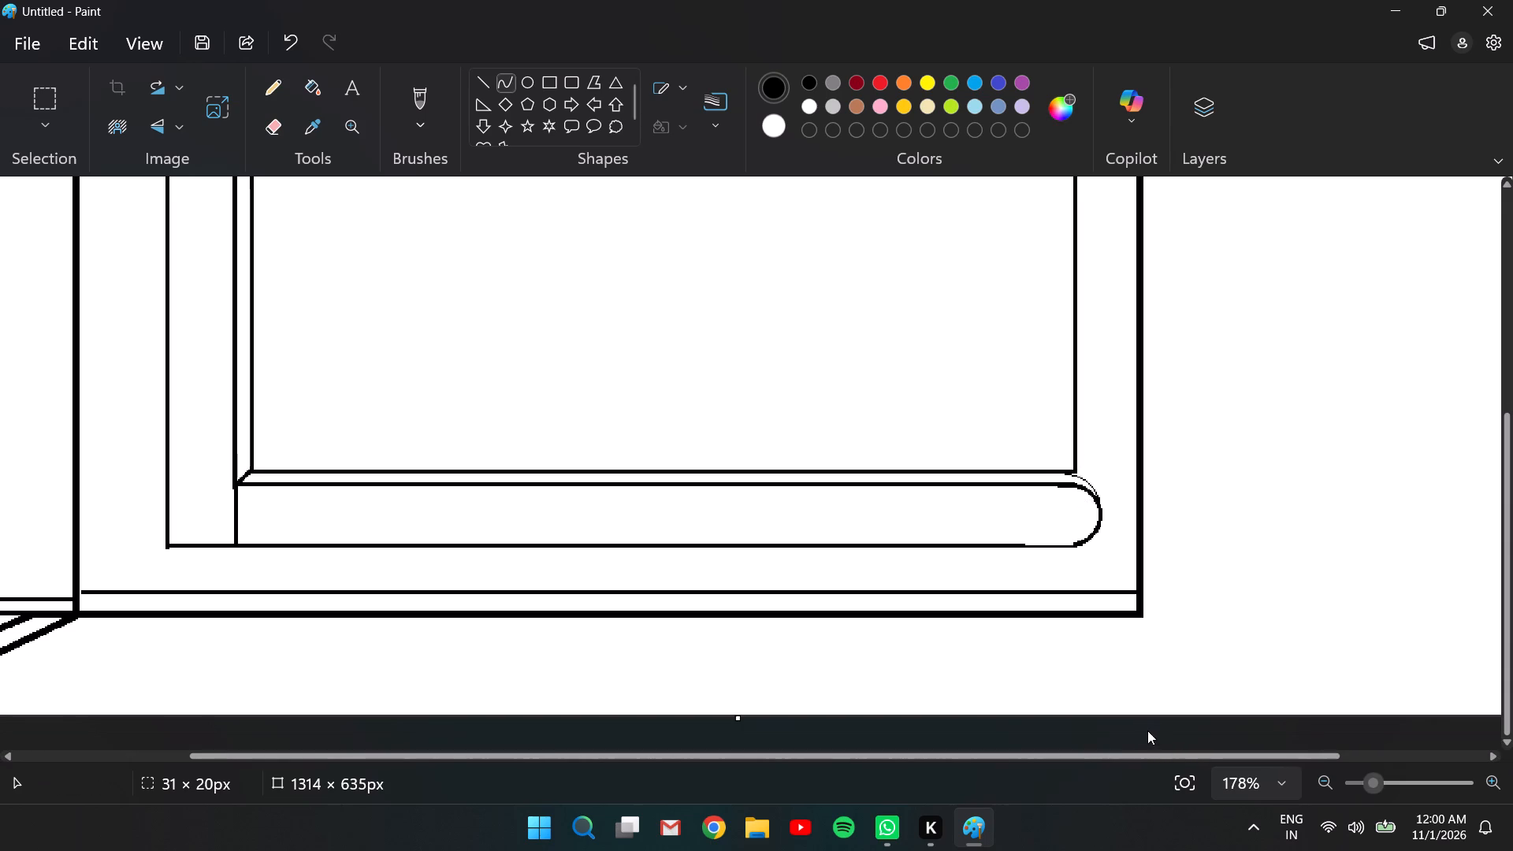
{"action": "left_click", "coordinate": [759, 547]}
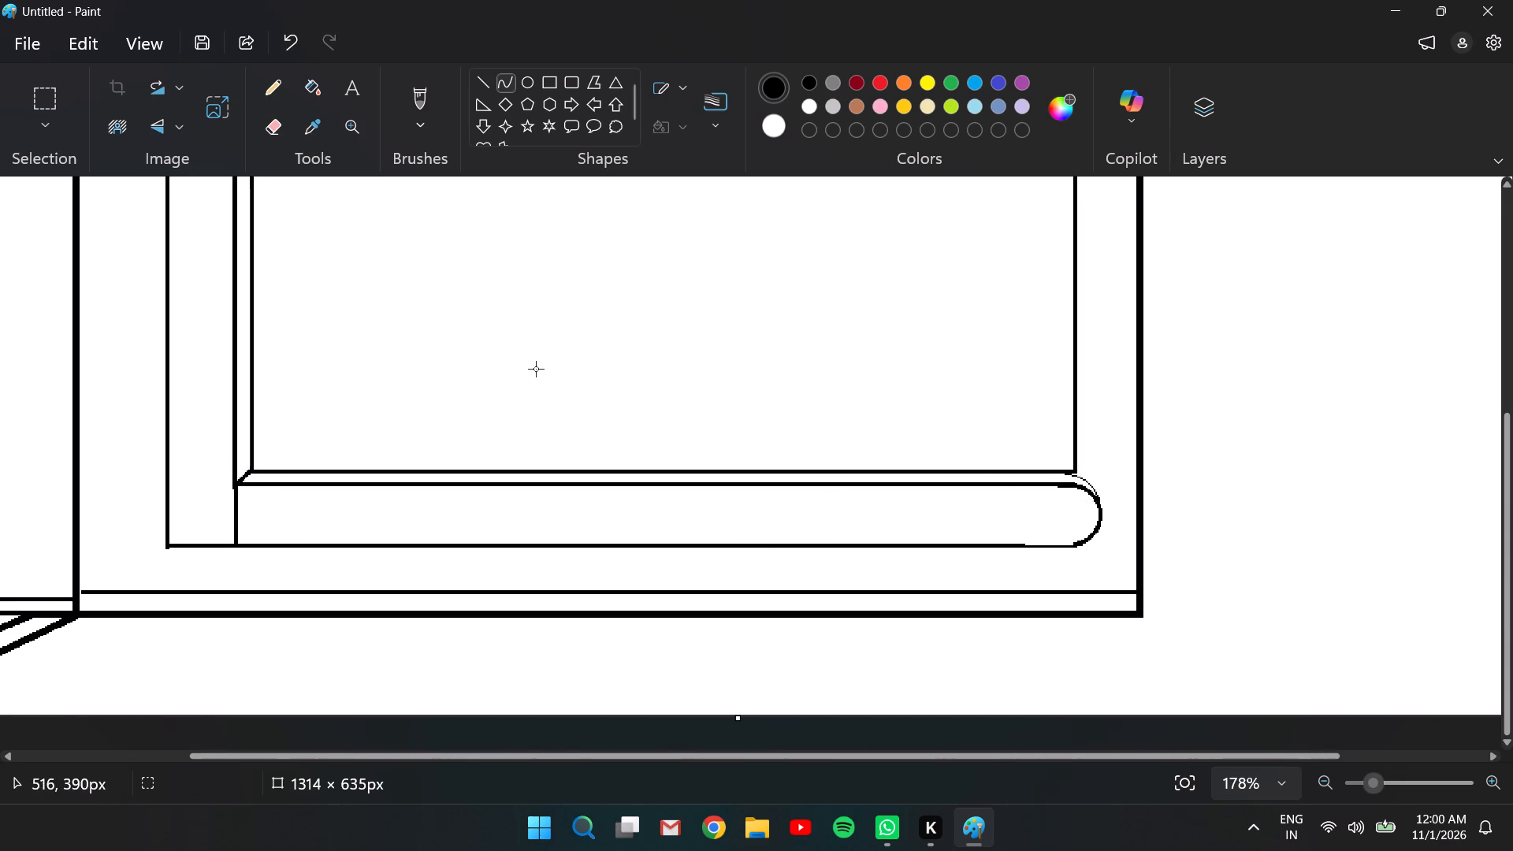
Draw a thin rectangle inside the back-wall panel, reduced to about 384 × 210 px and placed near the panel's middle.
{"action": "scroll", "coordinate": [535, 368], "scroll_direction": "up", "scroll_amount": 2}
{"action": "scroll", "coordinate": [535, 366], "scroll_direction": "down", "scroll_amount": 1}
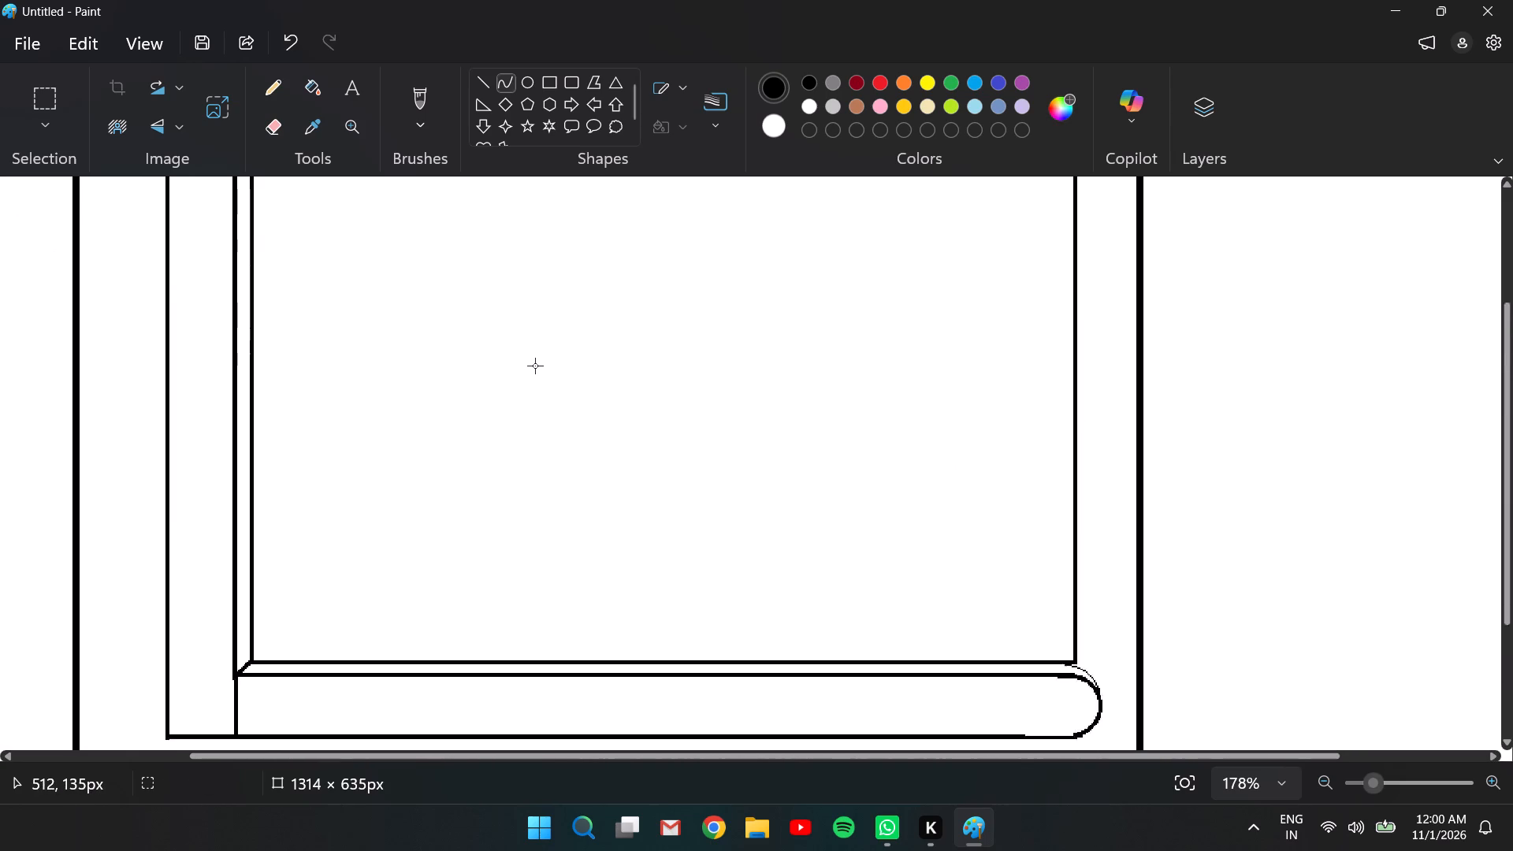
{"action": "scroll", "coordinate": [534, 364], "scroll_direction": "up", "scroll_amount": 1}
{"action": "left_click", "coordinate": [548, 84]}
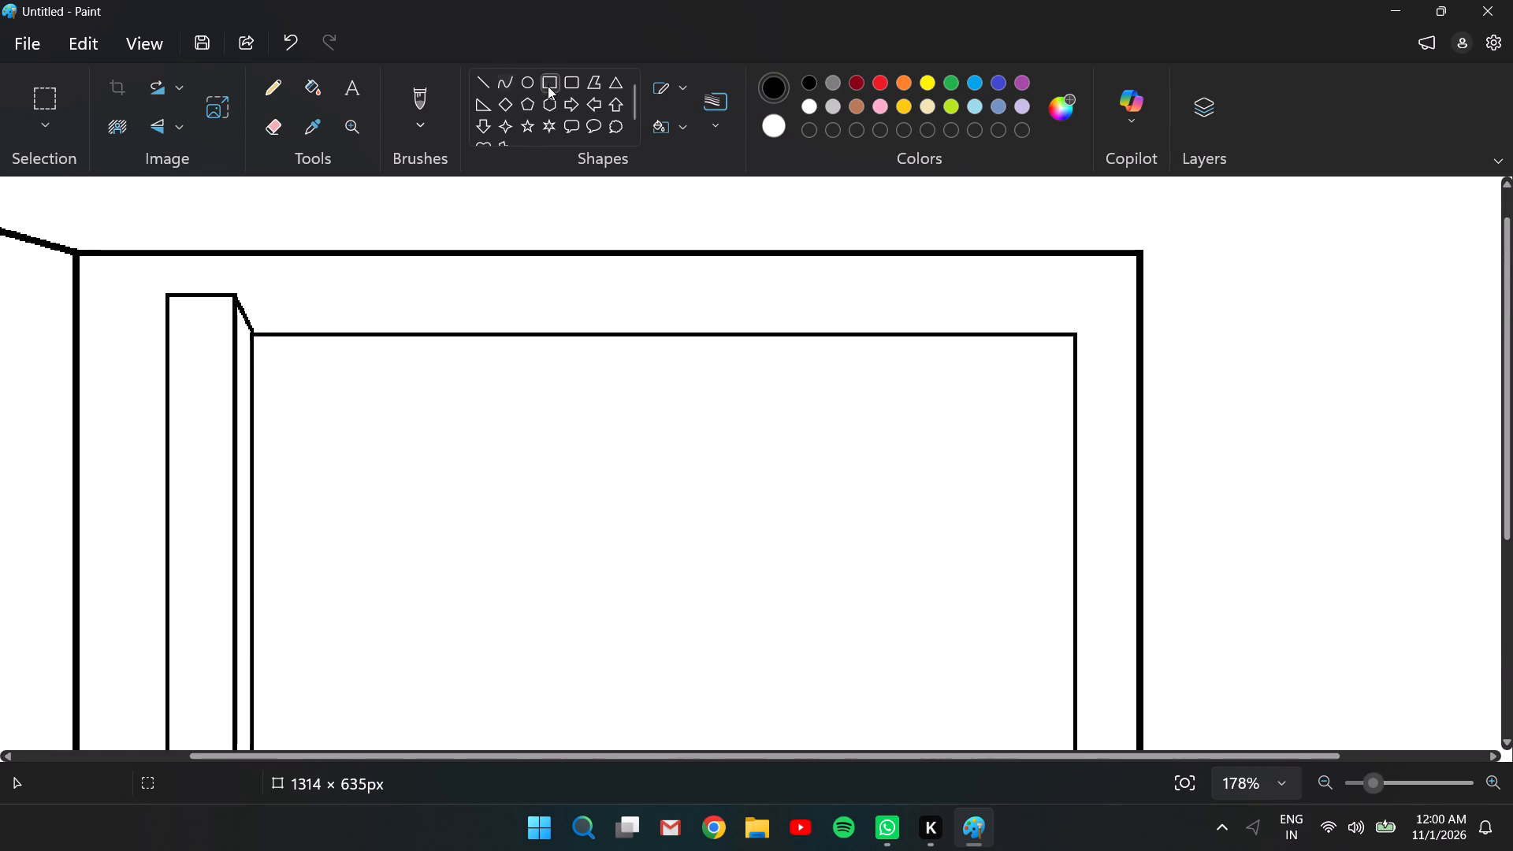
{"action": "left_click_drag", "start_coordinate": [403, 393], "coordinate": [1043, 736]}
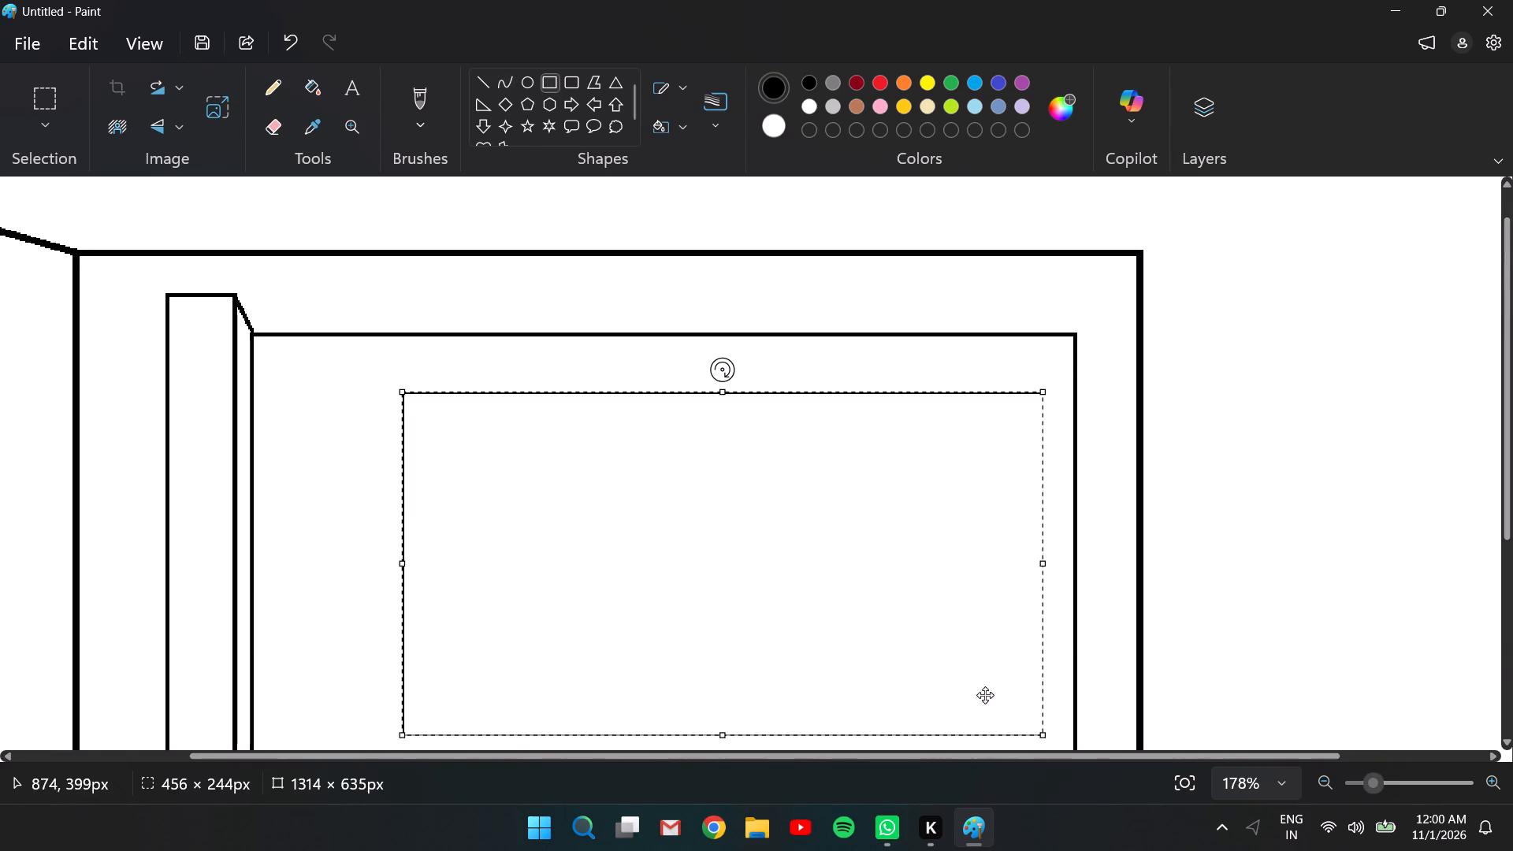
{"action": "left_click_drag", "start_coordinate": [879, 623], "coordinate": [808, 646]}
{"action": "scroll", "coordinate": [771, 611], "scroll_direction": "down", "scroll_amount": 1}
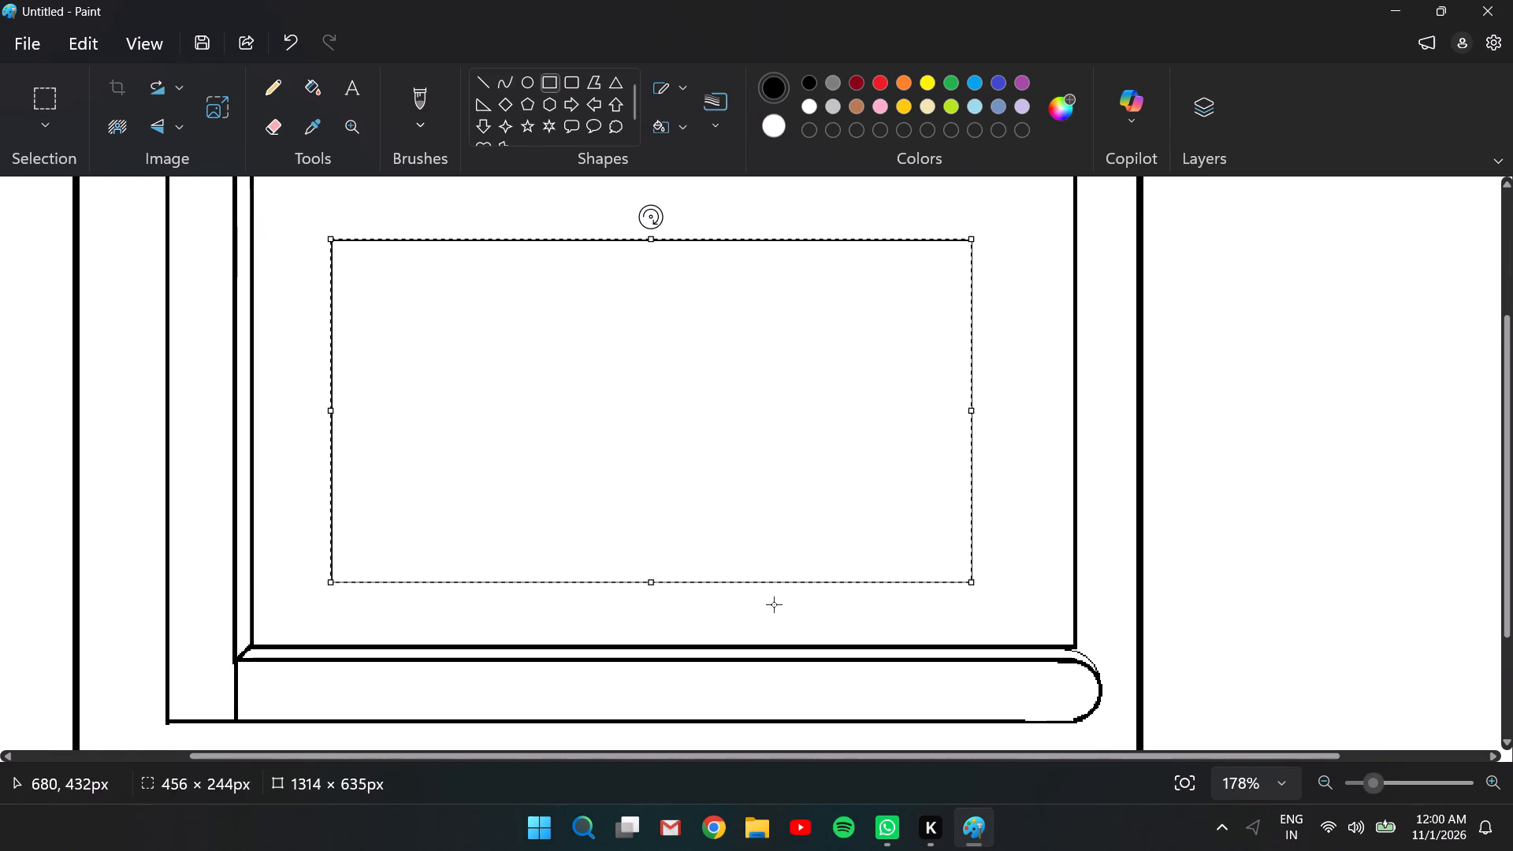
{"action": "left_click_drag", "start_coordinate": [972, 582], "coordinate": [870, 535]}
{"action": "left_click_drag", "start_coordinate": [608, 426], "coordinate": [684, 442]}
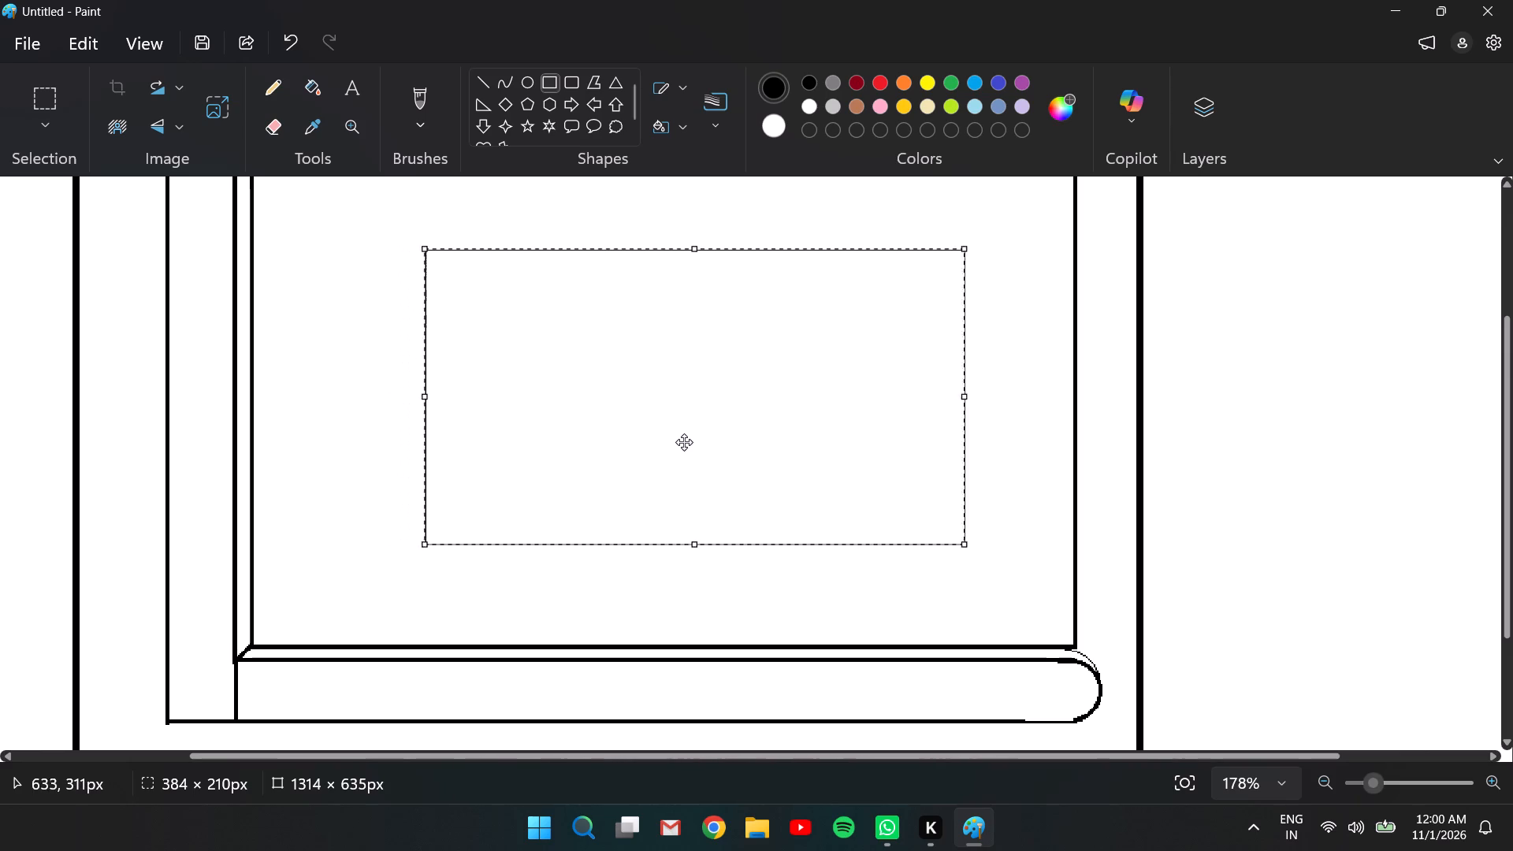
{"action": "left_click_drag", "start_coordinate": [684, 442], "coordinate": [661, 441]}
{"action": "left_click", "coordinate": [243, 496]}
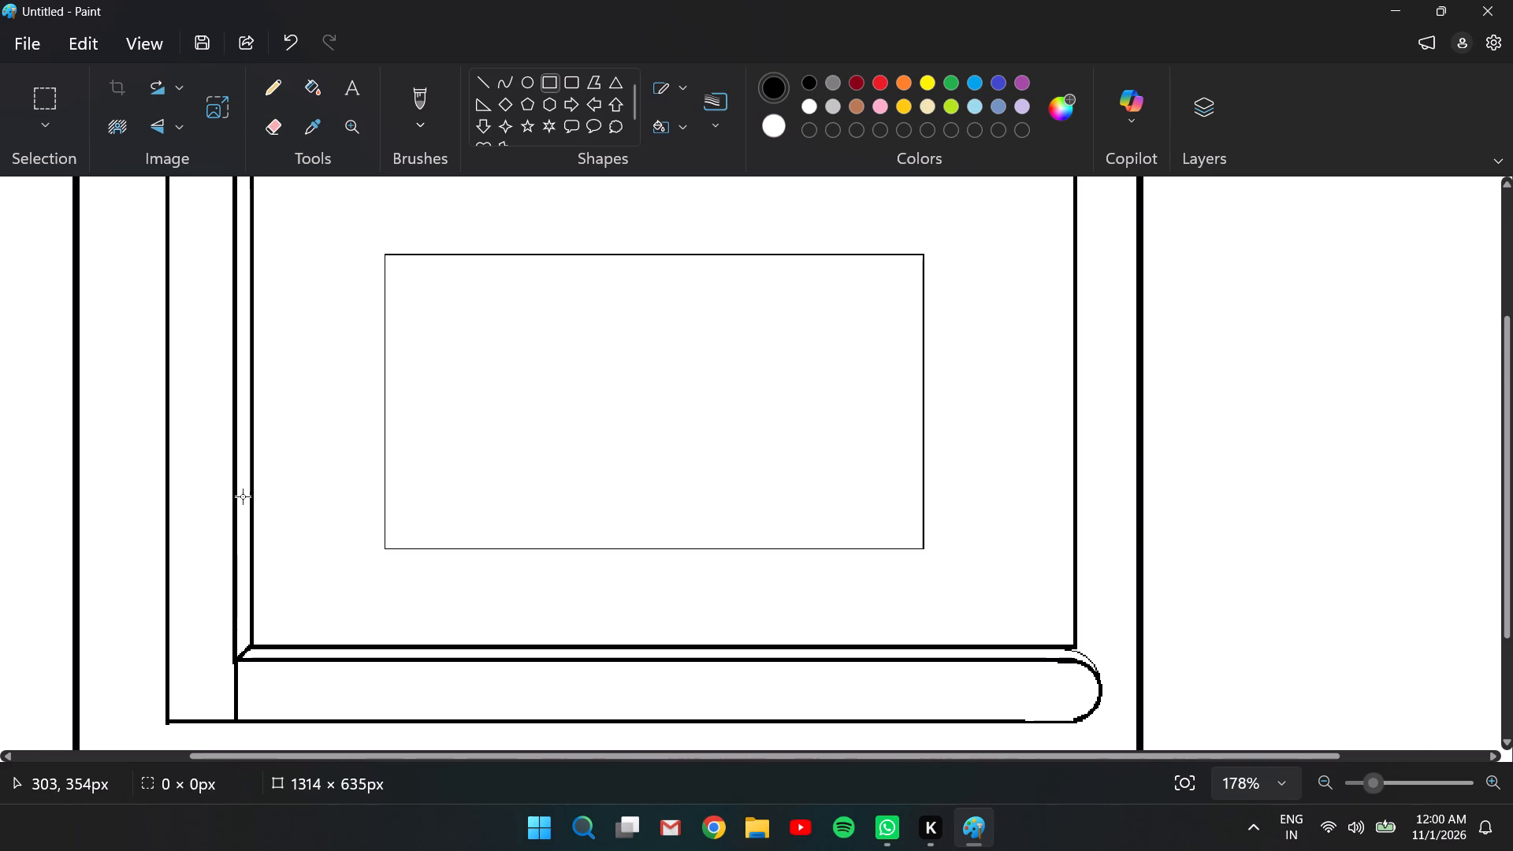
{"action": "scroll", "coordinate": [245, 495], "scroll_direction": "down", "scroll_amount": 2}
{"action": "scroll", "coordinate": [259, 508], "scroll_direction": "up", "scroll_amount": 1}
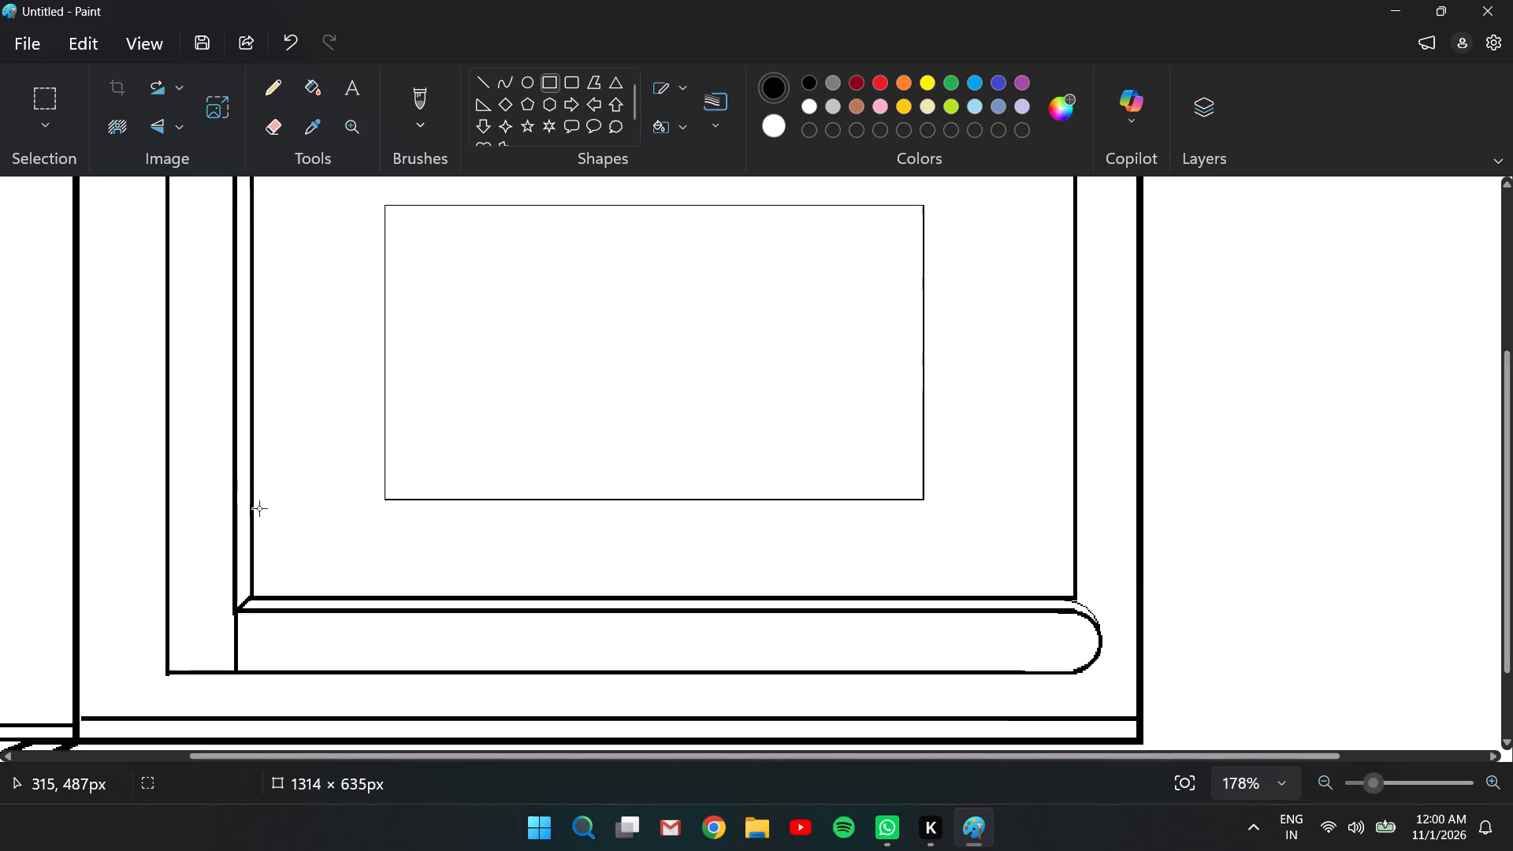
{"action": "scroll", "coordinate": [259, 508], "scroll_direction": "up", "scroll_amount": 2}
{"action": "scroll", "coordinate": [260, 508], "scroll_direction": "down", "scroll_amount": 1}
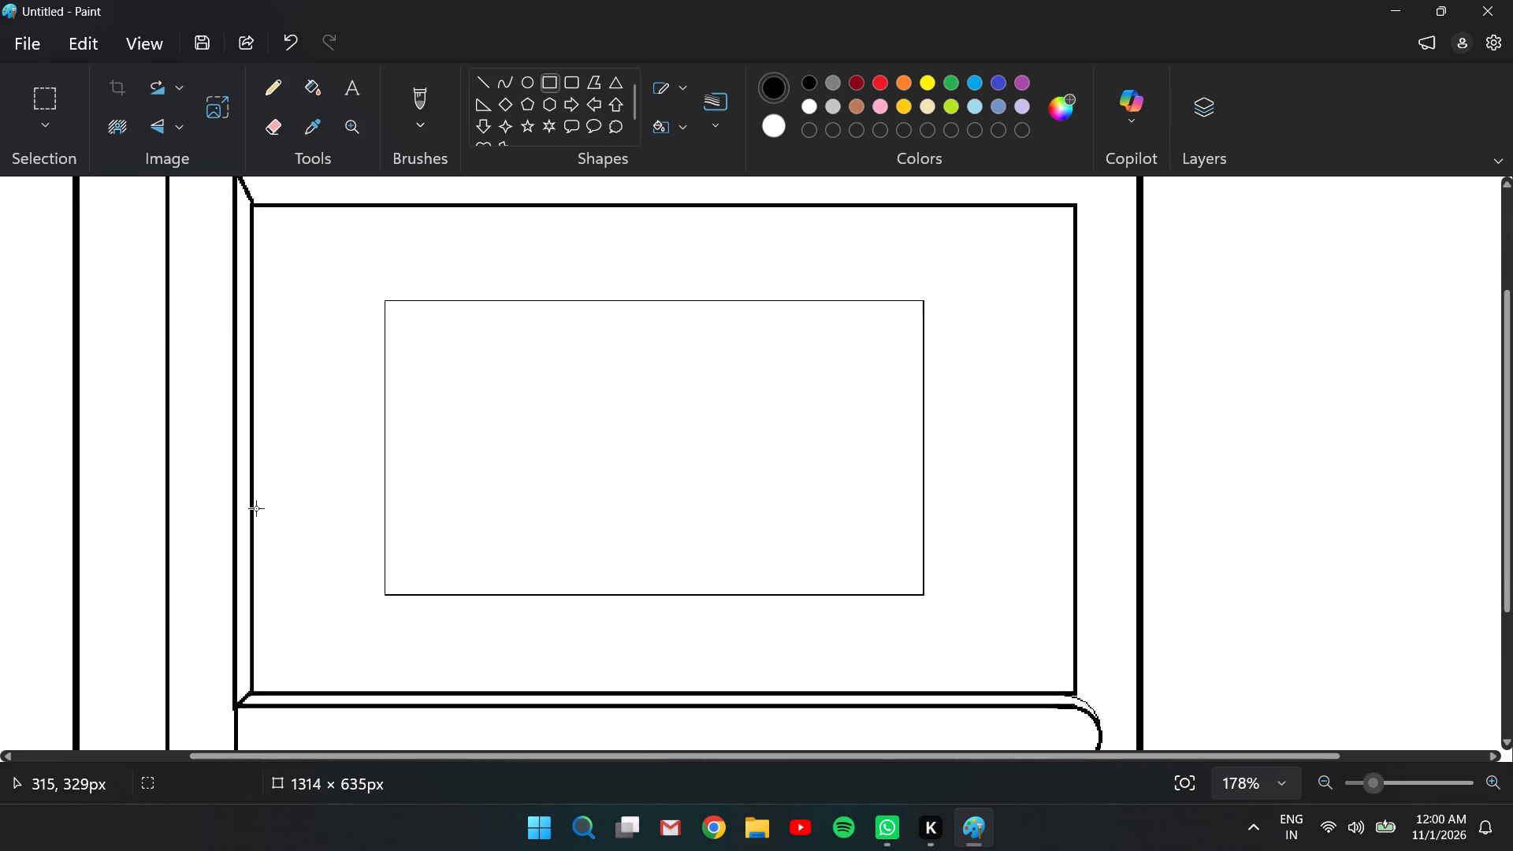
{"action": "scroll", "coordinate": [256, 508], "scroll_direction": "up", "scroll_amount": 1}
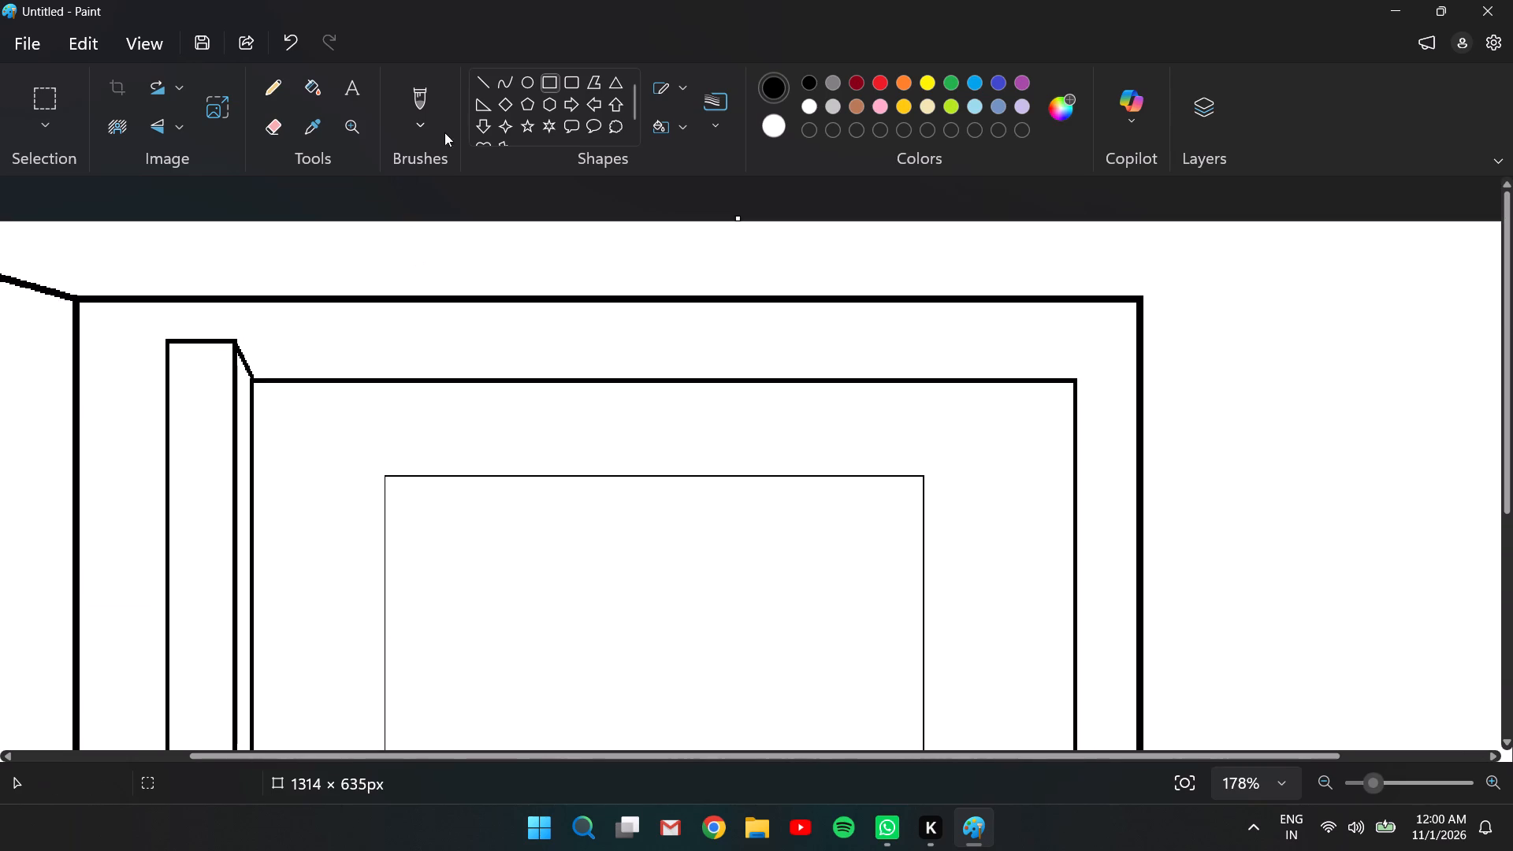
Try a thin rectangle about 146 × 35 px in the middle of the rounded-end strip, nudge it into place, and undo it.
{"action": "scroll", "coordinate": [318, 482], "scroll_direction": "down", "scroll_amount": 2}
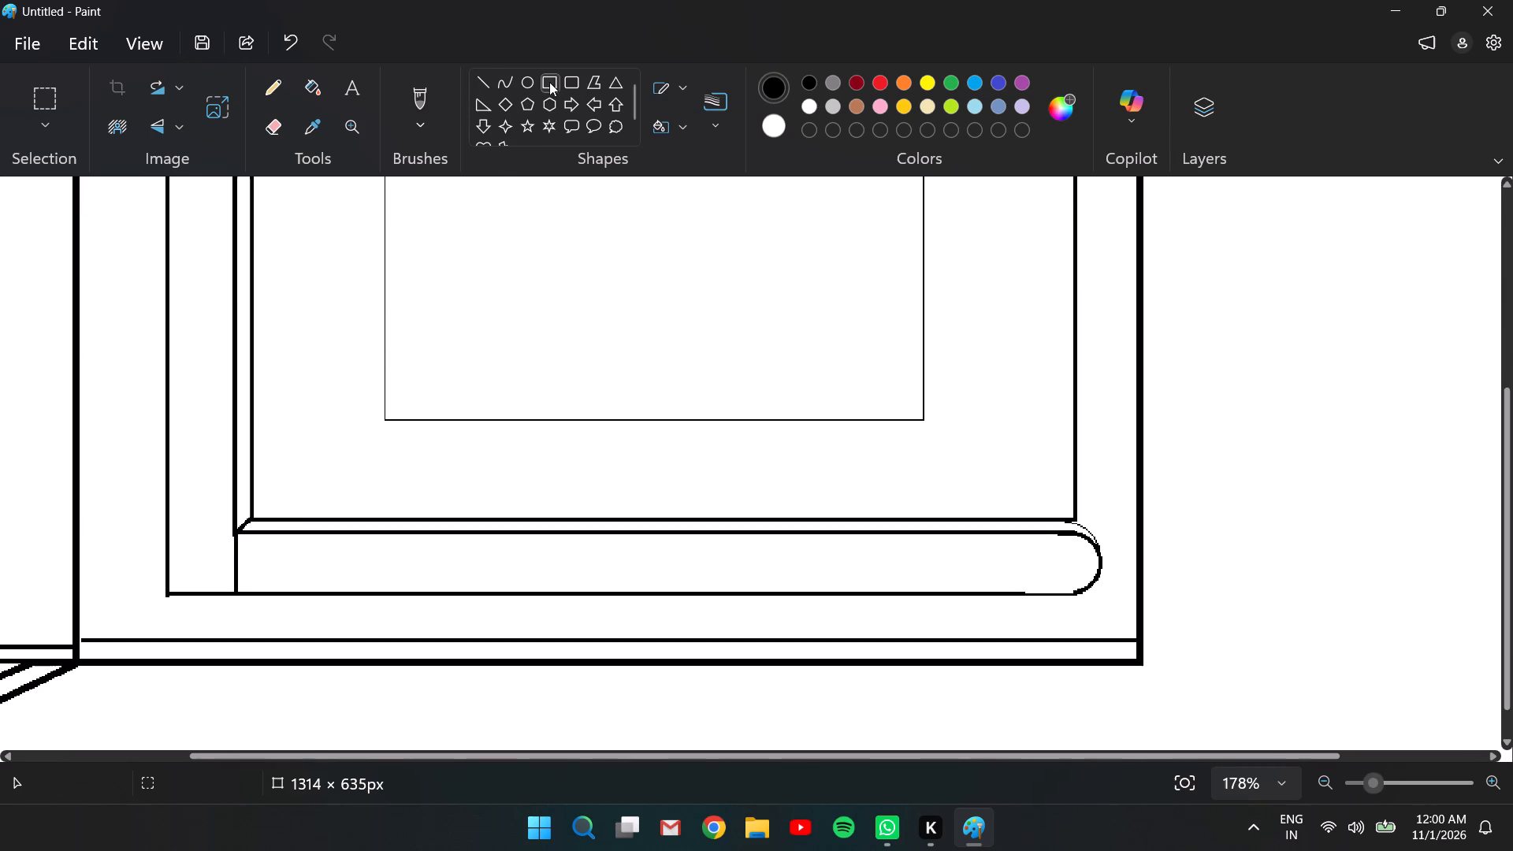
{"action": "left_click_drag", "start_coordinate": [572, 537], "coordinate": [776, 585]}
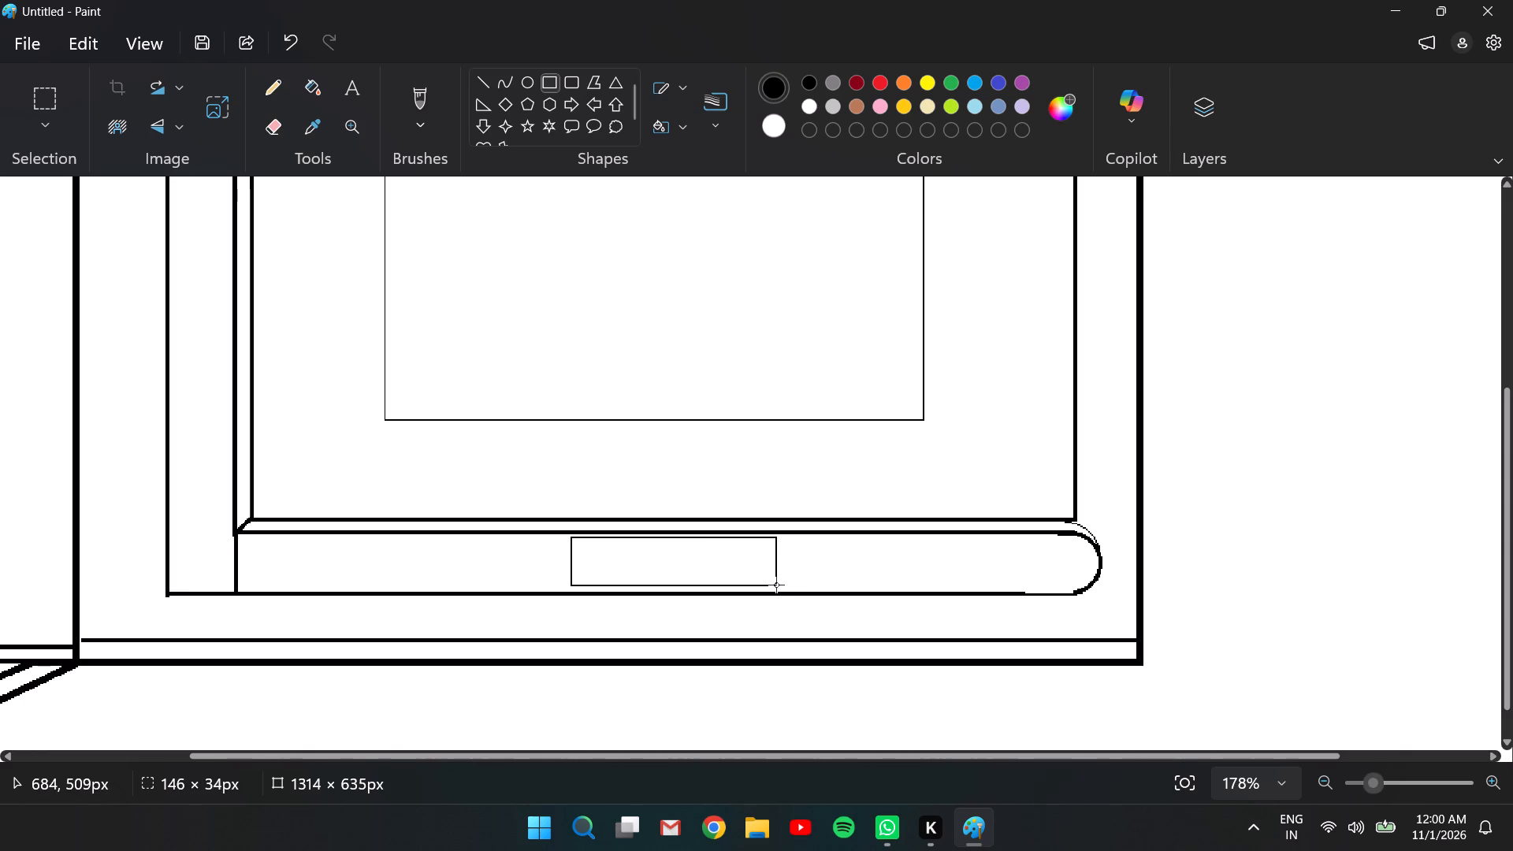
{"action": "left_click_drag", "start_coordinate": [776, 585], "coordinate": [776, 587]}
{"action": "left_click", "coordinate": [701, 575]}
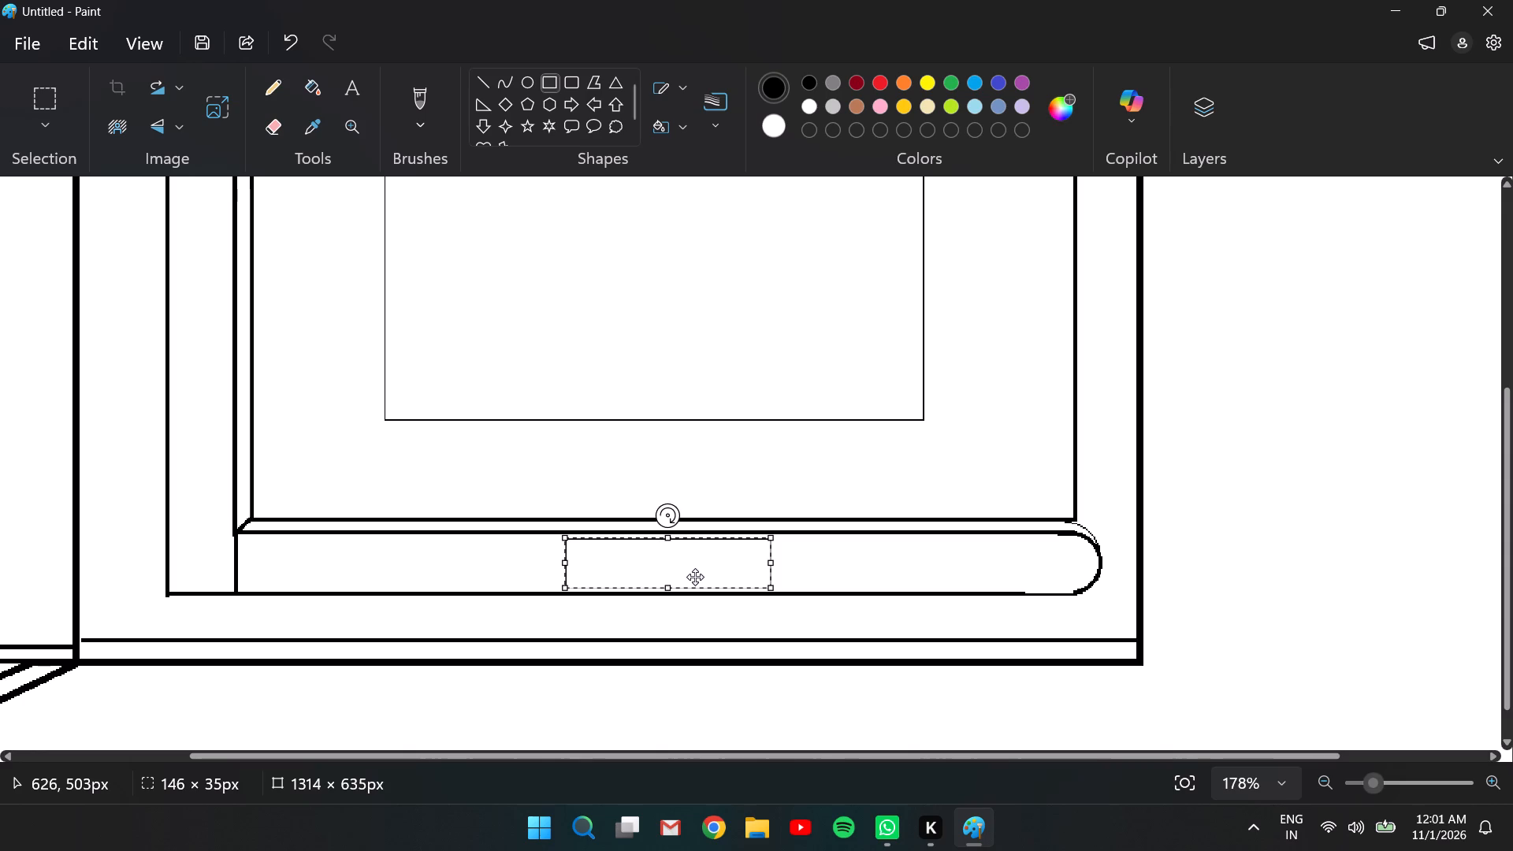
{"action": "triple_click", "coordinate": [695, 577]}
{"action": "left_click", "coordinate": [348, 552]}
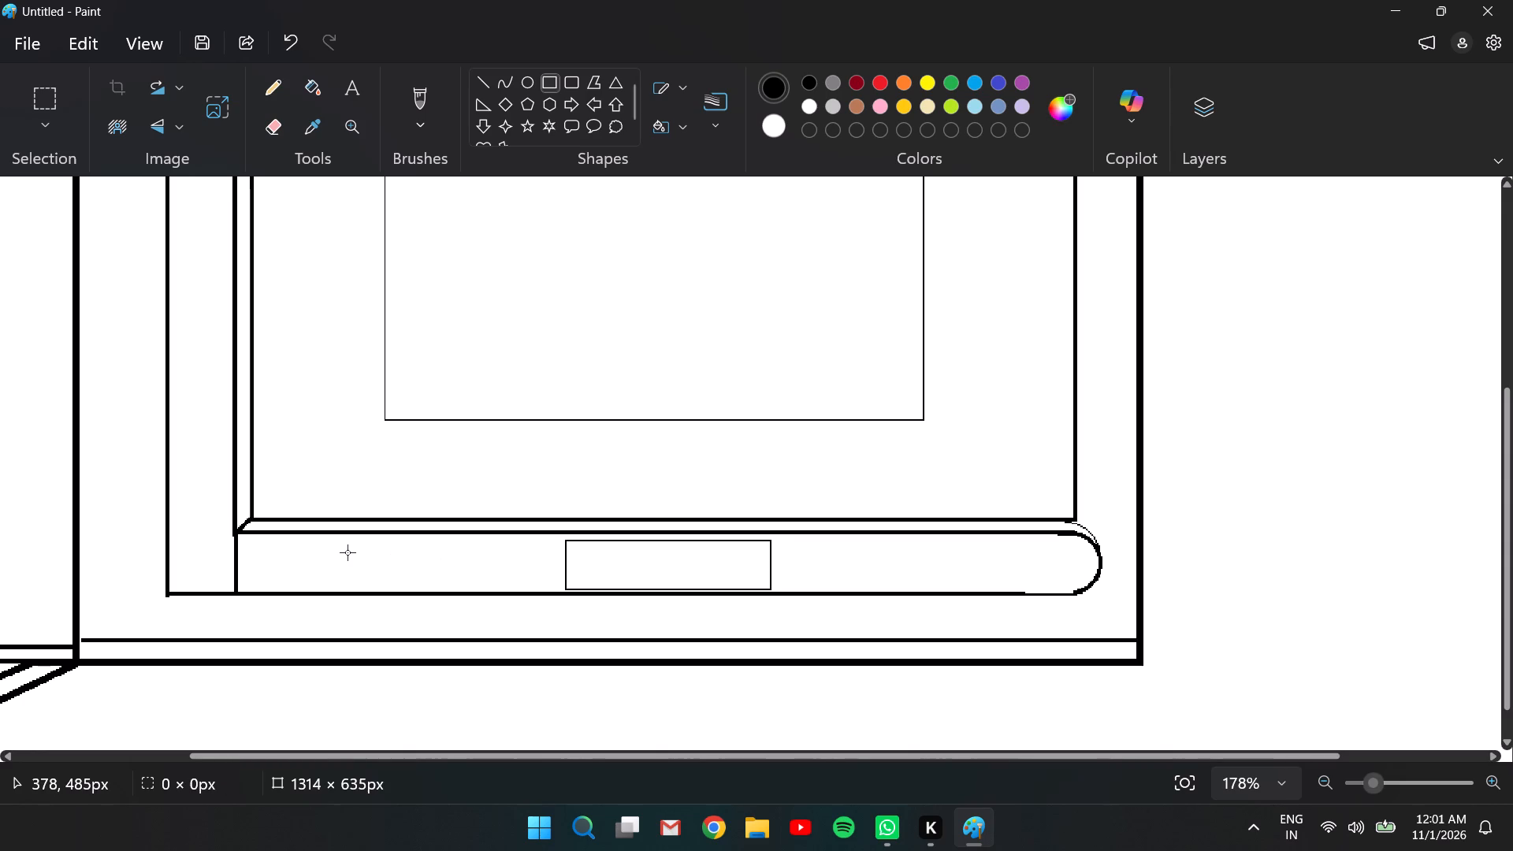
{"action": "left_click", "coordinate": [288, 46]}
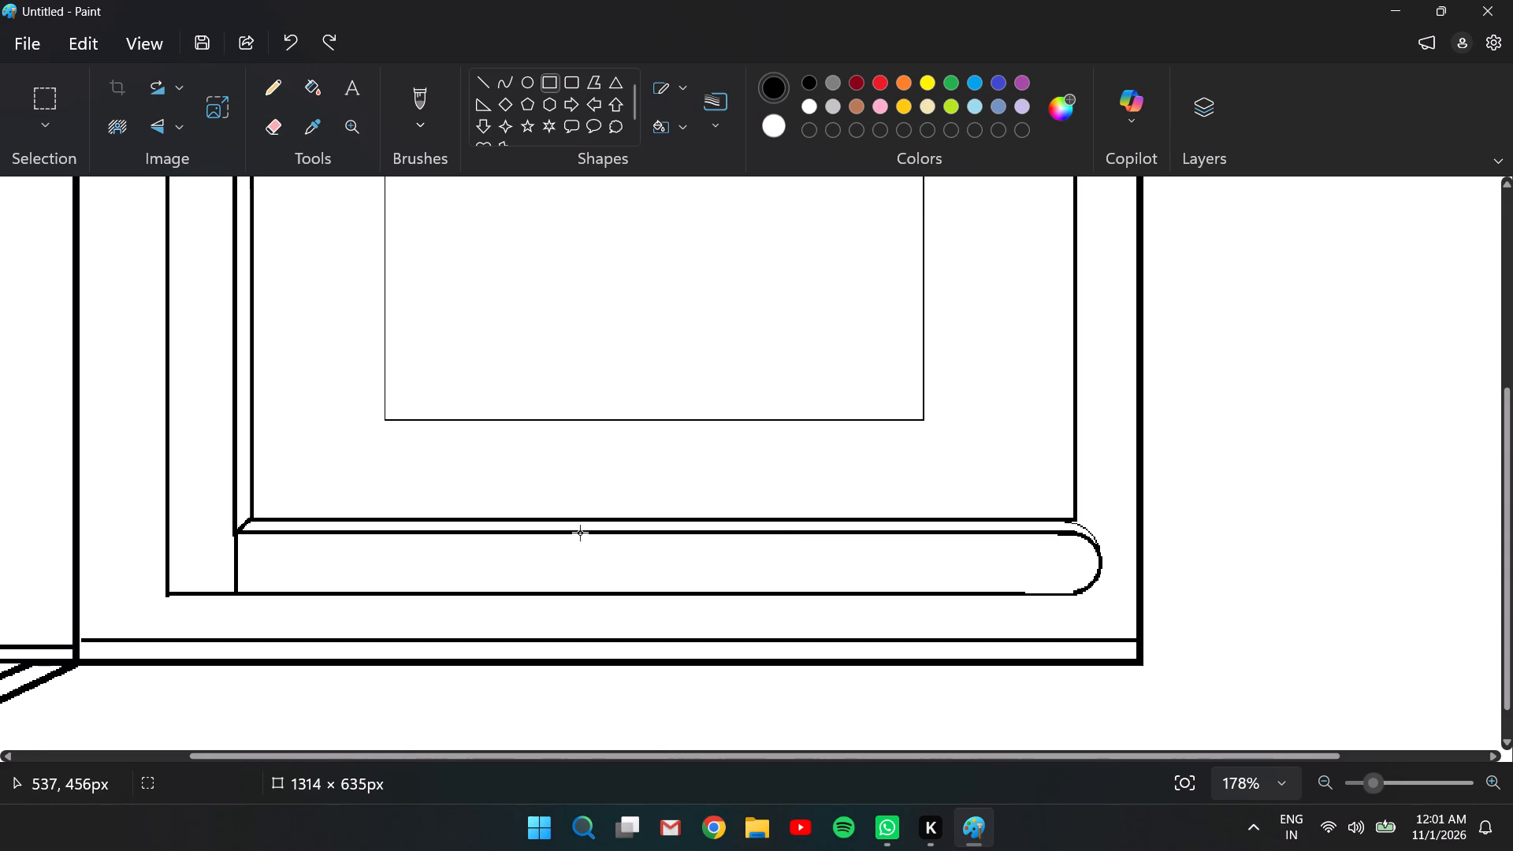
Draw a small thin rectangle midway along the rounded-end strip, spanning nearly the strip's full height.
{"action": "left_click_drag", "start_coordinate": [587, 537], "coordinate": [764, 588]}
{"action": "left_click", "coordinate": [888, 575]}
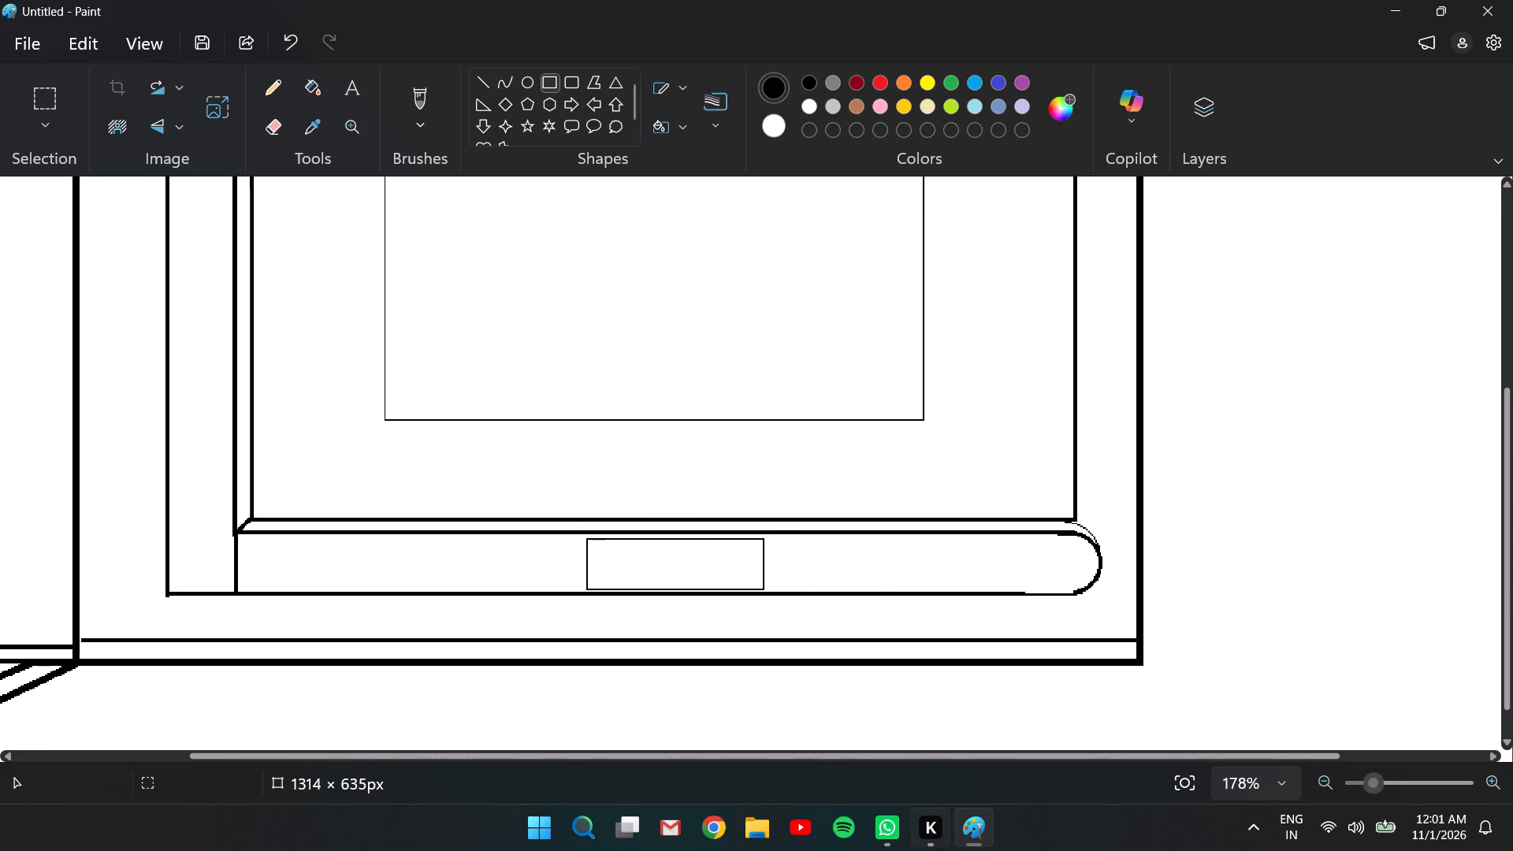
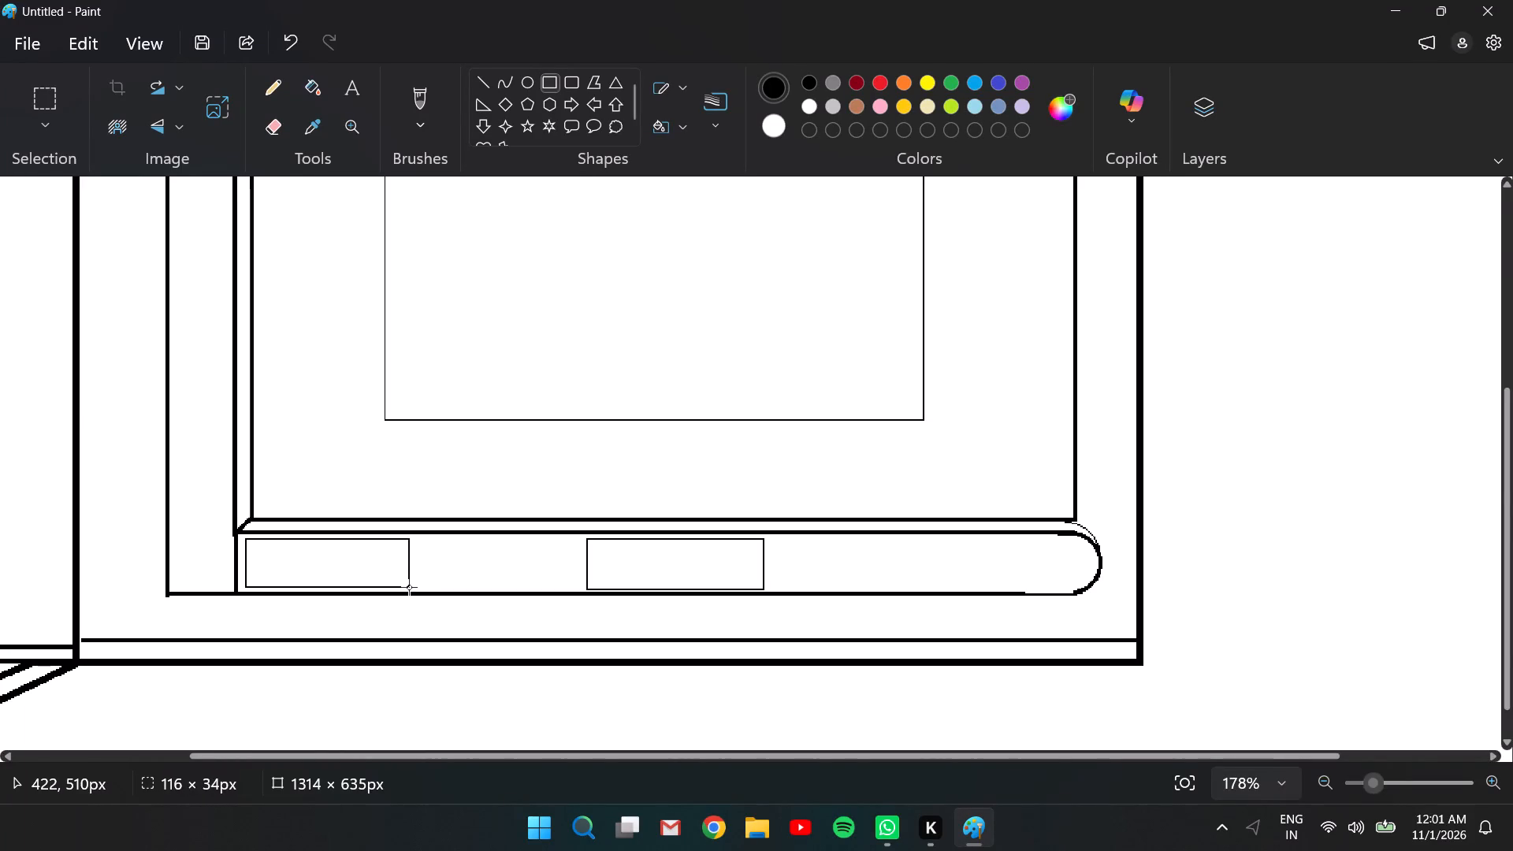
Finish the small thin rectangle at the left end of the rounded-end strip, narrowing it slightly.
{"action": "left_click_drag", "start_coordinate": [409, 587], "coordinate": [398, 587]}
{"action": "left_click", "coordinate": [453, 674]}
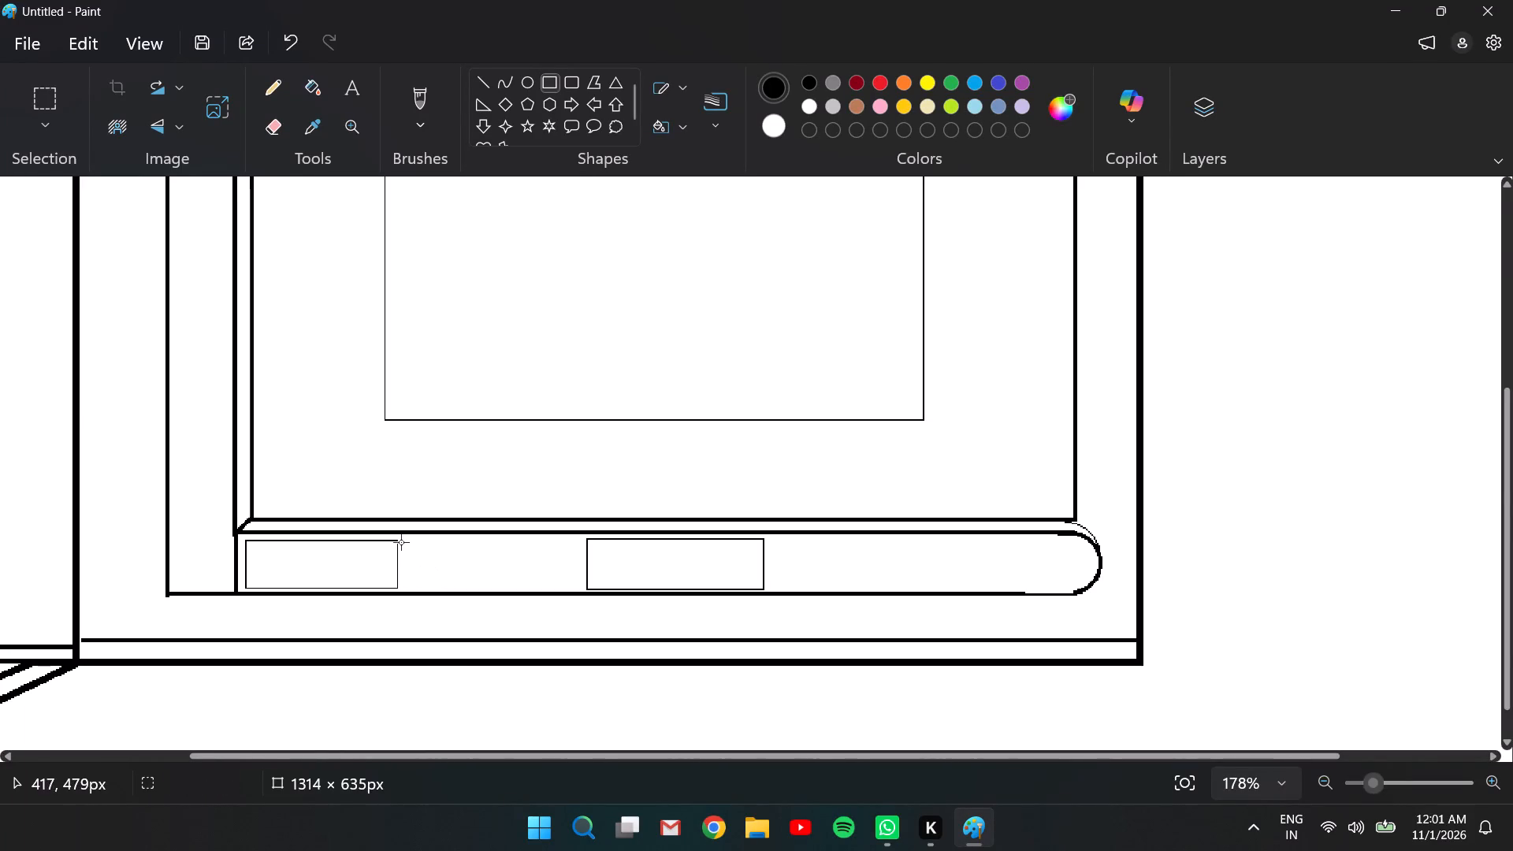
Draw a thin rectangle about 126 × 34 px filling the gap between the strip's leftmost and middle rectangles, and nudge it into alignment.
{"action": "left_click_drag", "start_coordinate": [401, 542], "coordinate": [569, 587]}
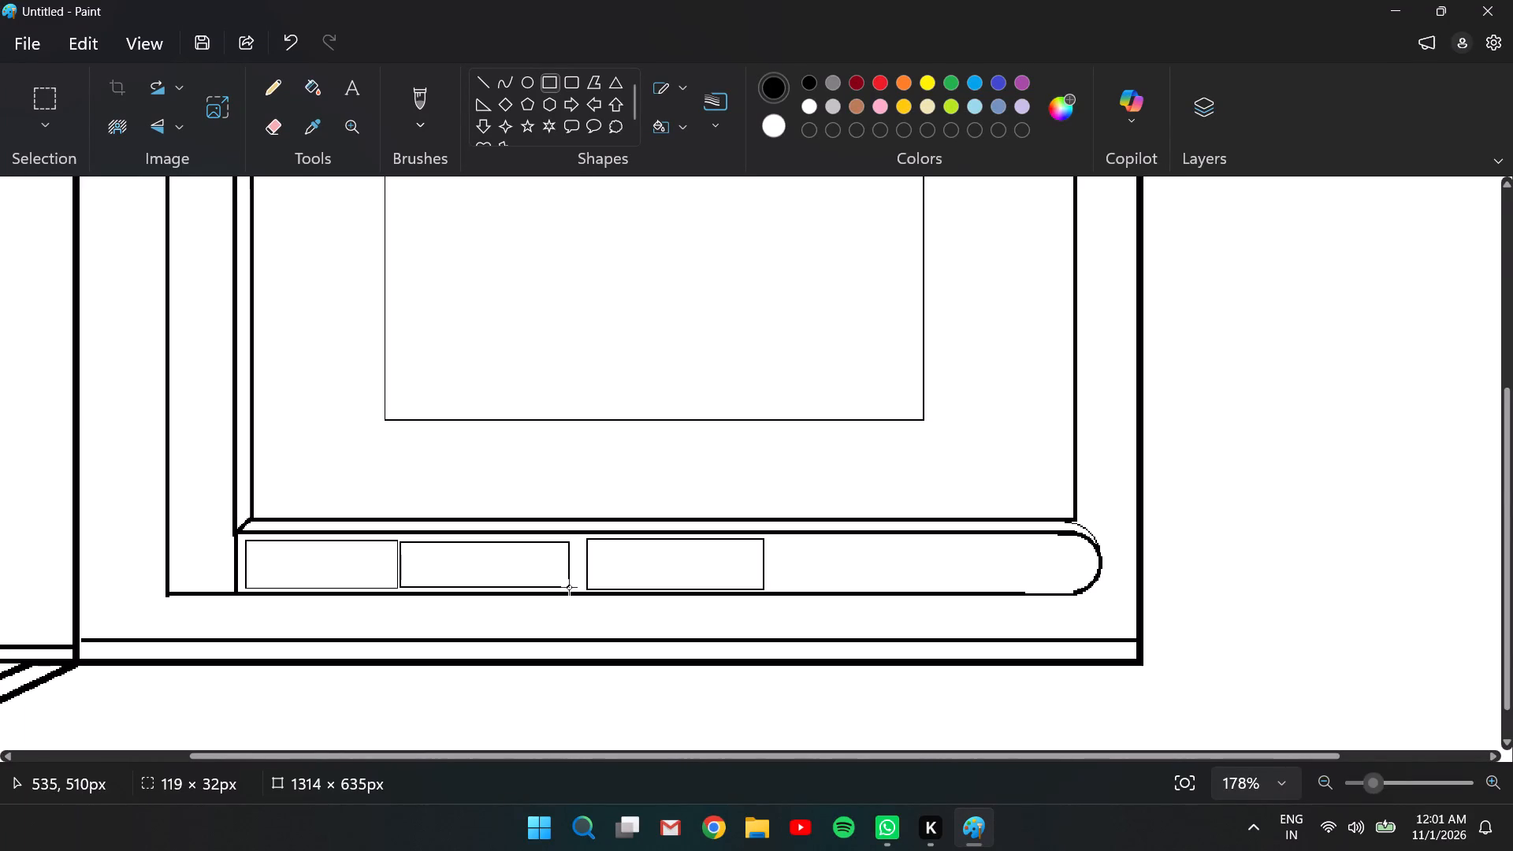
{"action": "left_click_drag", "start_coordinate": [569, 587], "coordinate": [578, 587]}
{"action": "left_click", "coordinate": [488, 541]}
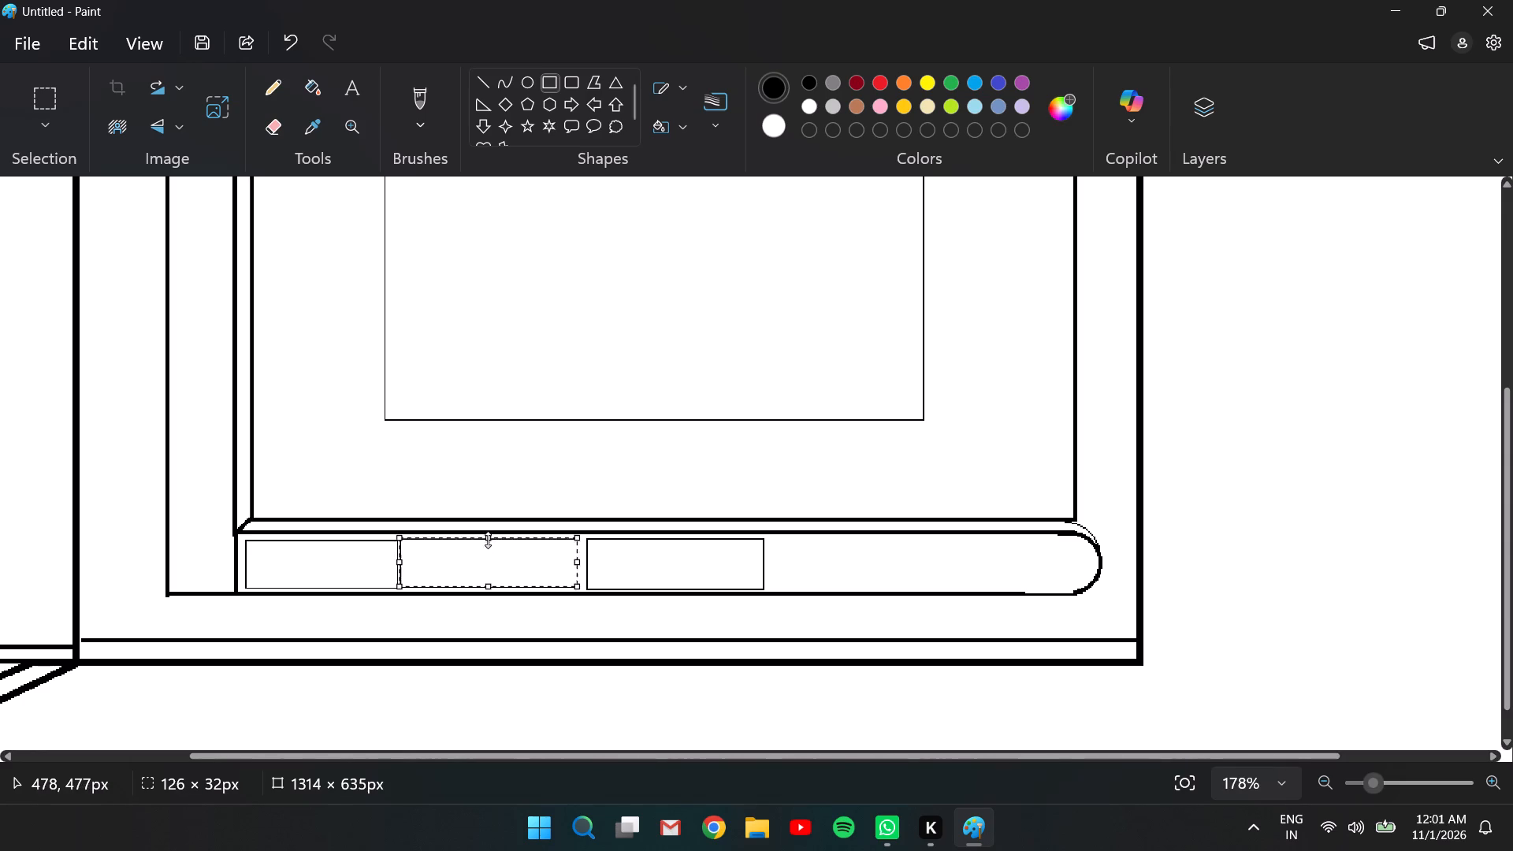
{"action": "left_click", "coordinate": [489, 536]}
{"action": "left_click", "coordinate": [485, 567]}
{"action": "left_click", "coordinate": [547, 709]}
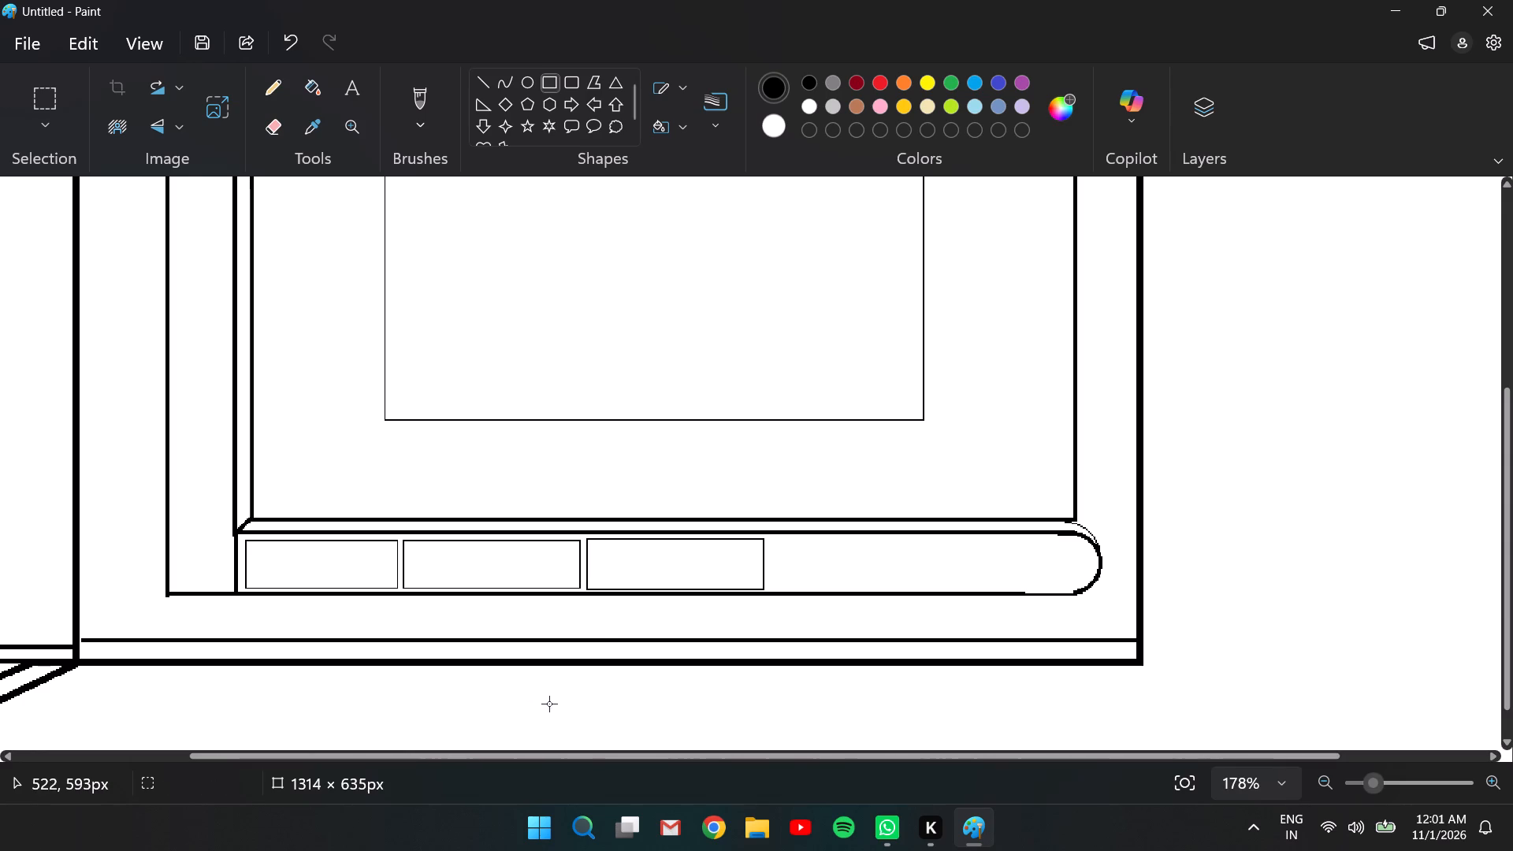
Draw a thin rectangle just right of the strip's middle rectangle, matching its height but slightly narrower.
{"action": "left_click_drag", "start_coordinate": [767, 540], "coordinate": [771, 540]}
{"action": "left_click_drag", "start_coordinate": [771, 540], "coordinate": [914, 589]}
{"action": "left_click", "coordinate": [903, 683]}
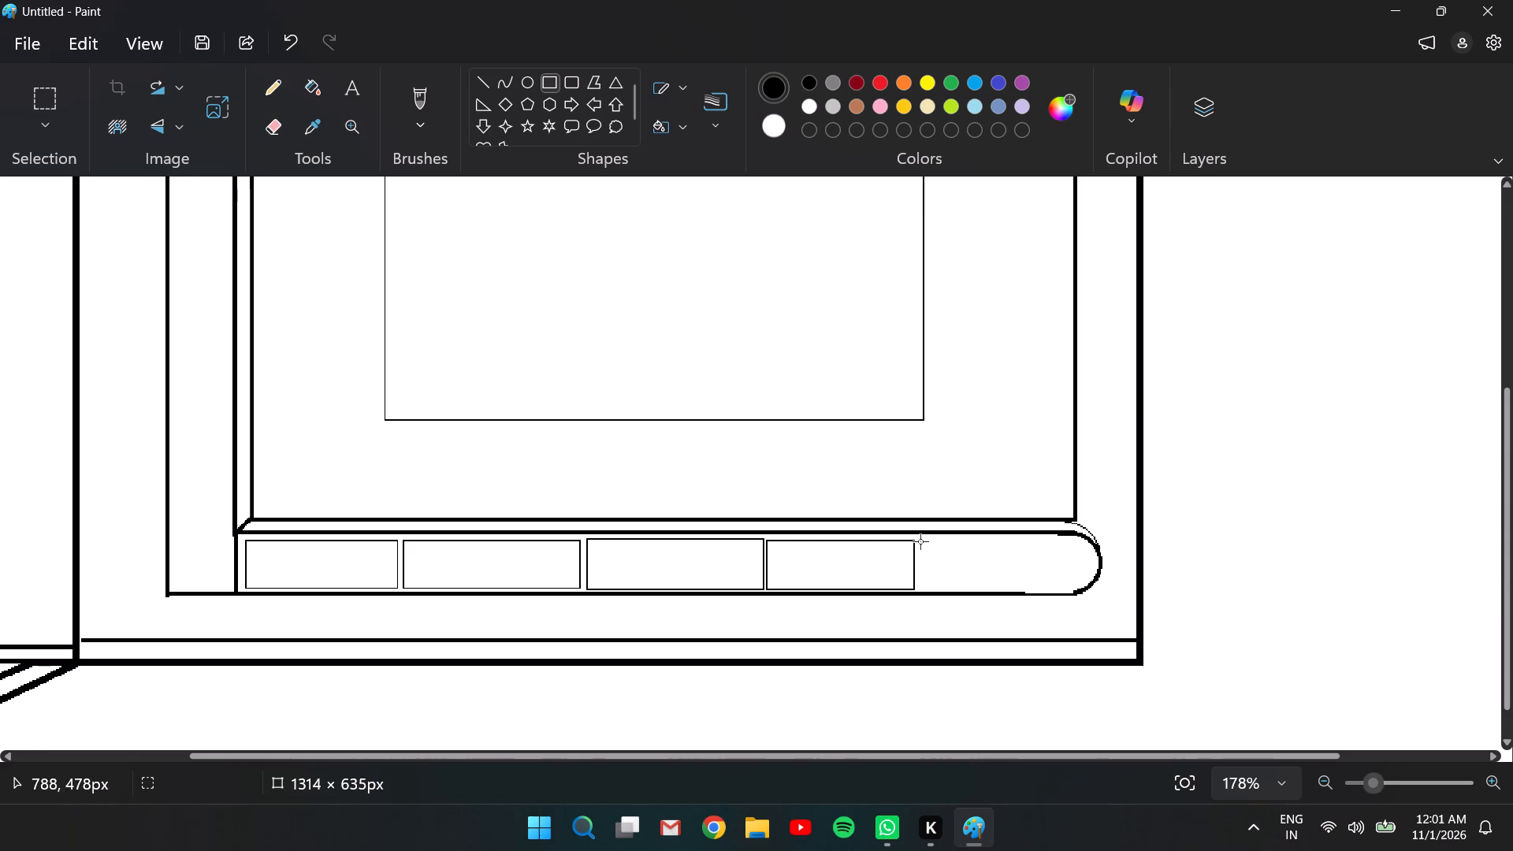
Draw a fifth thin rectangle about 104 × 34 px beside the strip's rounded end, adjusting its height and position to match its neighbours.
{"action": "left_click_drag", "start_coordinate": [920, 541], "coordinate": [1061, 585]}
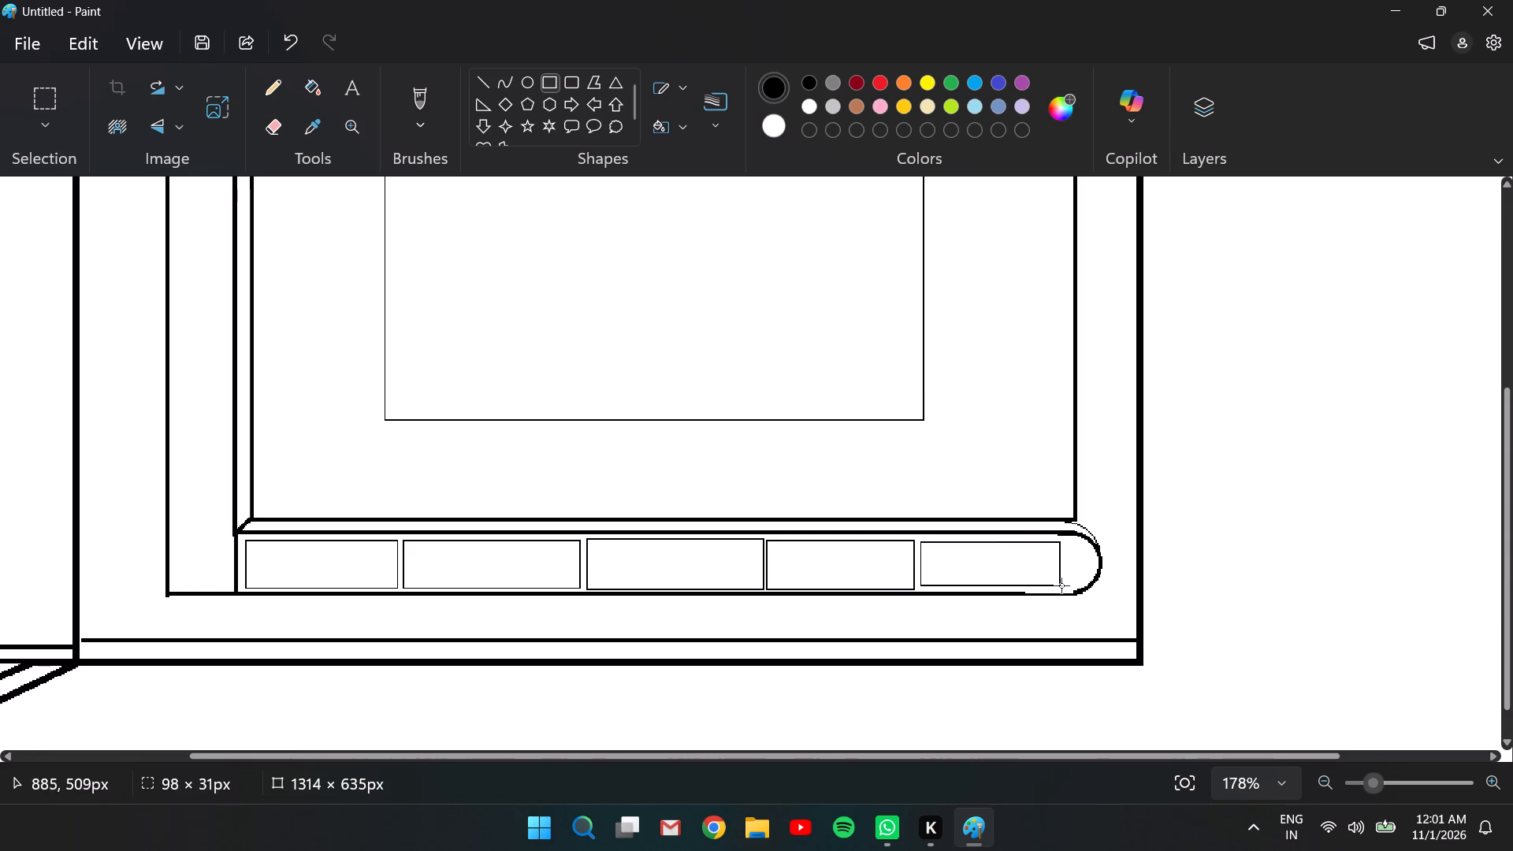
{"action": "left_click_drag", "start_coordinate": [1061, 585], "coordinate": [1067, 586]}
{"action": "left_click_drag", "start_coordinate": [986, 572], "coordinate": [983, 574]}
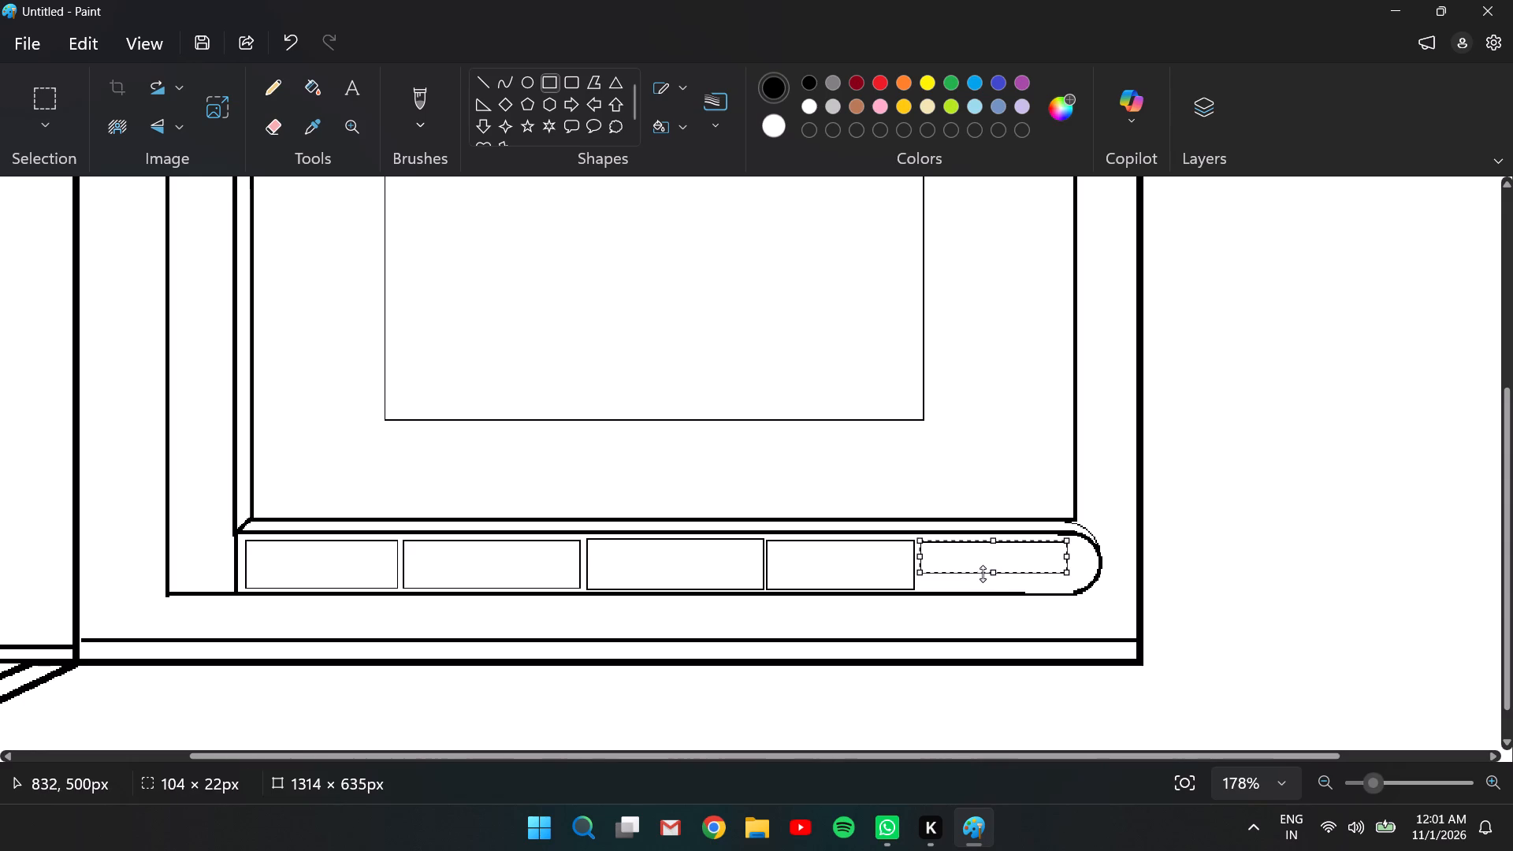
{"action": "left_click_drag", "start_coordinate": [983, 574], "coordinate": [977, 586]}
{"action": "left_click", "coordinate": [984, 562]}
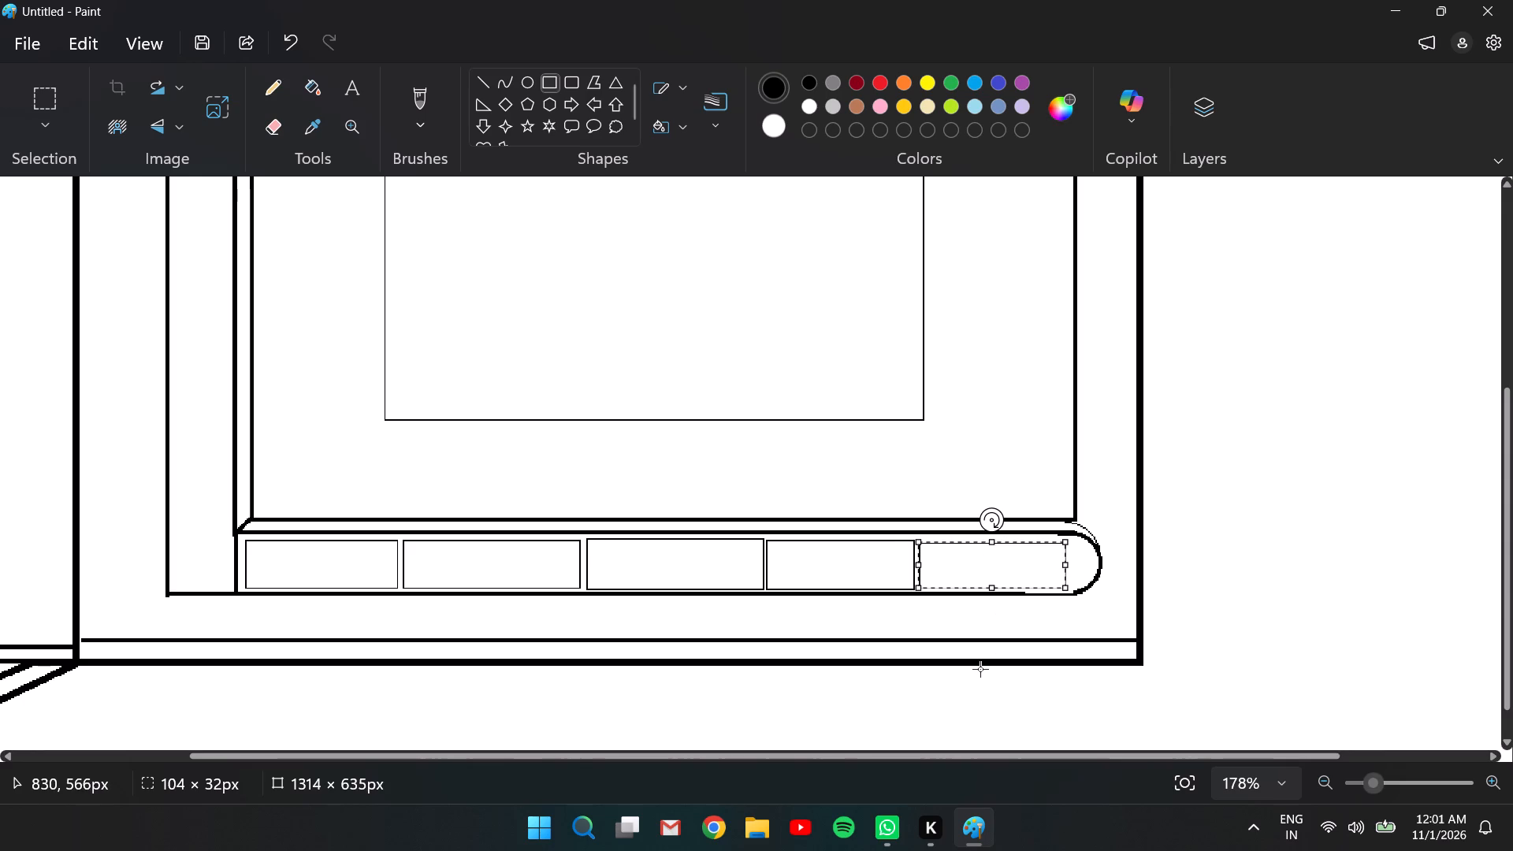
{"action": "left_click", "coordinate": [996, 542]}
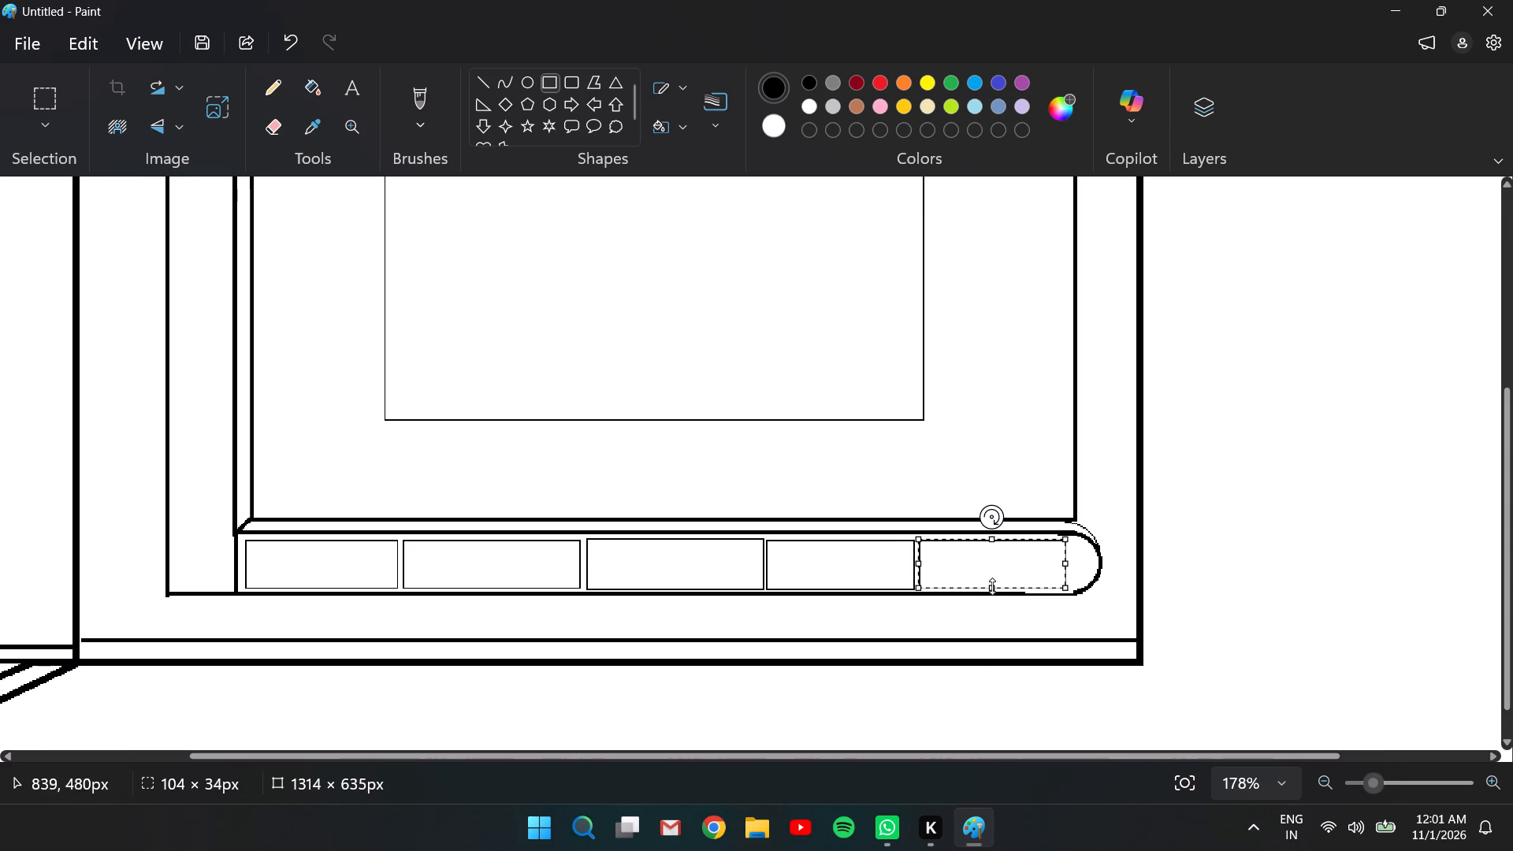
{"action": "left_click", "coordinate": [942, 648]}
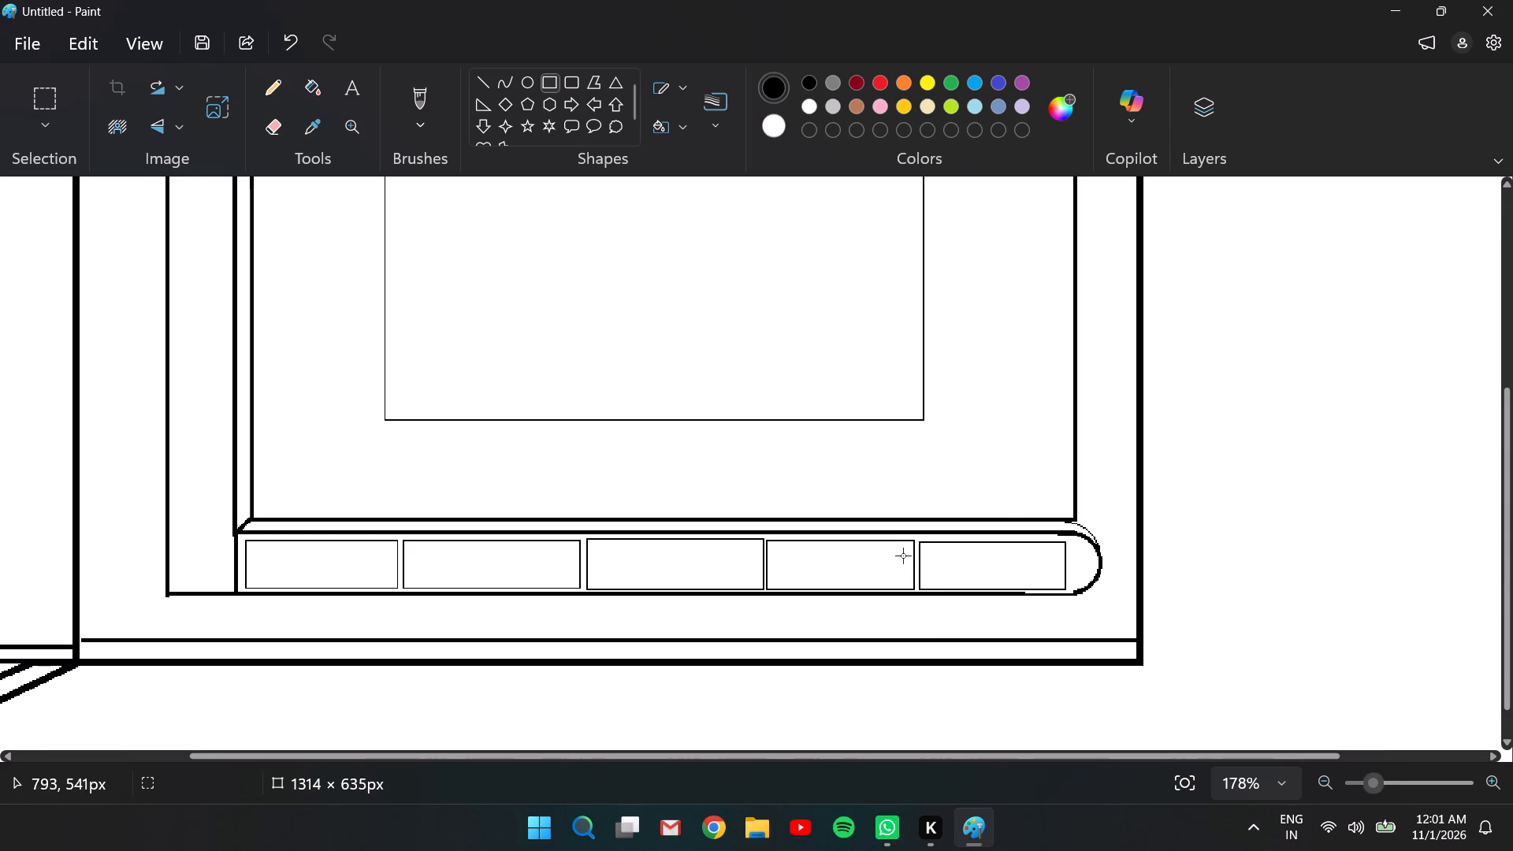
Draw a thin vertical line about 42 px long across the strip where the rounded end begins.
{"action": "left_click", "coordinate": [488, 84]}
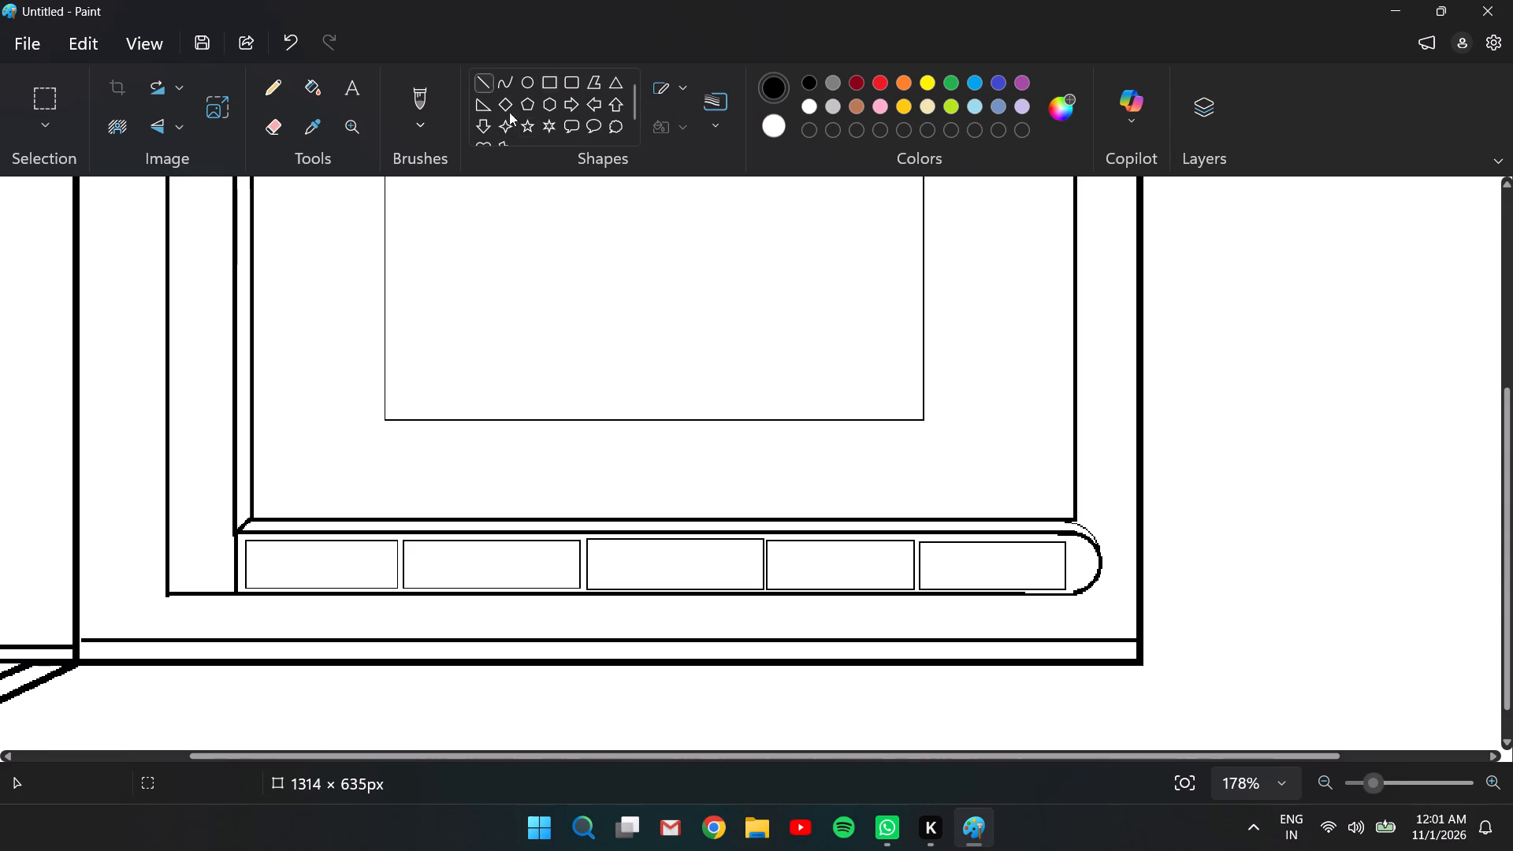
{"action": "left_click_drag", "start_coordinate": [1072, 533], "coordinate": [1073, 594]}
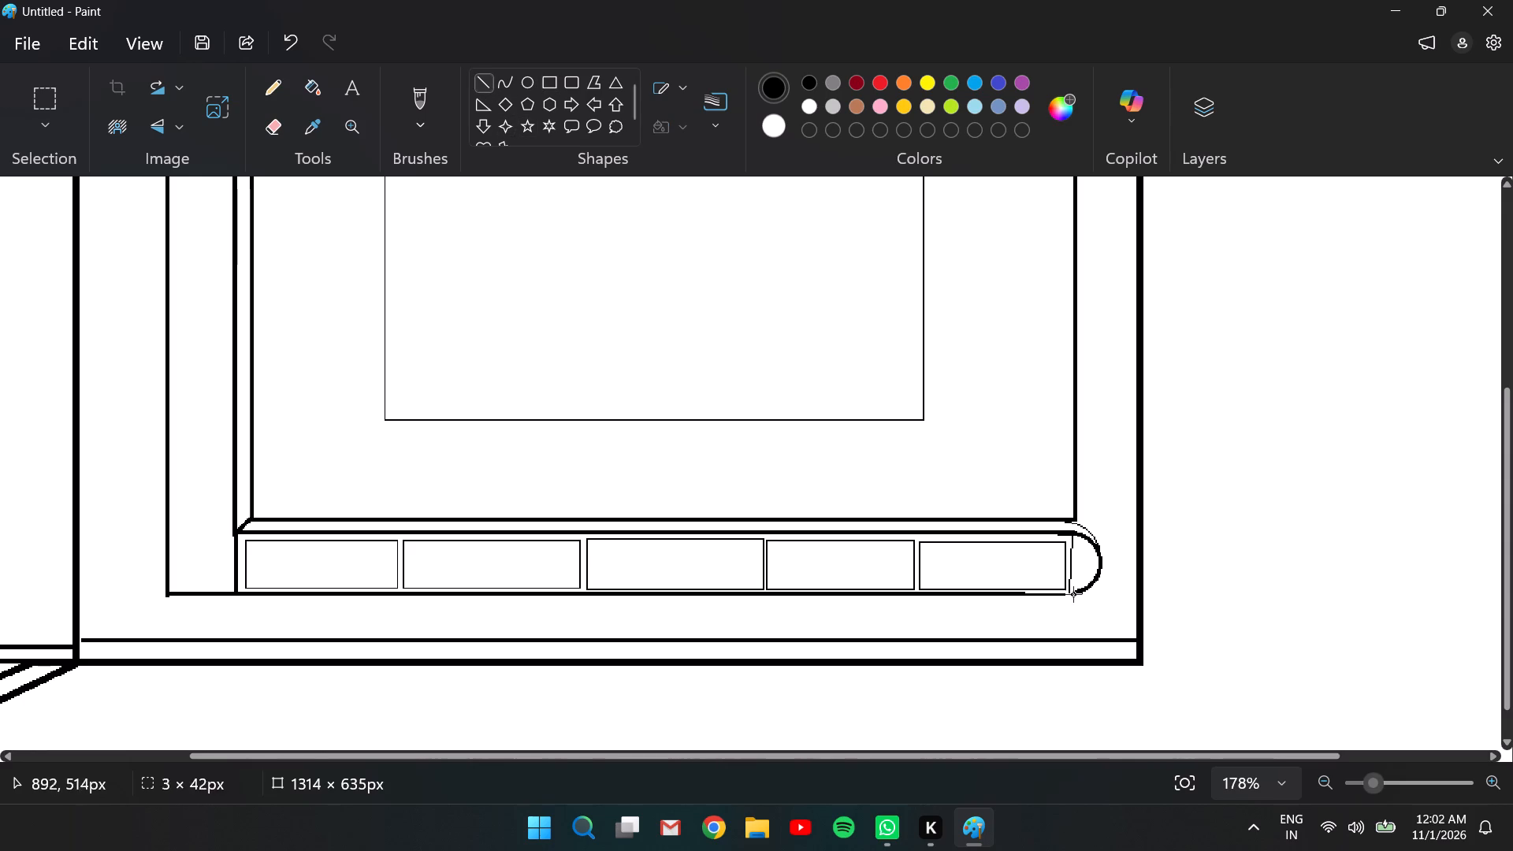
{"action": "left_click_drag", "start_coordinate": [1073, 594], "coordinate": [1072, 595]}
{"action": "left_click", "coordinate": [1033, 660]}
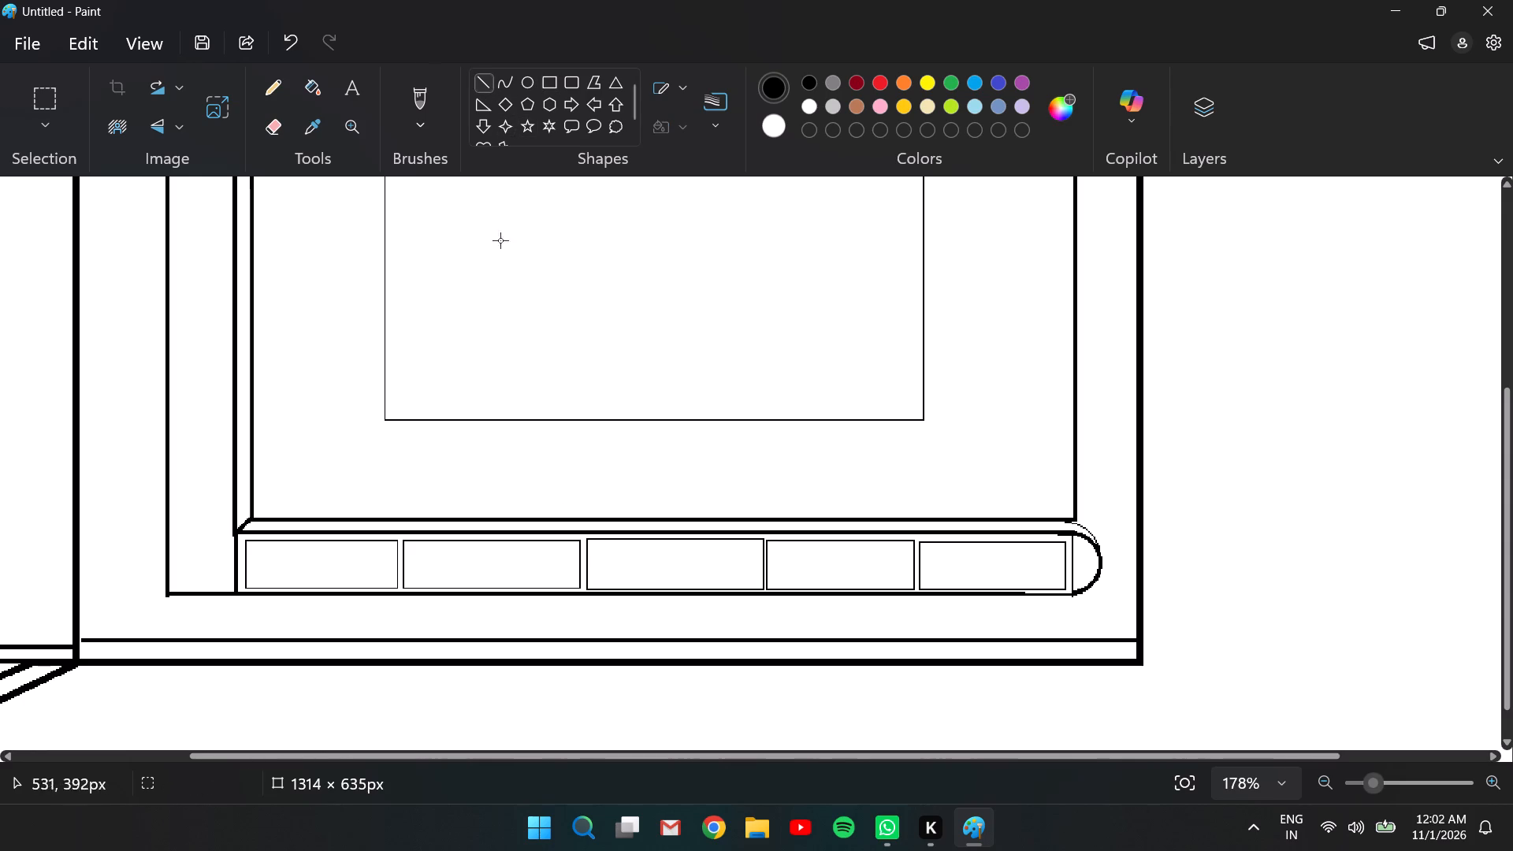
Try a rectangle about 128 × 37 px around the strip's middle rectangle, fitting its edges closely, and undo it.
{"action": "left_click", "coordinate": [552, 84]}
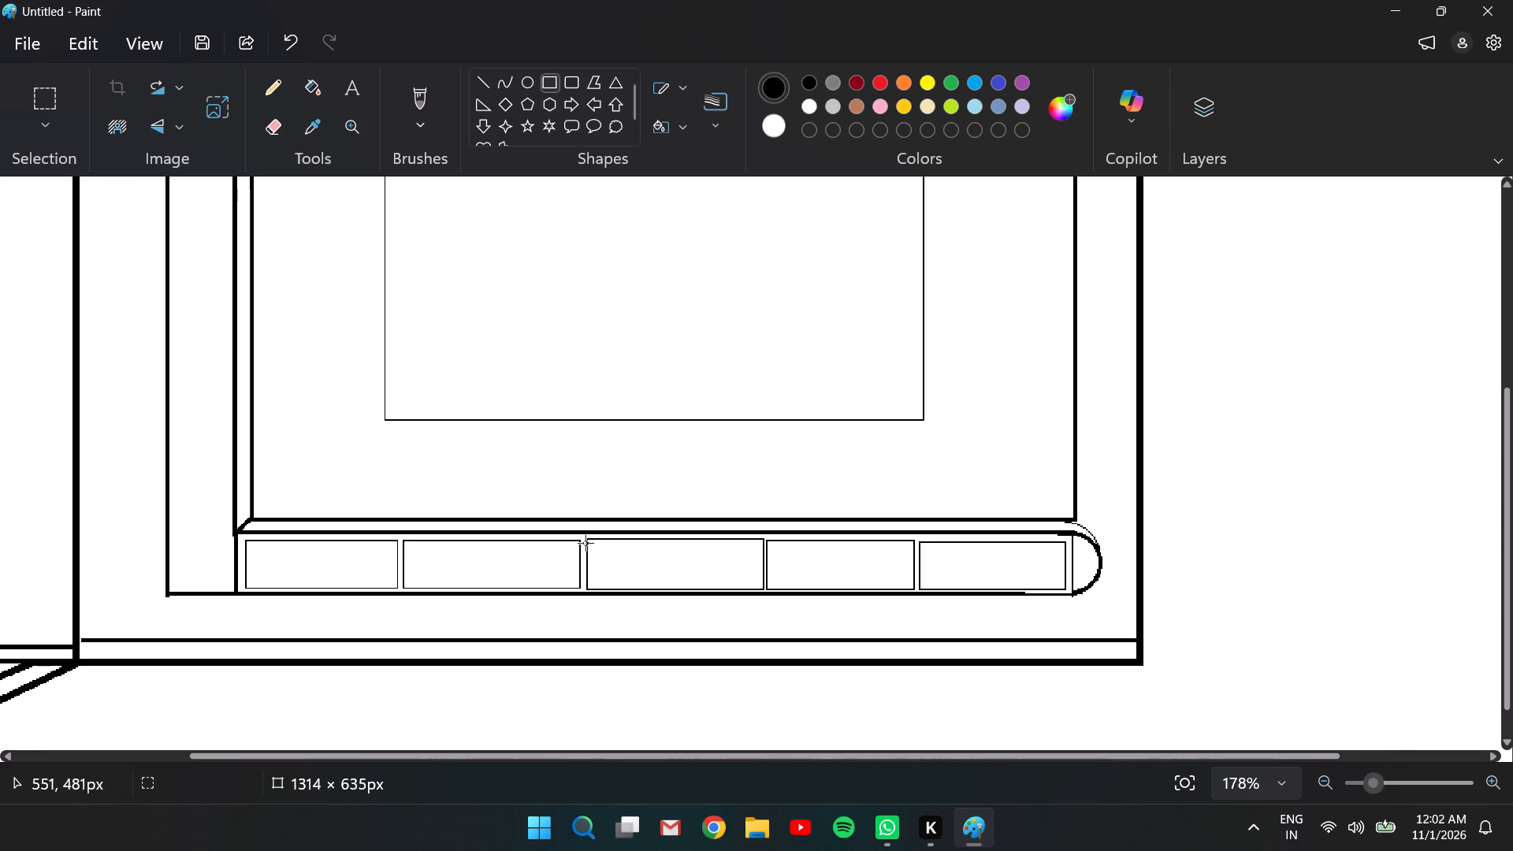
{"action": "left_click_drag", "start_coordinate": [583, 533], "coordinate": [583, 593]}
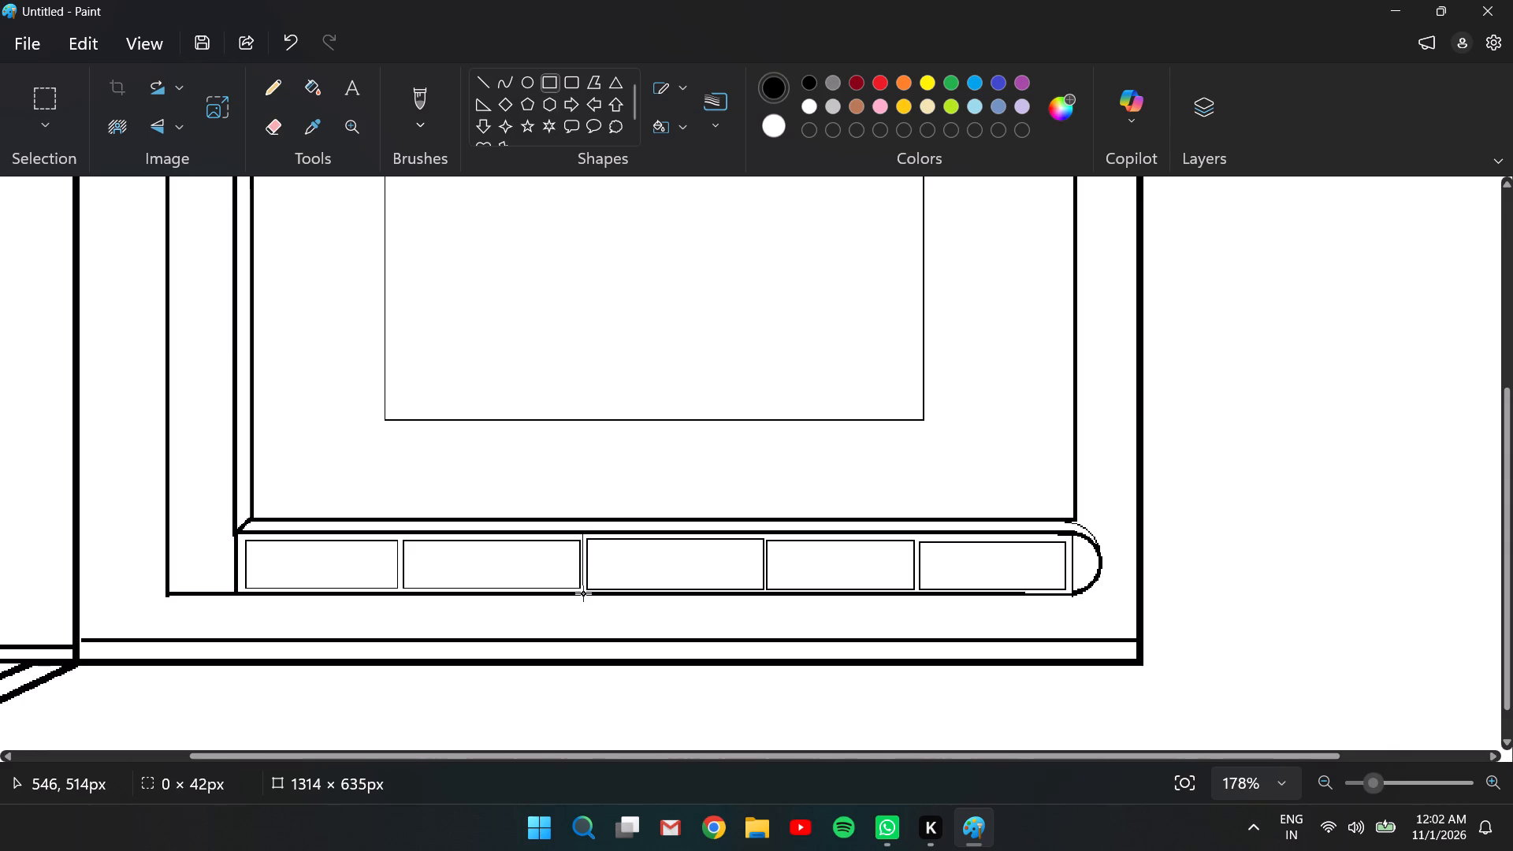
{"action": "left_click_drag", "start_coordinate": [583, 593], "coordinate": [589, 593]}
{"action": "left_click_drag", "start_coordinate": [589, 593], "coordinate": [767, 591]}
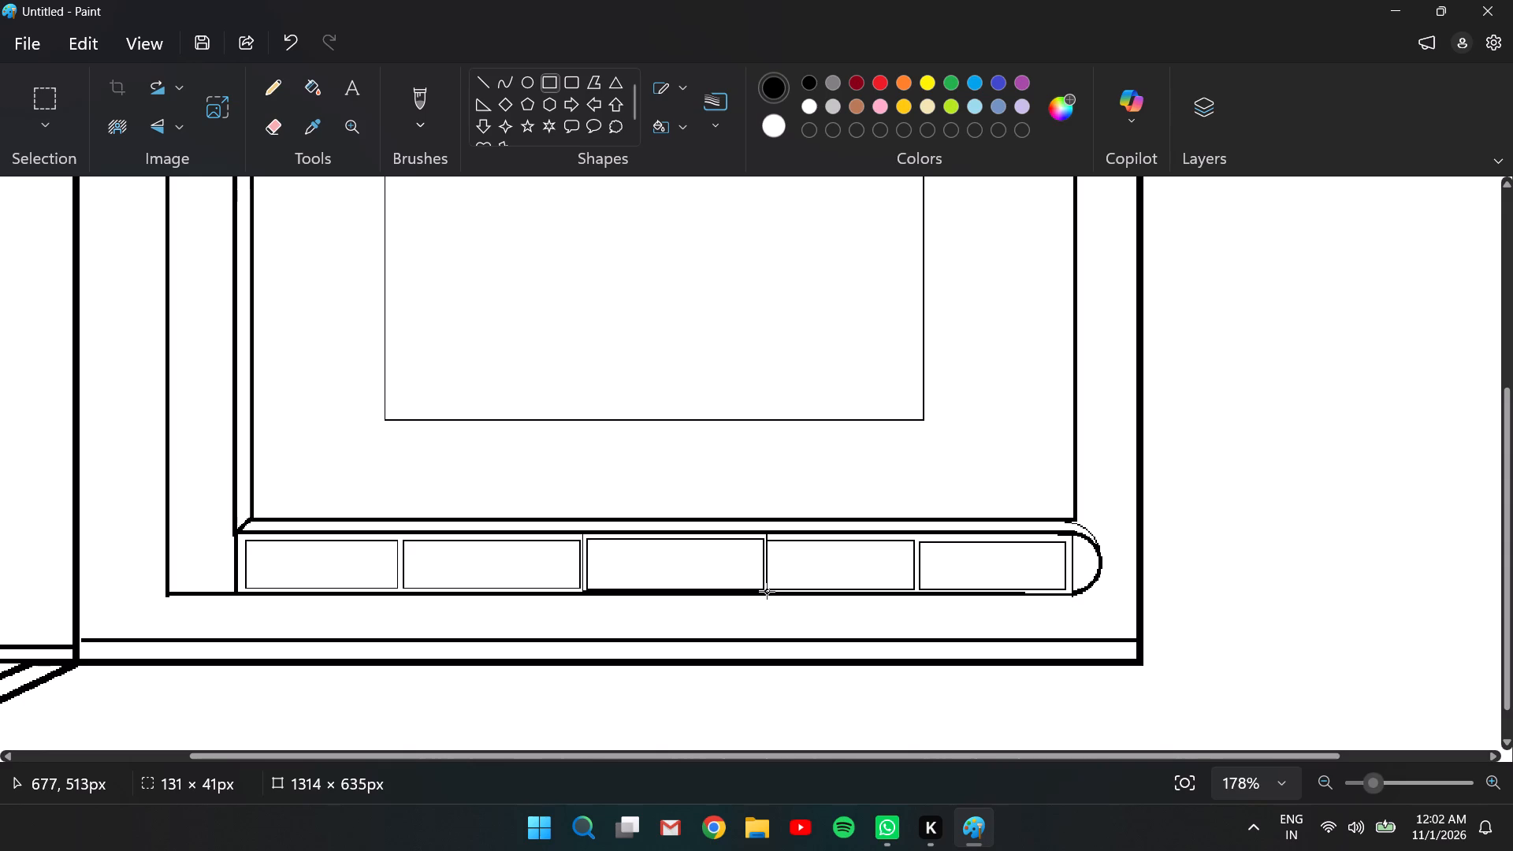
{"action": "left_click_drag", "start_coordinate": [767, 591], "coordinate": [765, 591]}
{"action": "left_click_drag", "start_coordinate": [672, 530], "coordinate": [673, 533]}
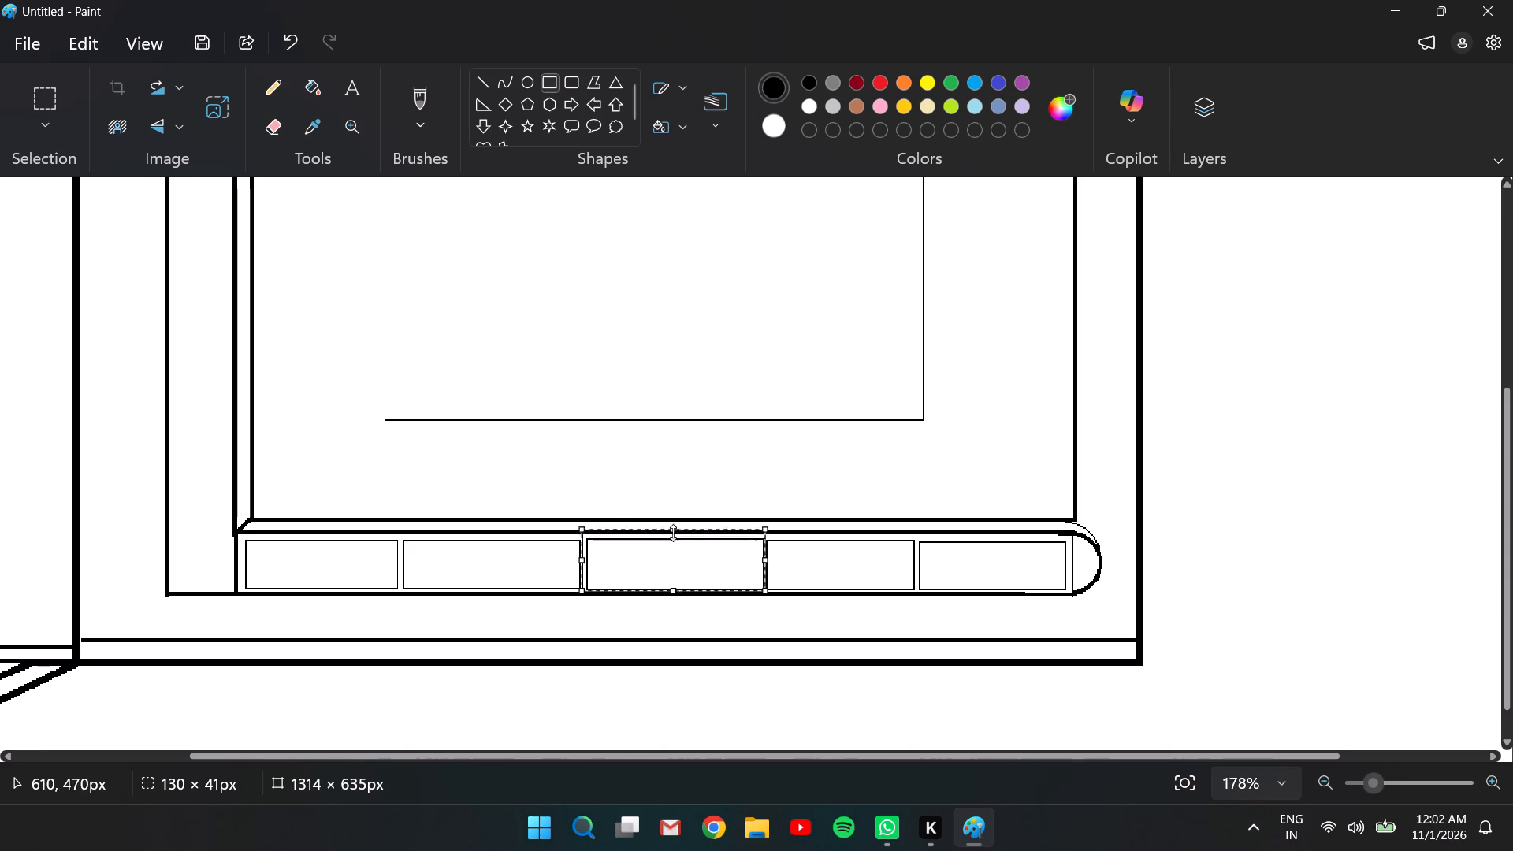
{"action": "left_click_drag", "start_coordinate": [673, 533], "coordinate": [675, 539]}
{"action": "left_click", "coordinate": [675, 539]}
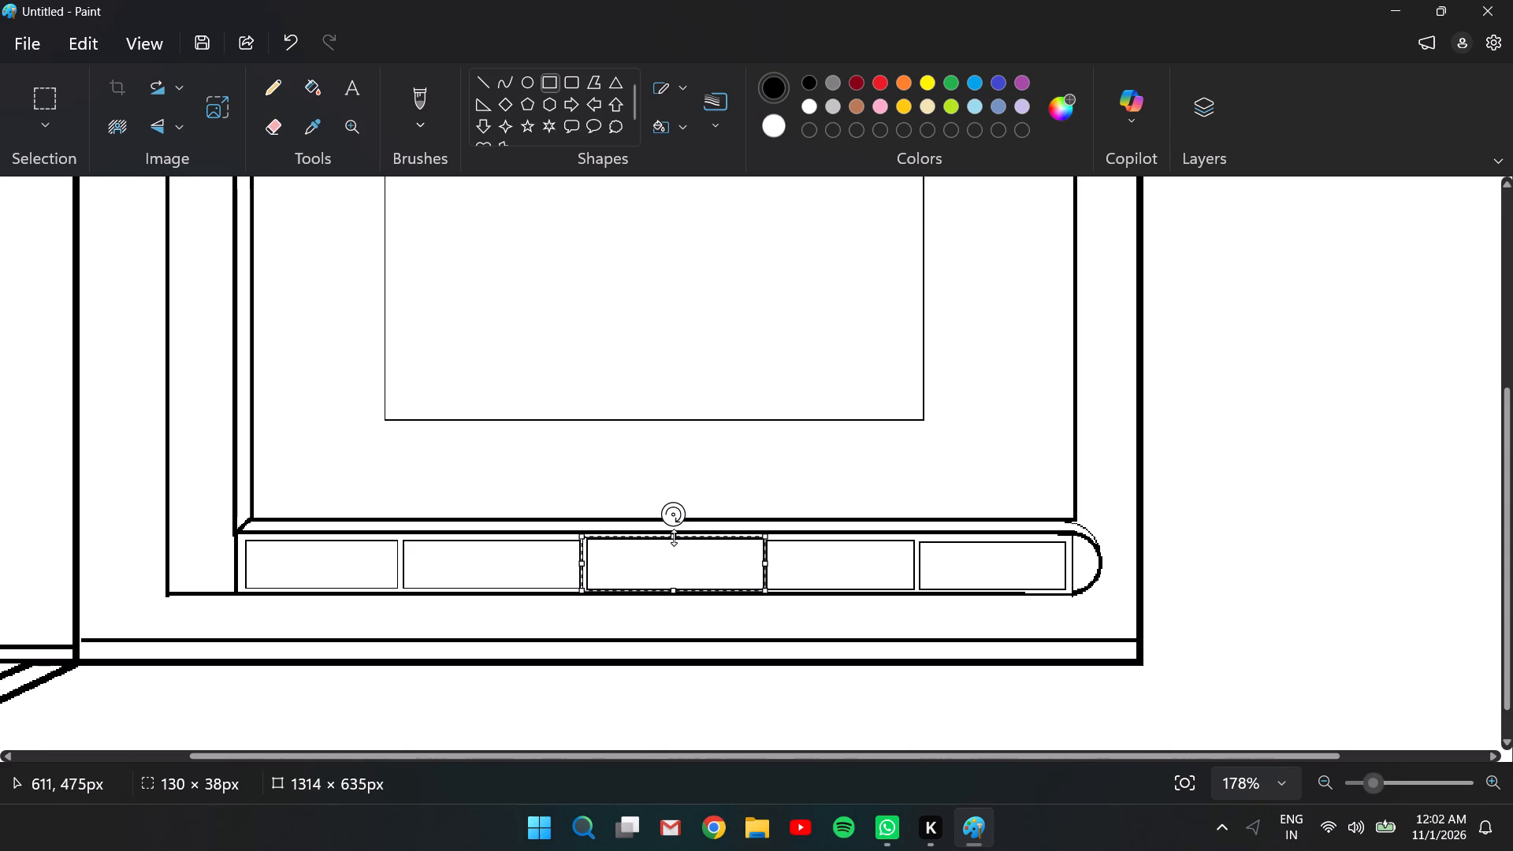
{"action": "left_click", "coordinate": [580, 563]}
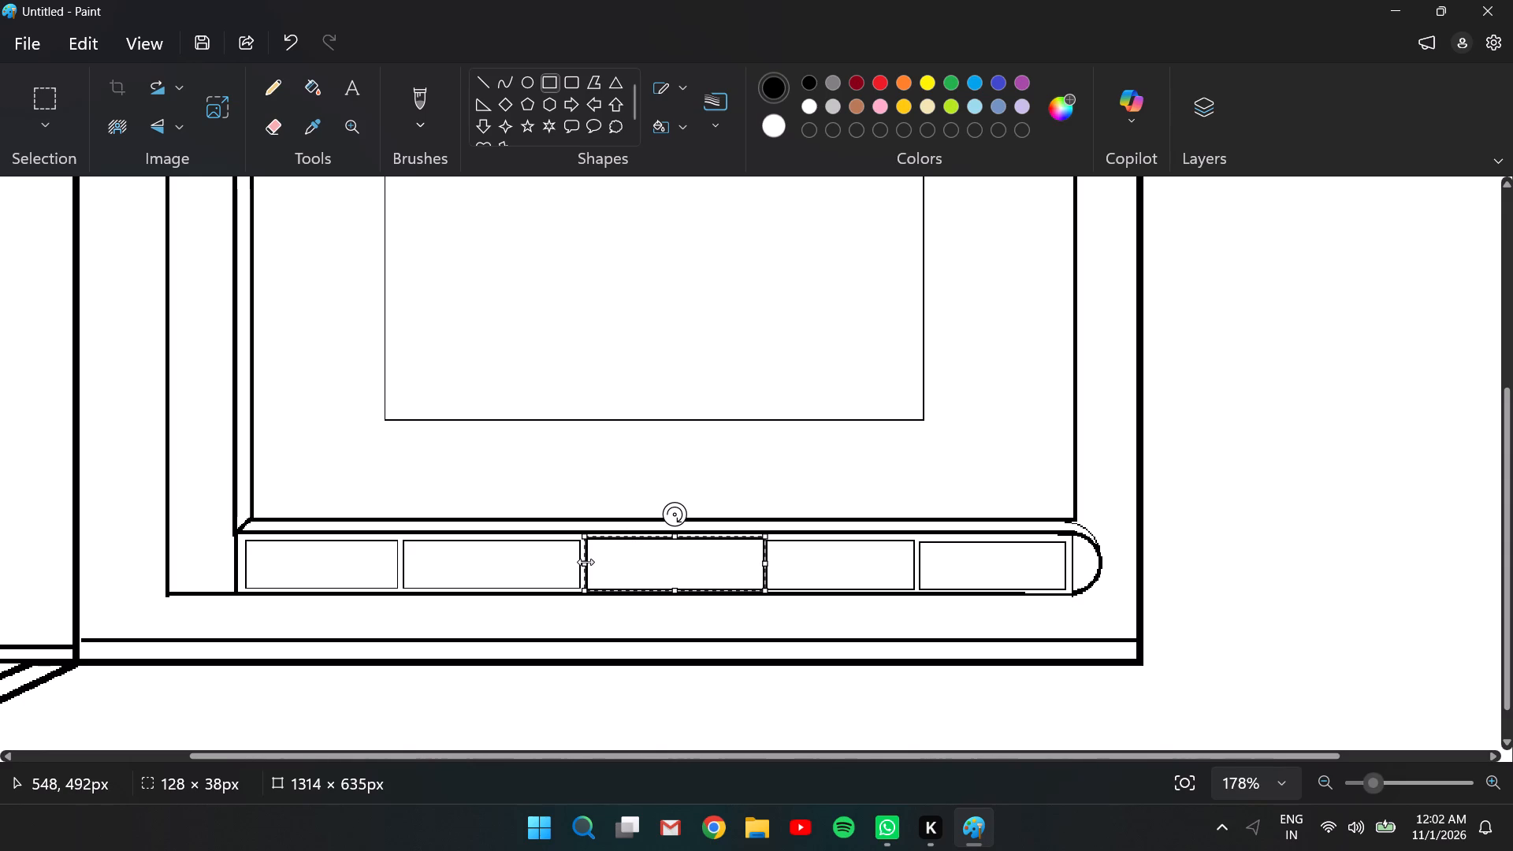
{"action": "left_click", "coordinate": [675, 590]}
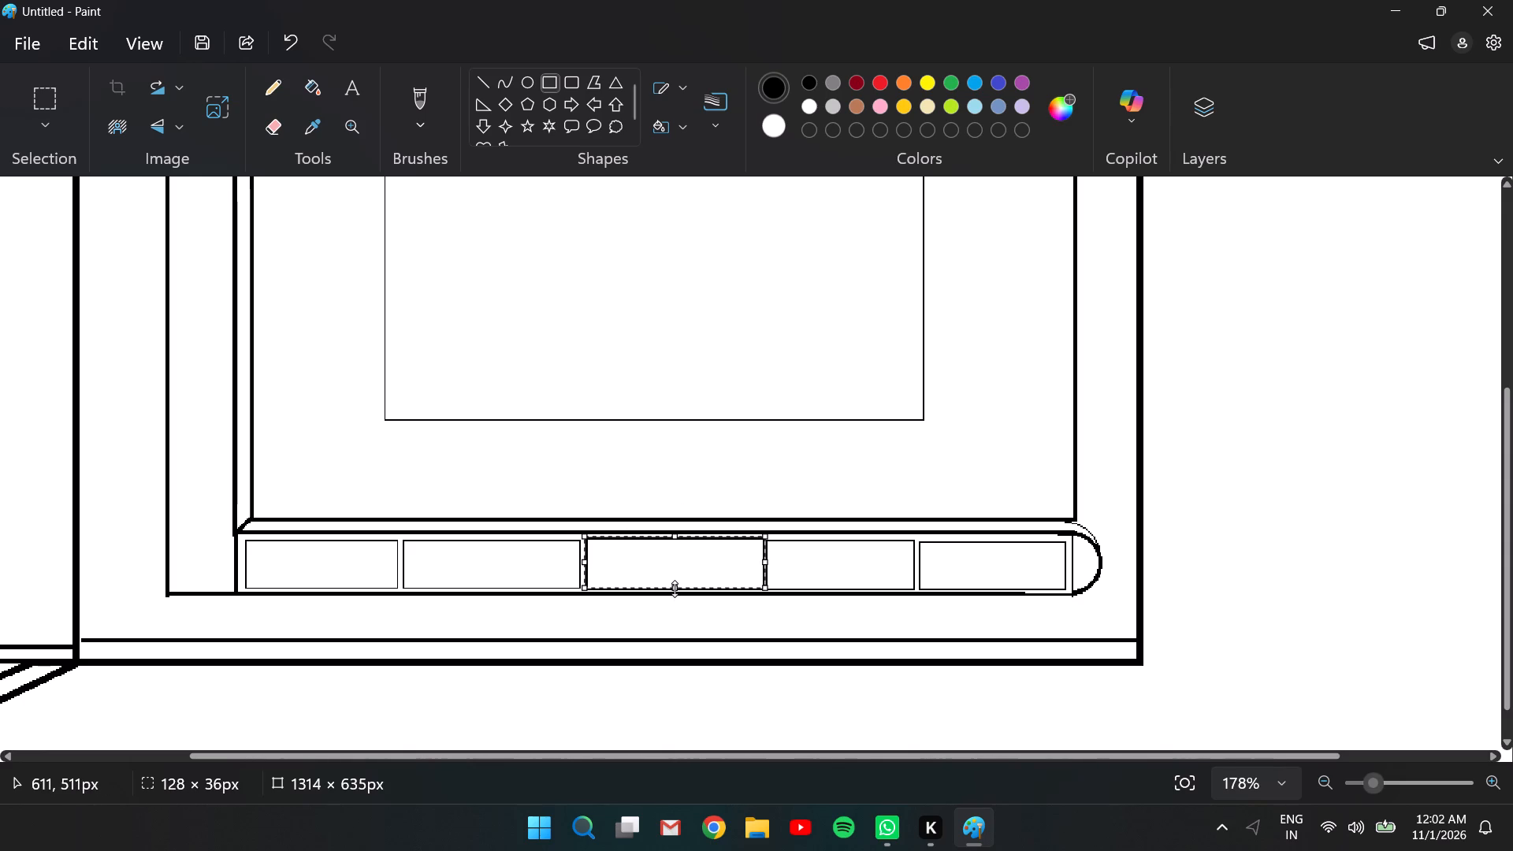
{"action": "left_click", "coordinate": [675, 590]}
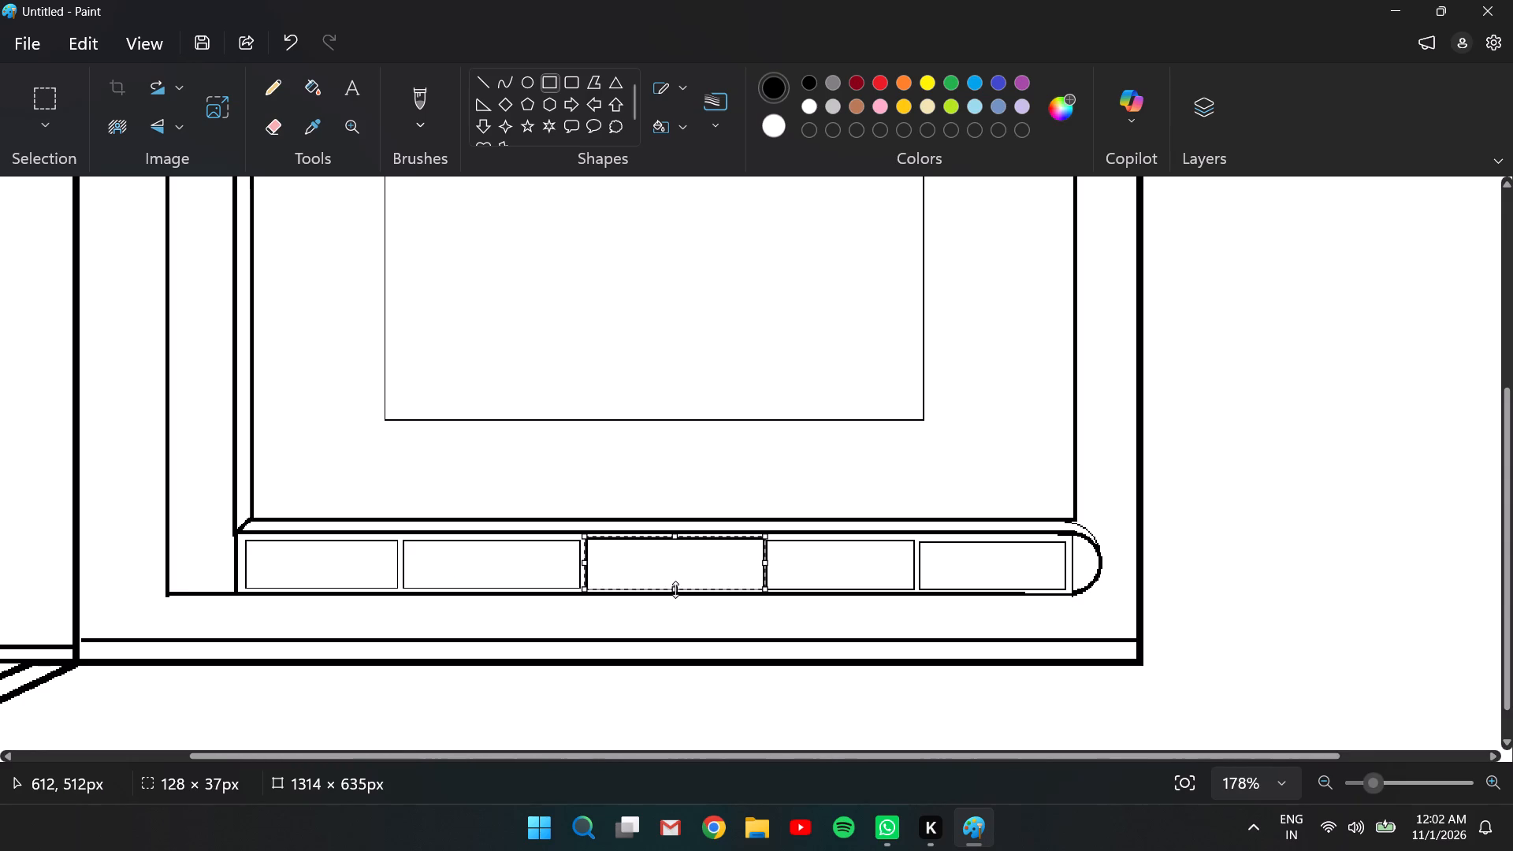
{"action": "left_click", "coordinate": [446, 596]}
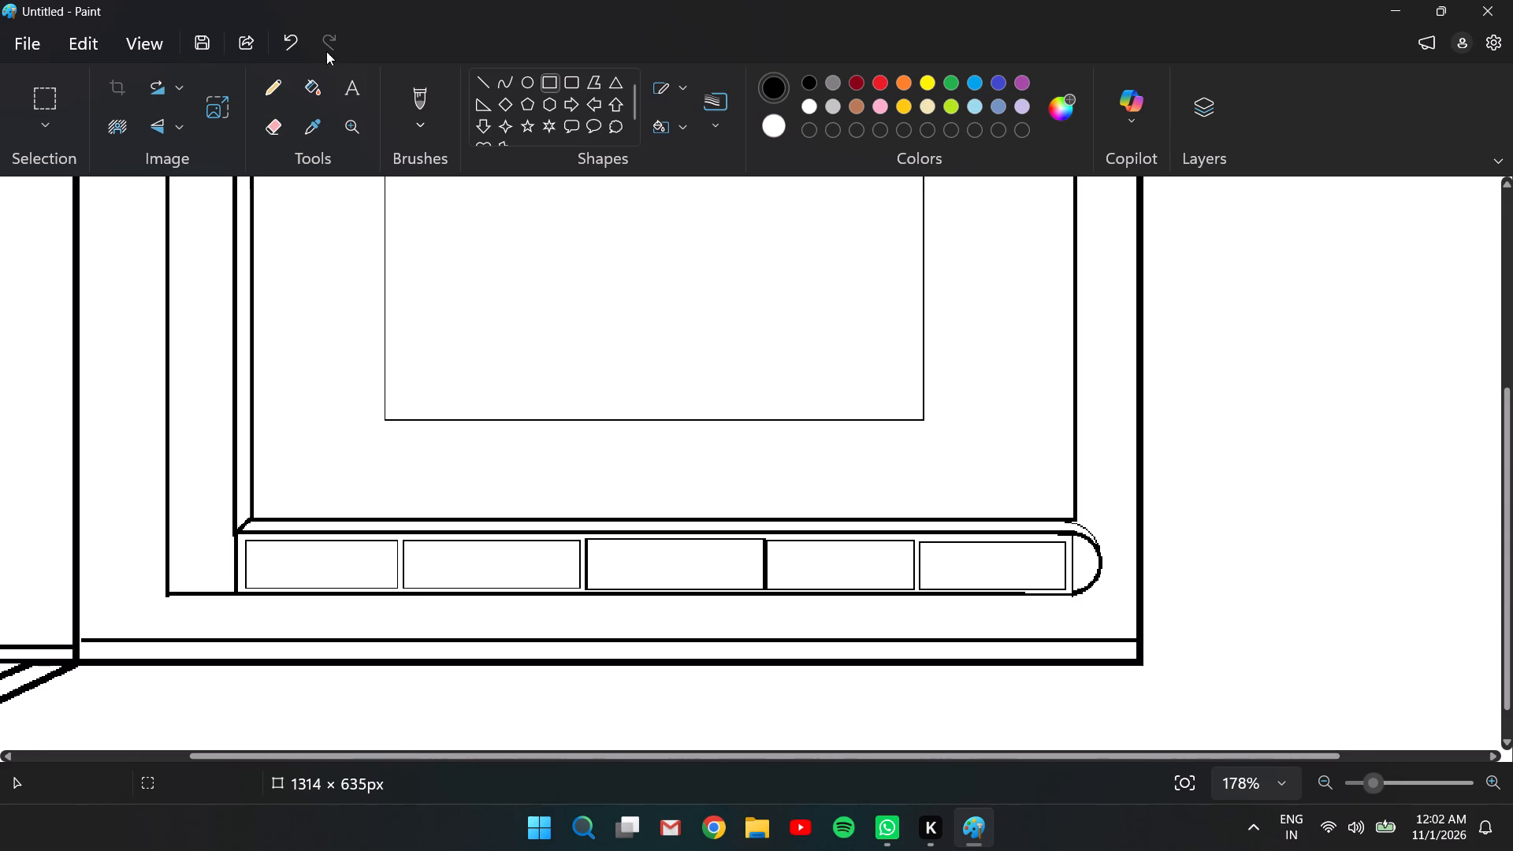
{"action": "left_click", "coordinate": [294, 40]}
Draw a rectangle about 126 × 34 px over the strip's middle rectangle to thicken its outline.
{"action": "left_click_drag", "start_coordinate": [585, 541], "coordinate": [643, 559]}
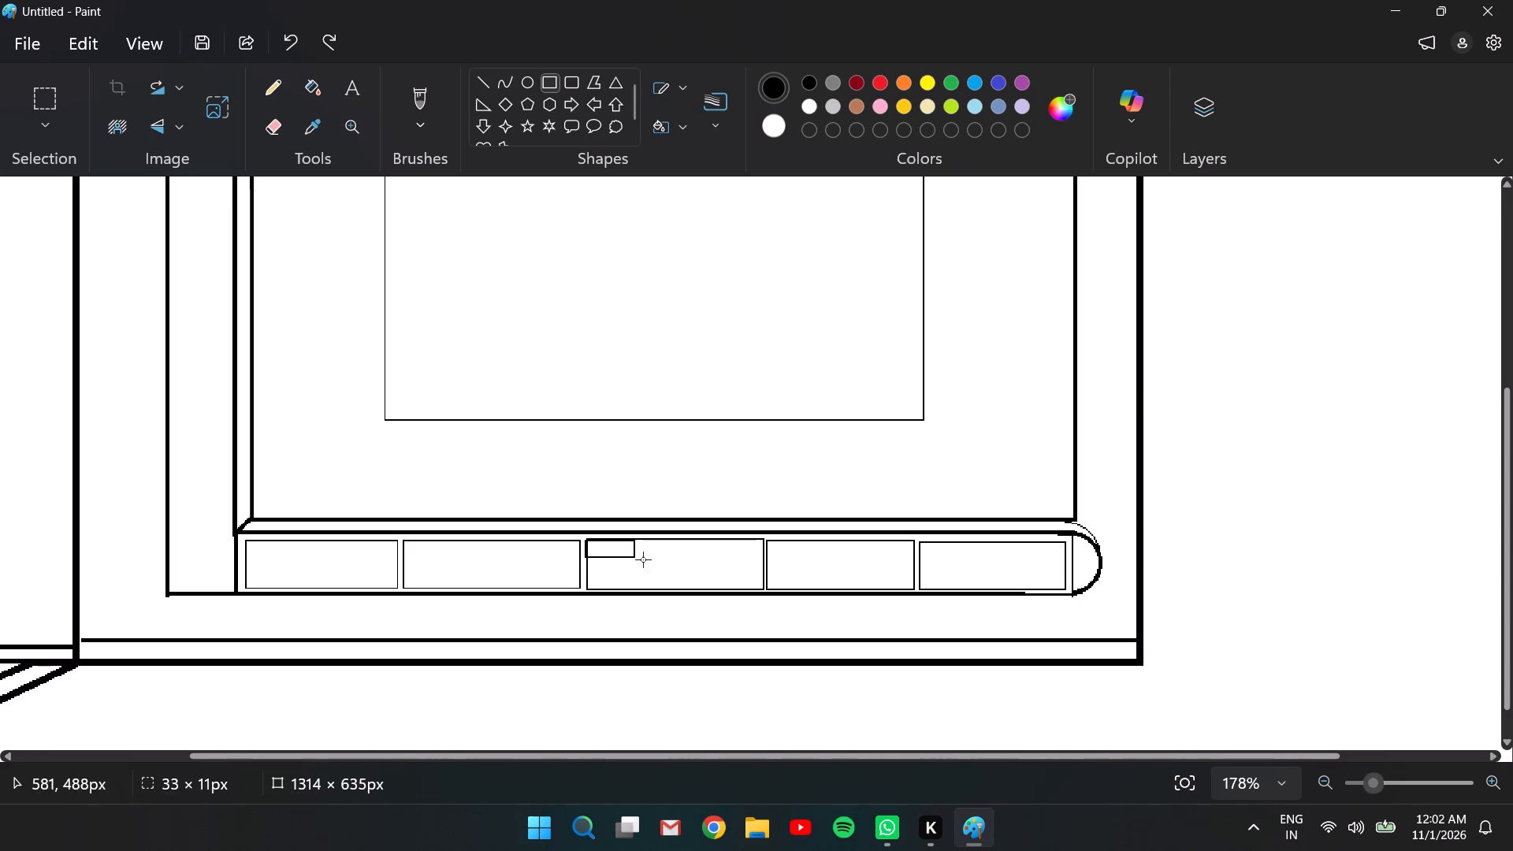
{"action": "left_click_drag", "start_coordinate": [643, 559], "coordinate": [760, 587]}
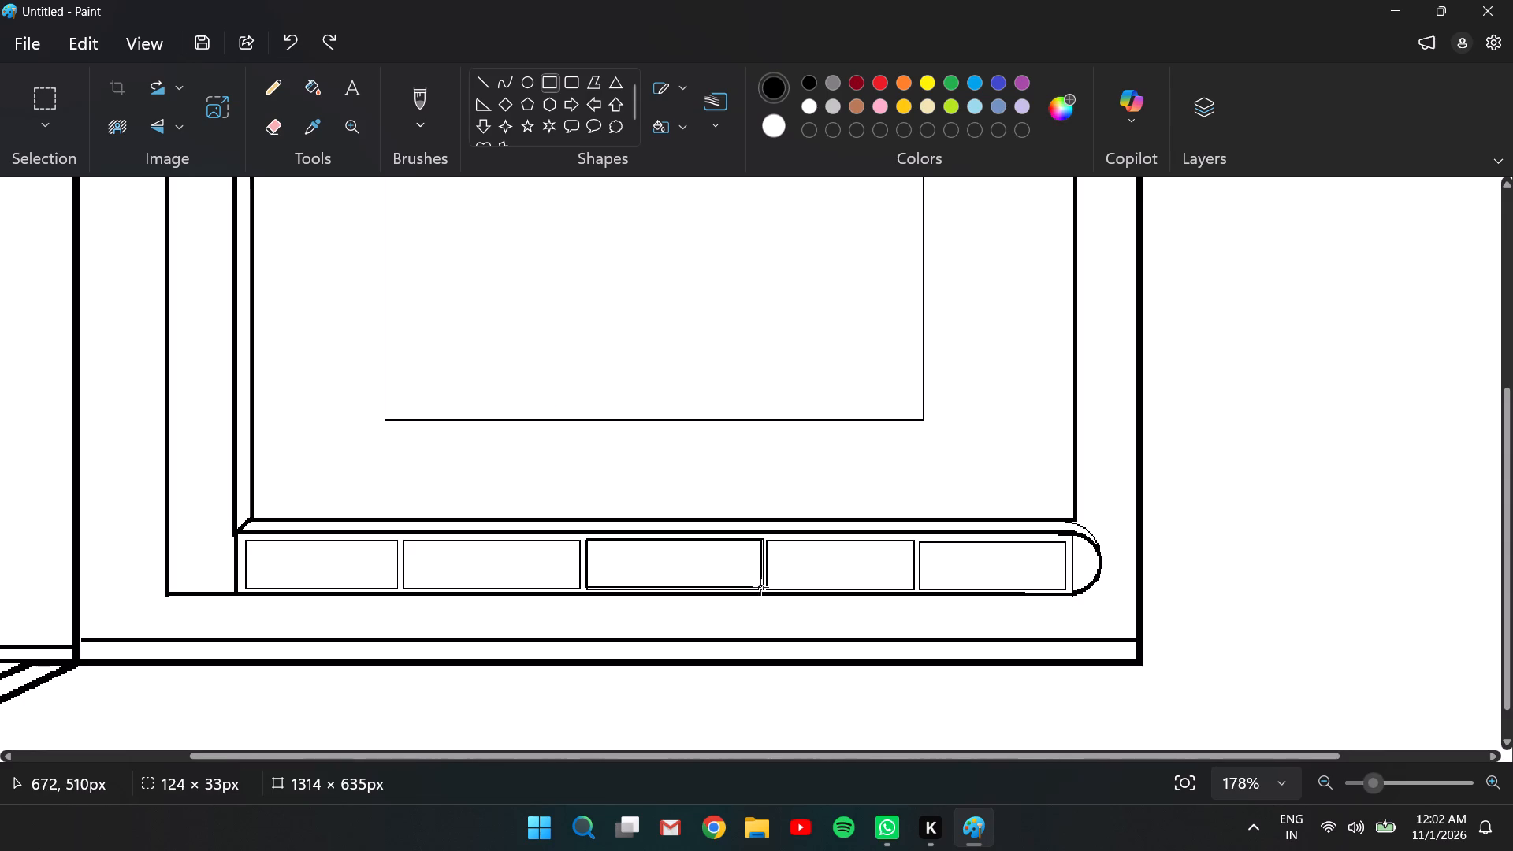
{"action": "left_click_drag", "start_coordinate": [760, 587], "coordinate": [763, 588]}
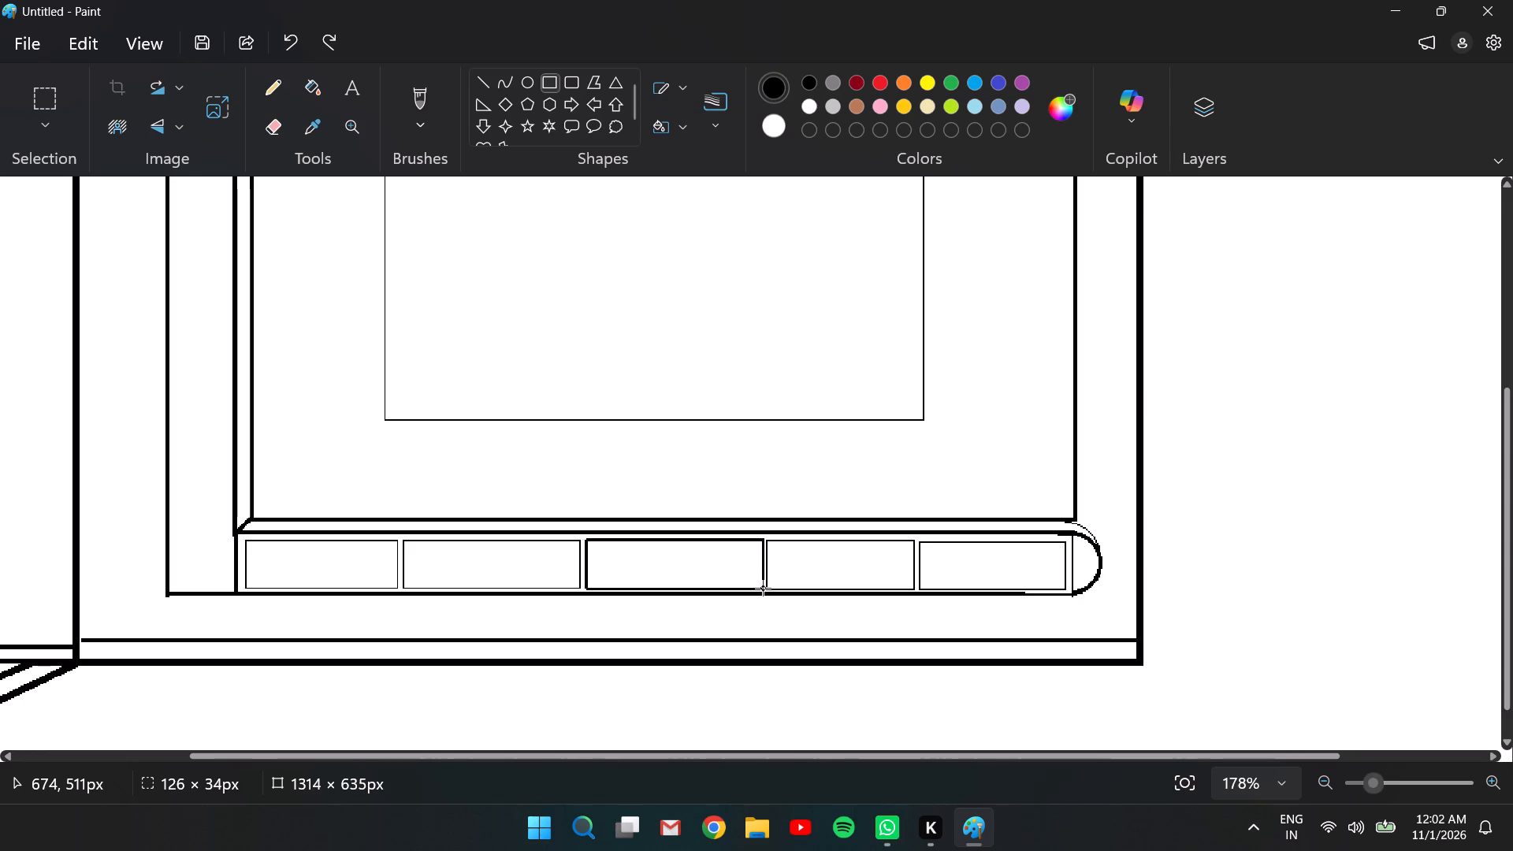
{"action": "left_click_drag", "start_coordinate": [763, 588], "coordinate": [760, 588]}
{"action": "left_click_drag", "start_coordinate": [760, 588], "coordinate": [762, 588]}
{"action": "left_click", "coordinate": [604, 627]}
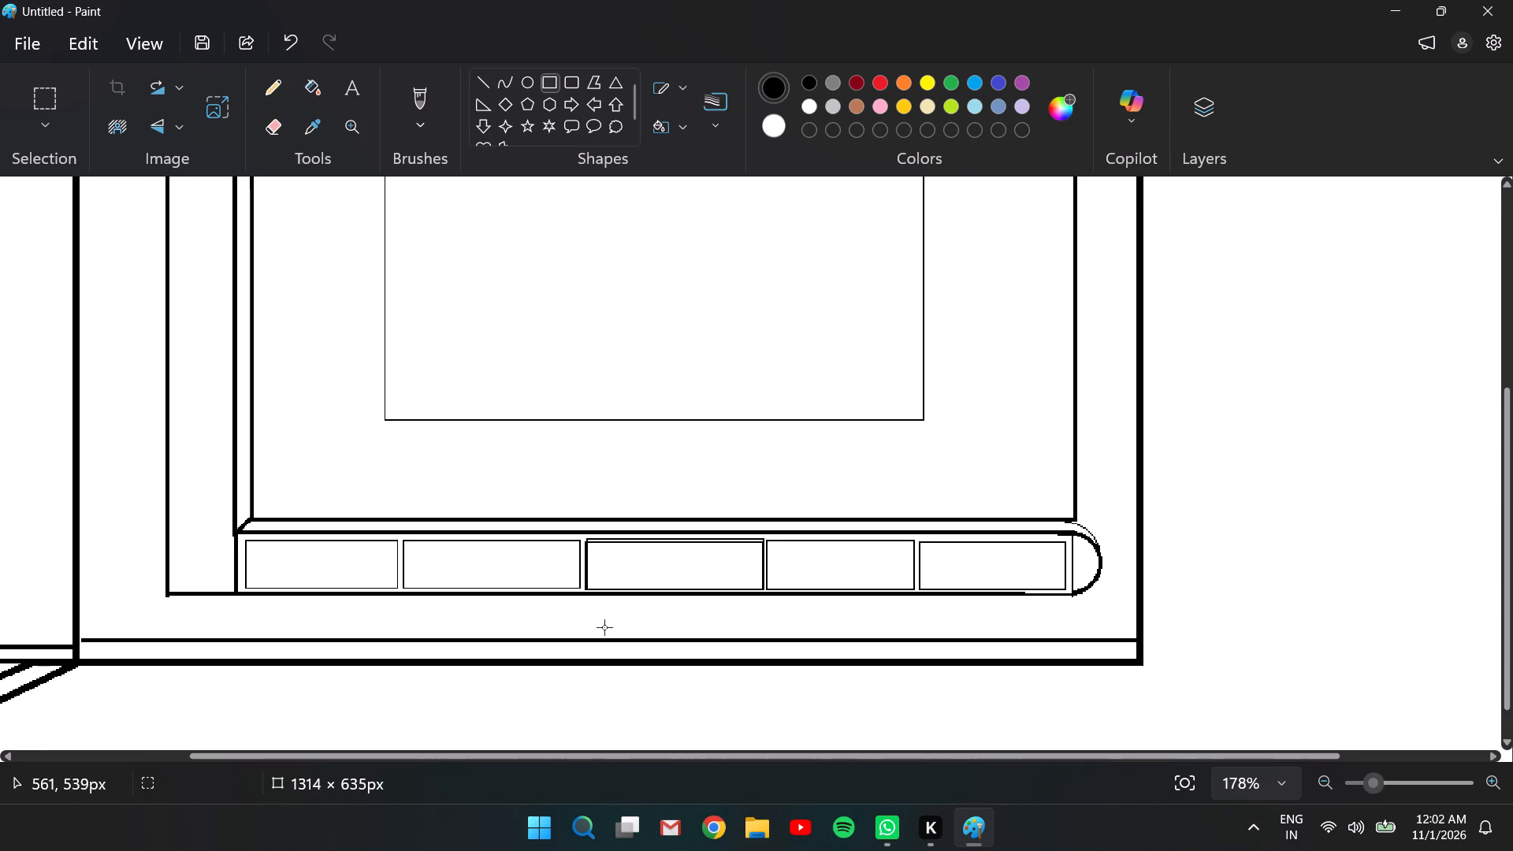
Draw a flat rectangle about 1 px high along the middle rectangle's top edge to thicken that edge.
{"action": "left_click_drag", "start_coordinate": [588, 540], "coordinate": [608, 540]}
{"action": "left_click_drag", "start_coordinate": [608, 540], "coordinate": [747, 541]}
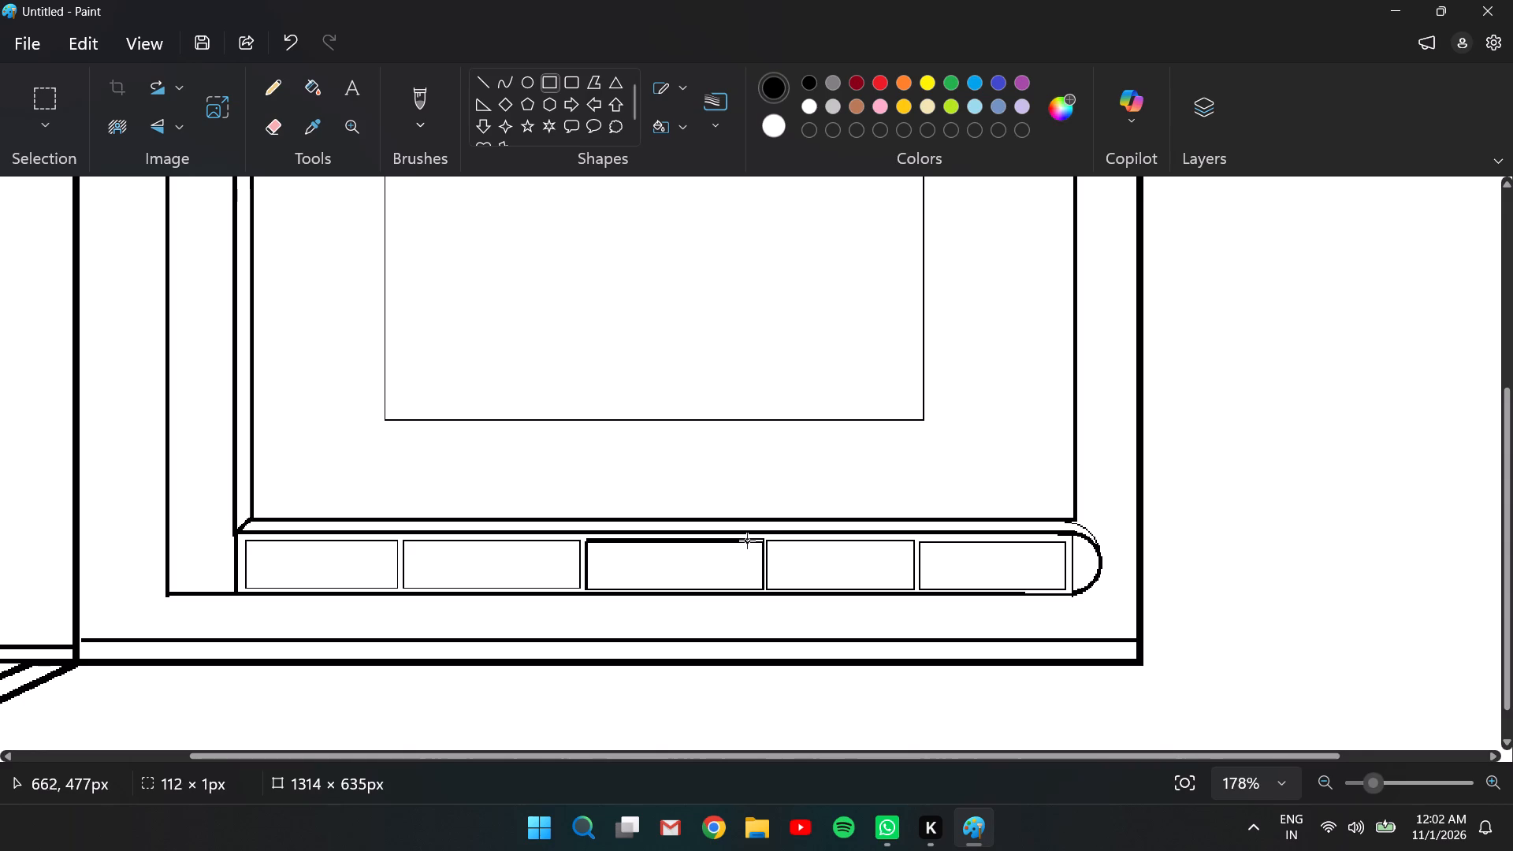
{"action": "left_click_drag", "start_coordinate": [747, 541], "coordinate": [762, 541]}
{"action": "left_click", "coordinate": [435, 589]}
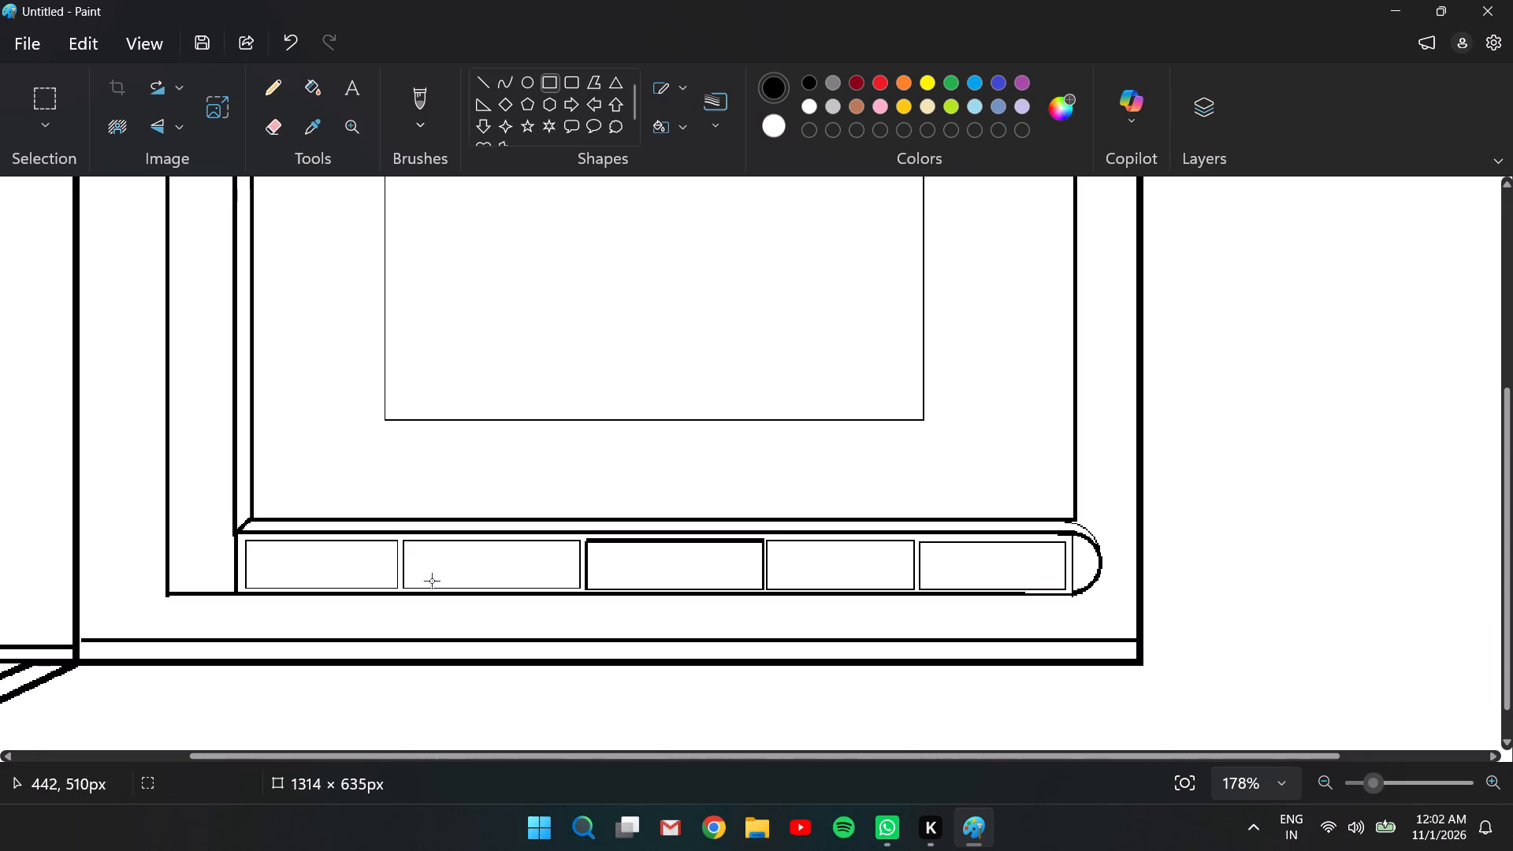
Draw a 3 px vertical line about 34 px long along the strip's middle rectangle's left edge to thicken it.
{"action": "left_click", "coordinate": [491, 85]}
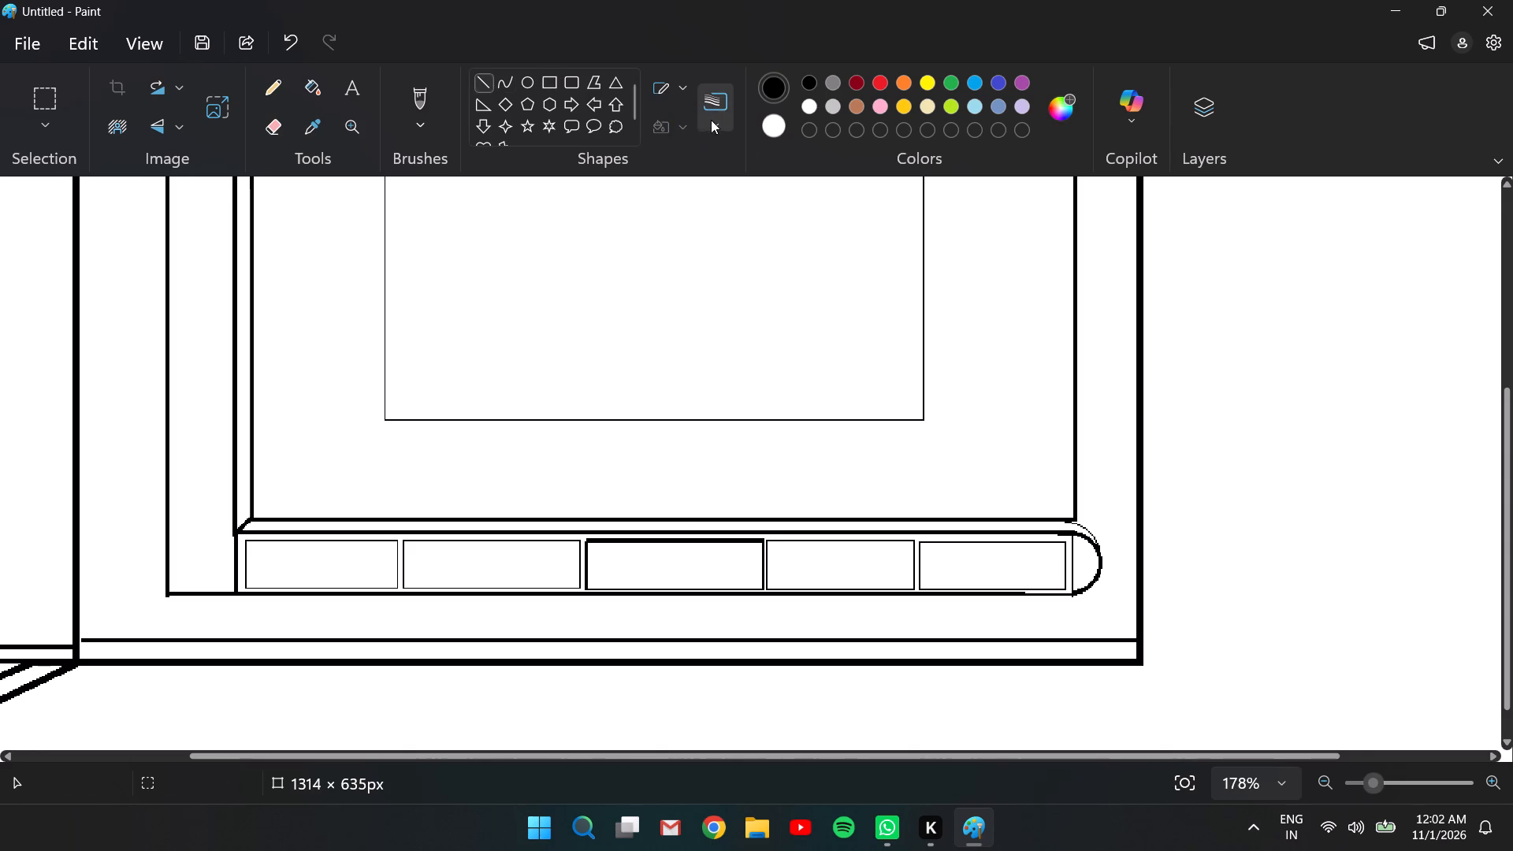
{"action": "left_click", "coordinate": [715, 121]}
{"action": "left_click", "coordinate": [682, 202]}
{"action": "left_click_drag", "start_coordinate": [587, 540], "coordinate": [587, 586]}
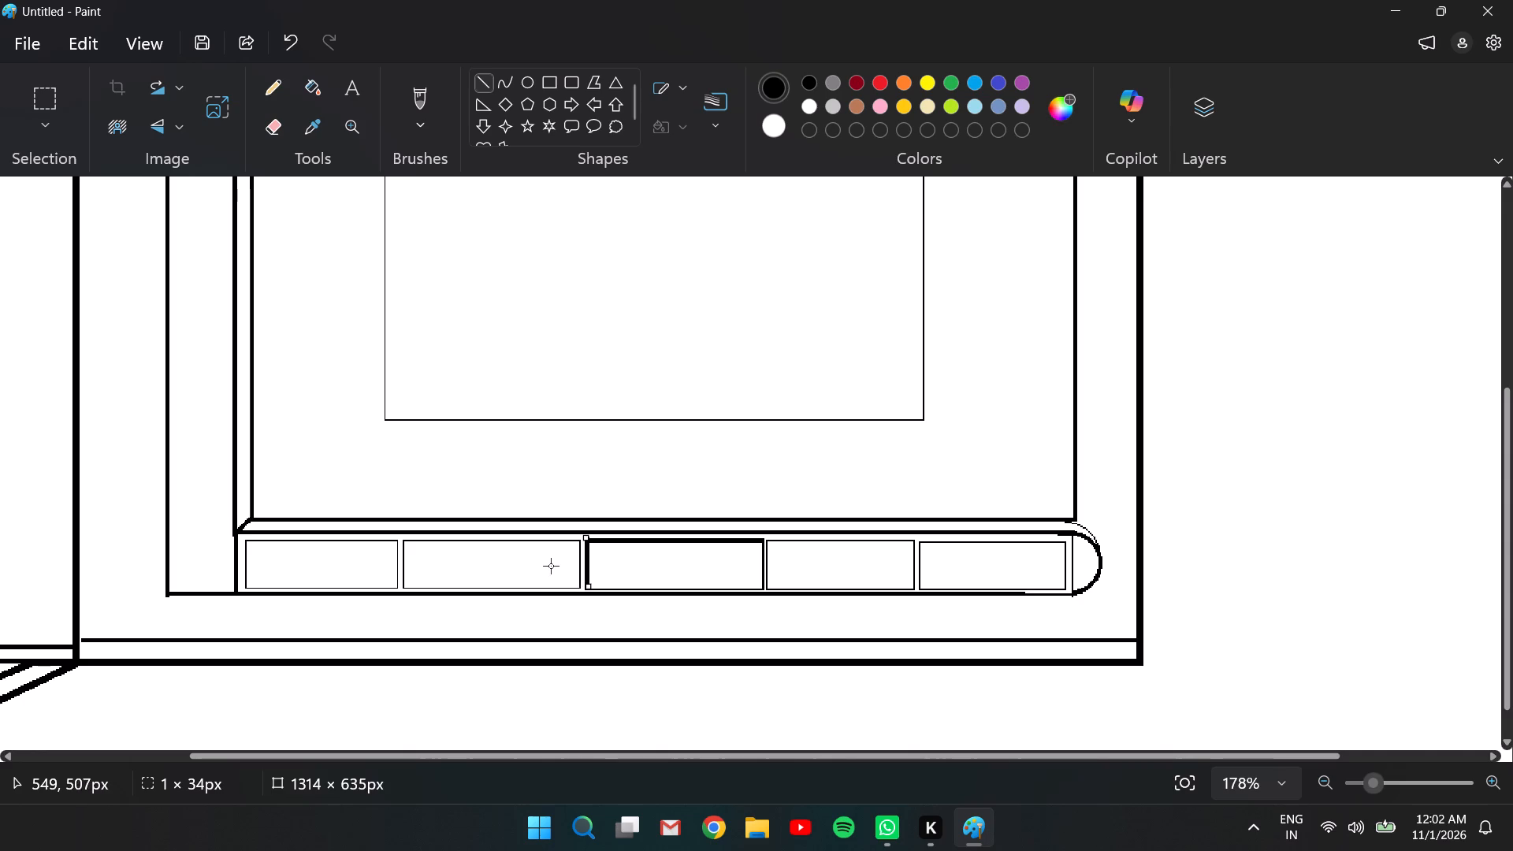
{"action": "key", "text": "Down"}
{"action": "left_click", "coordinate": [535, 542]}
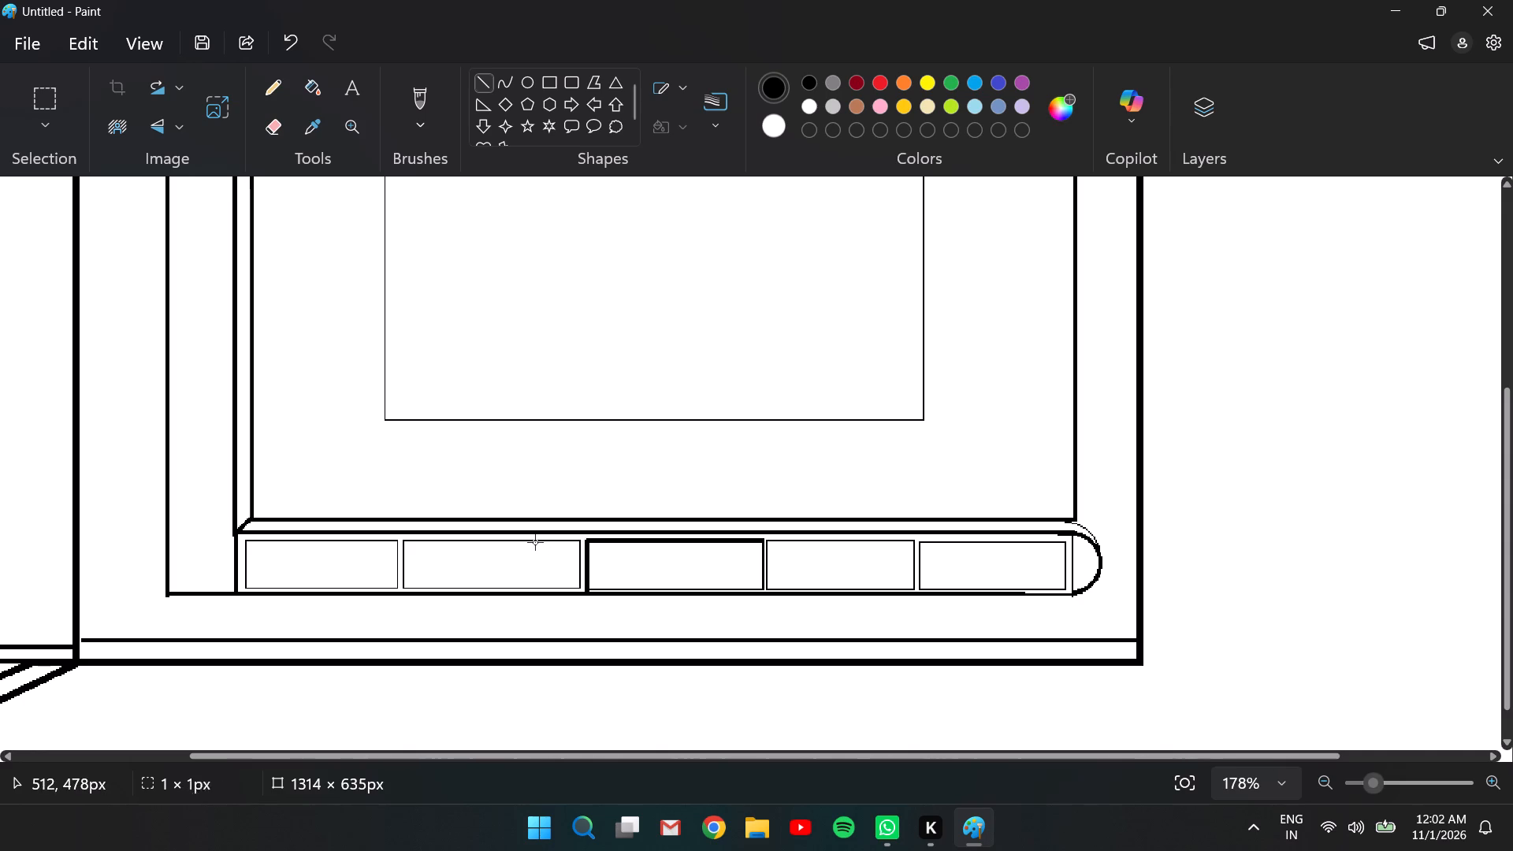
Draw a vertical line about 35 px long along the middle rectangle's right edge to thicken it.
{"action": "left_click_drag", "start_coordinate": [761, 541], "coordinate": [758, 580]}
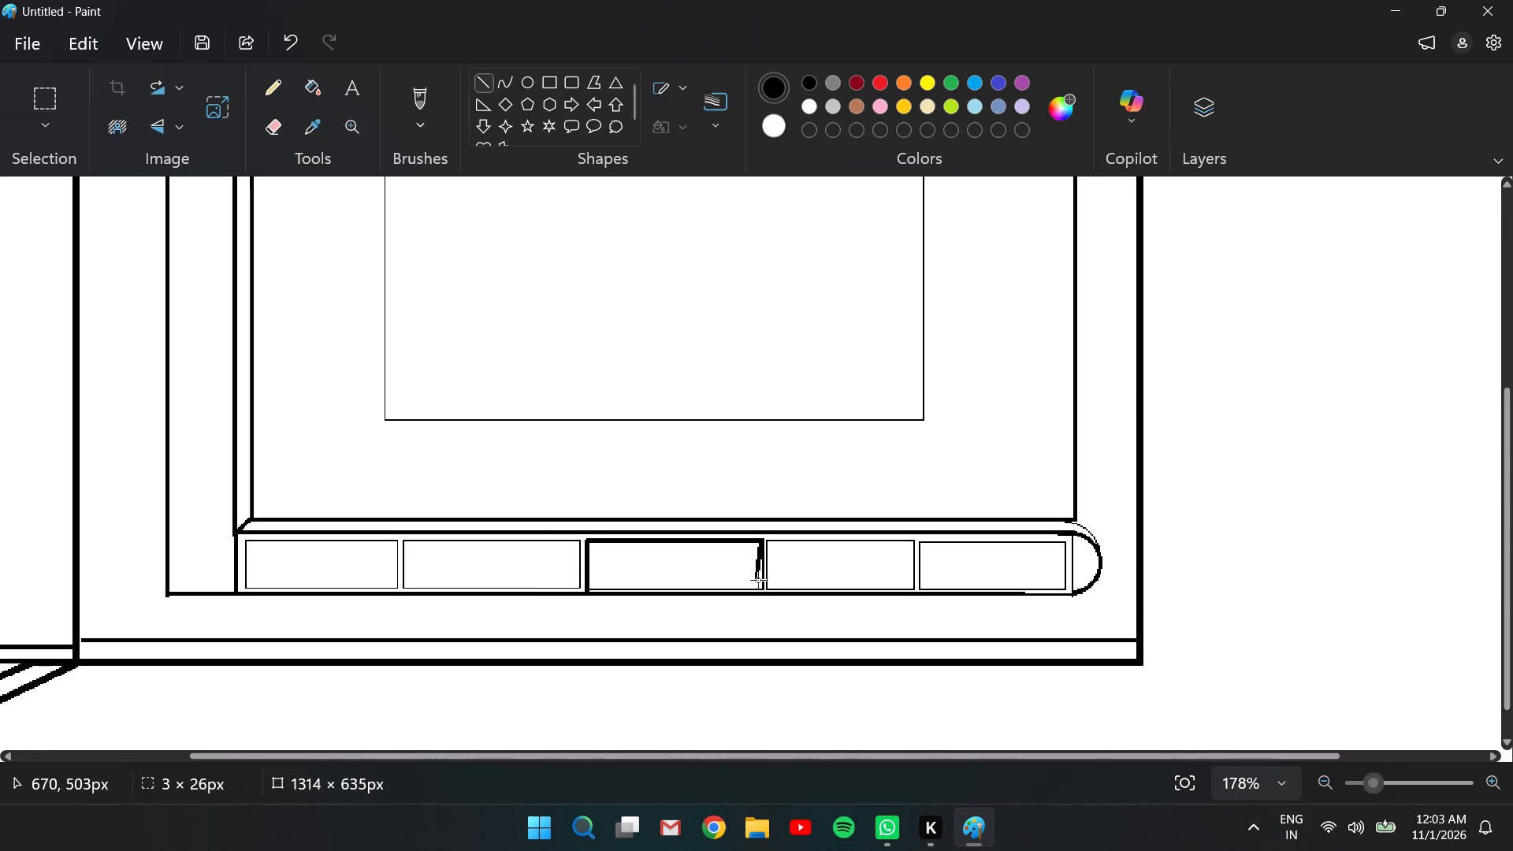
{"action": "left_click_drag", "start_coordinate": [758, 580], "coordinate": [762, 589]}
{"action": "left_click", "coordinate": [762, 589]}
{"action": "left_click", "coordinate": [763, 587]}
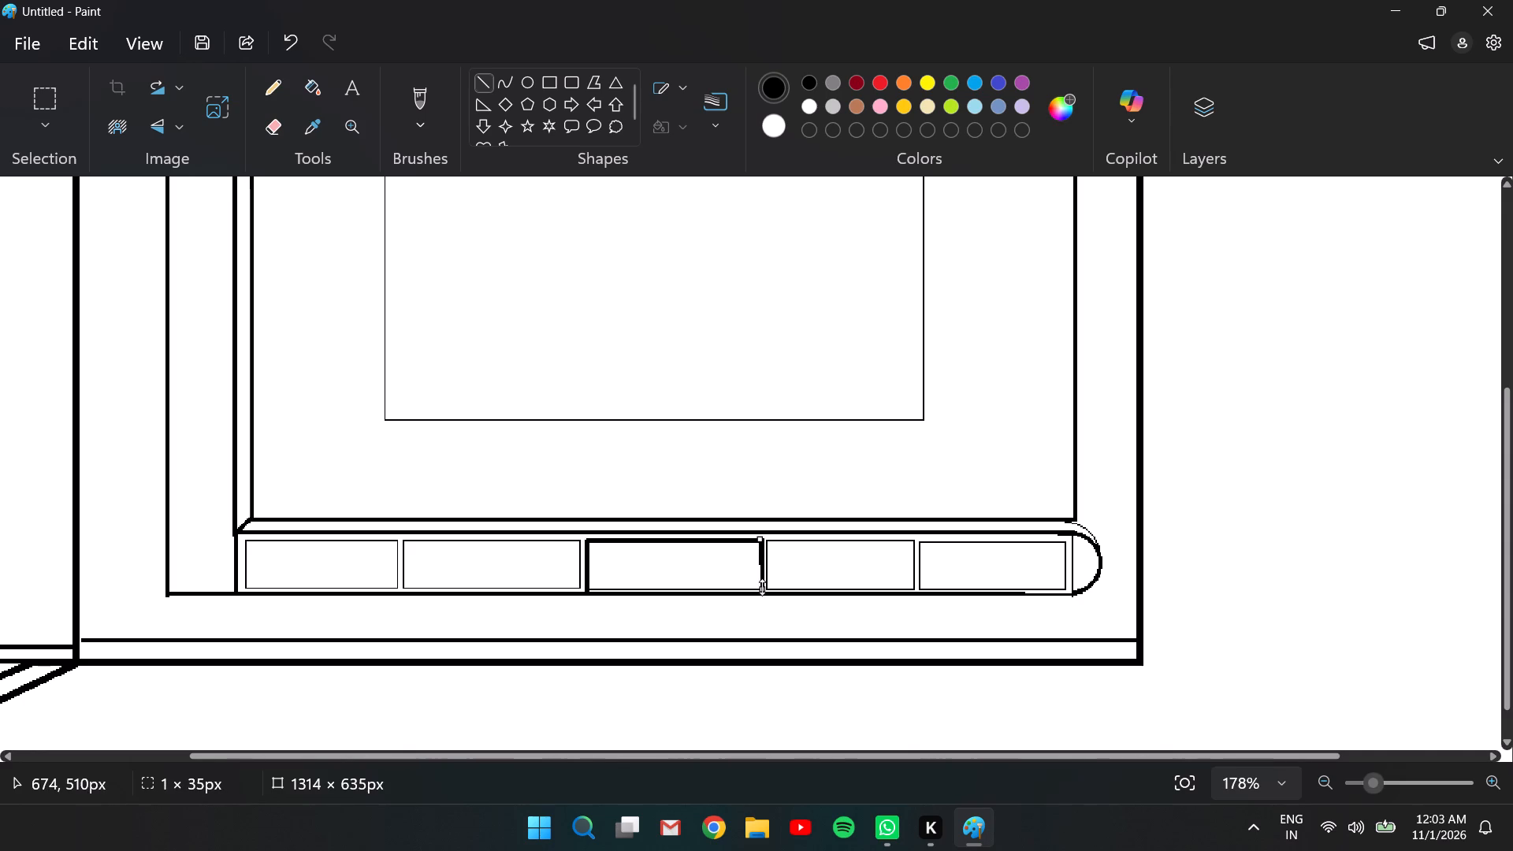
{"action": "left_click", "coordinate": [459, 555]}
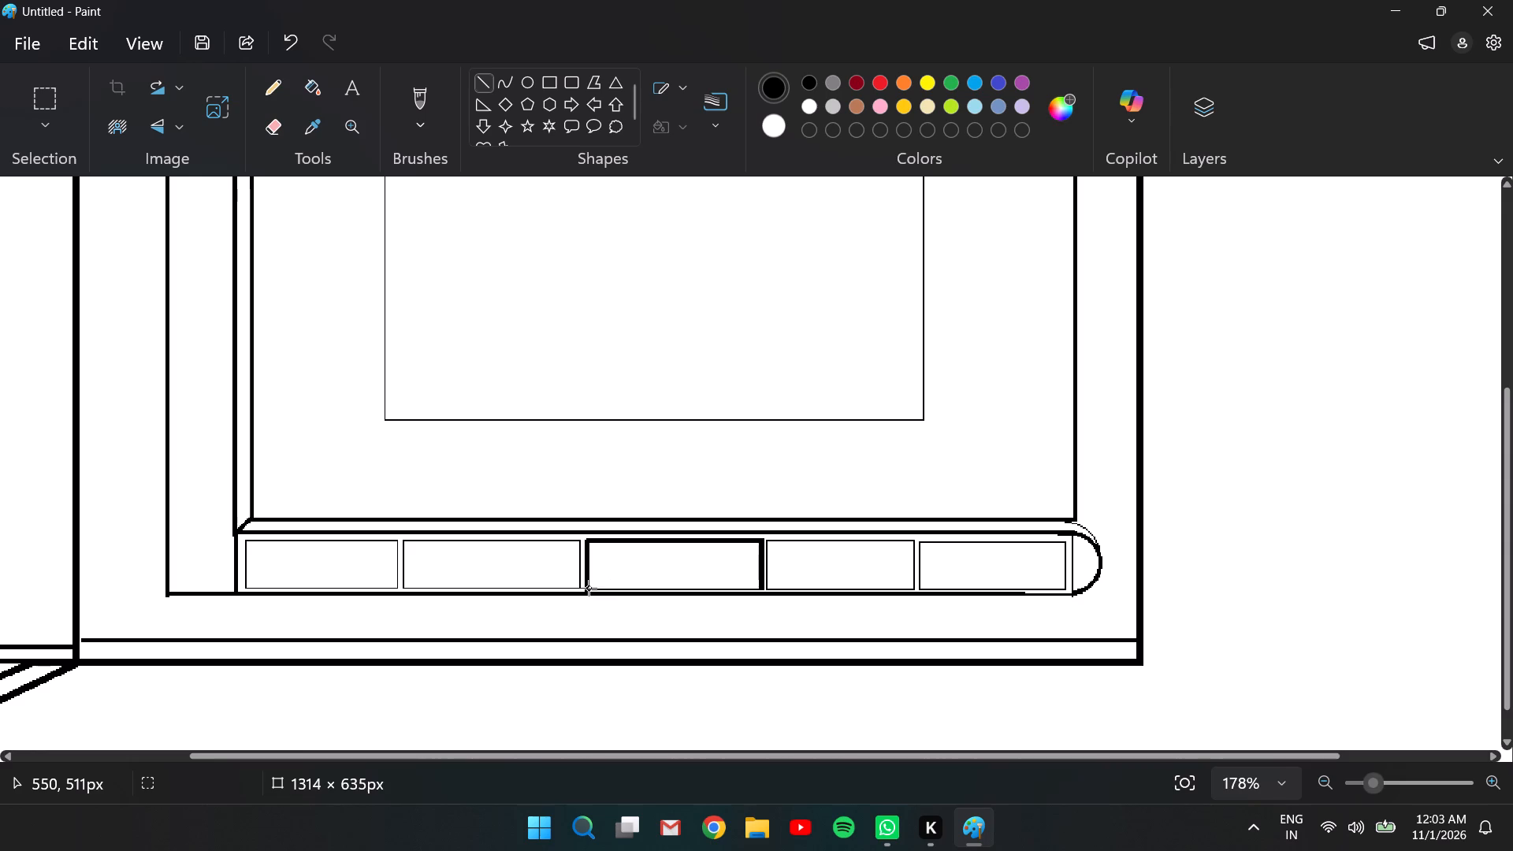
Draw a horizontal line about 124 px long along the middle rectangle's bottom edge to thicken it.
{"action": "left_click_drag", "start_coordinate": [589, 588], "coordinate": [763, 589]}
{"action": "key", "text": "Up"}
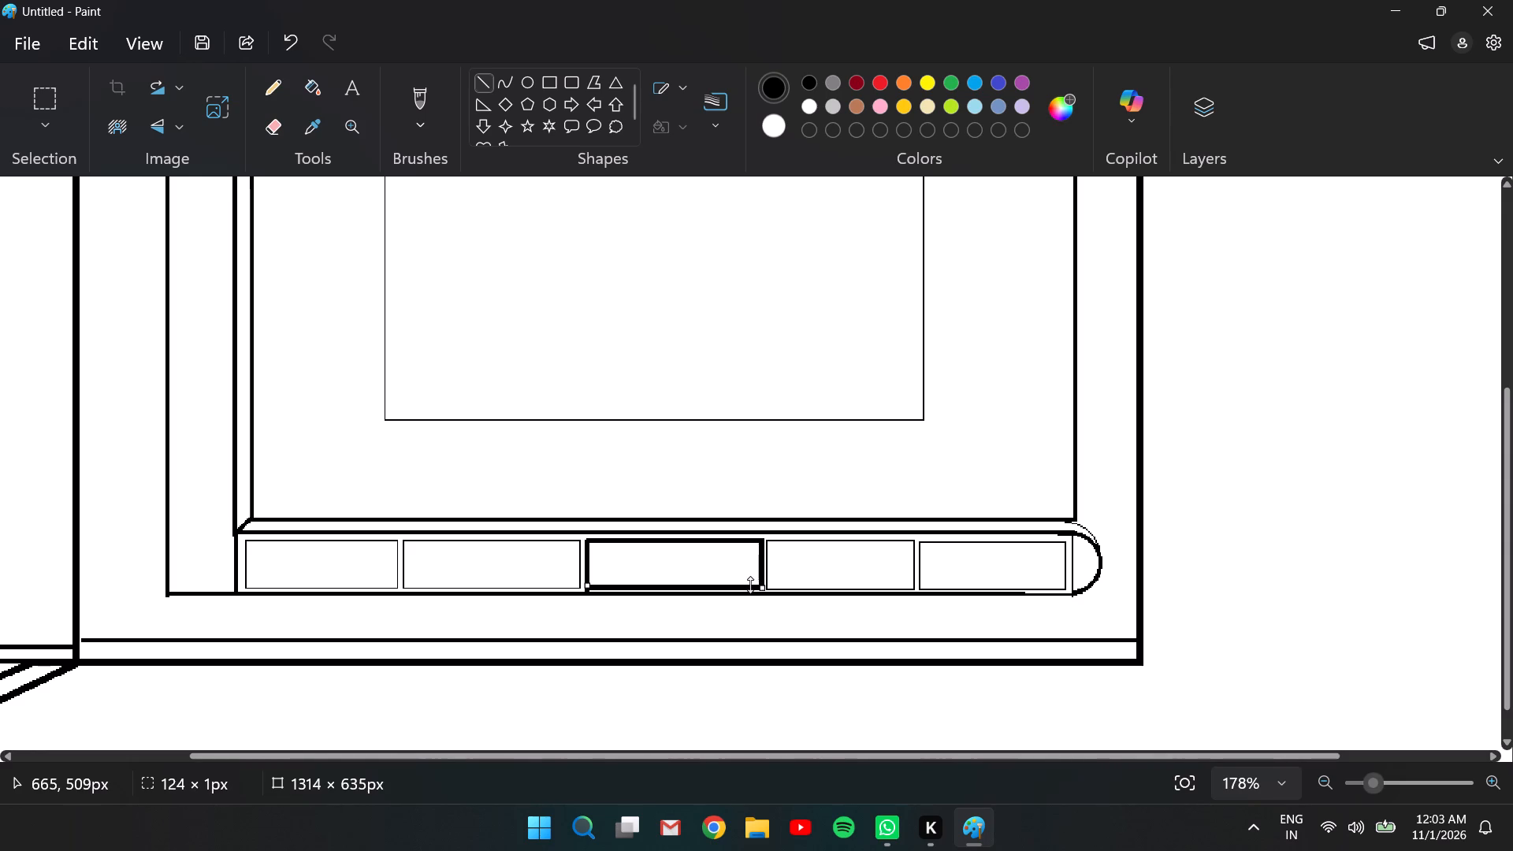
{"action": "left_click", "coordinate": [752, 651]}
Pick a custom dark grey and fill the inner rectangle of the back-wall panel with it.
{"action": "scroll", "coordinate": [585, 519], "scroll_direction": "up", "scroll_amount": 1}
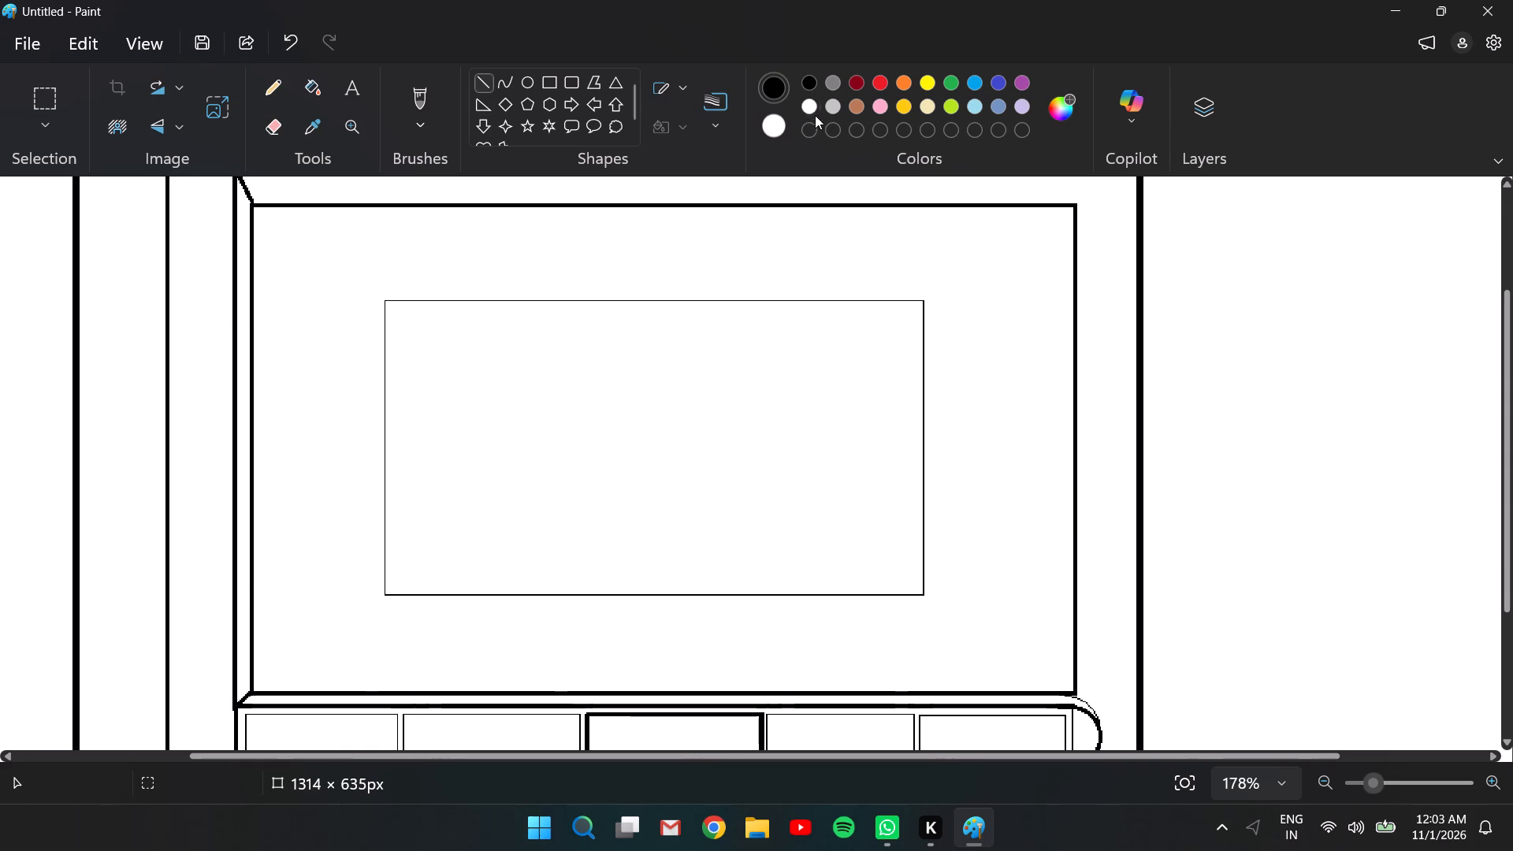
{"action": "left_click", "coordinate": [827, 84]}
{"action": "left_click", "coordinate": [1062, 111]}
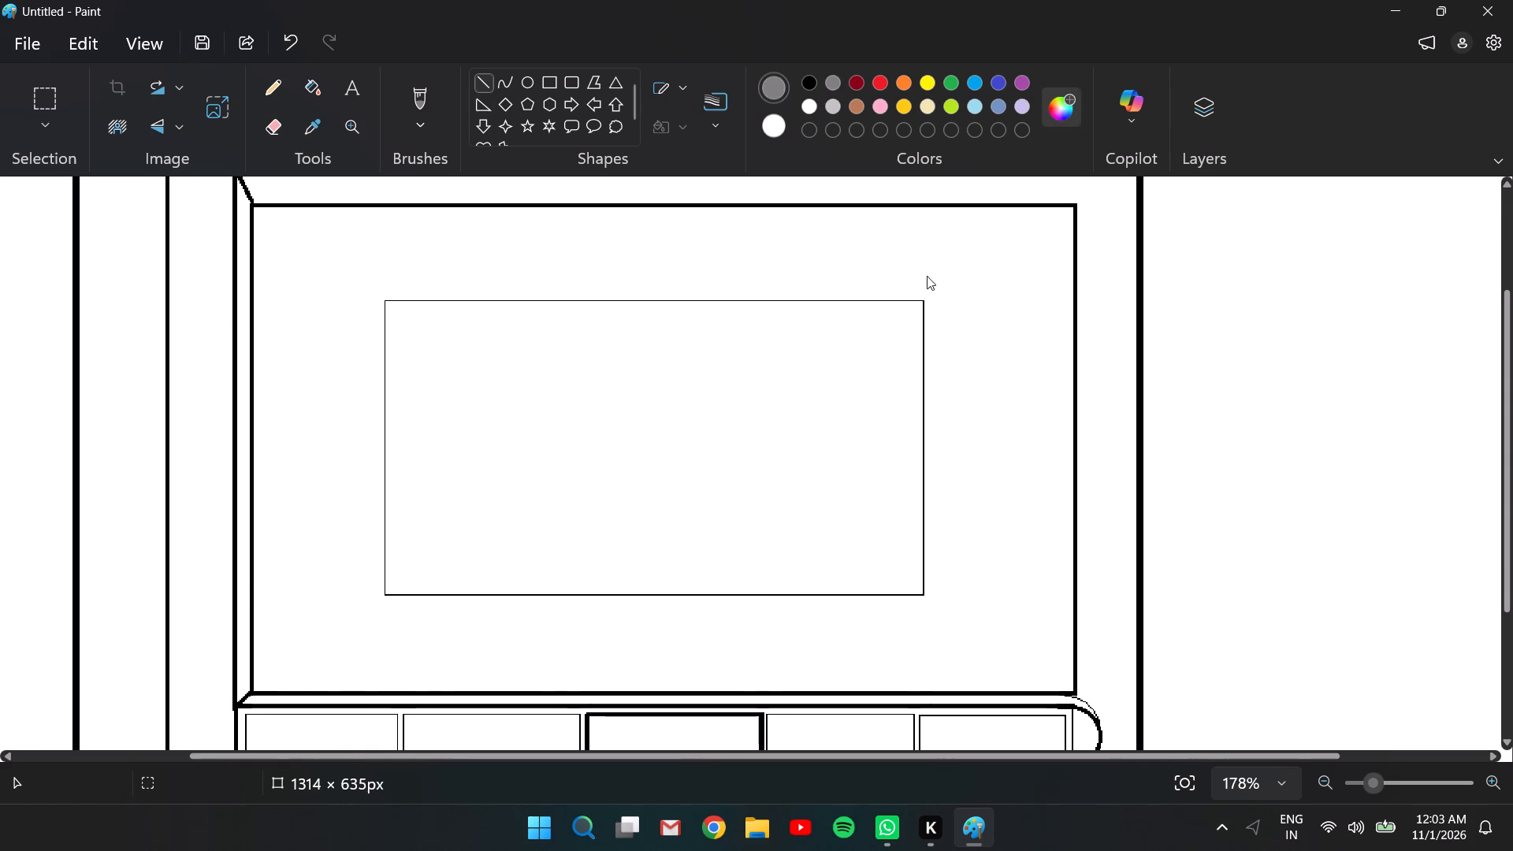
{"action": "left_click_drag", "start_coordinate": [798, 333], "coordinate": [794, 351]}
{"action": "left_click", "coordinate": [664, 704]}
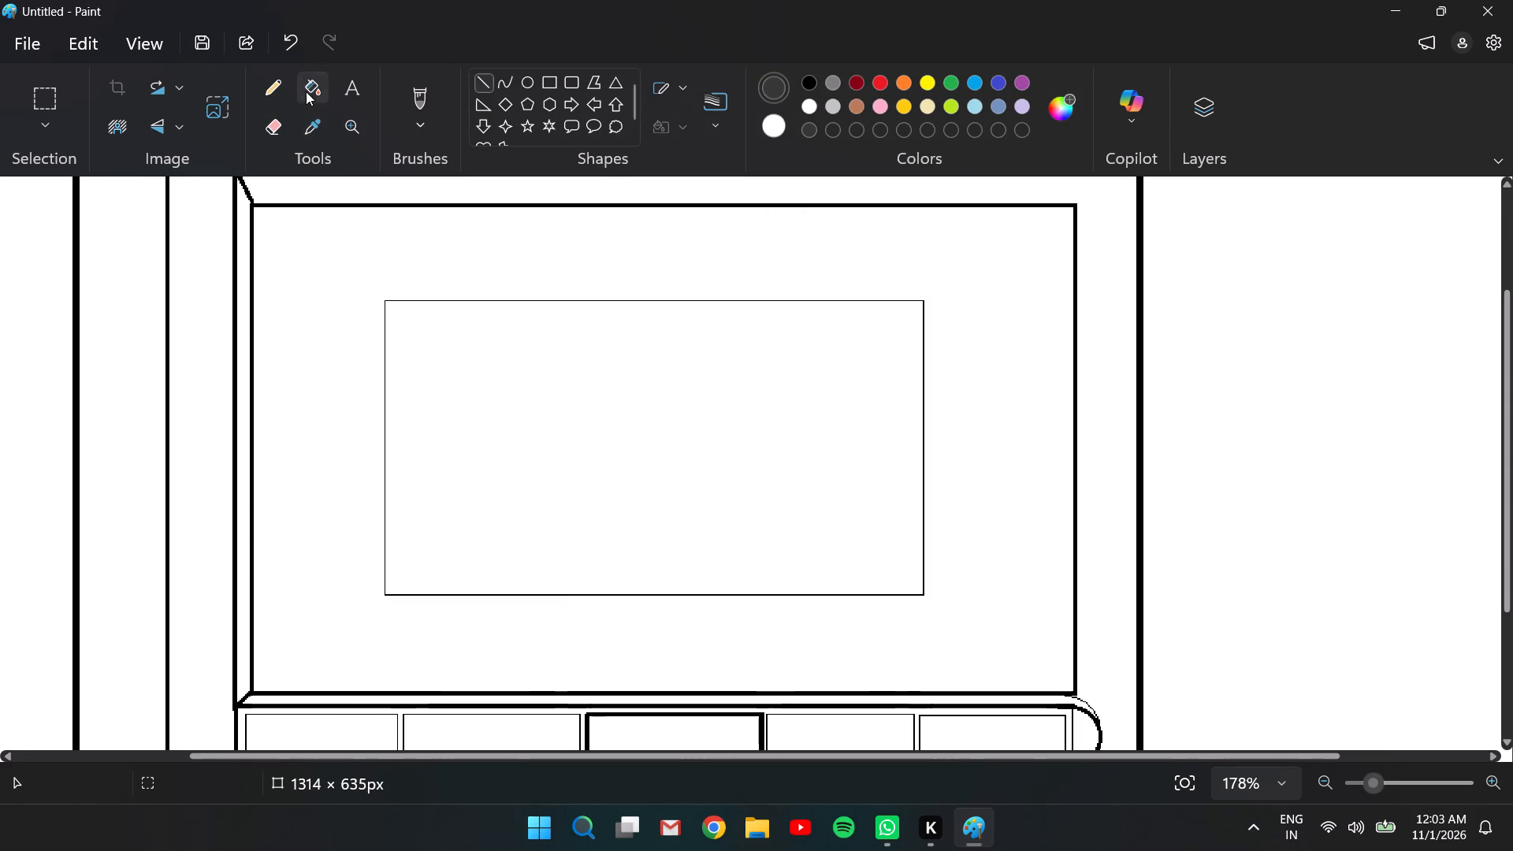
{"action": "left_click", "coordinate": [308, 91]}
{"action": "left_click", "coordinate": [535, 456]}
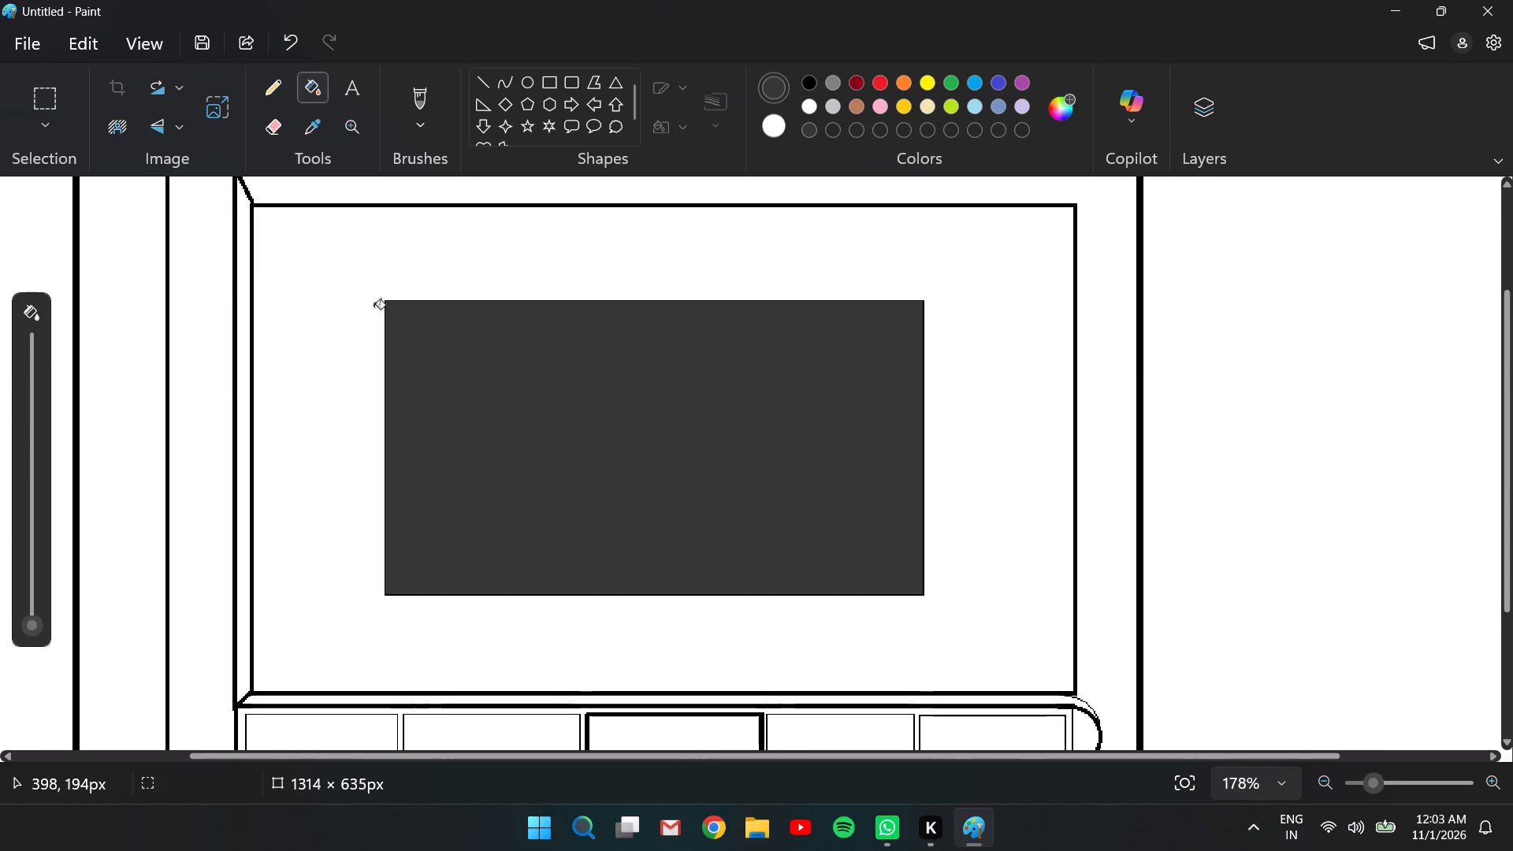
Draw a black 5 px rectangle outline about 383 × 210 px around the dark grey rectangle.
{"action": "left_click", "coordinate": [815, 76]}
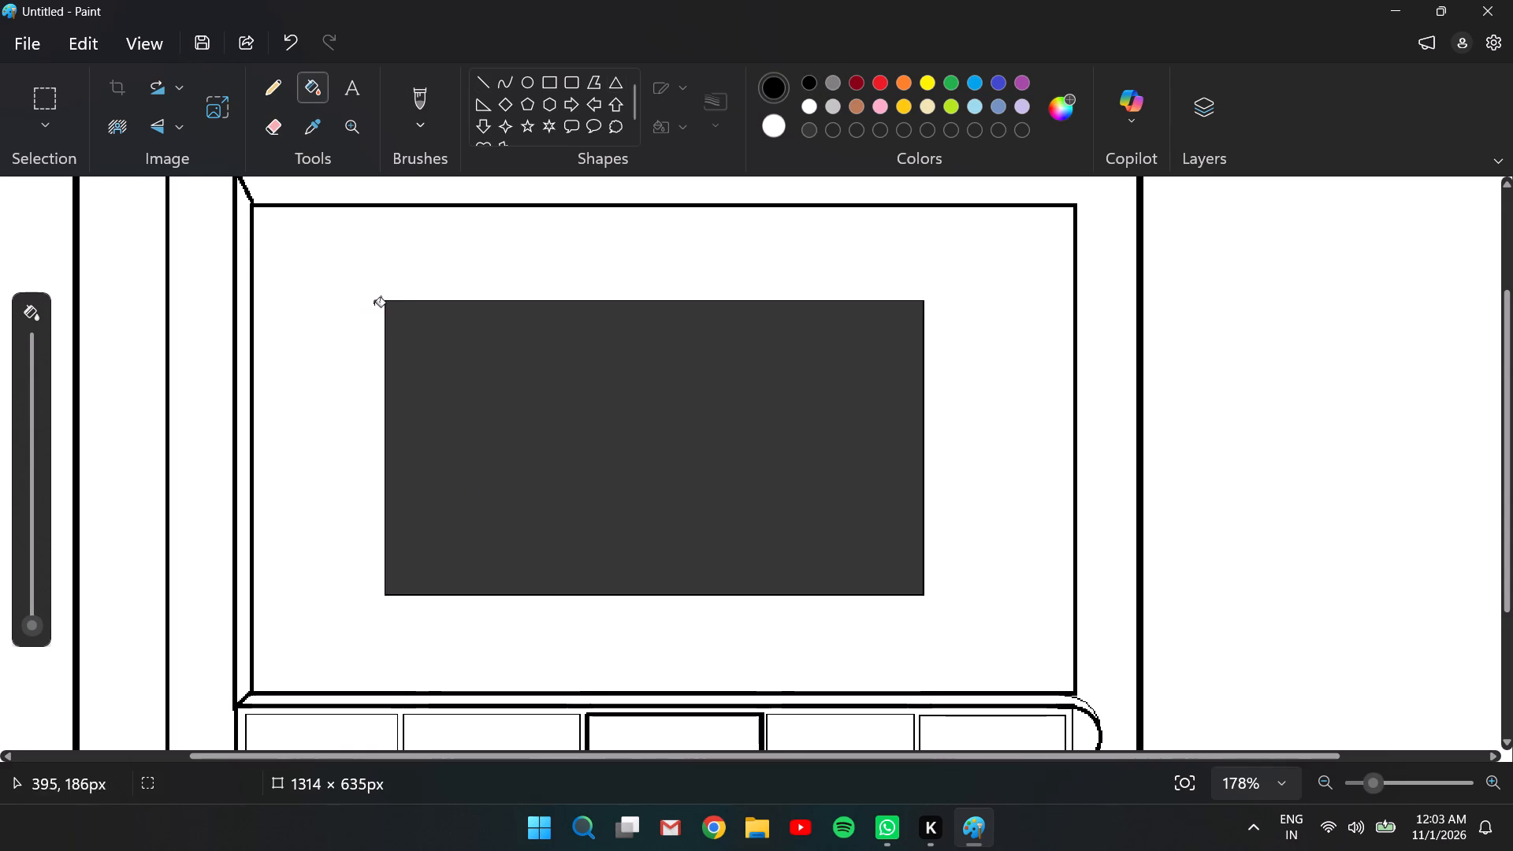
{"action": "left_click", "coordinate": [720, 122]}
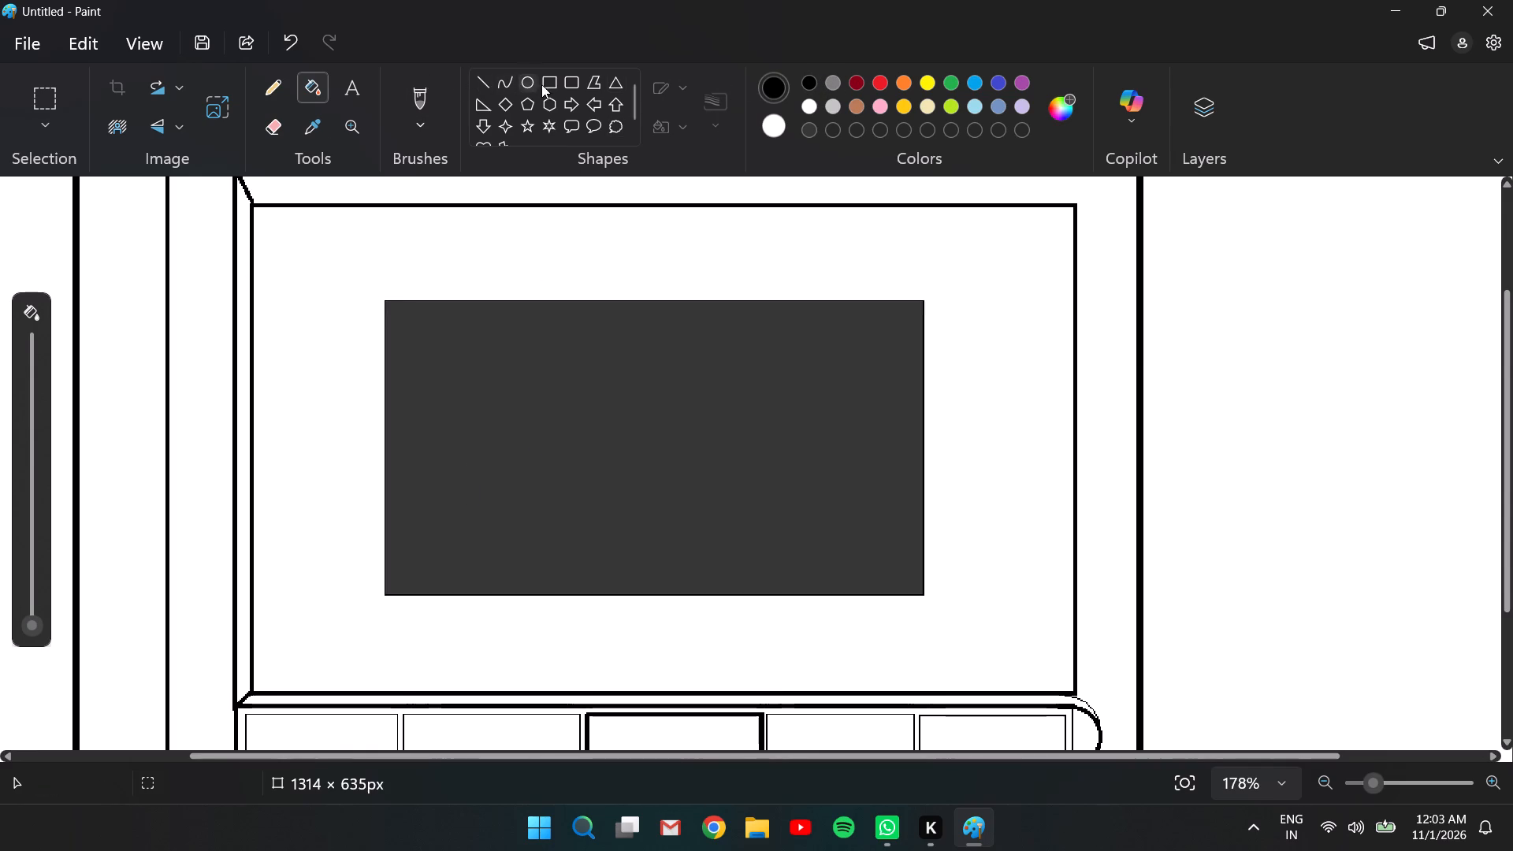
{"action": "left_click", "coordinate": [544, 83]}
{"action": "left_click", "coordinate": [716, 114]}
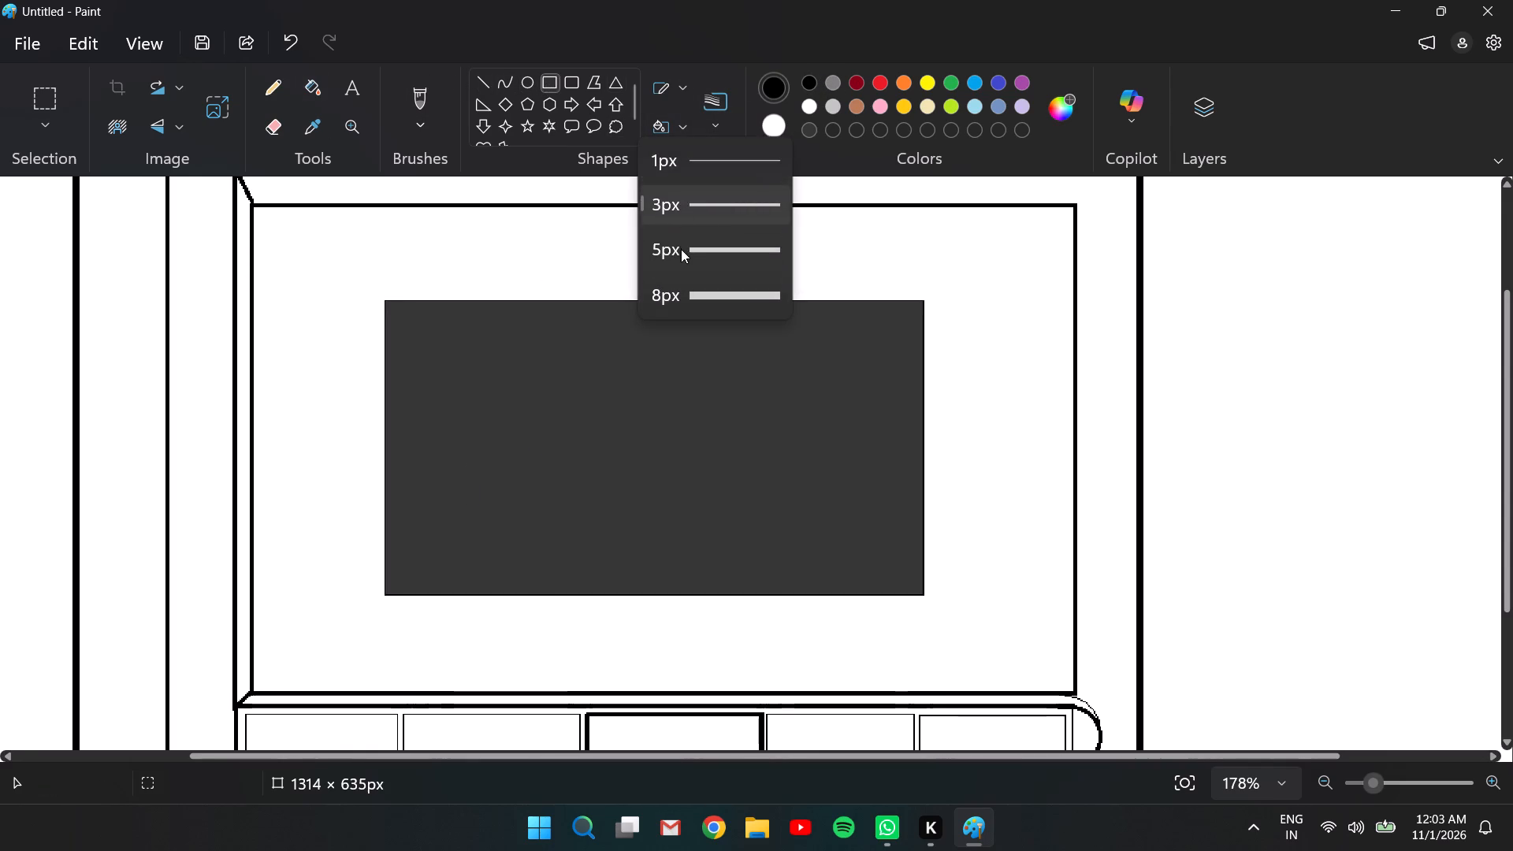
{"action": "left_click", "coordinate": [681, 249]}
{"action": "left_click_drag", "start_coordinate": [385, 300], "coordinate": [510, 373]}
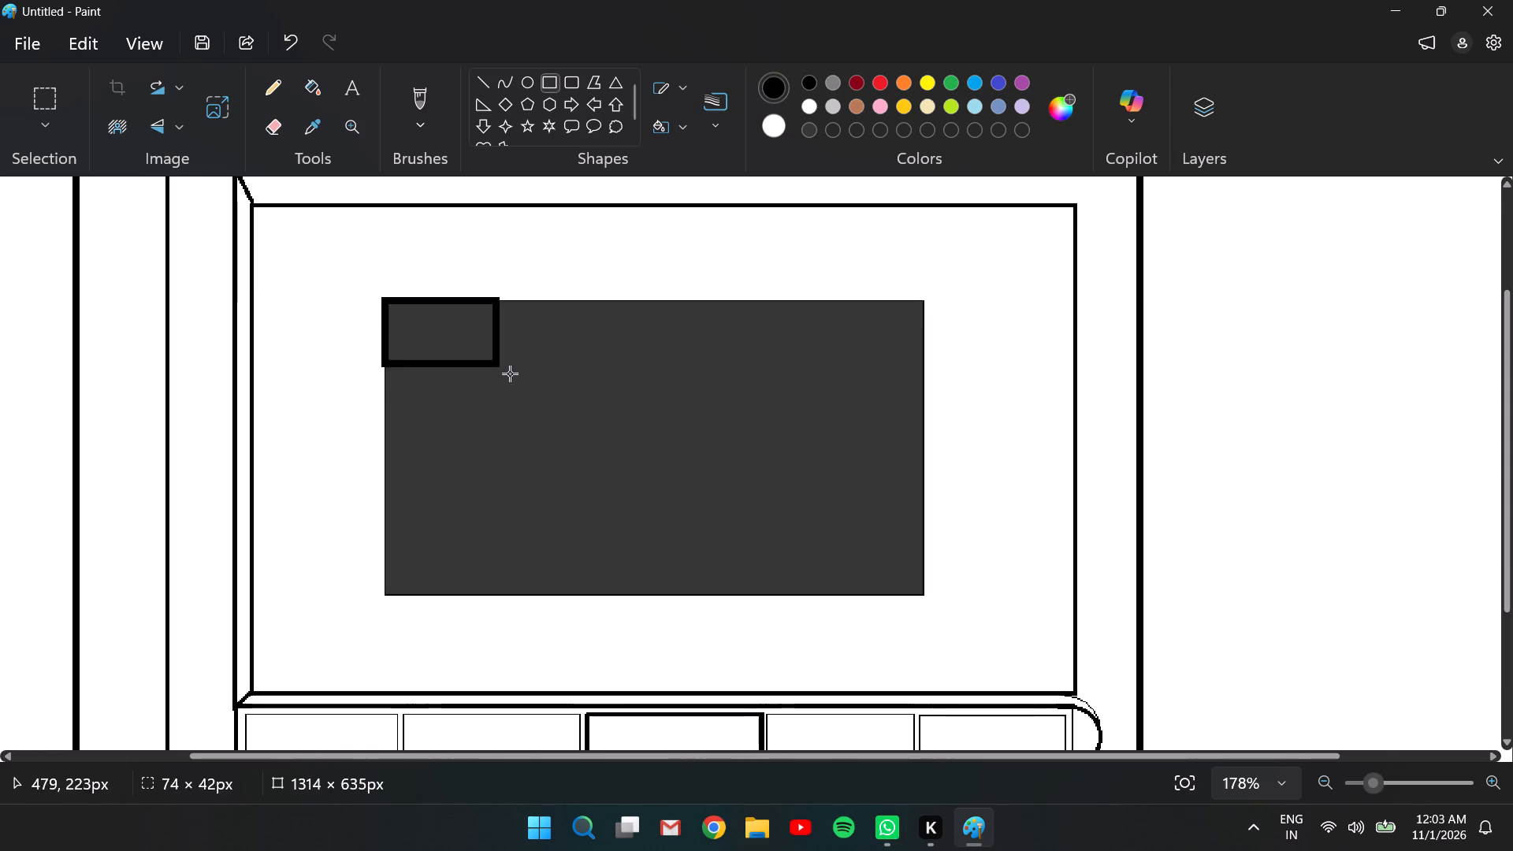
{"action": "left_click_drag", "start_coordinate": [510, 373], "coordinate": [923, 594]}
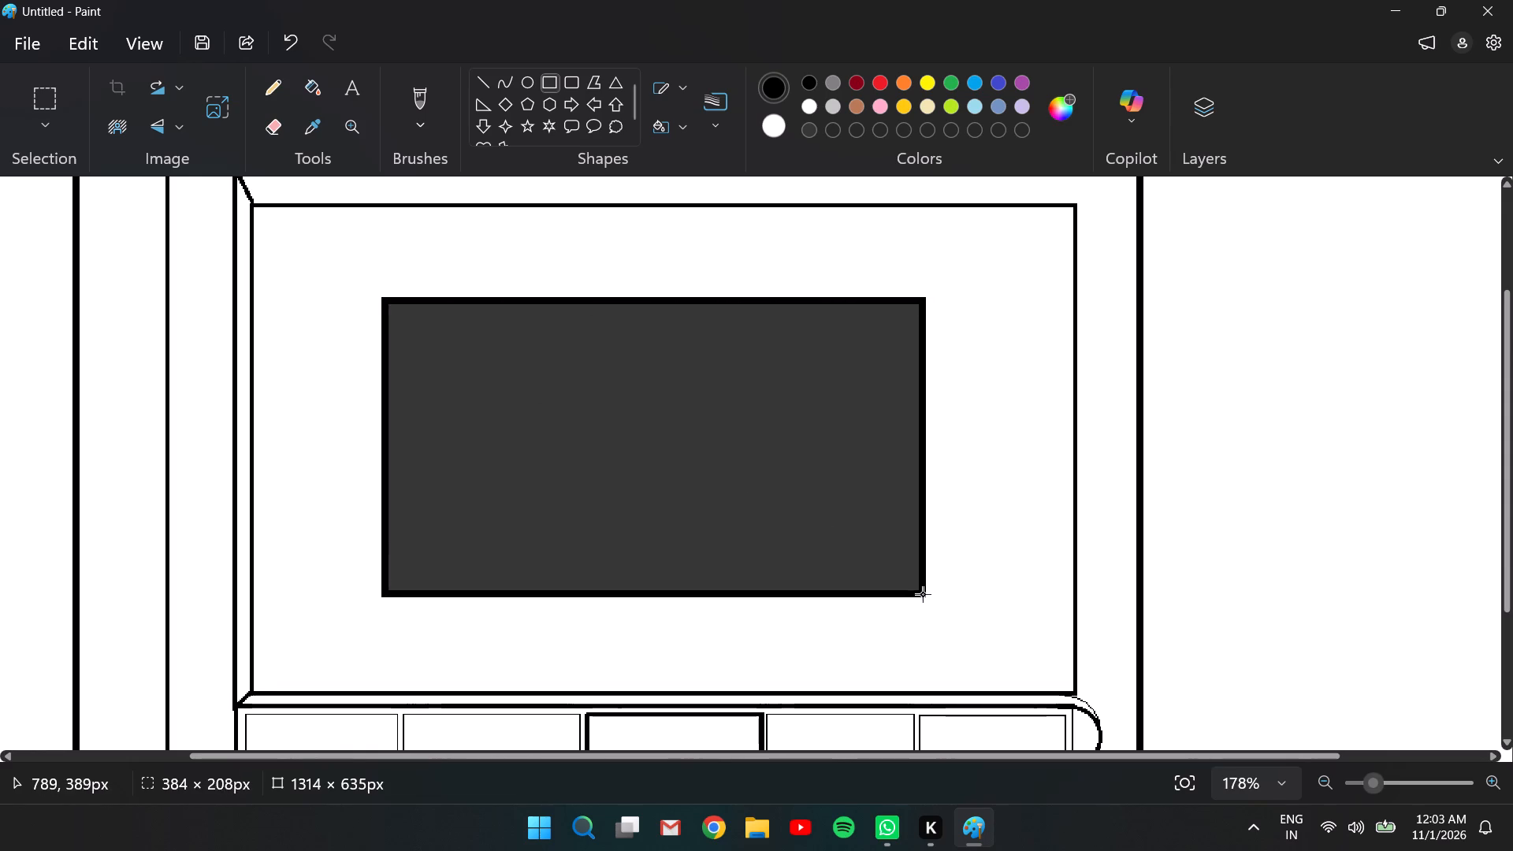
{"action": "left_click_drag", "start_coordinate": [923, 594], "coordinate": [923, 595]}
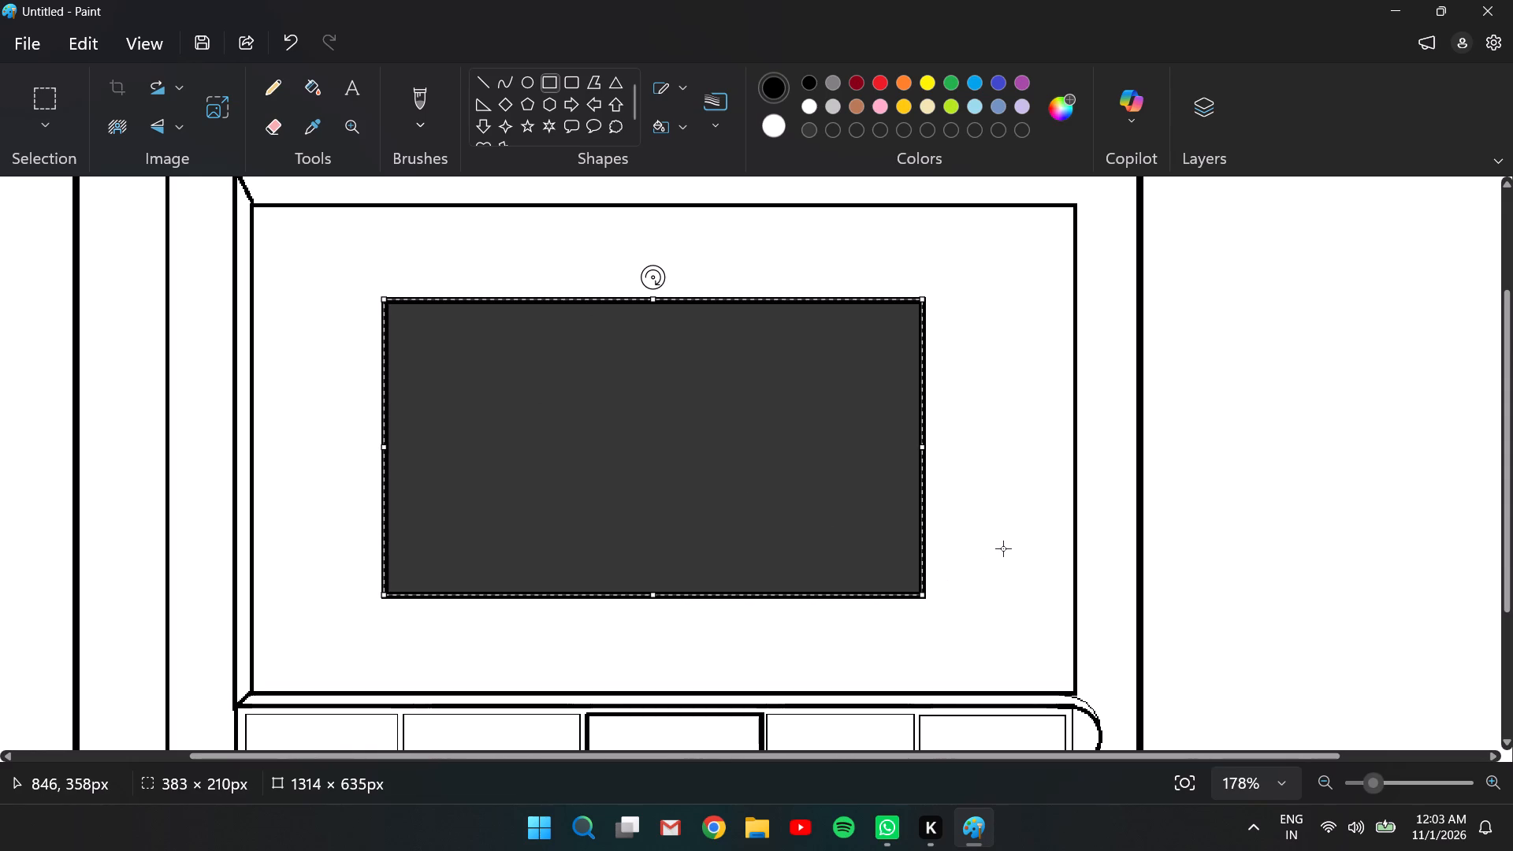
{"action": "left_click", "coordinate": [1003, 548]}
Draw a 5 px vertical line about 64 px long from the panel frame's top edge down to the dark rectangle, near its left end.
{"action": "scroll", "coordinate": [500, 512], "scroll_direction": "down", "scroll_amount": 1}
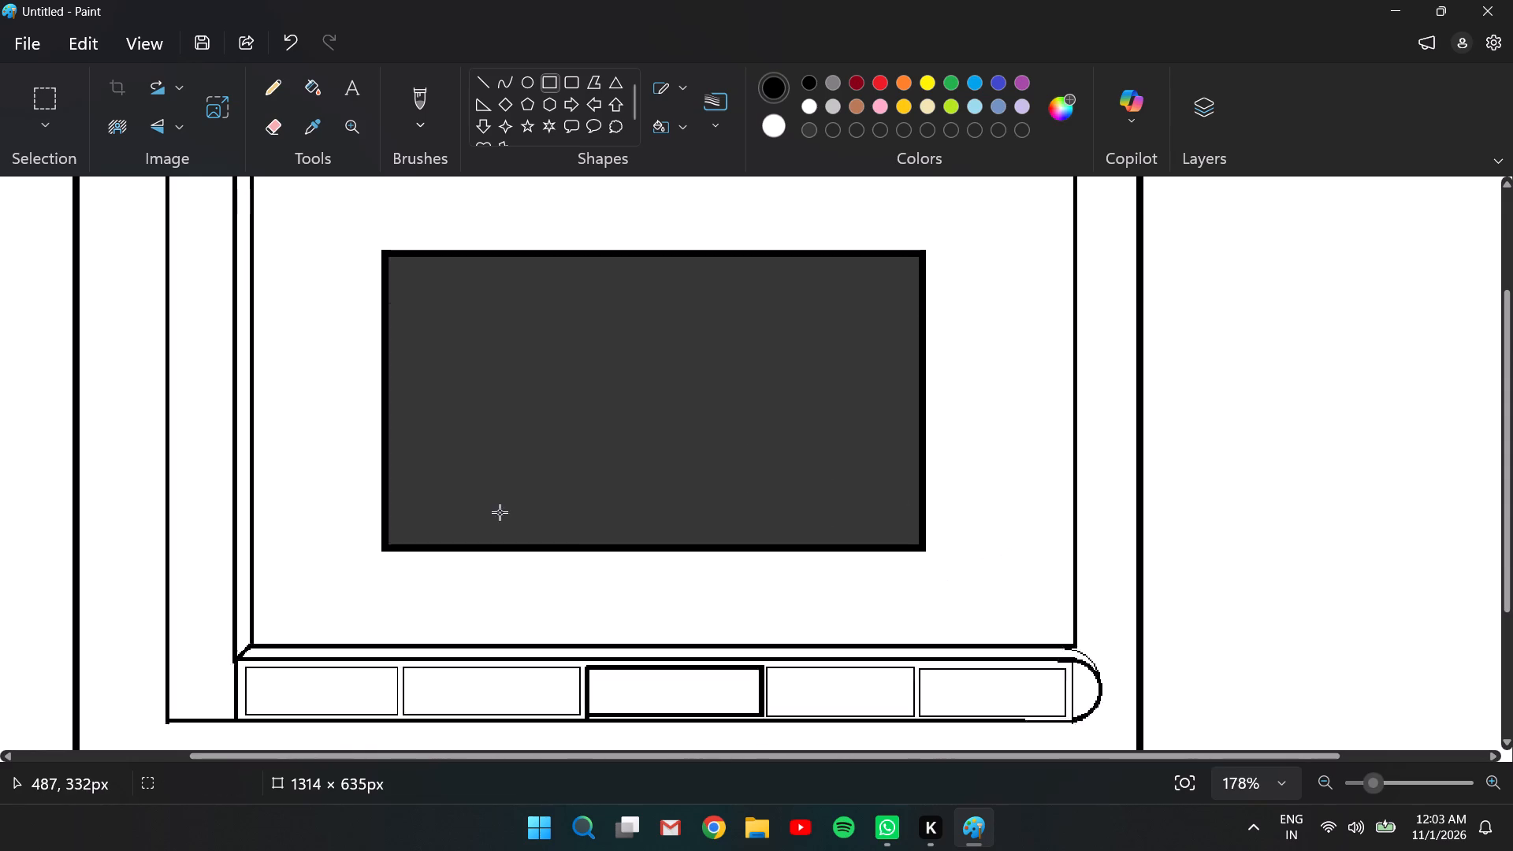
{"action": "scroll", "coordinate": [500, 512], "scroll_direction": "down", "scroll_amount": 1}
{"action": "scroll", "coordinate": [326, 556], "scroll_direction": "up", "scroll_amount": 1}
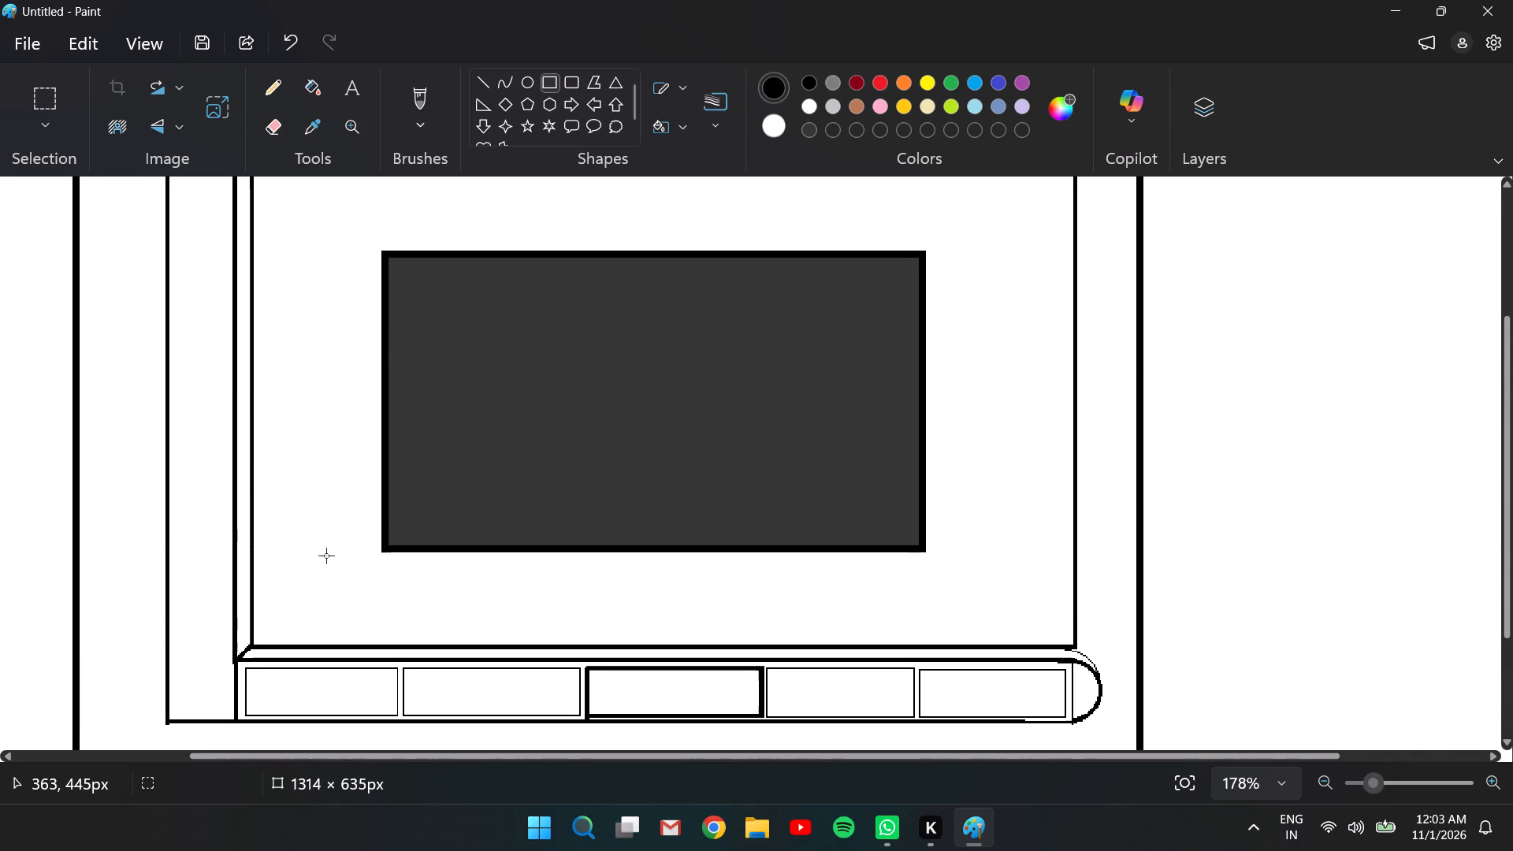
{"action": "scroll", "coordinate": [326, 556], "scroll_direction": "up", "scroll_amount": 1}
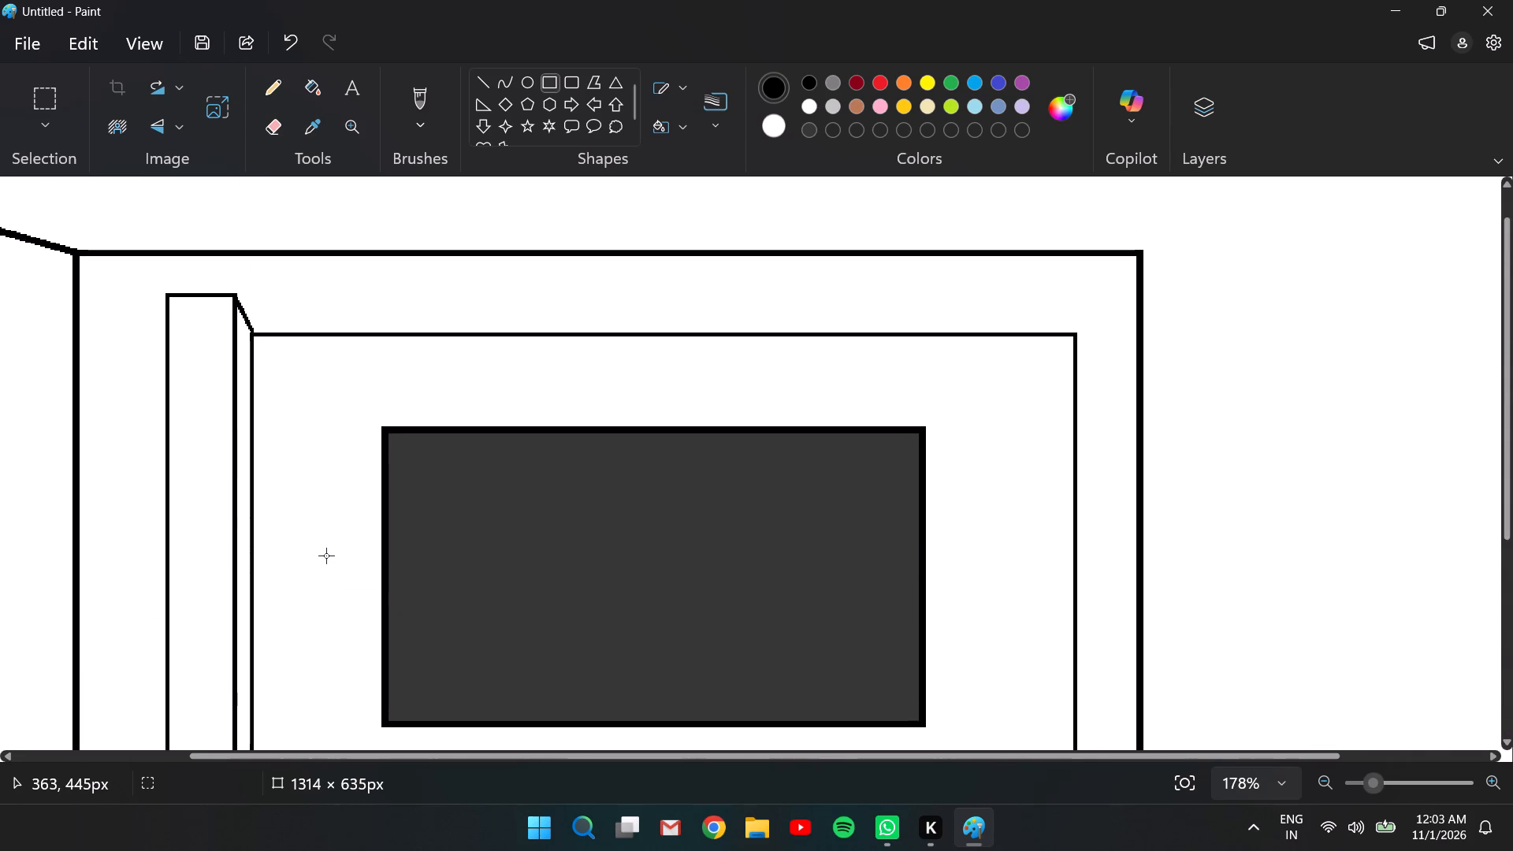
{"action": "scroll", "coordinate": [325, 556], "scroll_direction": "down", "scroll_amount": 1}
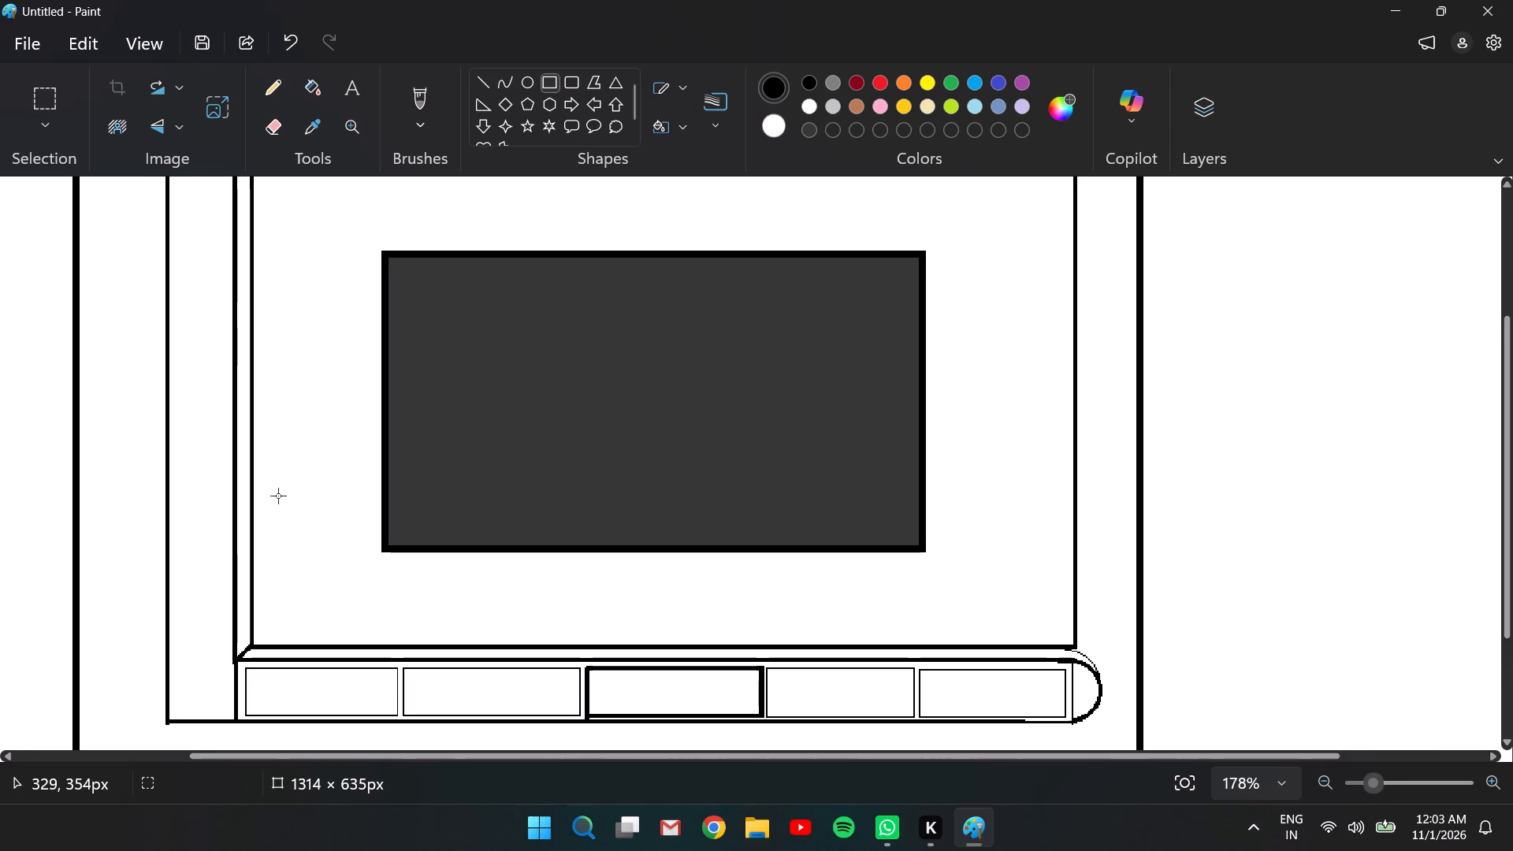
{"action": "scroll", "coordinate": [263, 517], "scroll_direction": "up", "scroll_amount": 1}
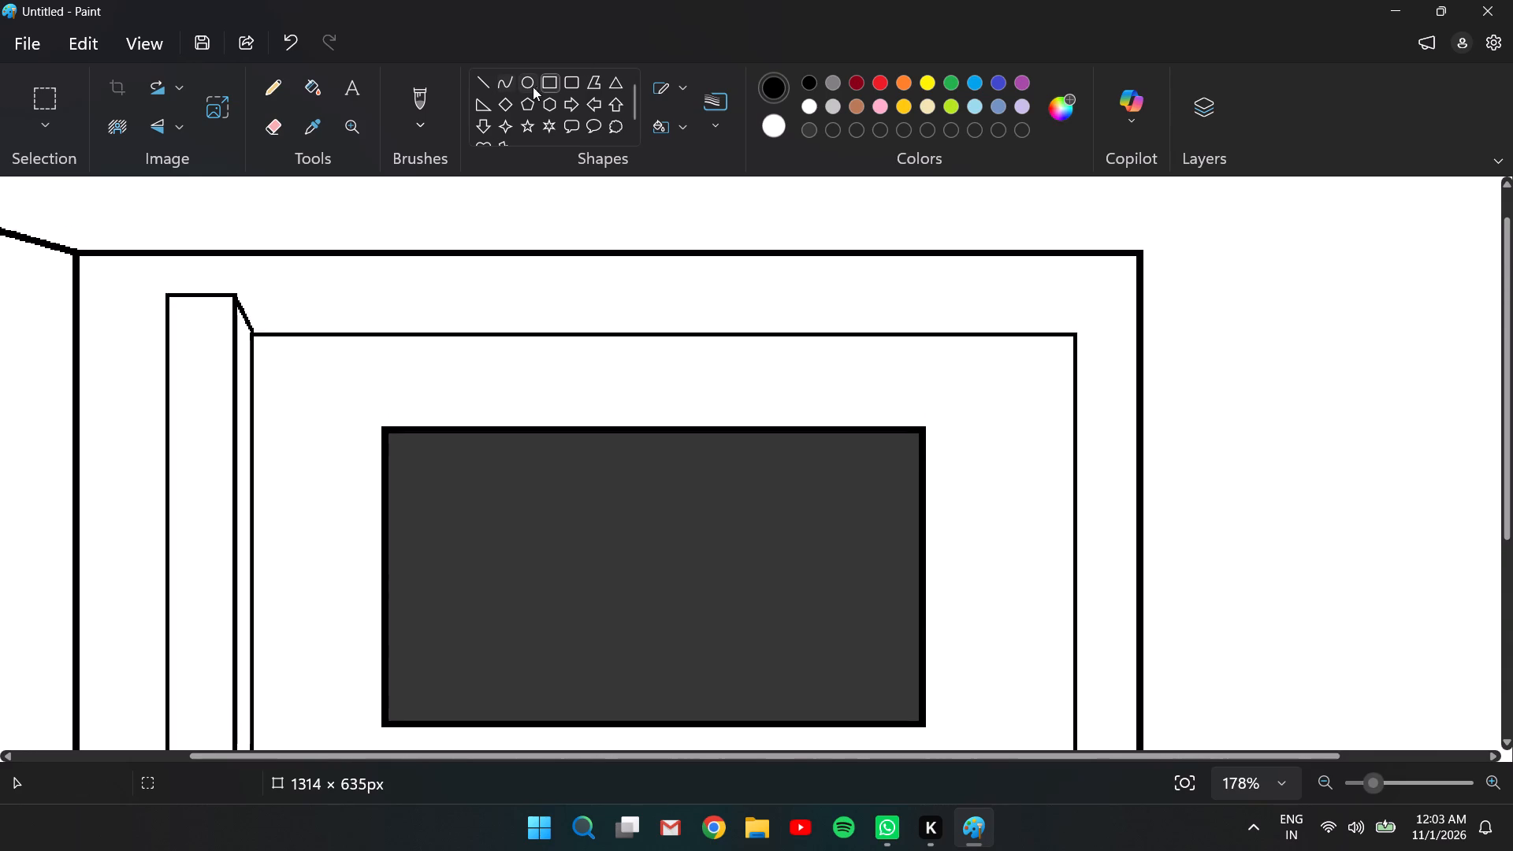
{"action": "left_click", "coordinate": [481, 80]}
{"action": "left_click_drag", "start_coordinate": [410, 336], "coordinate": [413, 427]}
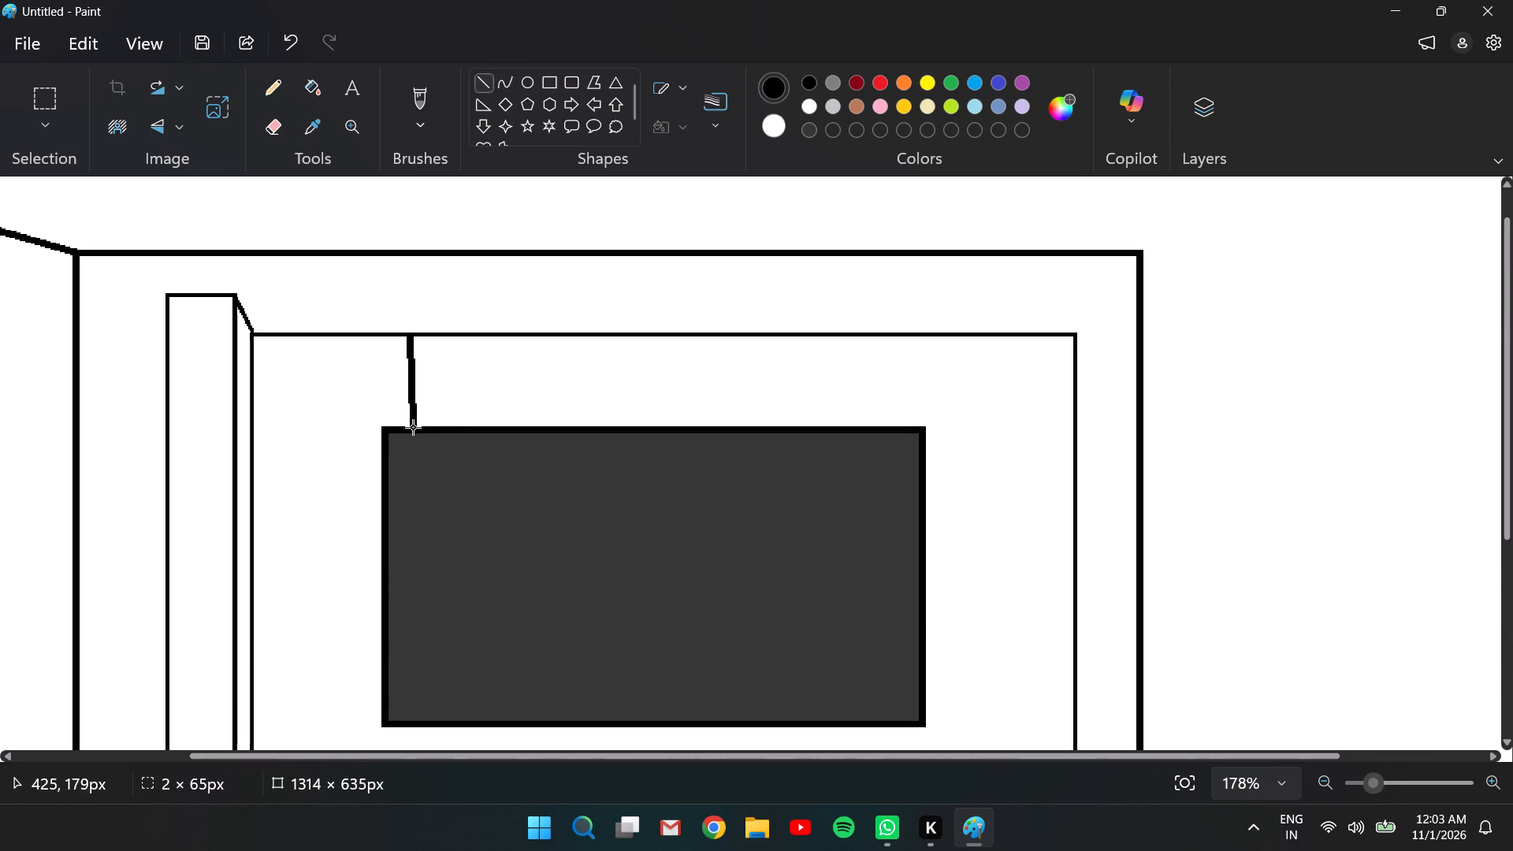
{"action": "left_click_drag", "start_coordinate": [413, 427], "coordinate": [411, 425]}
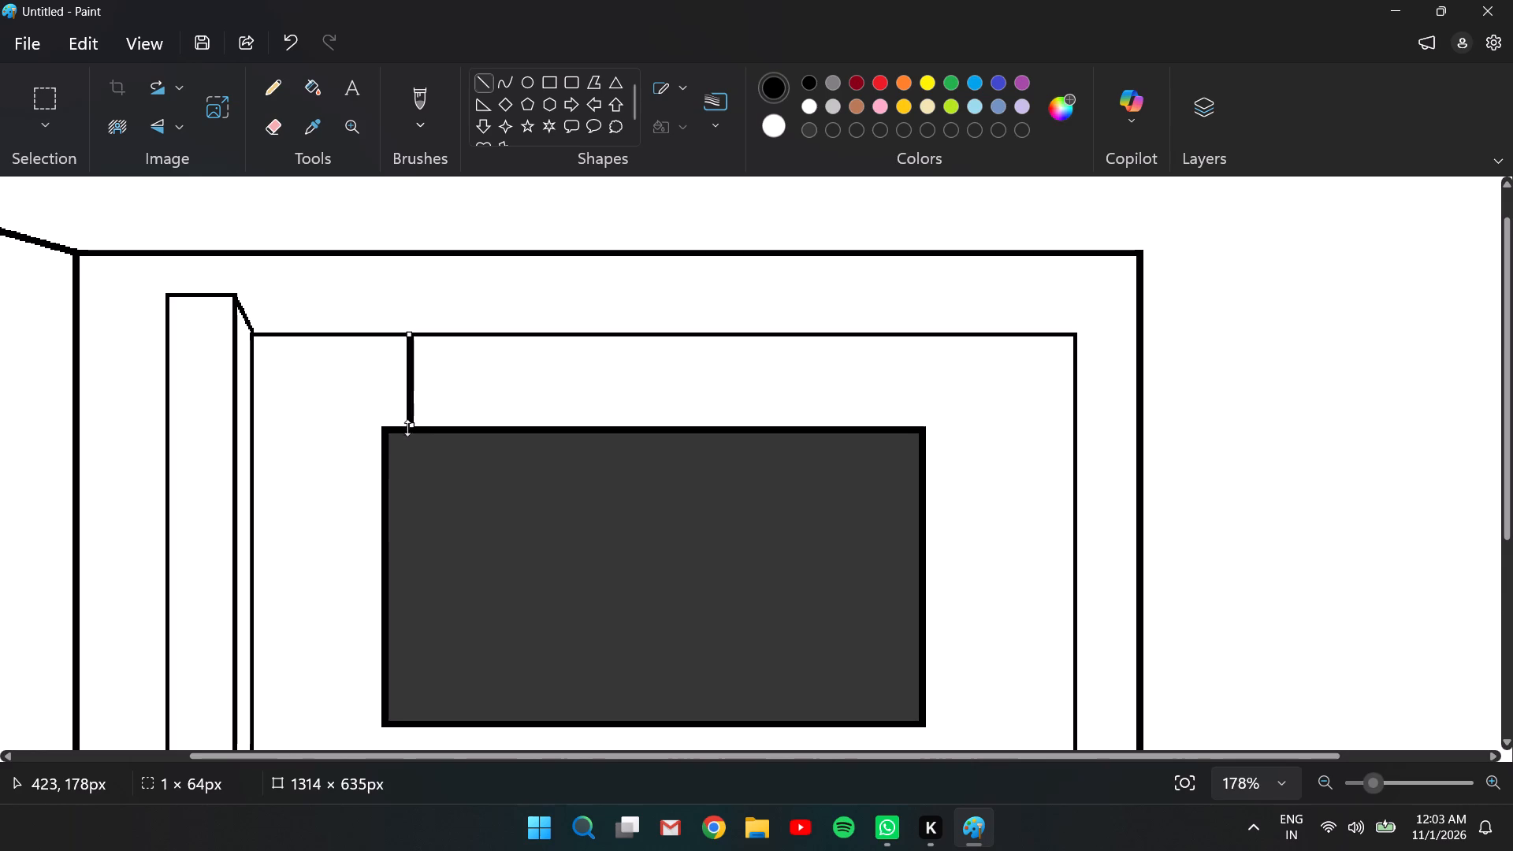
{"action": "left_click", "coordinate": [265, 481]}
Draw a matching vertical line about 65 px long from the dark rectangle's bottom edge to the ledge, aligned with the line above.
{"action": "scroll", "coordinate": [265, 476], "scroll_direction": "down", "scroll_amount": 1}
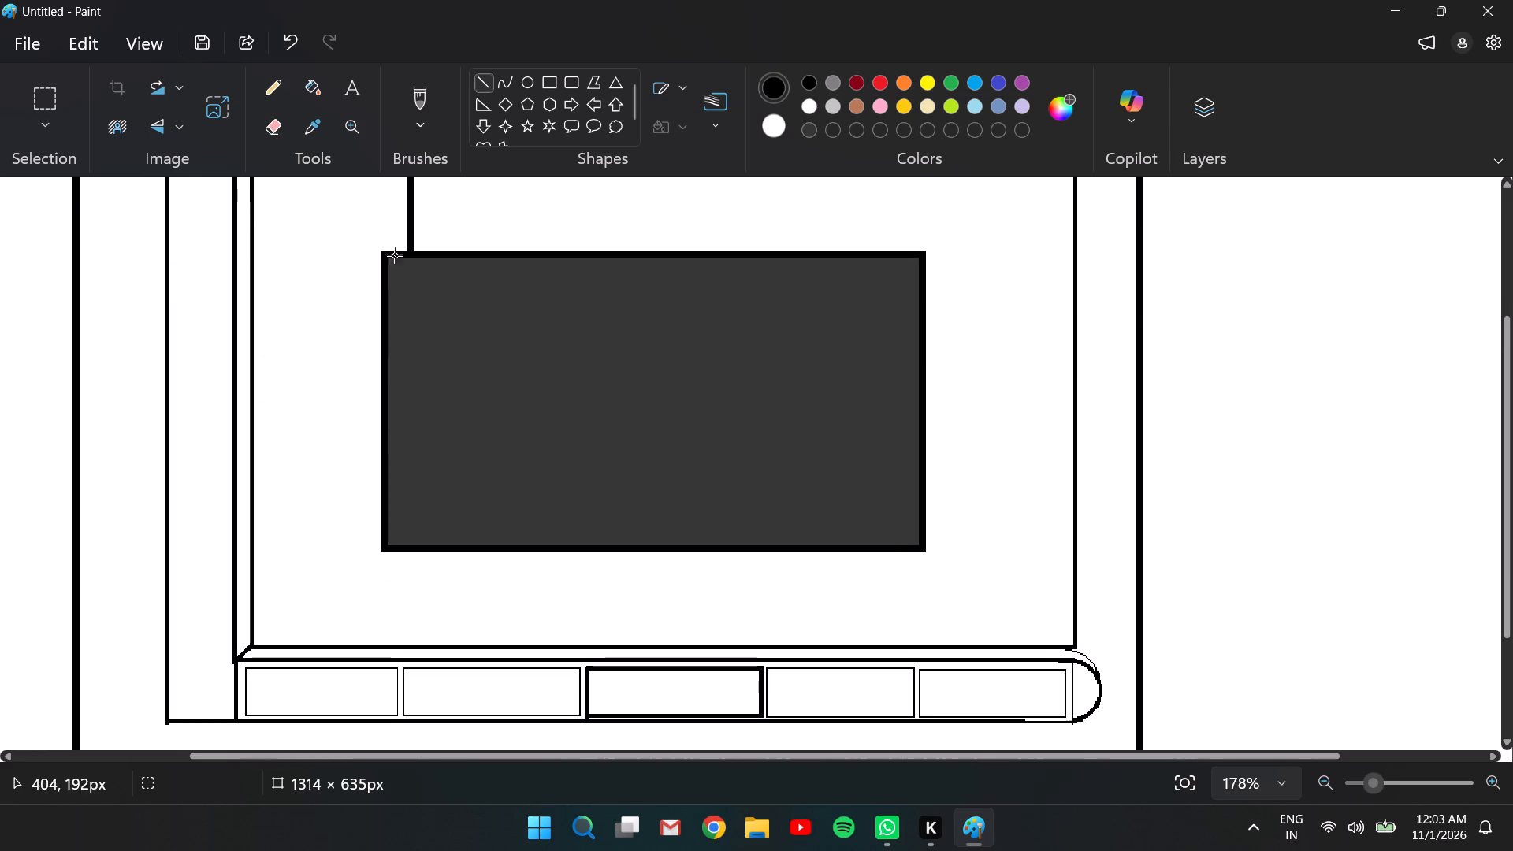
{"action": "left_click_drag", "start_coordinate": [411, 251], "coordinate": [409, 647]}
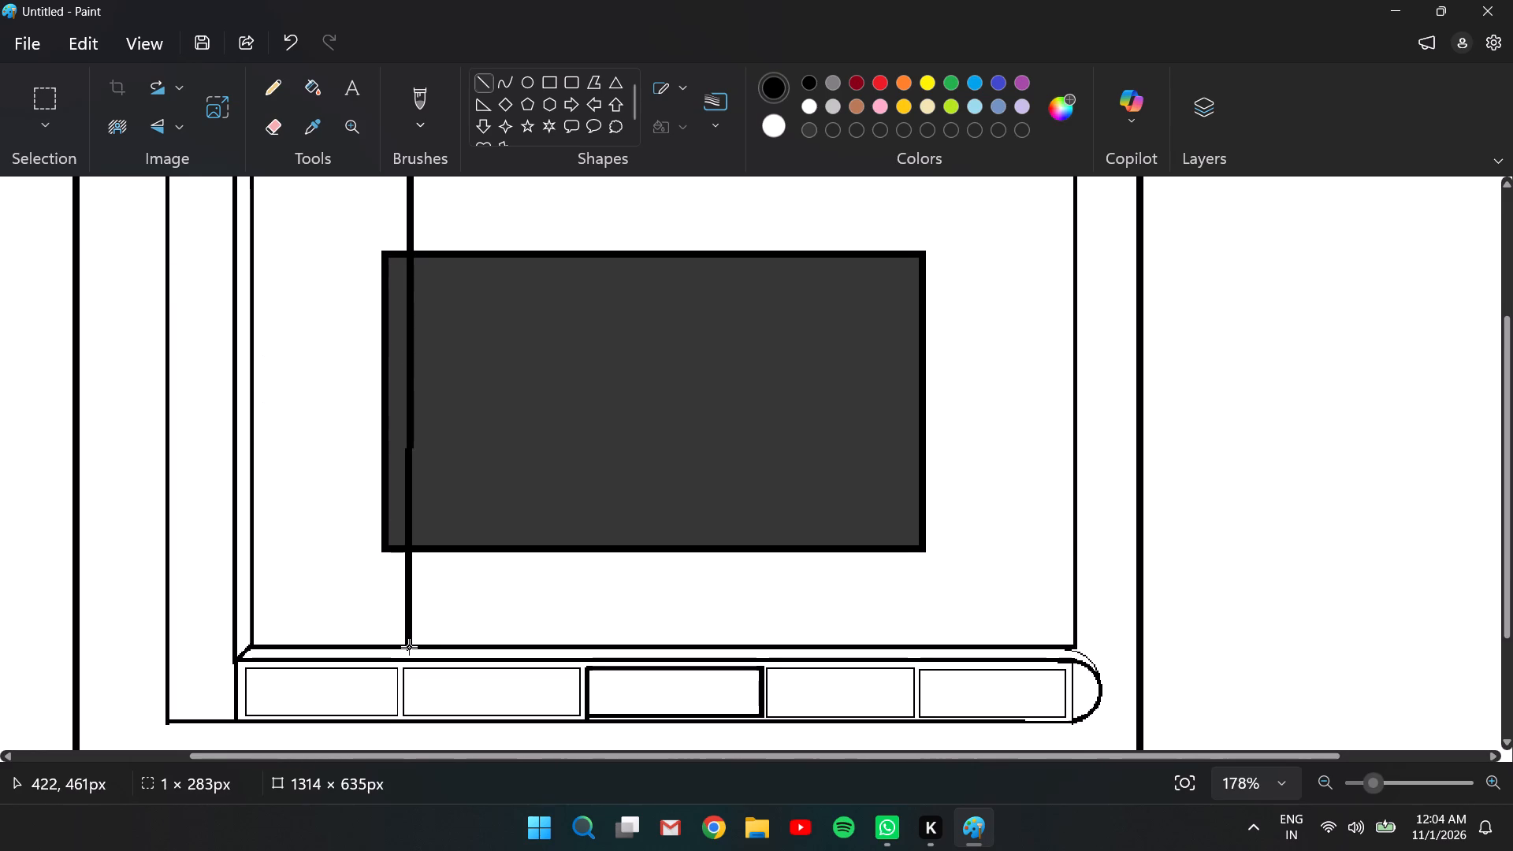
{"action": "left_click_drag", "start_coordinate": [409, 647], "coordinate": [411, 647]}
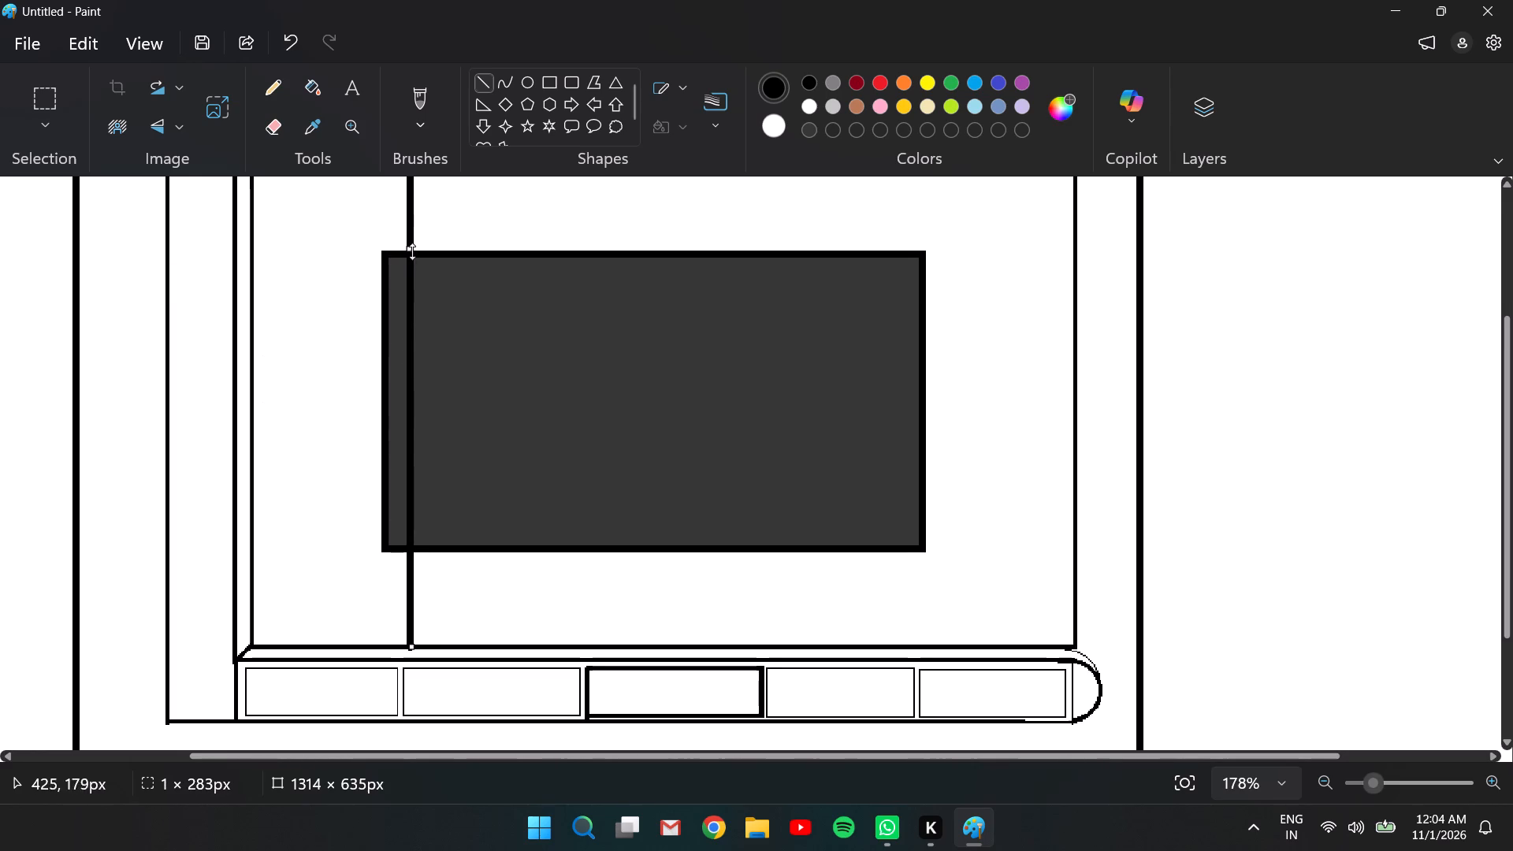
{"action": "left_click_drag", "start_coordinate": [411, 249], "coordinate": [408, 551]}
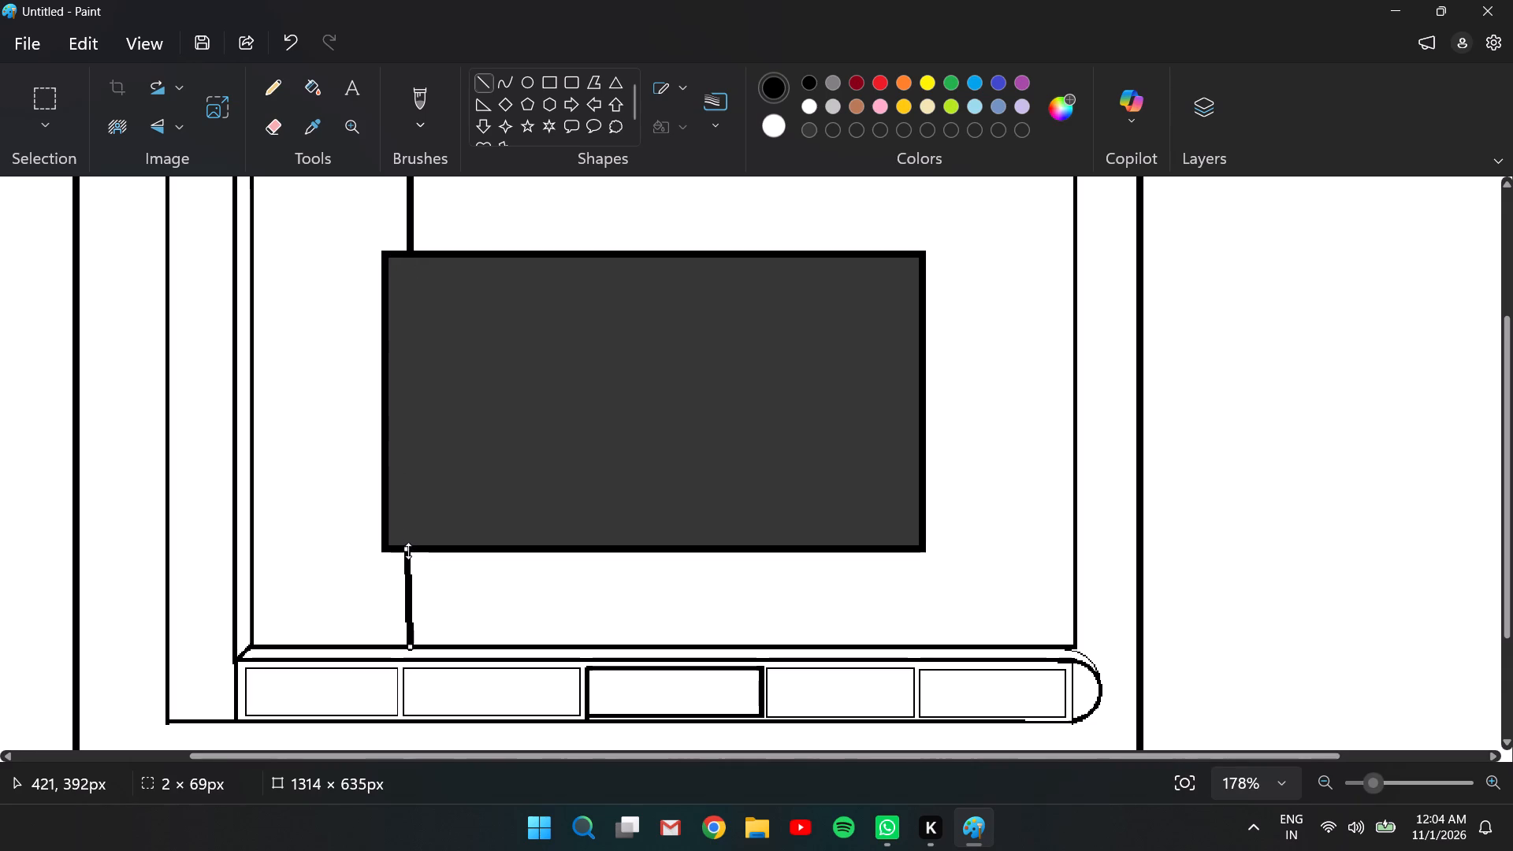
{"action": "left_click_drag", "start_coordinate": [408, 551], "coordinate": [411, 553]}
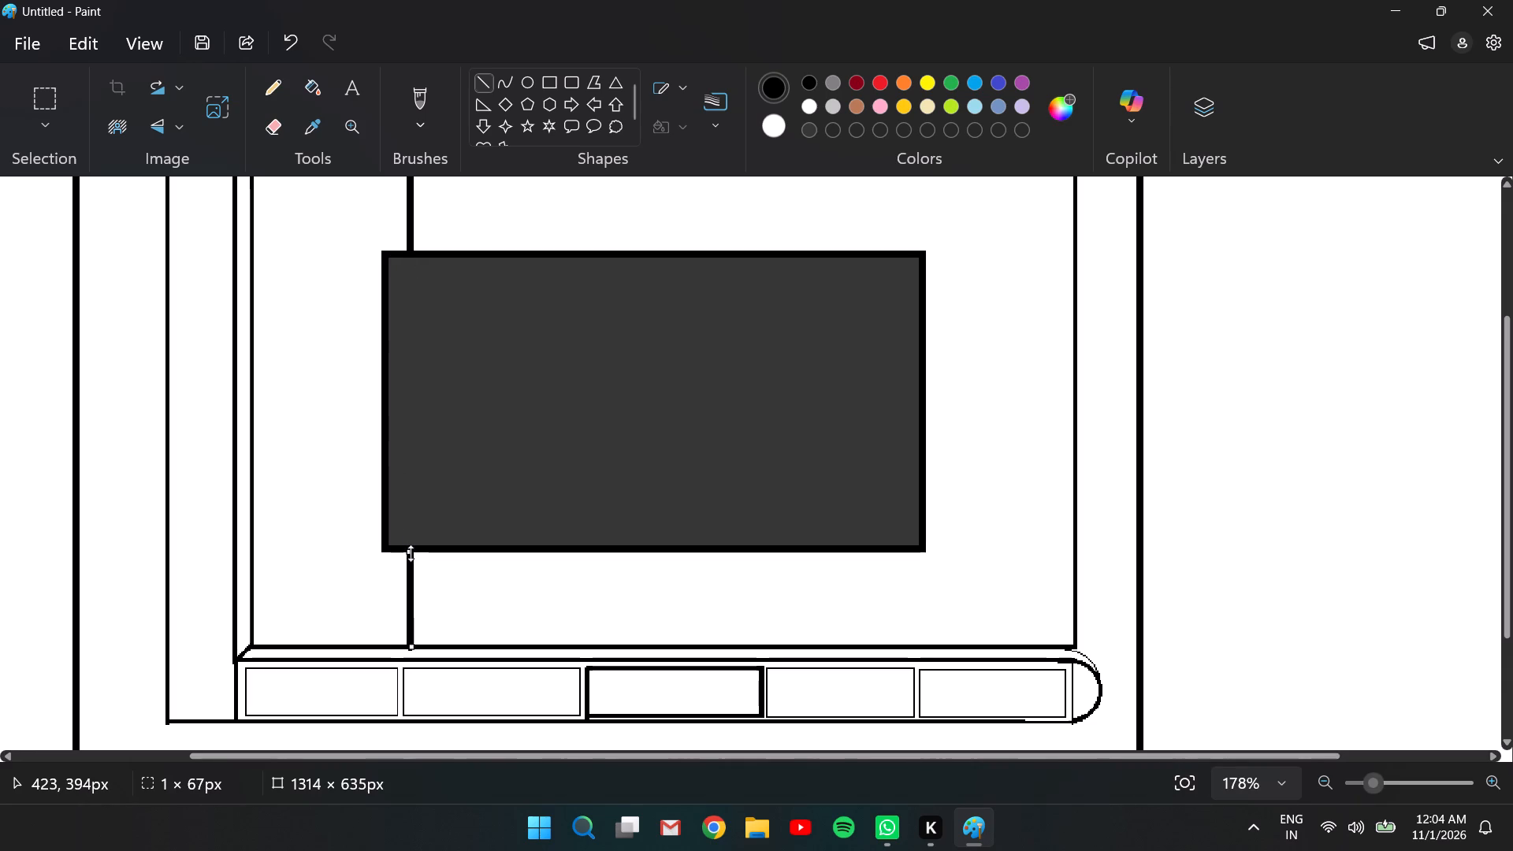
{"action": "left_click", "coordinate": [411, 645]}
{"action": "left_click", "coordinate": [349, 611]}
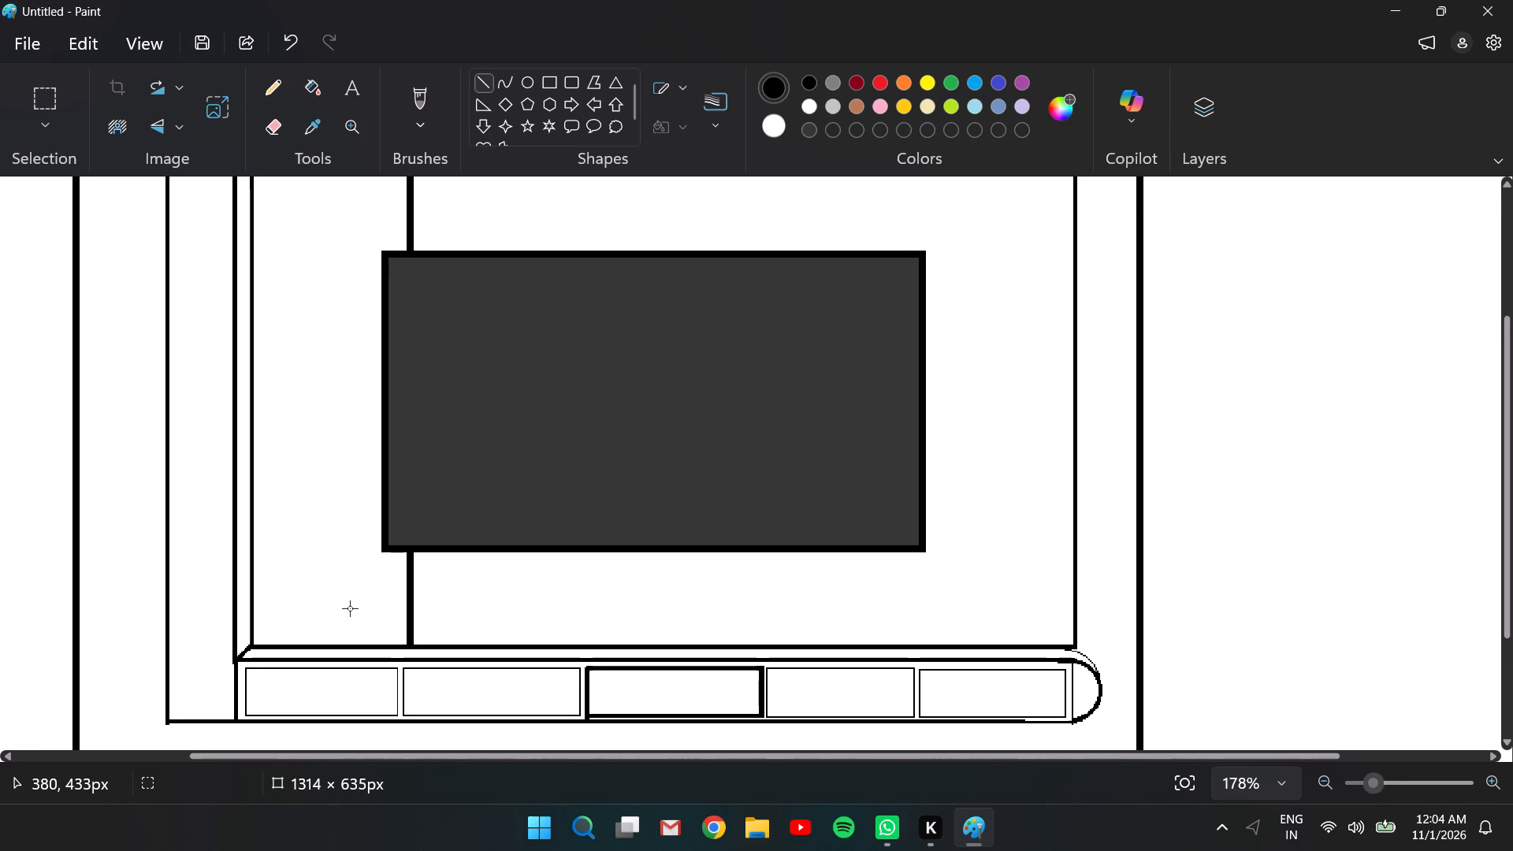
Erase the upper part of the vertical line between the panel frame's top edge and the dark grey screen.
{"action": "scroll", "coordinate": [350, 608], "scroll_direction": "up", "scroll_amount": 1}
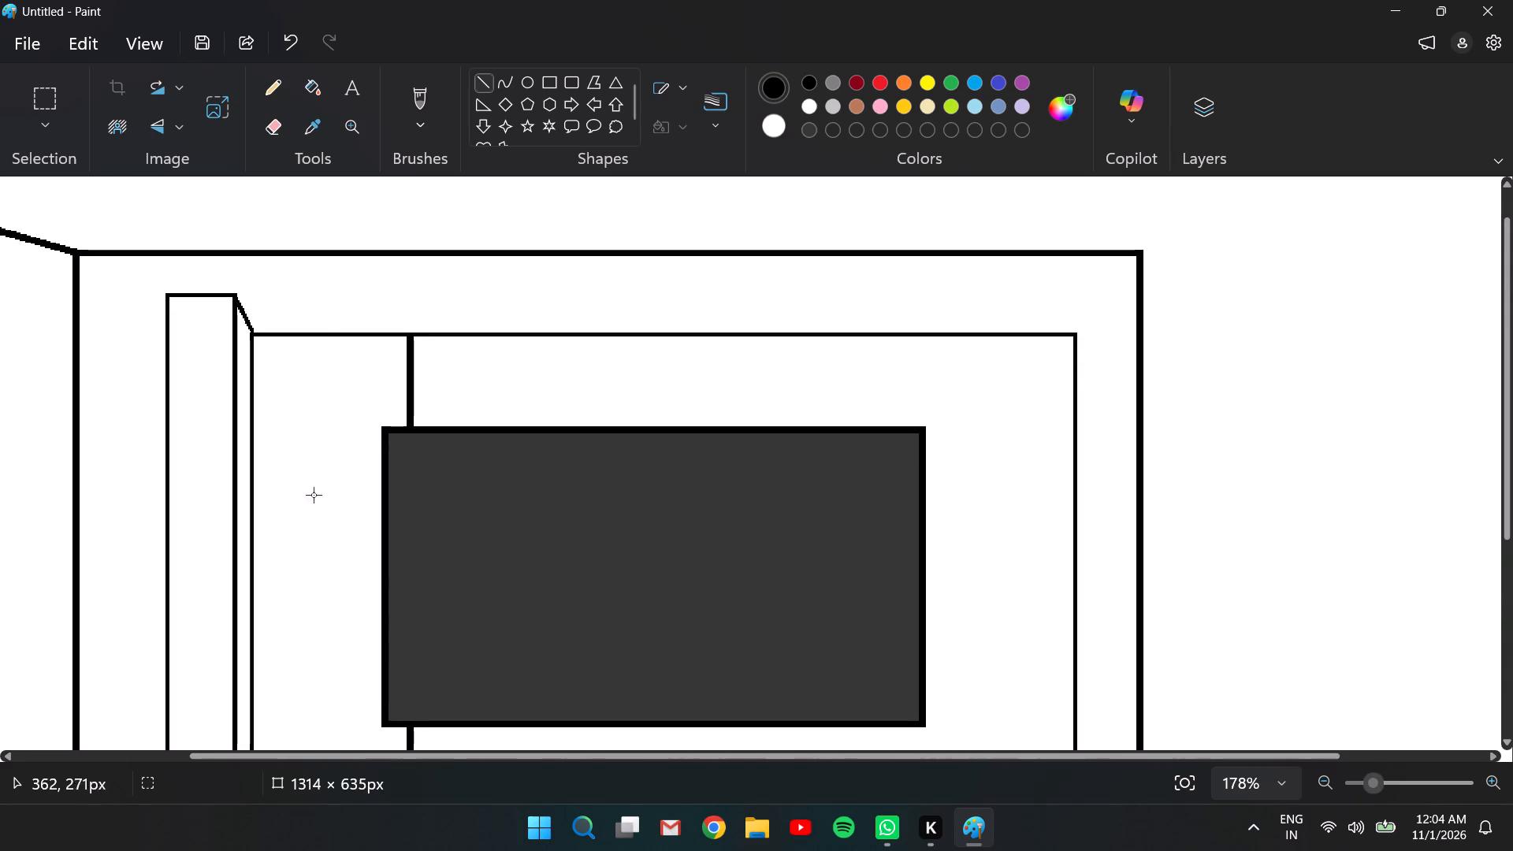
{"action": "left_click", "coordinate": [266, 124]}
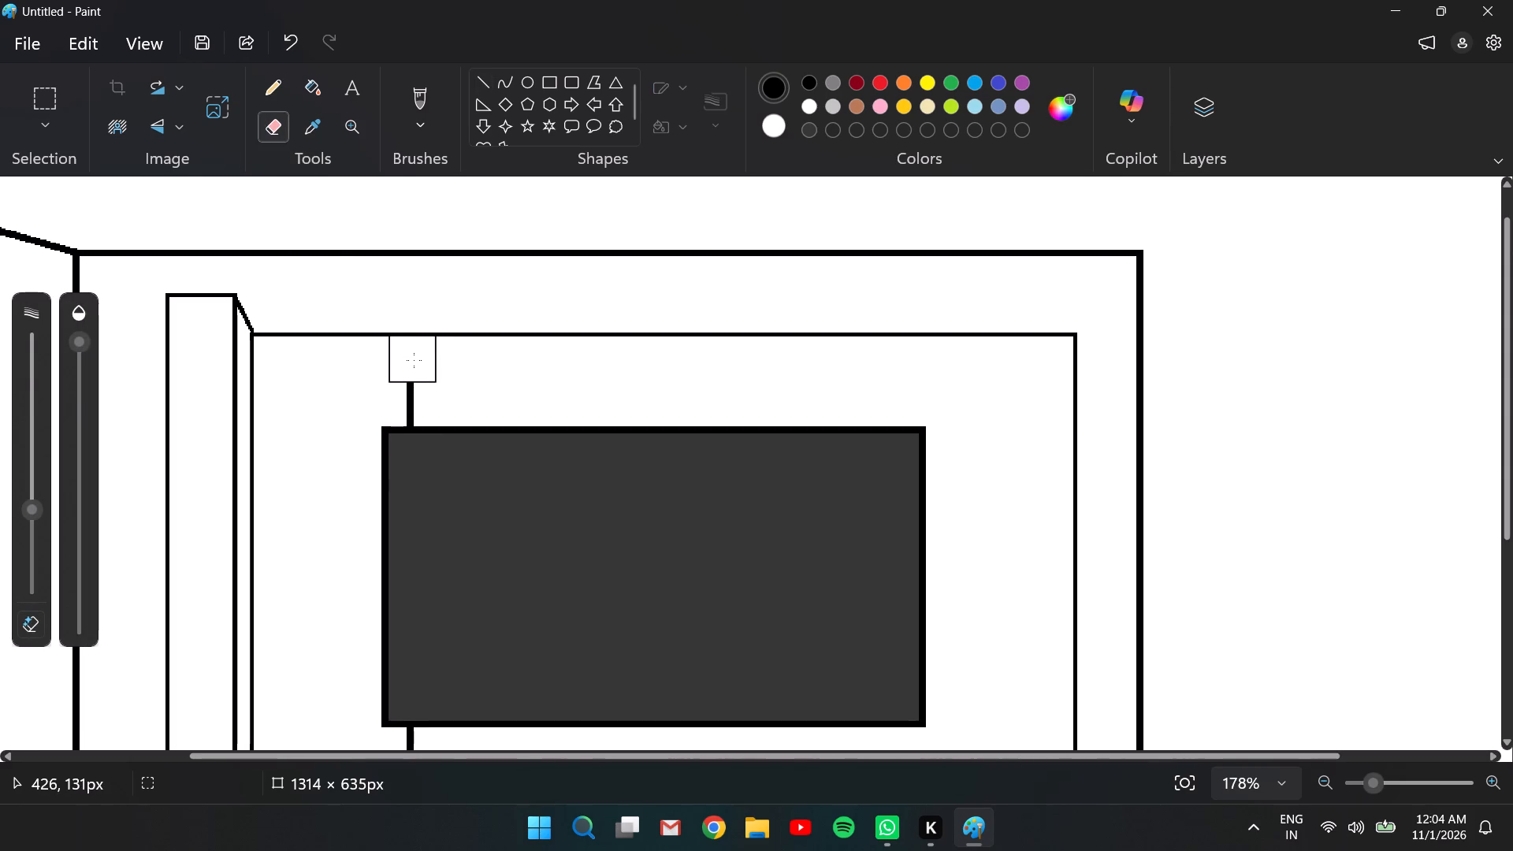
{"action": "left_click", "coordinate": [413, 360]}
Close the gap erased in the panel frame's top edge with a 3 px horizontal line about 50 px long.
{"action": "left_click", "coordinate": [478, 77]}
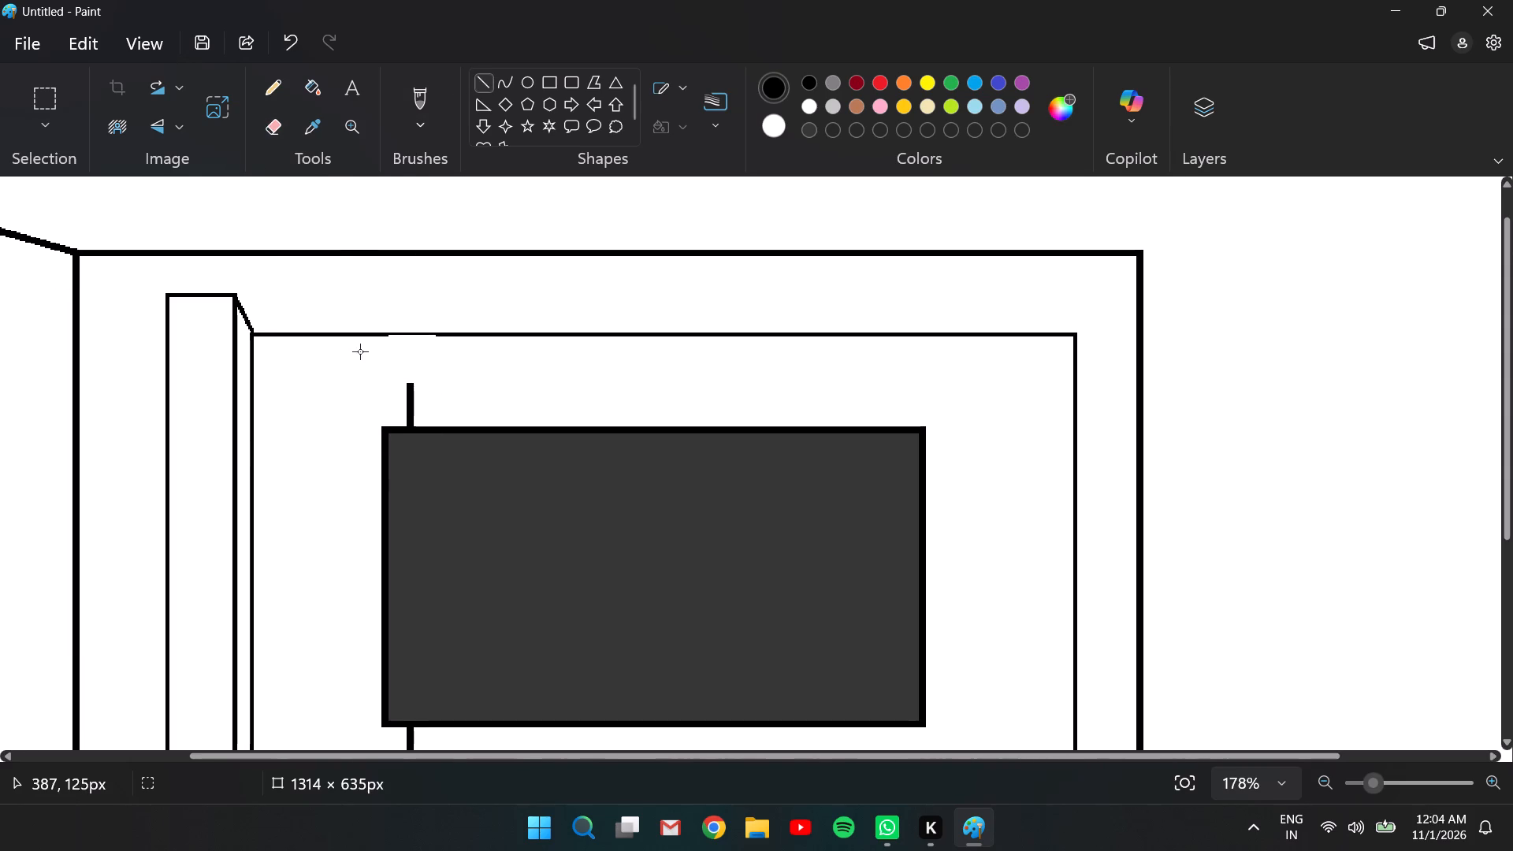
{"action": "left_click_drag", "start_coordinate": [376, 335], "coordinate": [445, 335]}
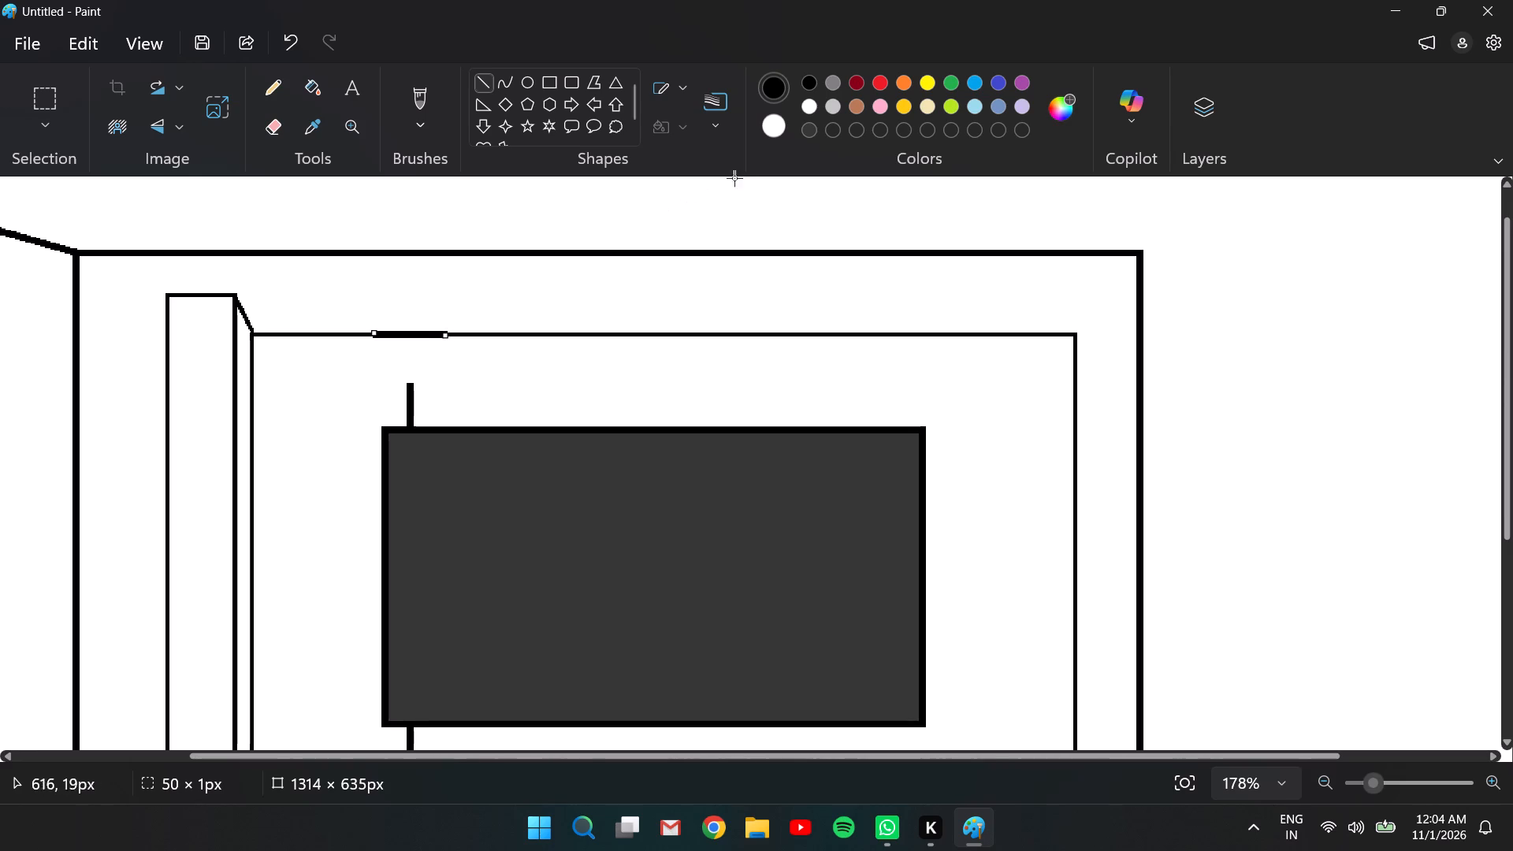
{"action": "left_click", "coordinate": [718, 118]}
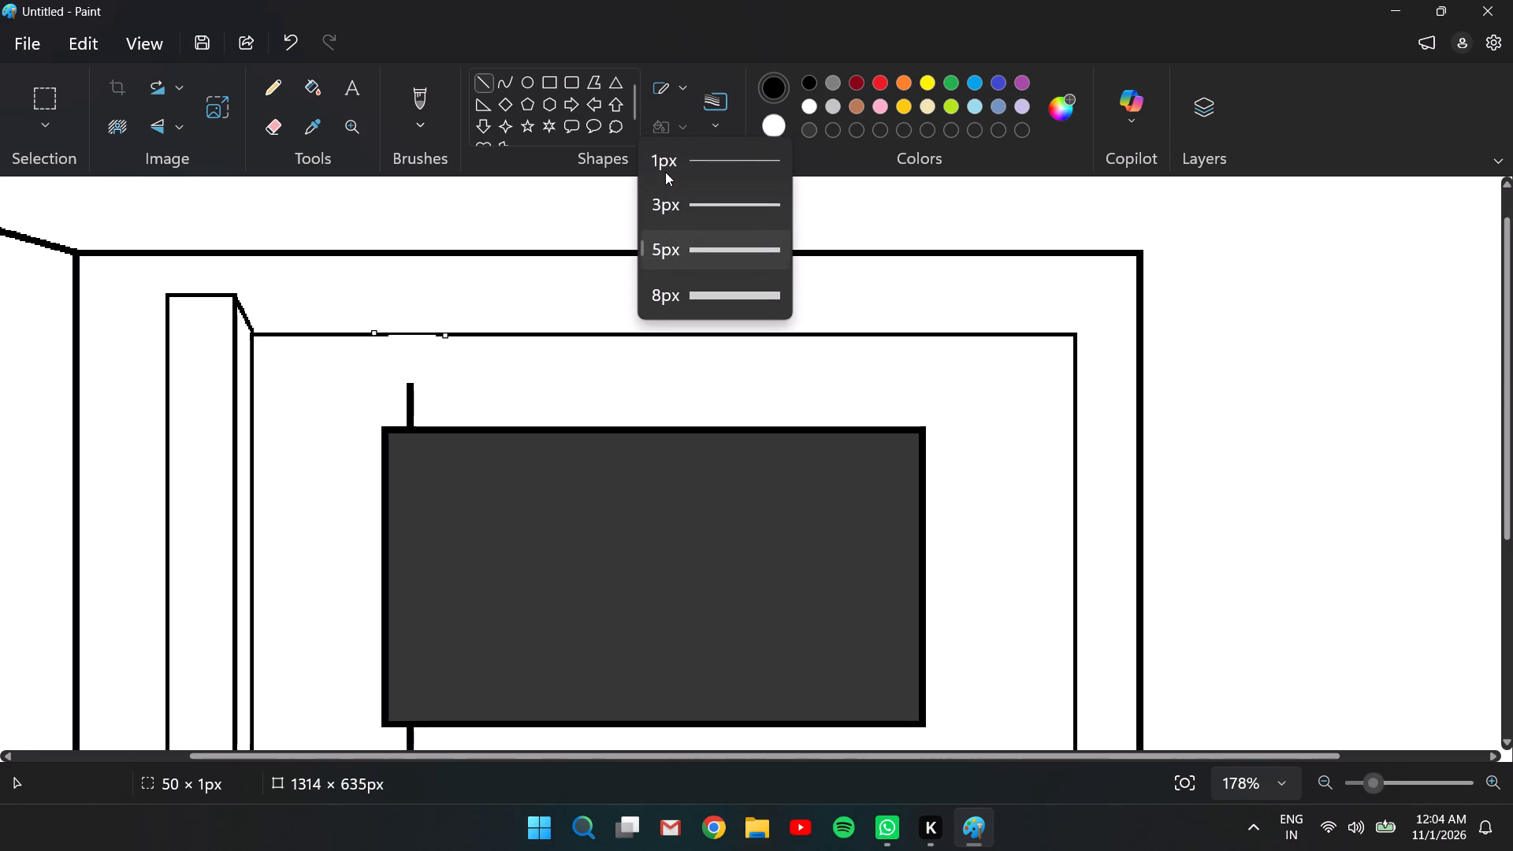
{"action": "left_click", "coordinate": [664, 212]}
{"action": "left_click", "coordinate": [472, 395]}
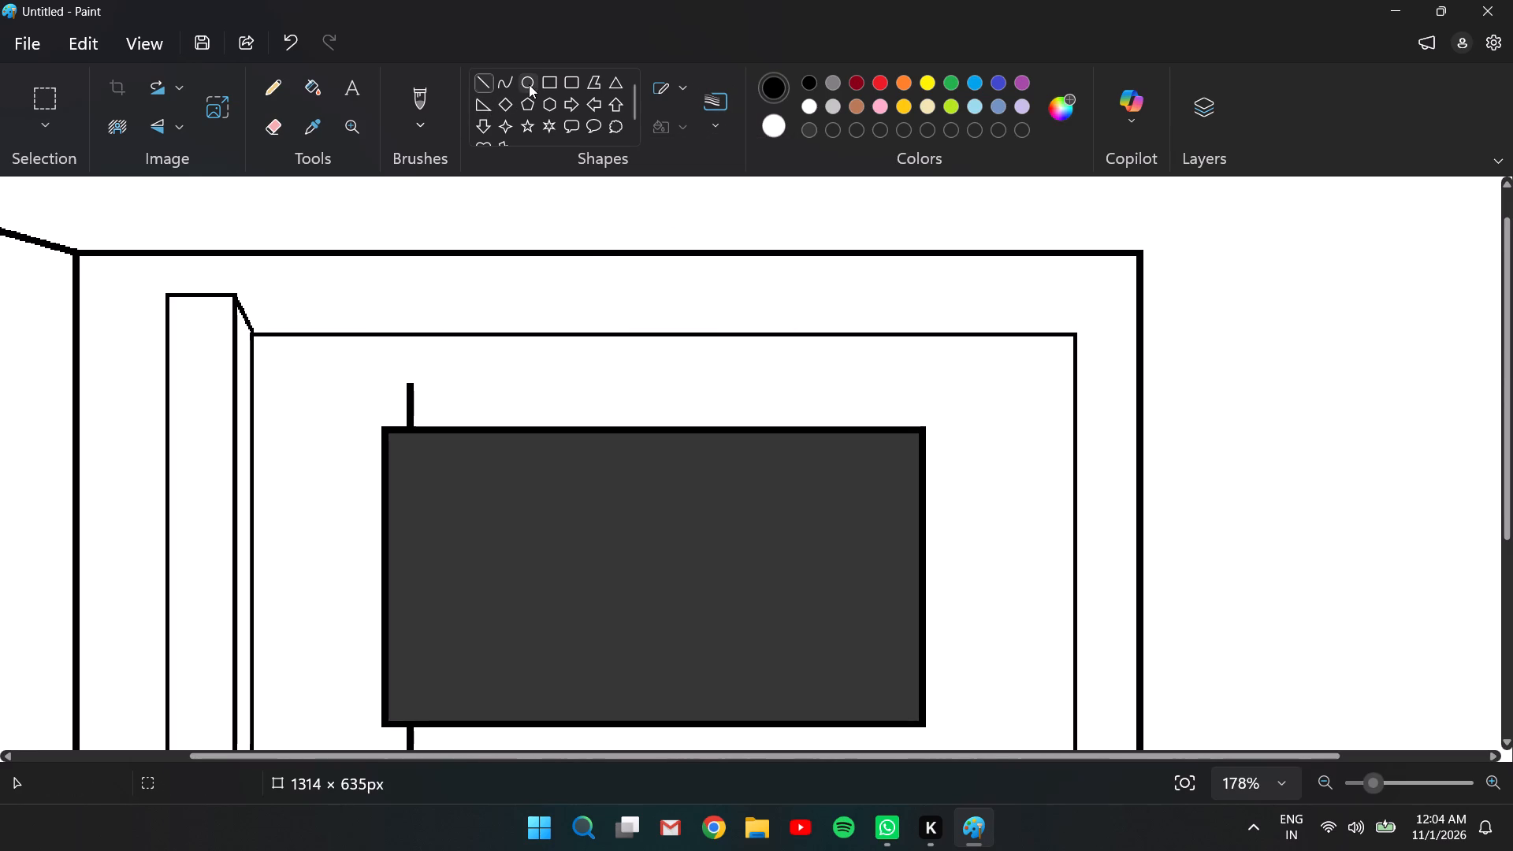
Draw a 3 px horizontal line about 548 px long from the panel's left edge, between its top edge and the screen.
{"action": "left_click_drag", "start_coordinate": [255, 381], "coordinate": [256, 381]}
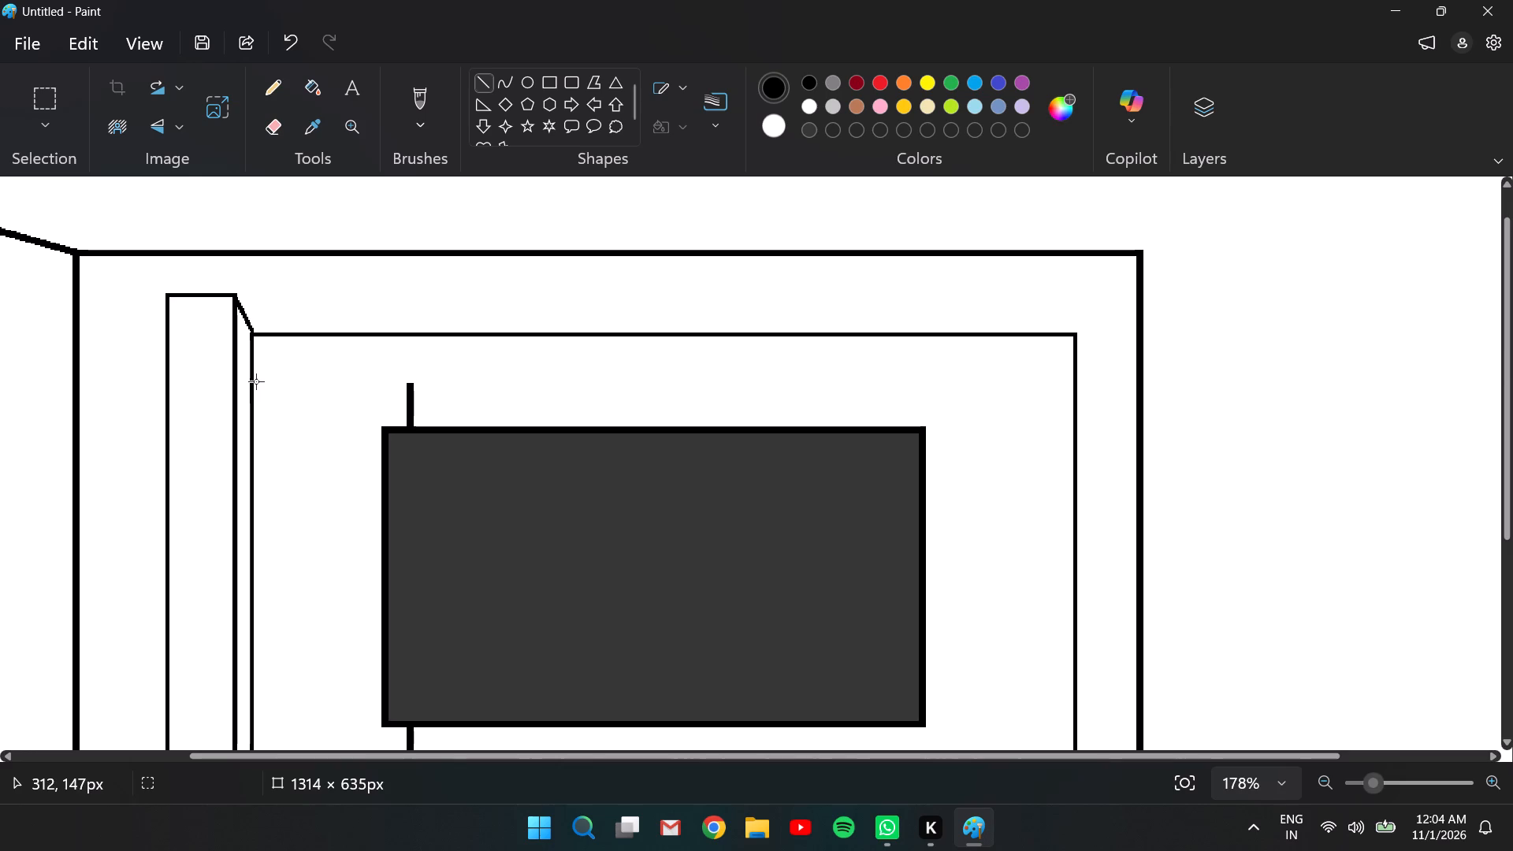
{"action": "left_click_drag", "start_coordinate": [256, 381], "coordinate": [1025, 382]}
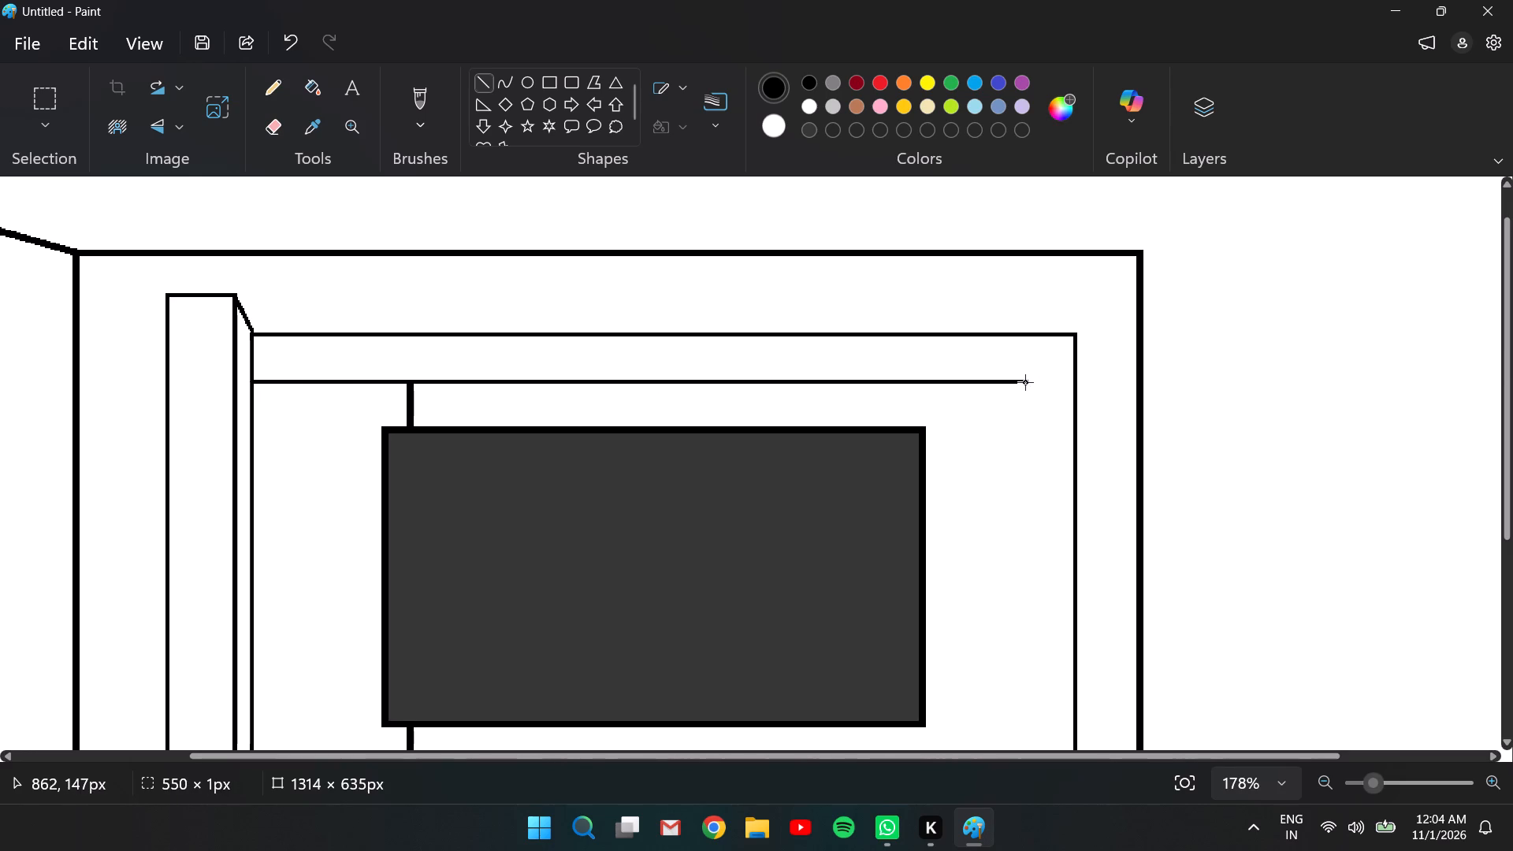
{"action": "left_click_drag", "start_coordinate": [1025, 382], "coordinate": [1023, 382]}
{"action": "left_click_drag", "start_coordinate": [779, 384], "coordinate": [779, 379]}
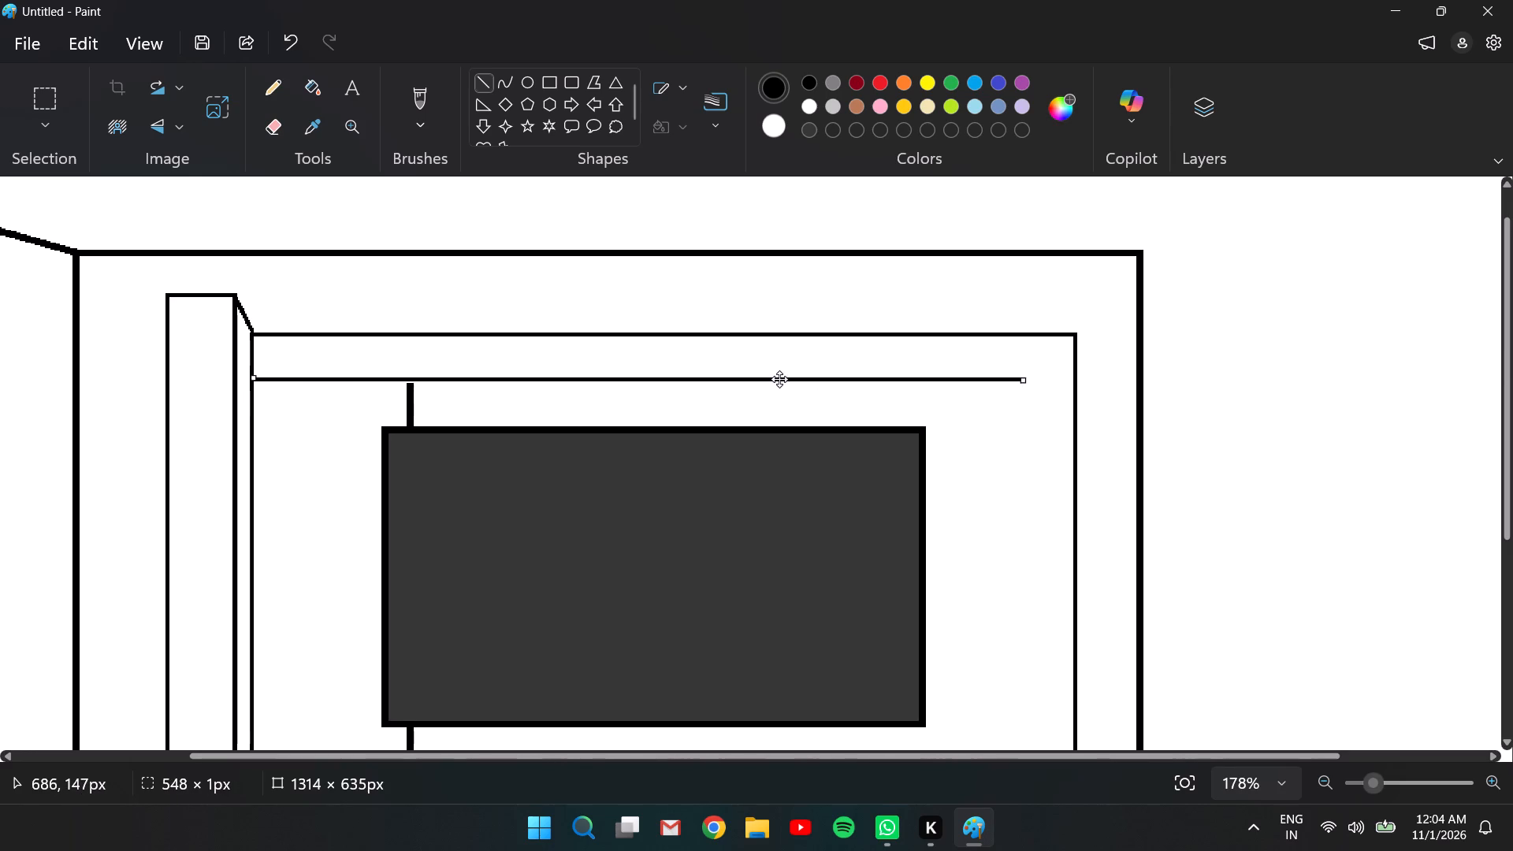
{"action": "left_click_drag", "start_coordinate": [779, 379], "coordinate": [779, 377]}
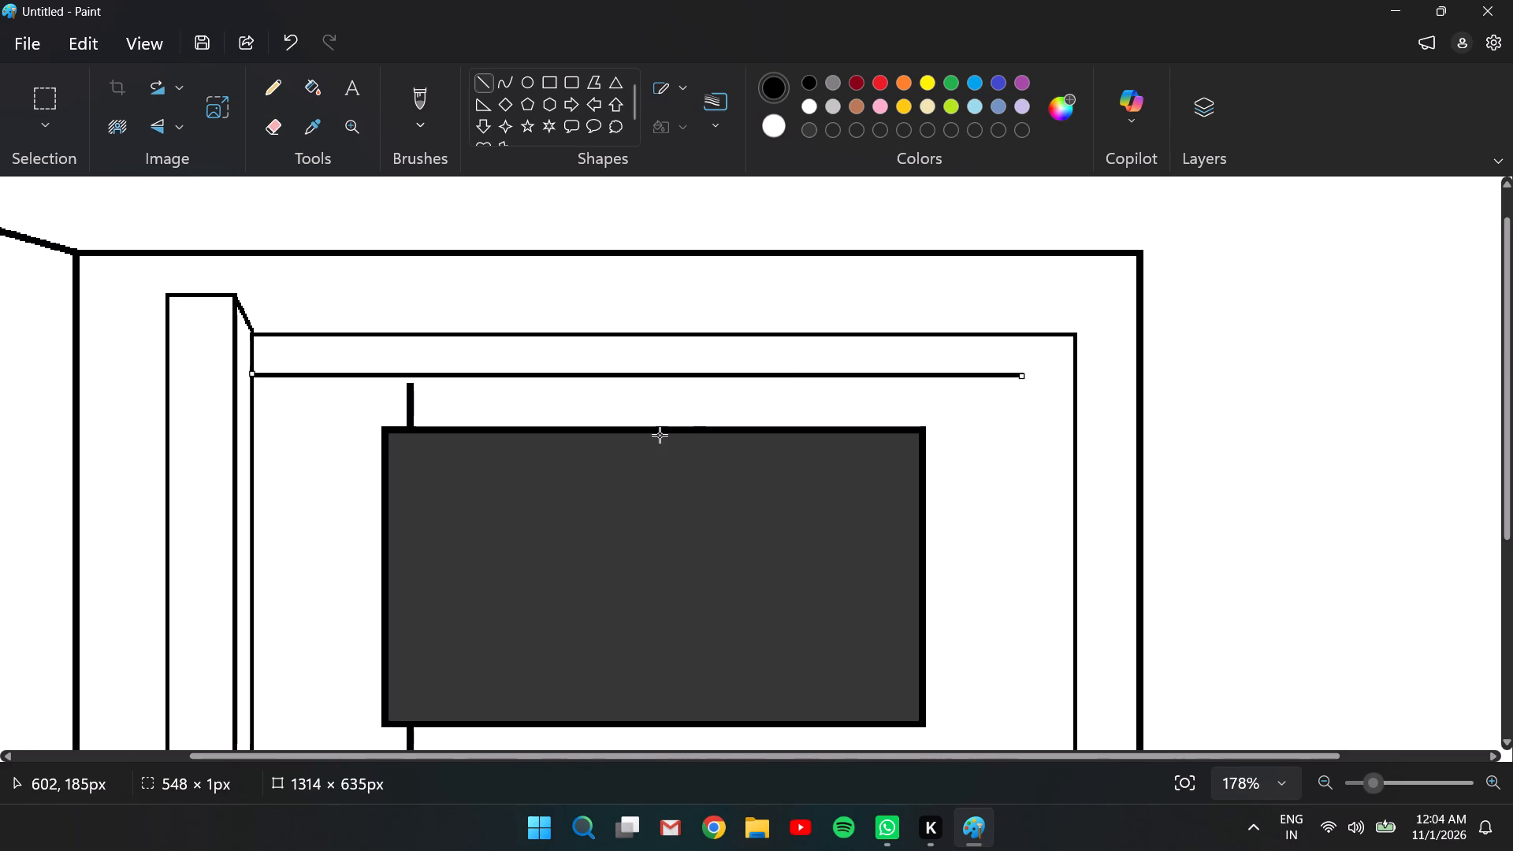
{"action": "left_click", "coordinate": [1002, 435]}
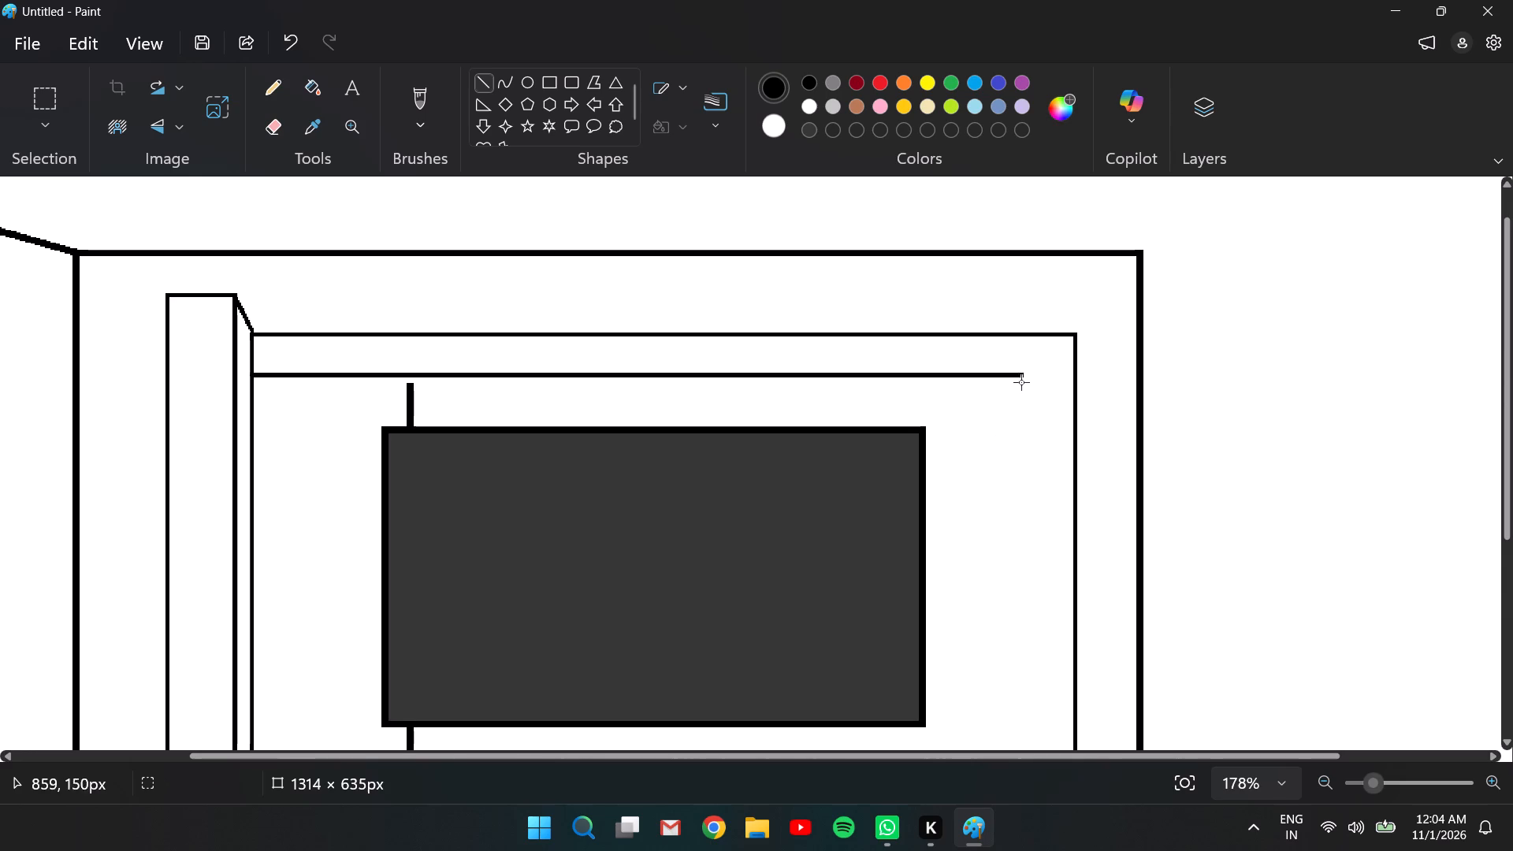
Draw a vertical line about 321 px long from the new horizontal line's right end down to the ledge.
{"action": "left_click_drag", "start_coordinate": [1023, 376], "coordinate": [1024, 741]}
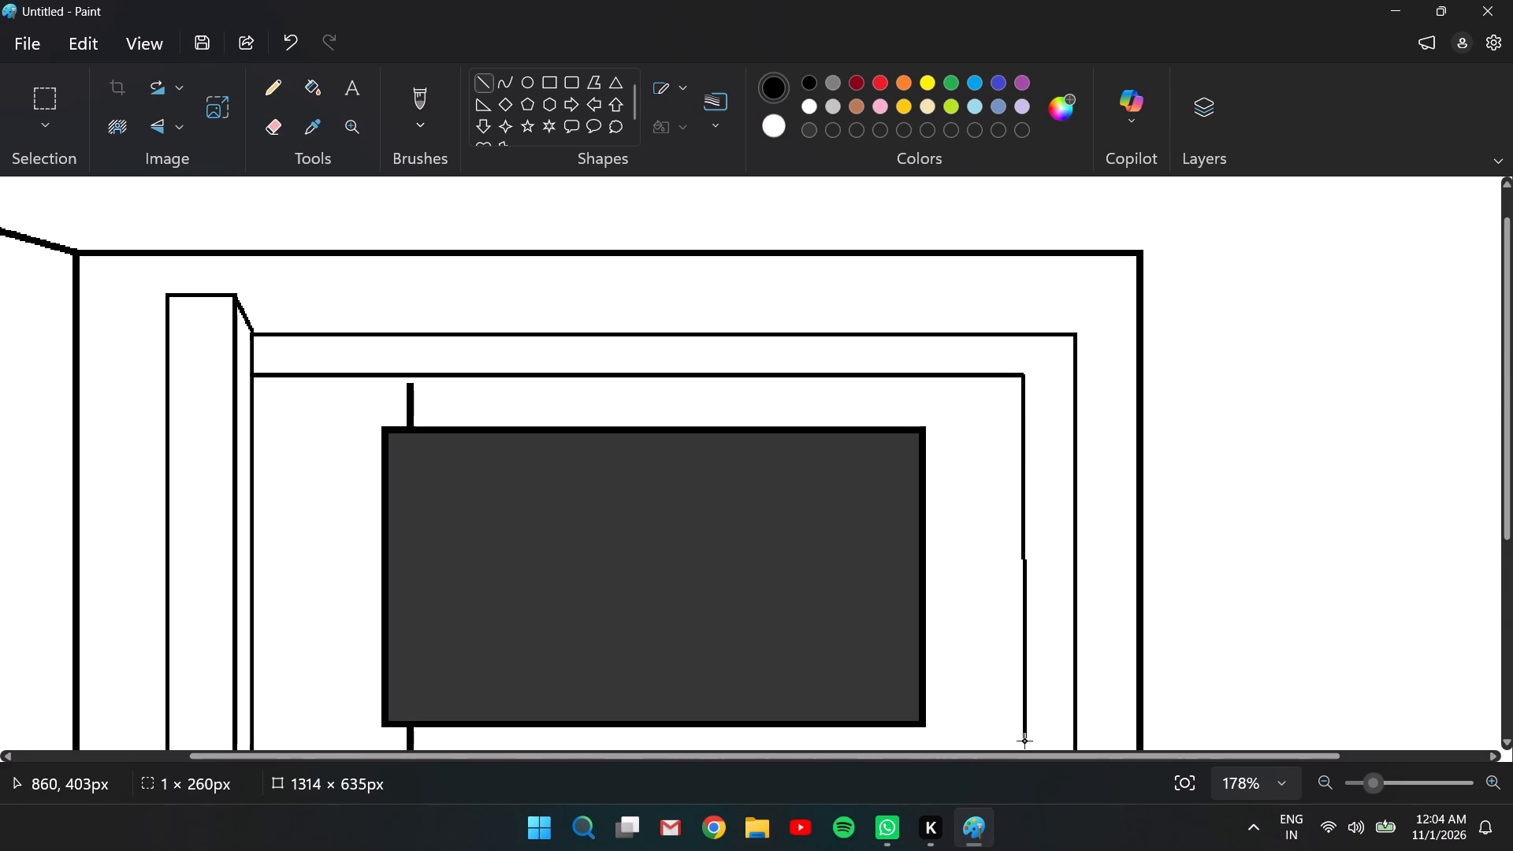
{"action": "left_click_drag", "start_coordinate": [1024, 741], "coordinate": [1022, 736]}
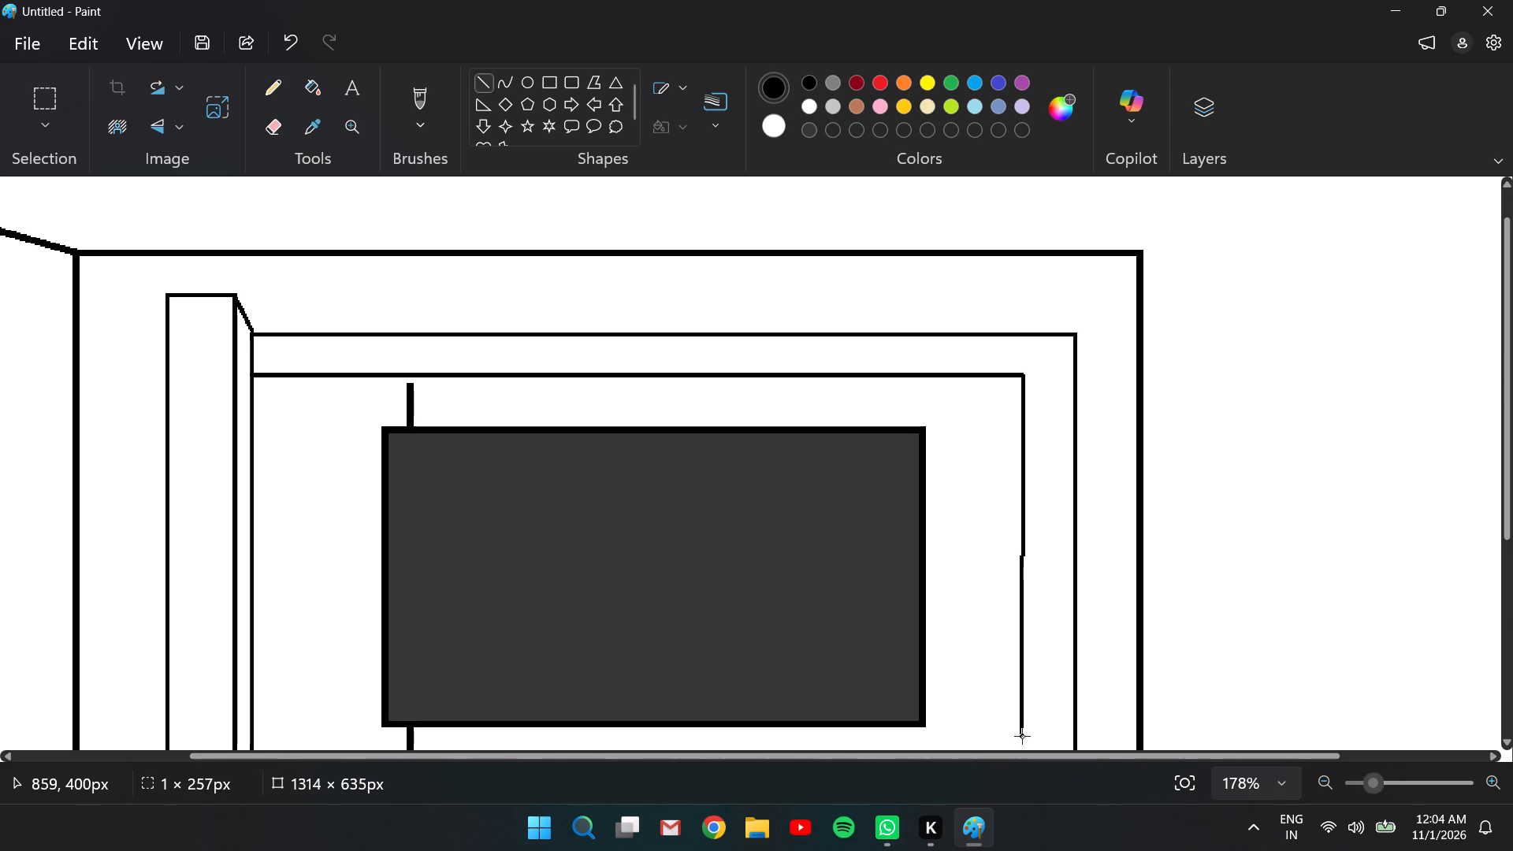
{"action": "left_click_drag", "start_coordinate": [1022, 736], "coordinate": [1017, 645]}
{"action": "scroll", "coordinate": [1024, 734], "scroll_direction": "down", "scroll_amount": 1}
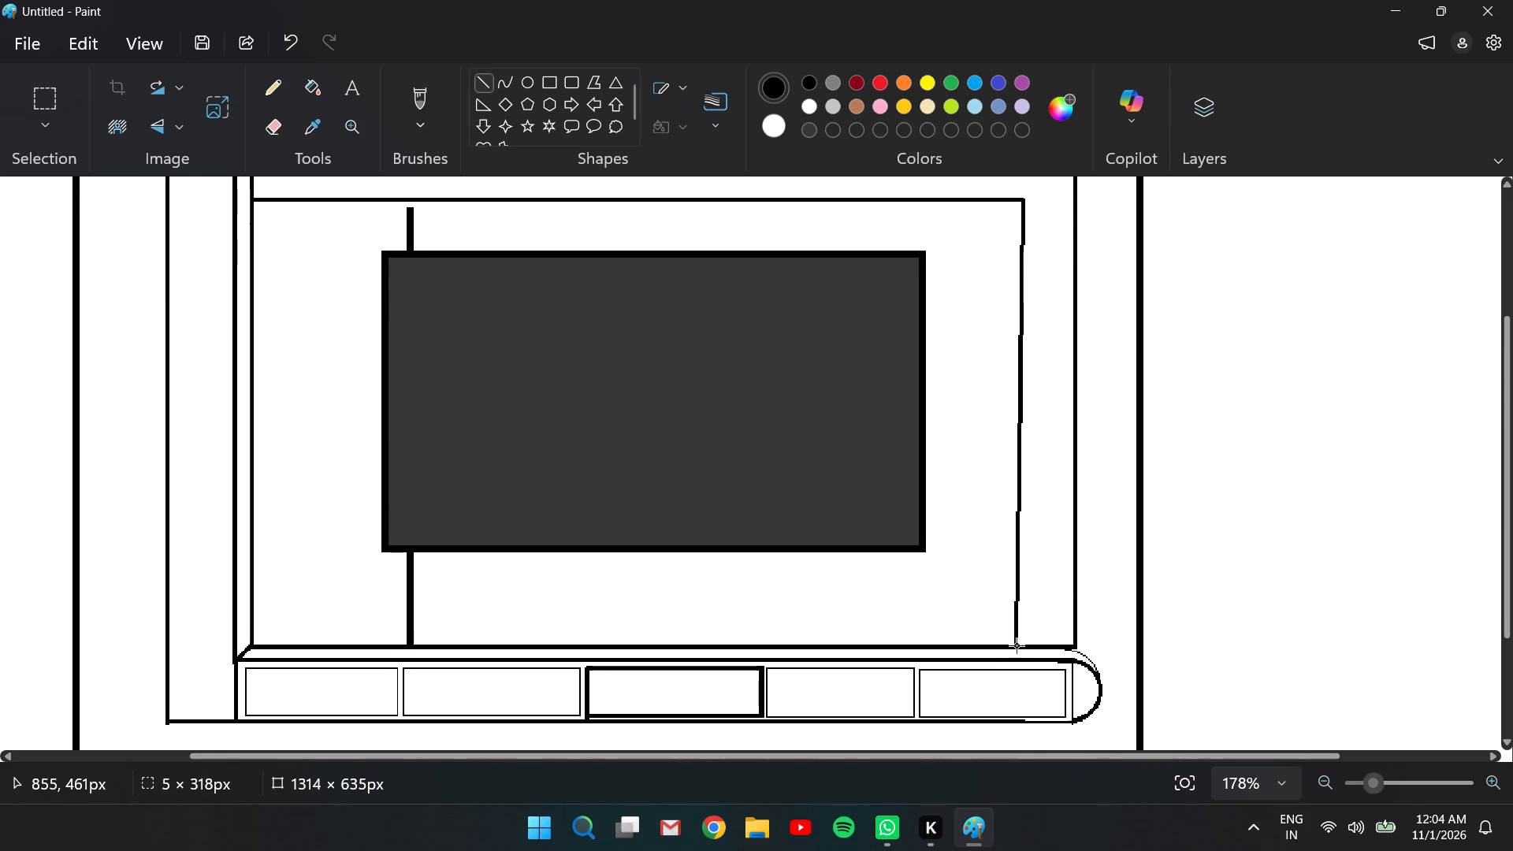
{"action": "left_click_drag", "start_coordinate": [1017, 645], "coordinate": [1024, 643]}
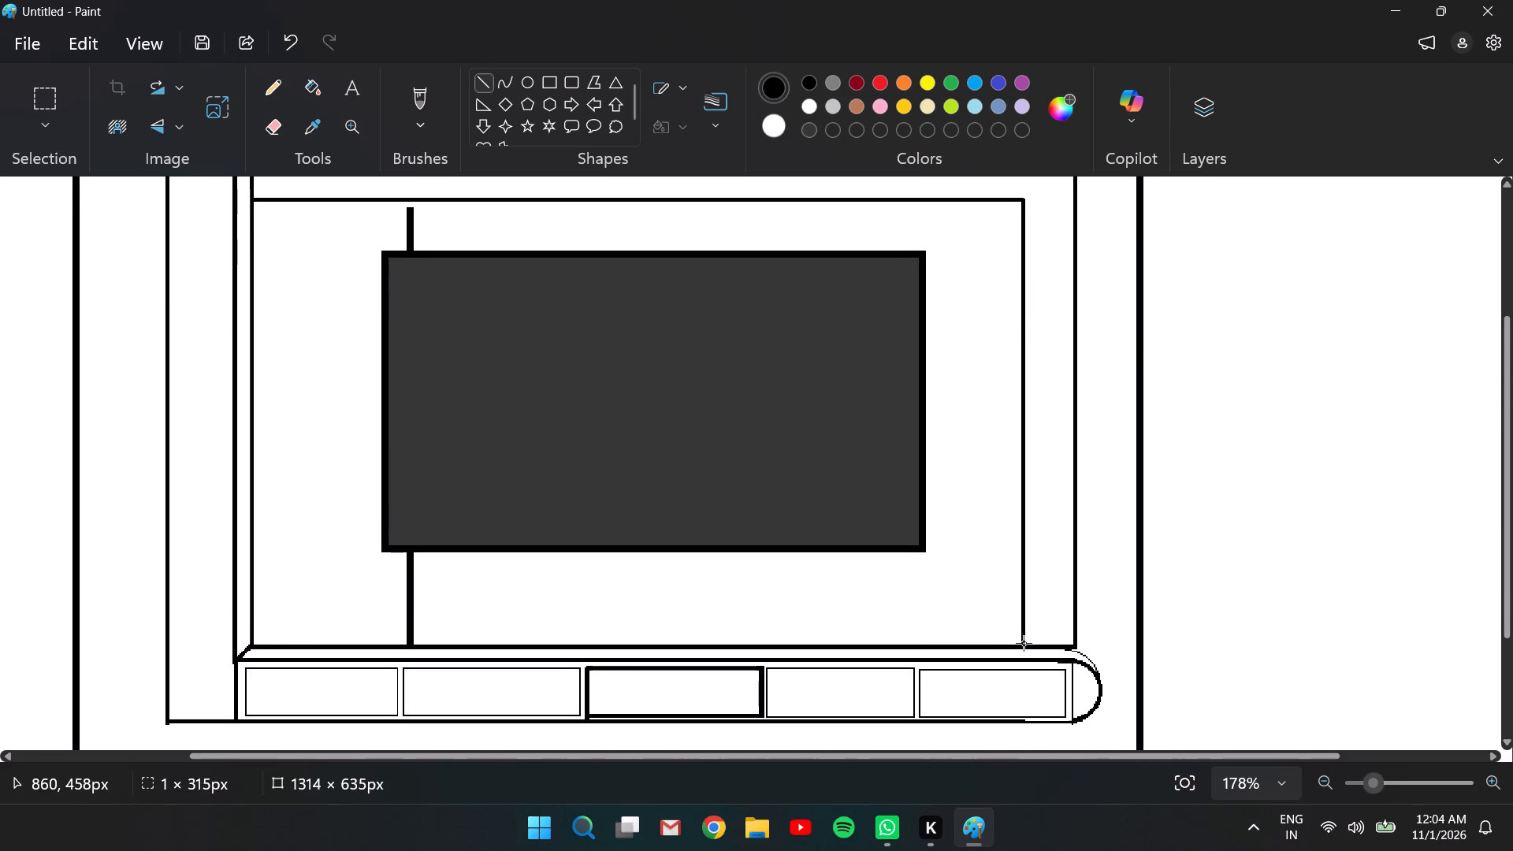
{"action": "left_click_drag", "start_coordinate": [1024, 643], "coordinate": [1023, 645]}
{"action": "left_click_drag", "start_coordinate": [1023, 645], "coordinate": [1023, 652]}
{"action": "left_click", "coordinate": [932, 590]}
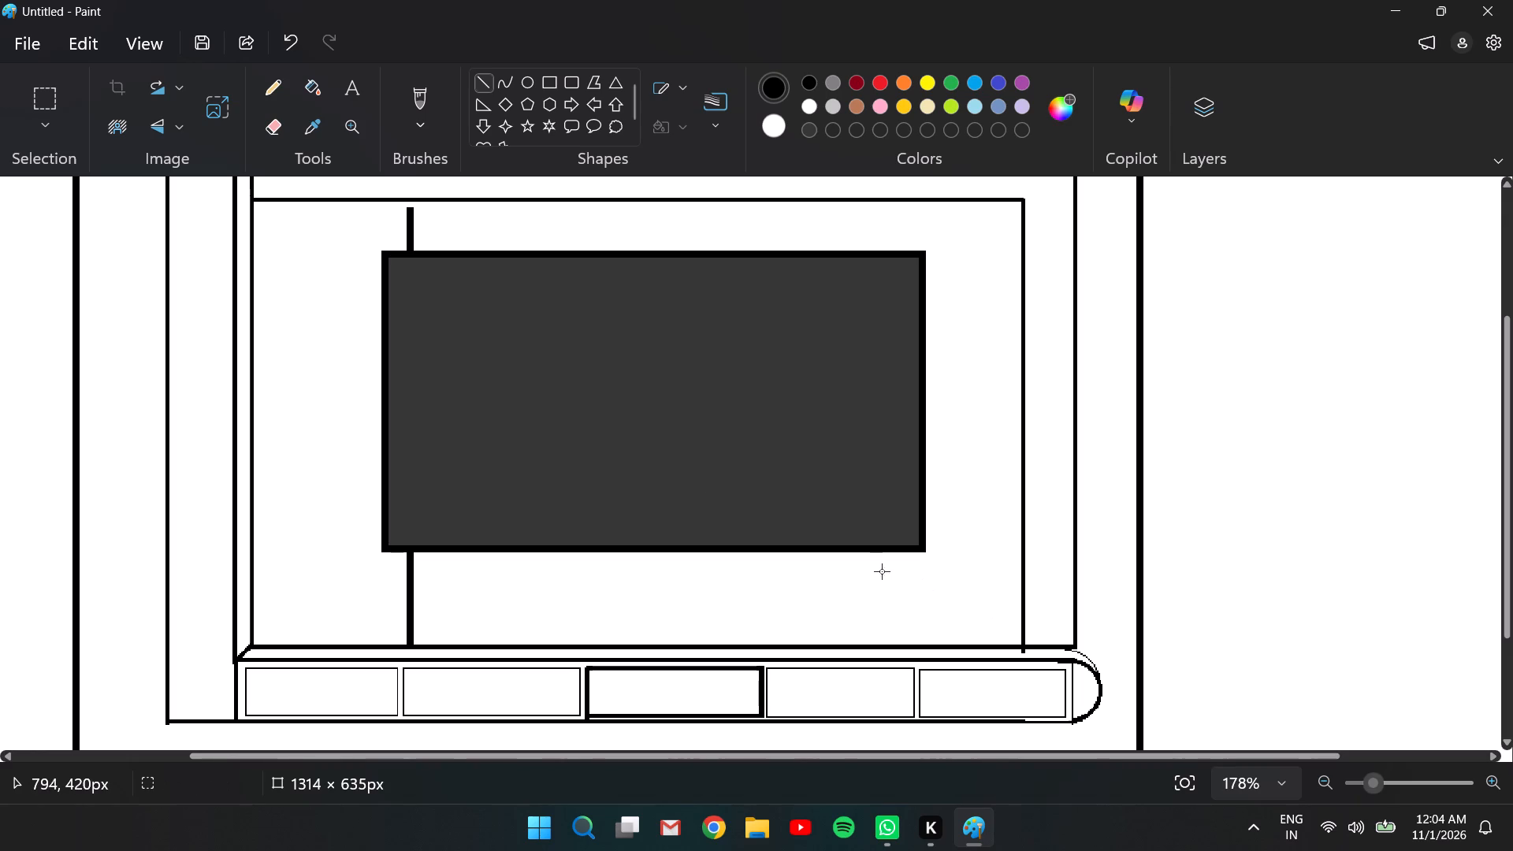
Draw a parallel horizontal line about 540 px long just below the inner frame's top line, starting at the panel's left edge.
{"action": "scroll", "coordinate": [515, 315], "scroll_direction": "up", "scroll_amount": 1}
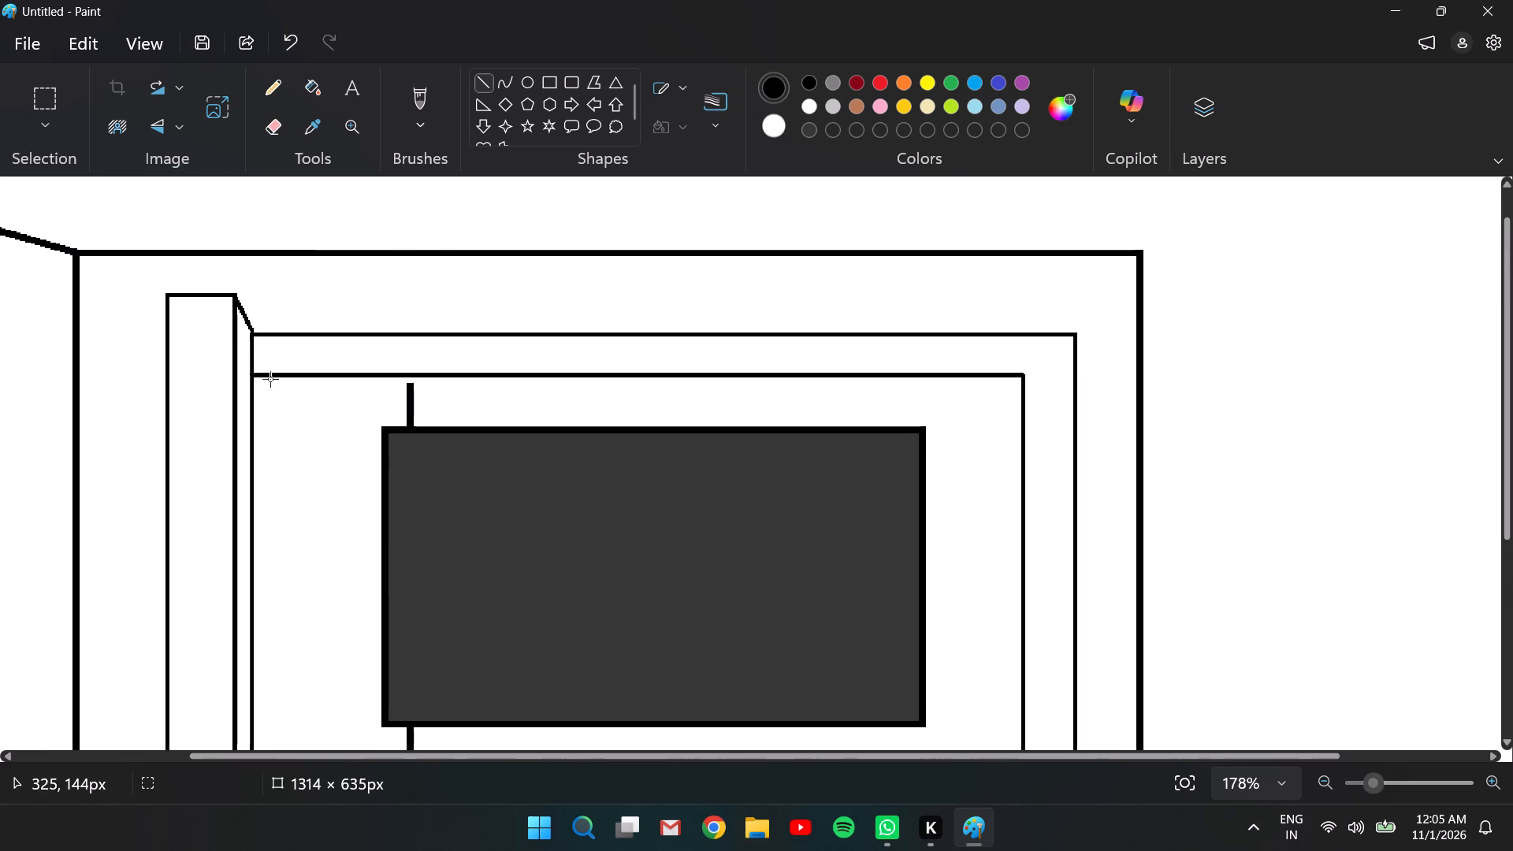
{"action": "left_click_drag", "start_coordinate": [255, 382], "coordinate": [856, 391]}
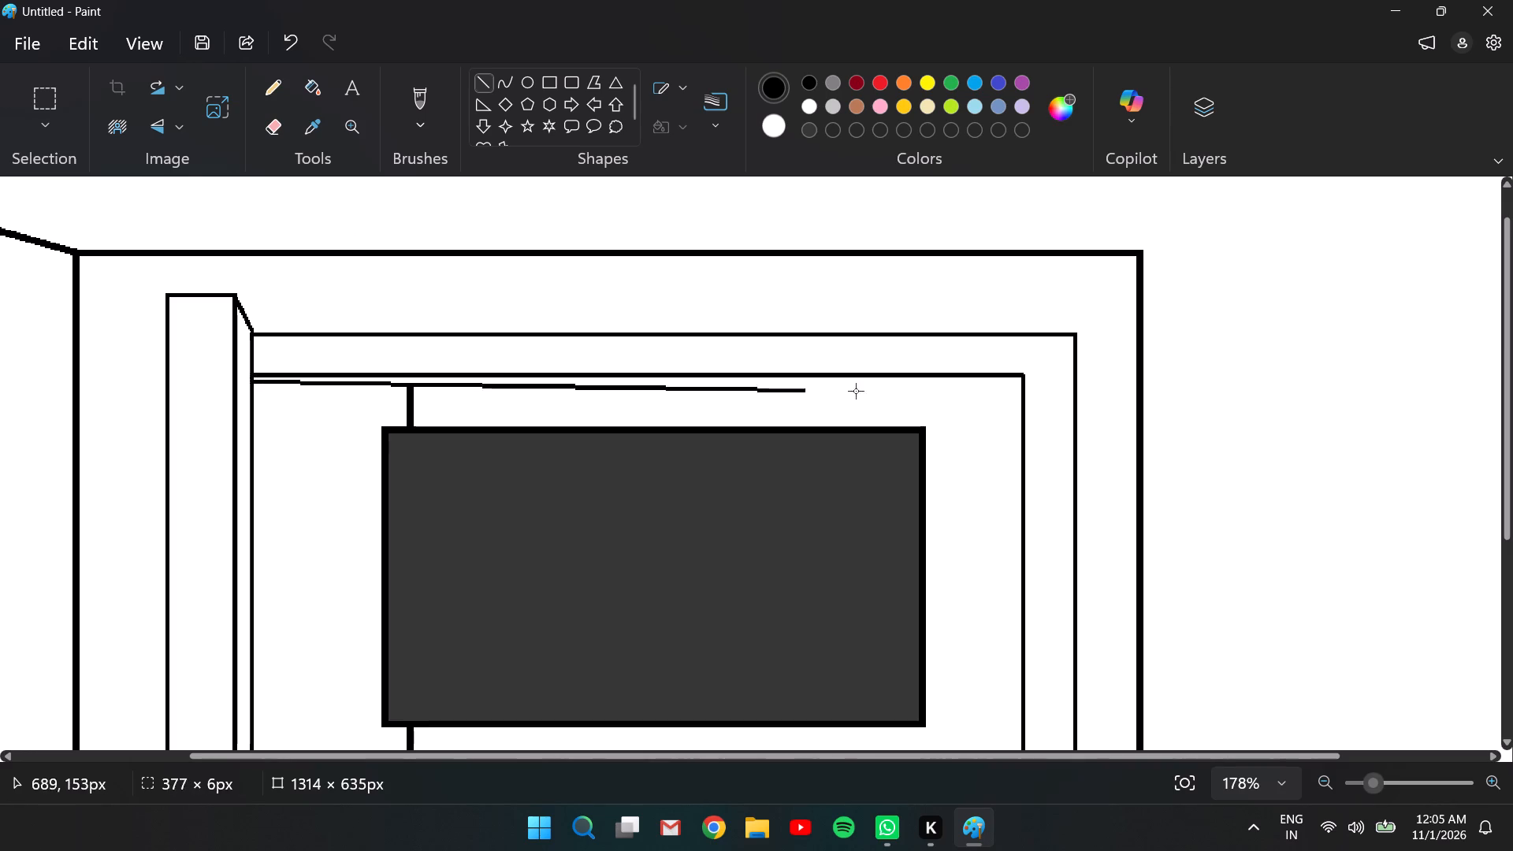
{"action": "left_click_drag", "start_coordinate": [856, 391], "coordinate": [1015, 387]}
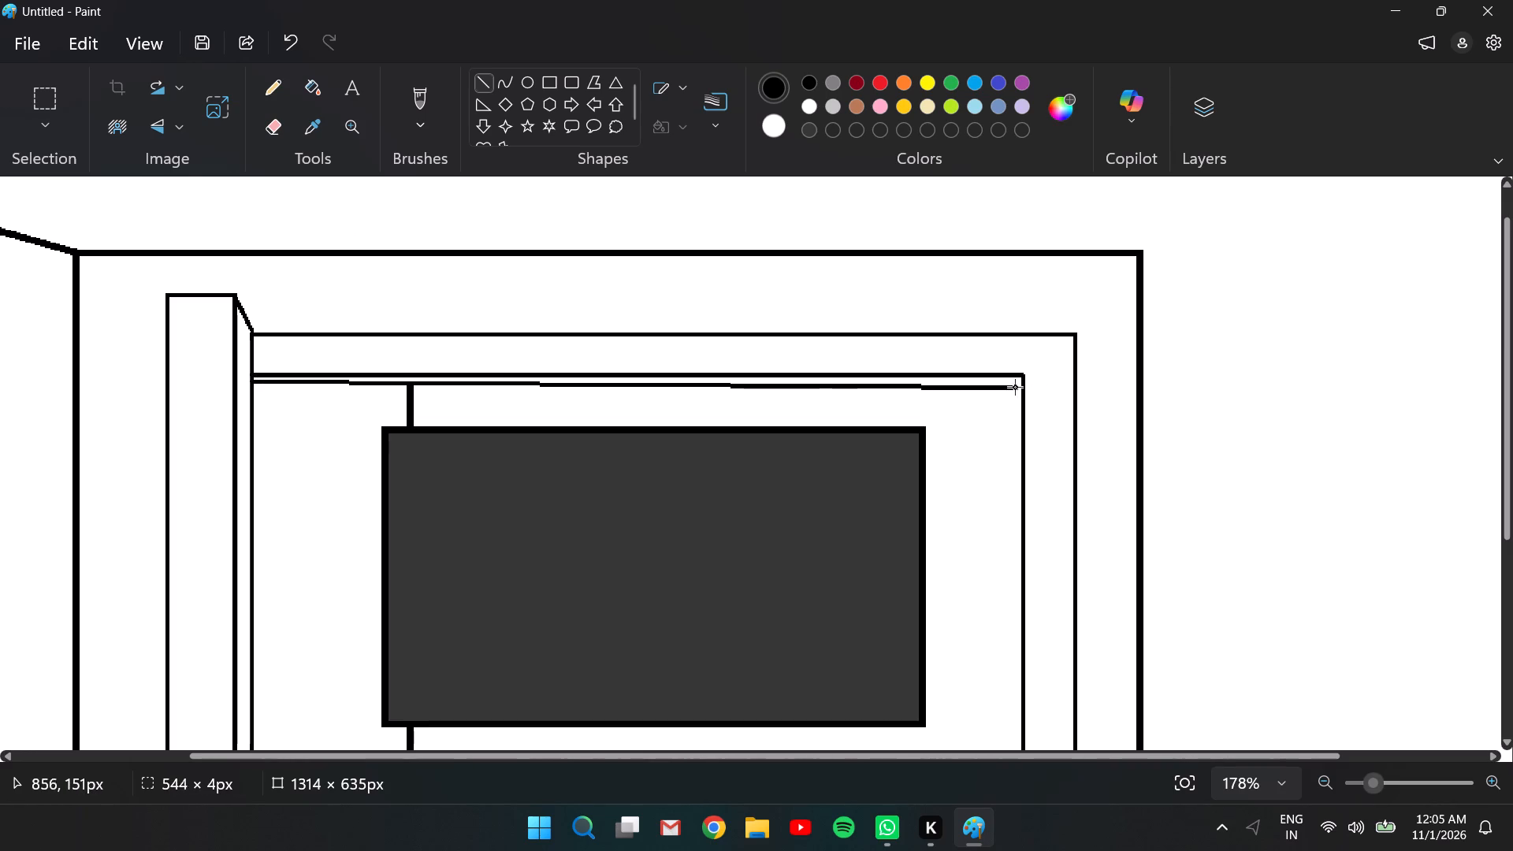
{"action": "left_click_drag", "start_coordinate": [1015, 387], "coordinate": [1013, 381]}
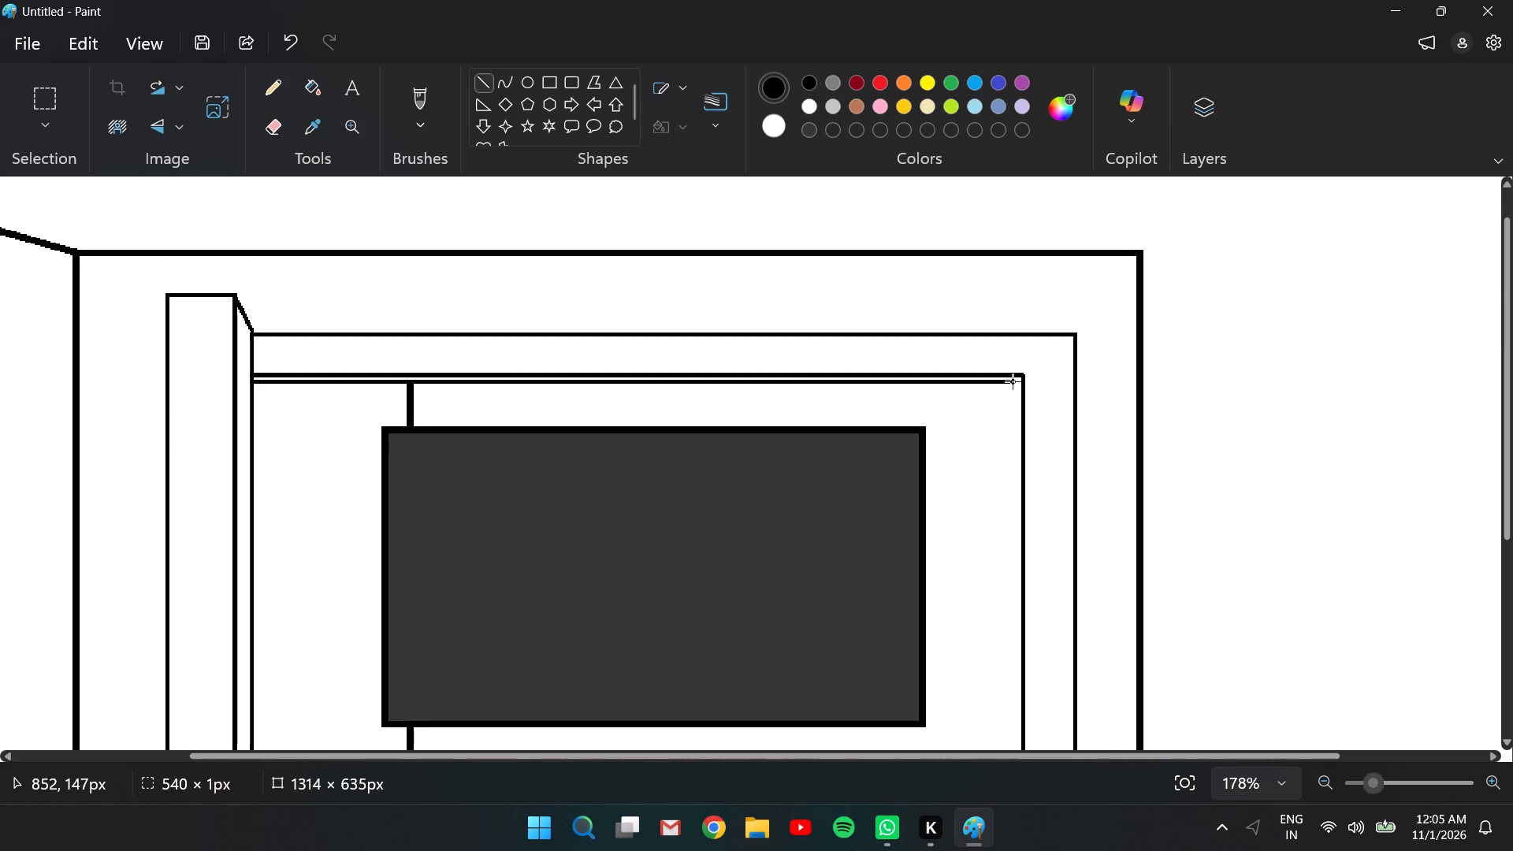
{"action": "left_click_drag", "start_coordinate": [1013, 381], "coordinate": [1016, 381]}
{"action": "left_click", "coordinate": [980, 436]}
Draw a parallel vertical line about 313 px long just inside the inner frame's right line, down to the ledge.
{"action": "left_click_drag", "start_coordinate": [1018, 382], "coordinate": [1020, 552]}
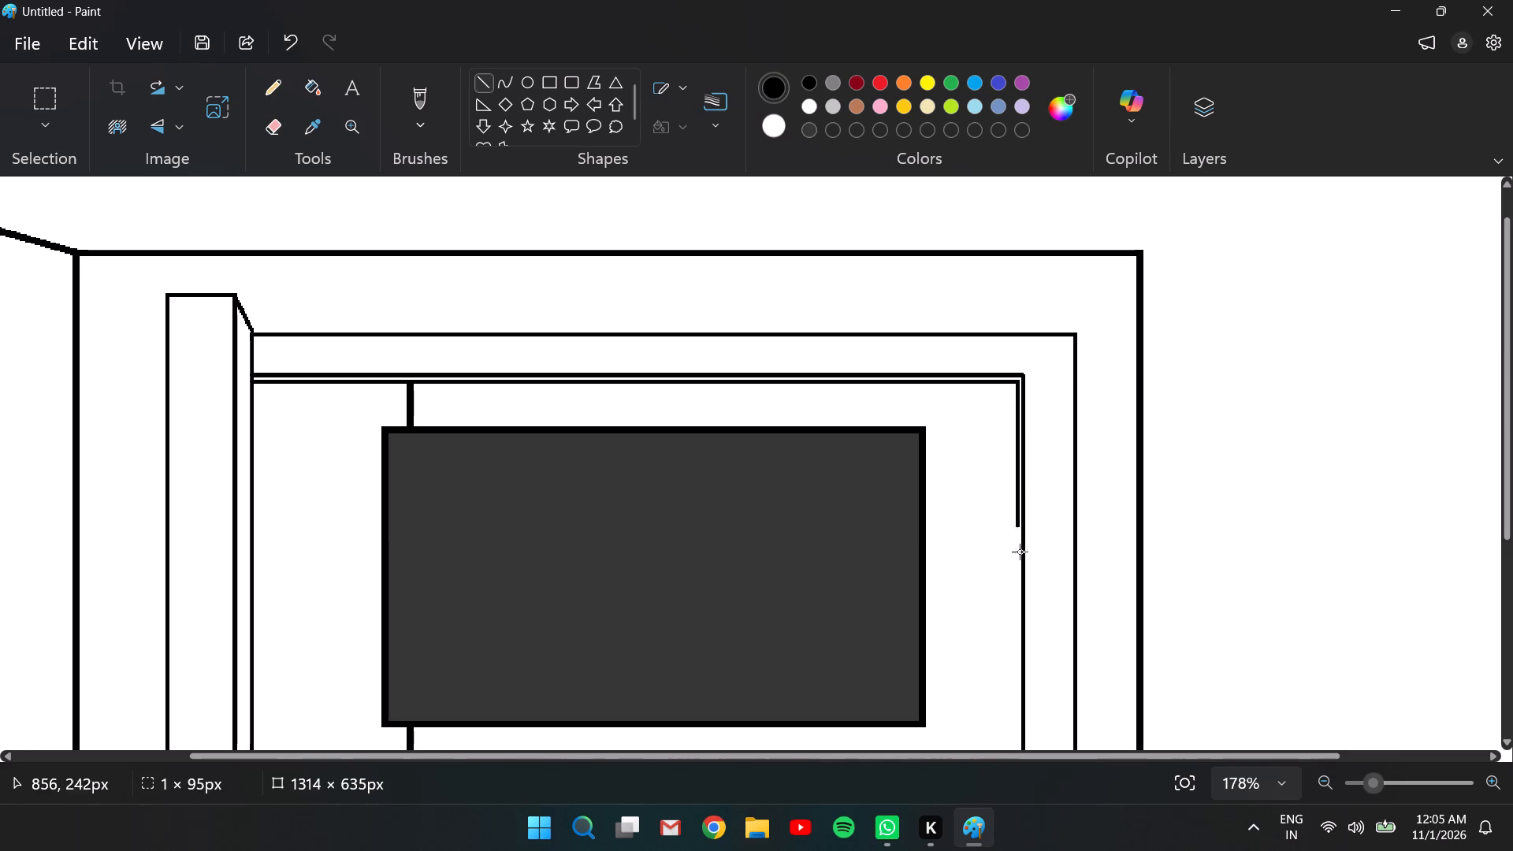
{"action": "left_click_drag", "start_coordinate": [1020, 552], "coordinate": [1017, 700]}
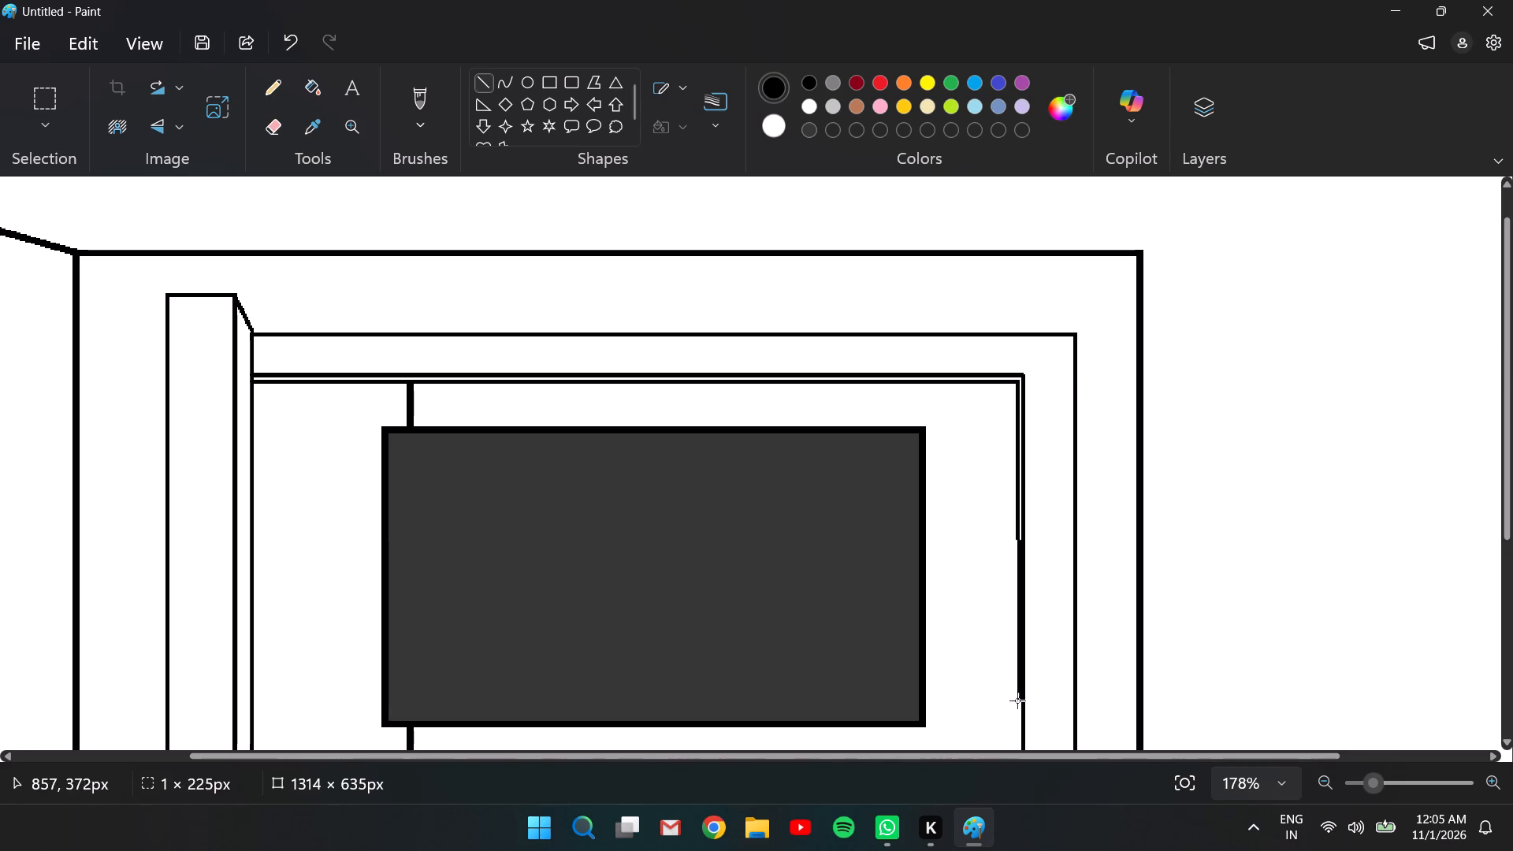
{"action": "left_click_drag", "start_coordinate": [1017, 700], "coordinate": [1013, 656]}
{"action": "scroll", "coordinate": [1017, 700], "scroll_direction": "down", "scroll_amount": 1}
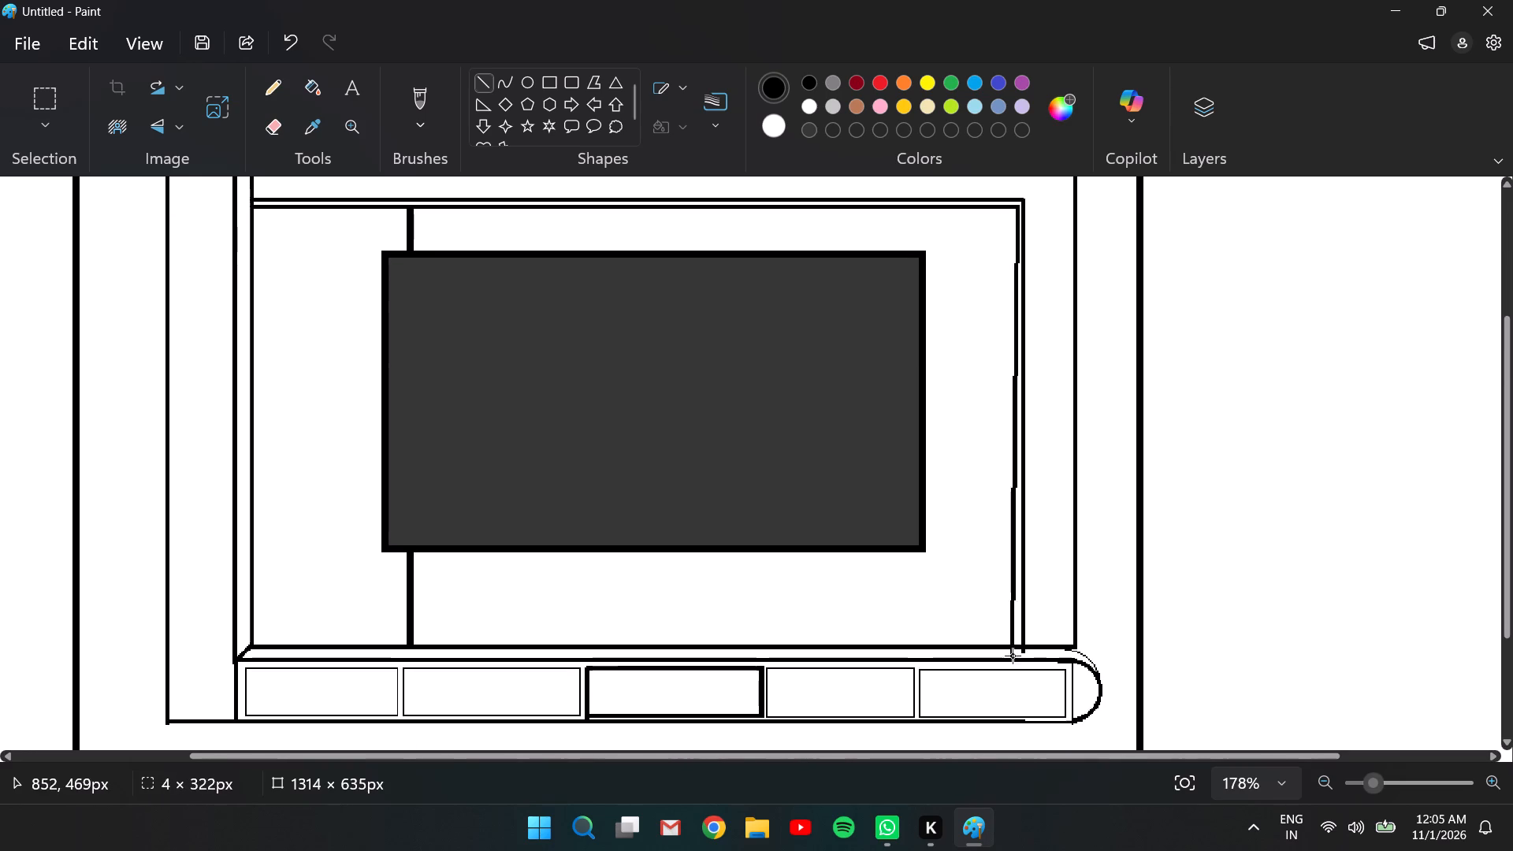
{"action": "left_click_drag", "start_coordinate": [1013, 656], "coordinate": [1017, 646]}
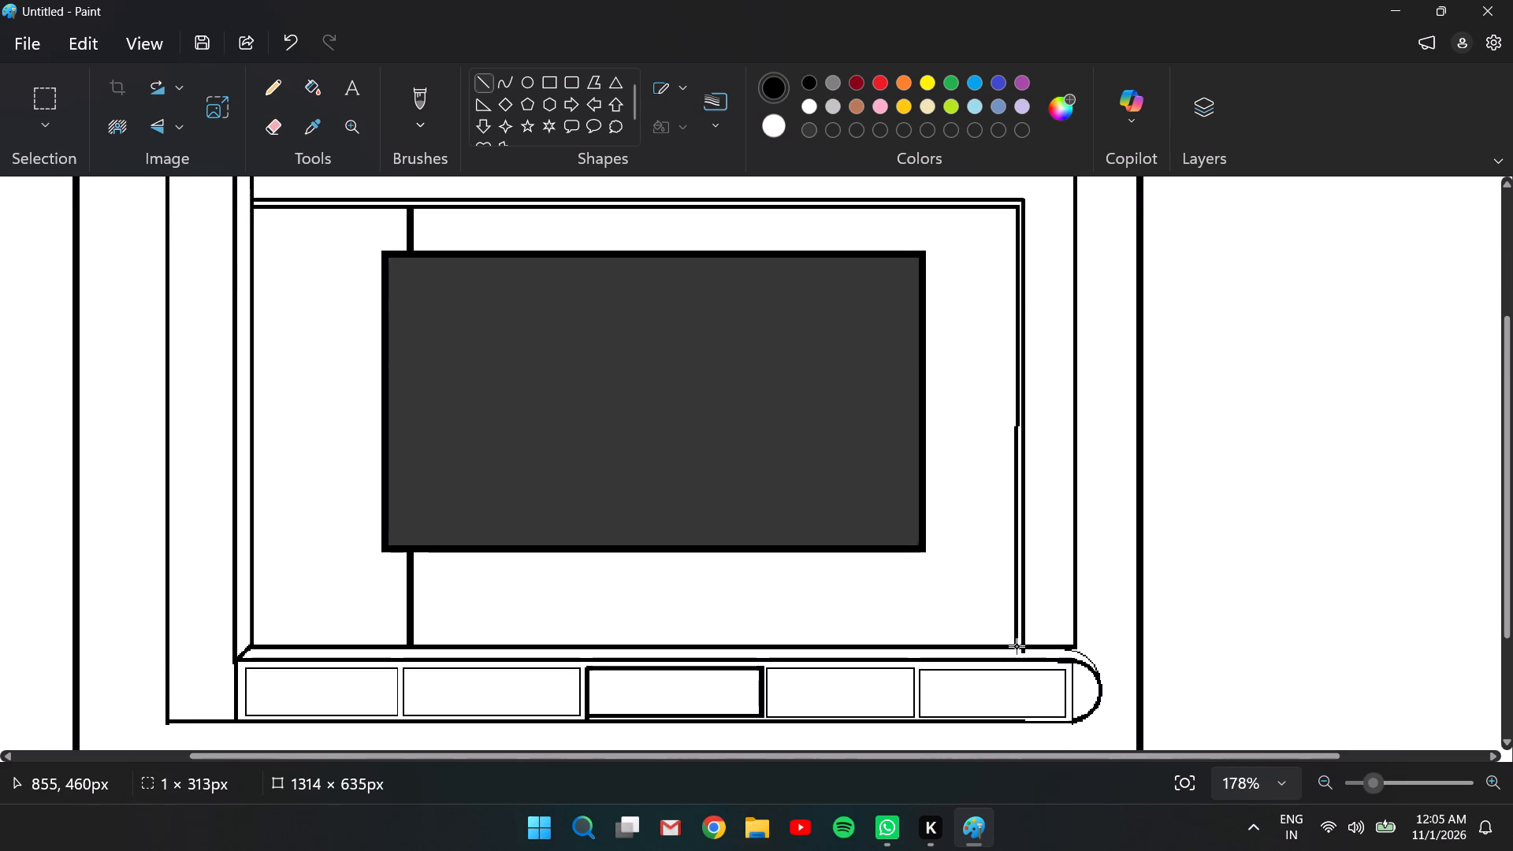
{"action": "left_click_drag", "start_coordinate": [1017, 646], "coordinate": [1017, 646]}
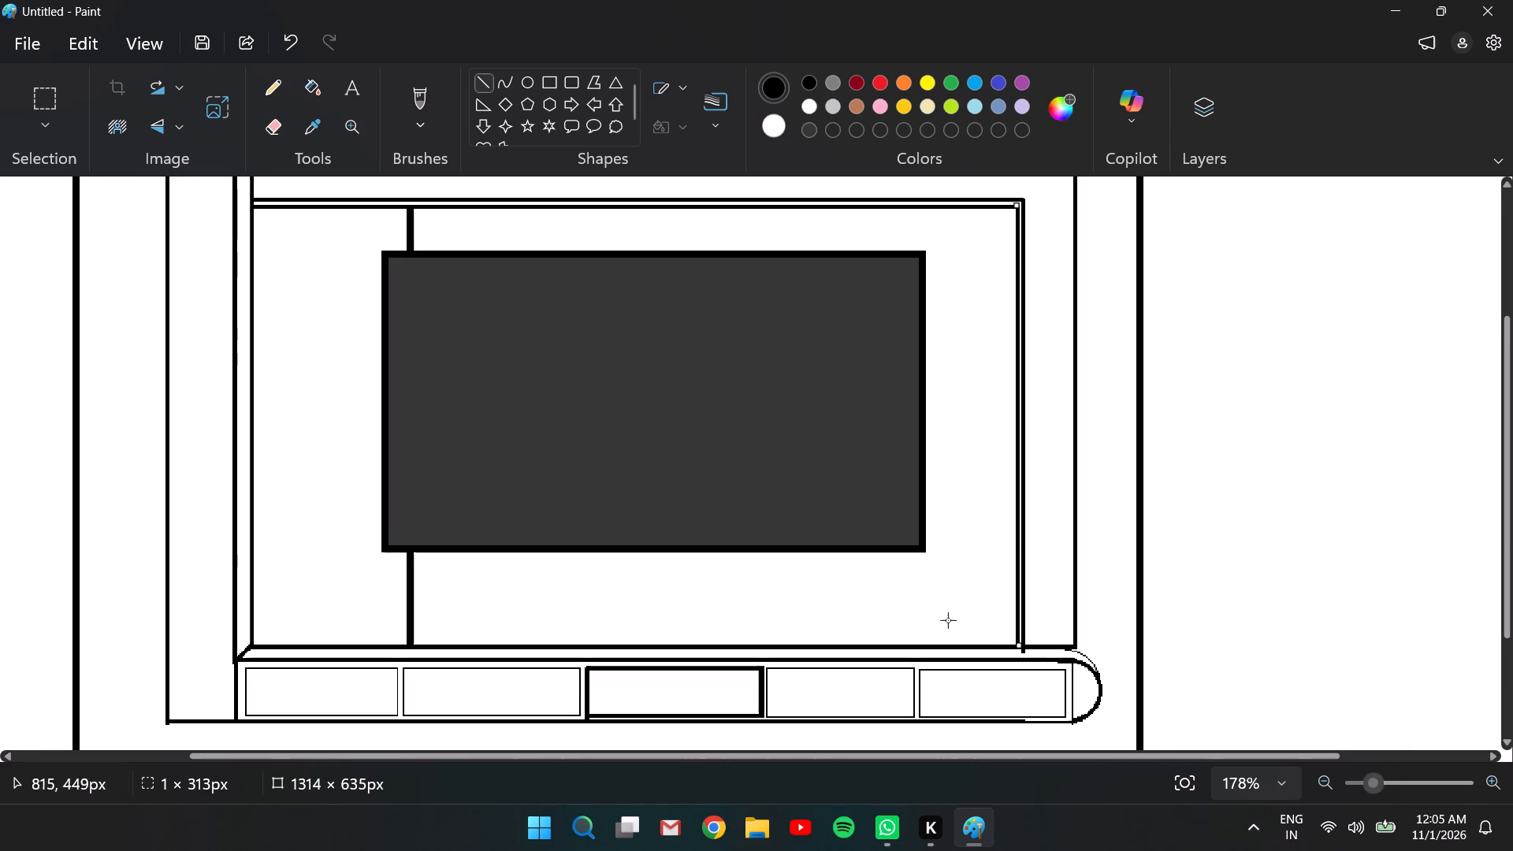
{"action": "left_click", "coordinate": [948, 619]}
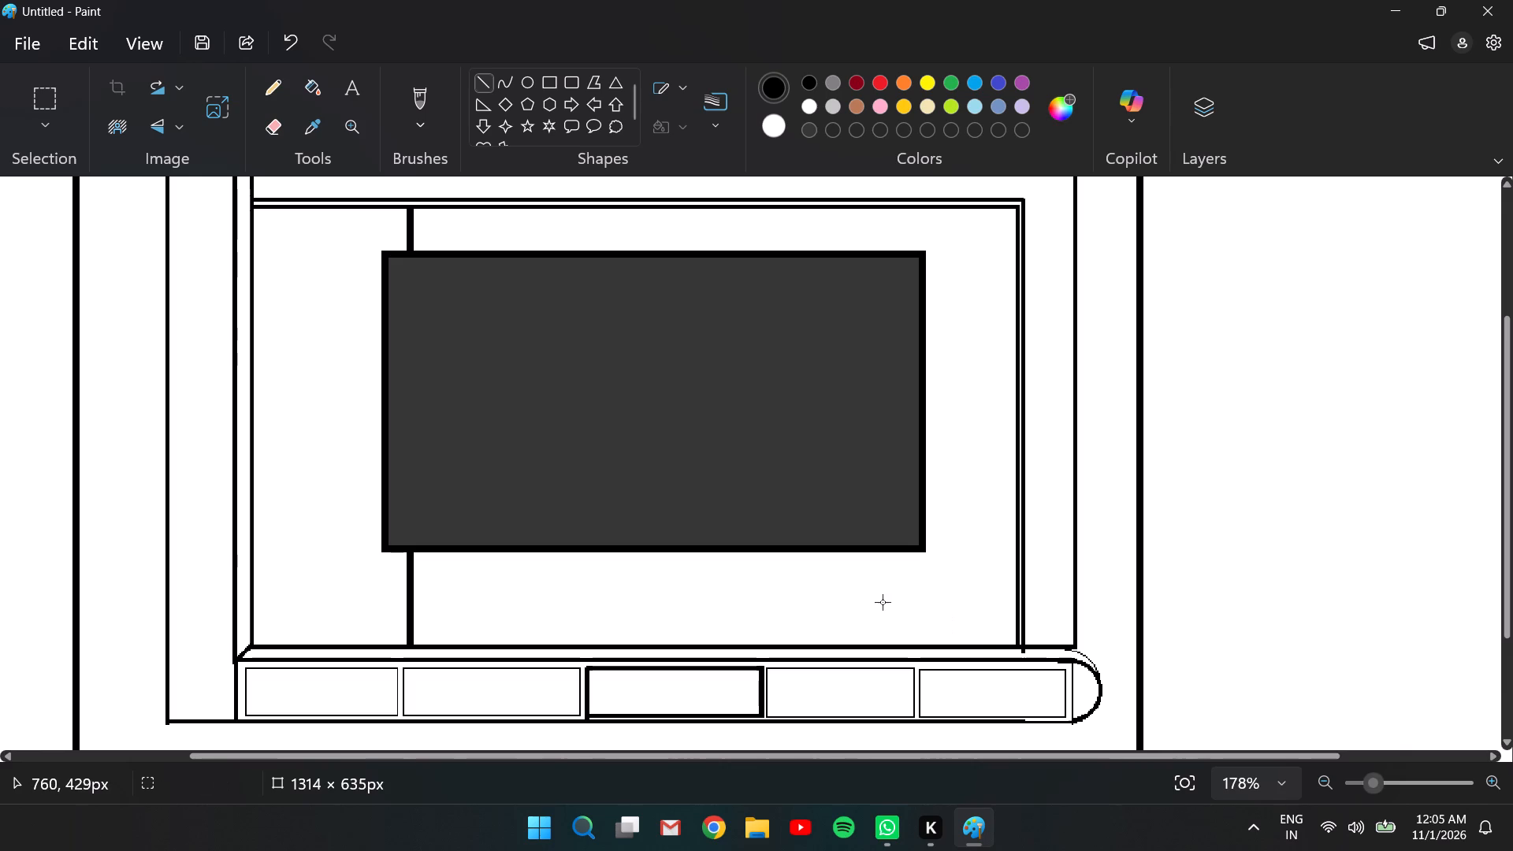
Join the bottom ends of the inner frame's two right-hand vertical lines with a short diagonal line.
{"action": "left_click_drag", "start_coordinate": [1369, 783], "coordinate": [1377, 783]}
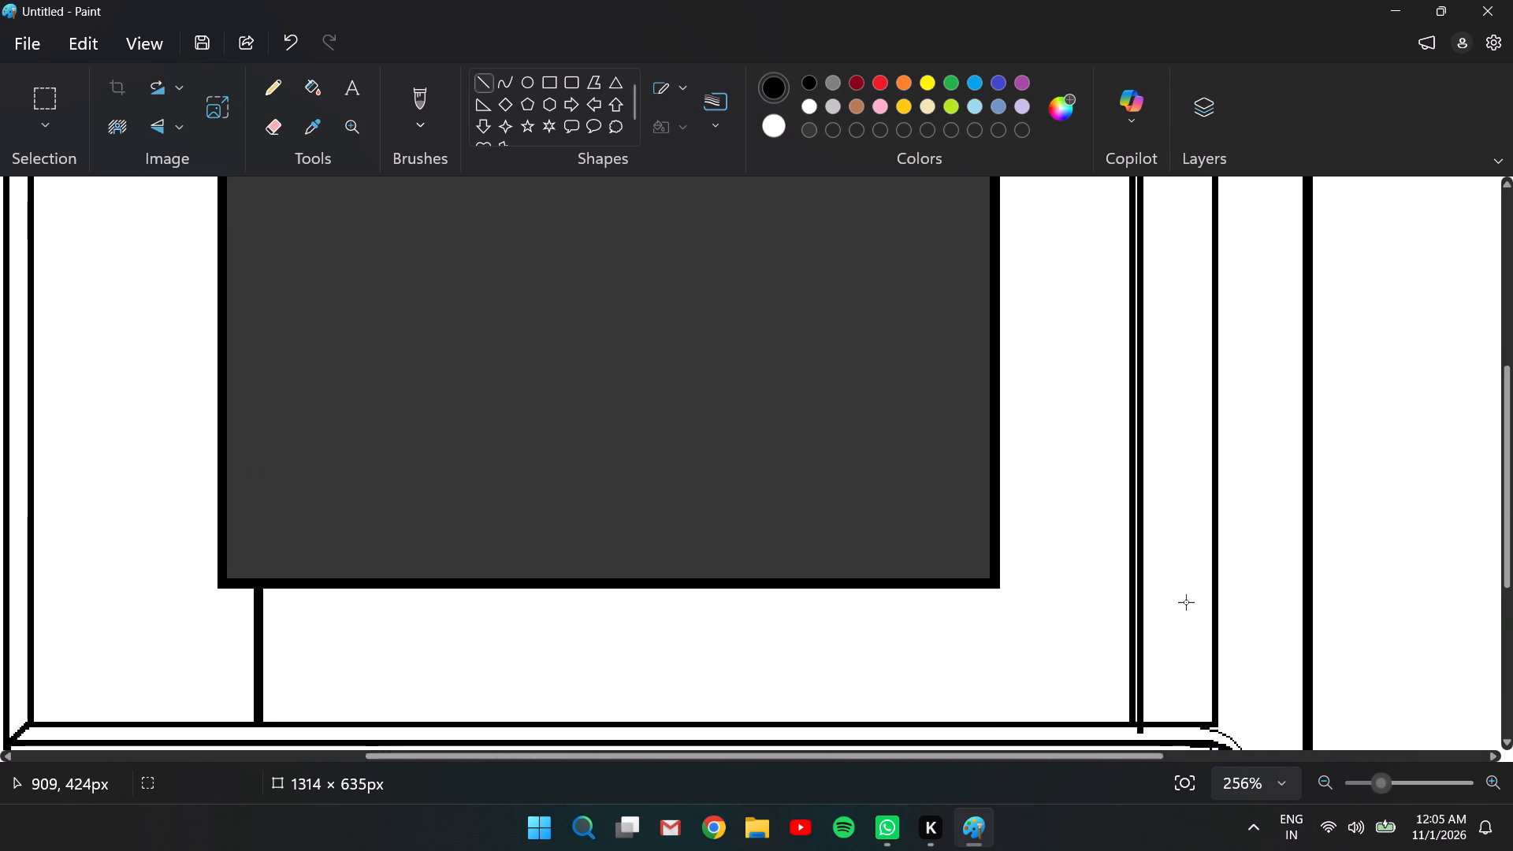
{"action": "scroll", "coordinate": [1181, 596], "scroll_direction": "down", "scroll_amount": 2}
{"action": "left_click_drag", "start_coordinate": [1139, 381], "coordinate": [1134, 375]}
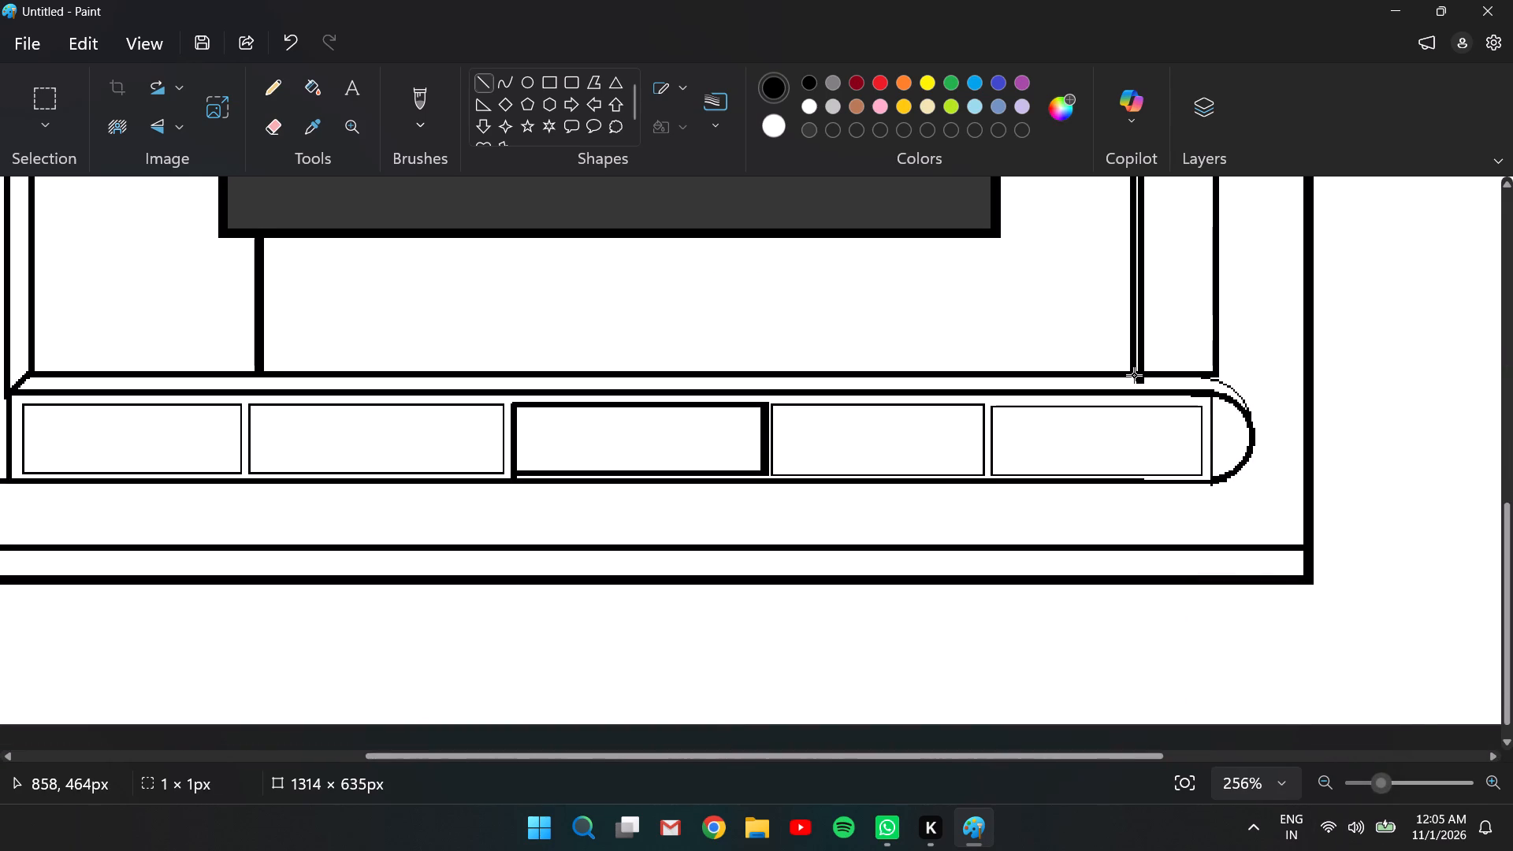
{"action": "left_click_drag", "start_coordinate": [1134, 375], "coordinate": [1132, 373]}
{"action": "left_click", "coordinate": [1065, 347]}
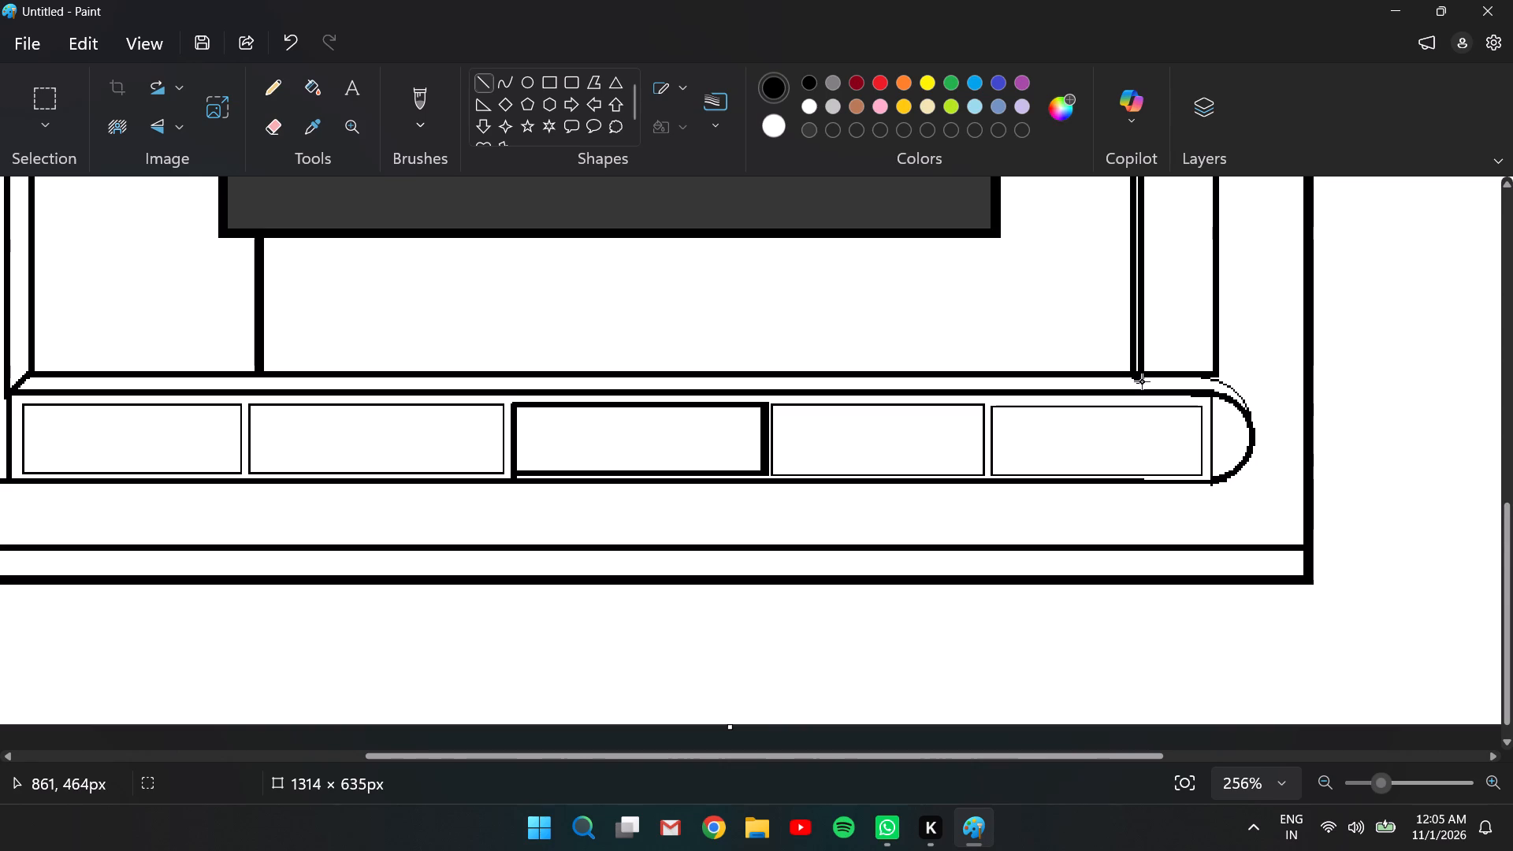
Draw a horizontal line about 38 px long from the foot of the inner frame's outer vertical line to the panel's right edge.
{"action": "left_click_drag", "start_coordinate": [1142, 381], "coordinate": [1218, 382]}
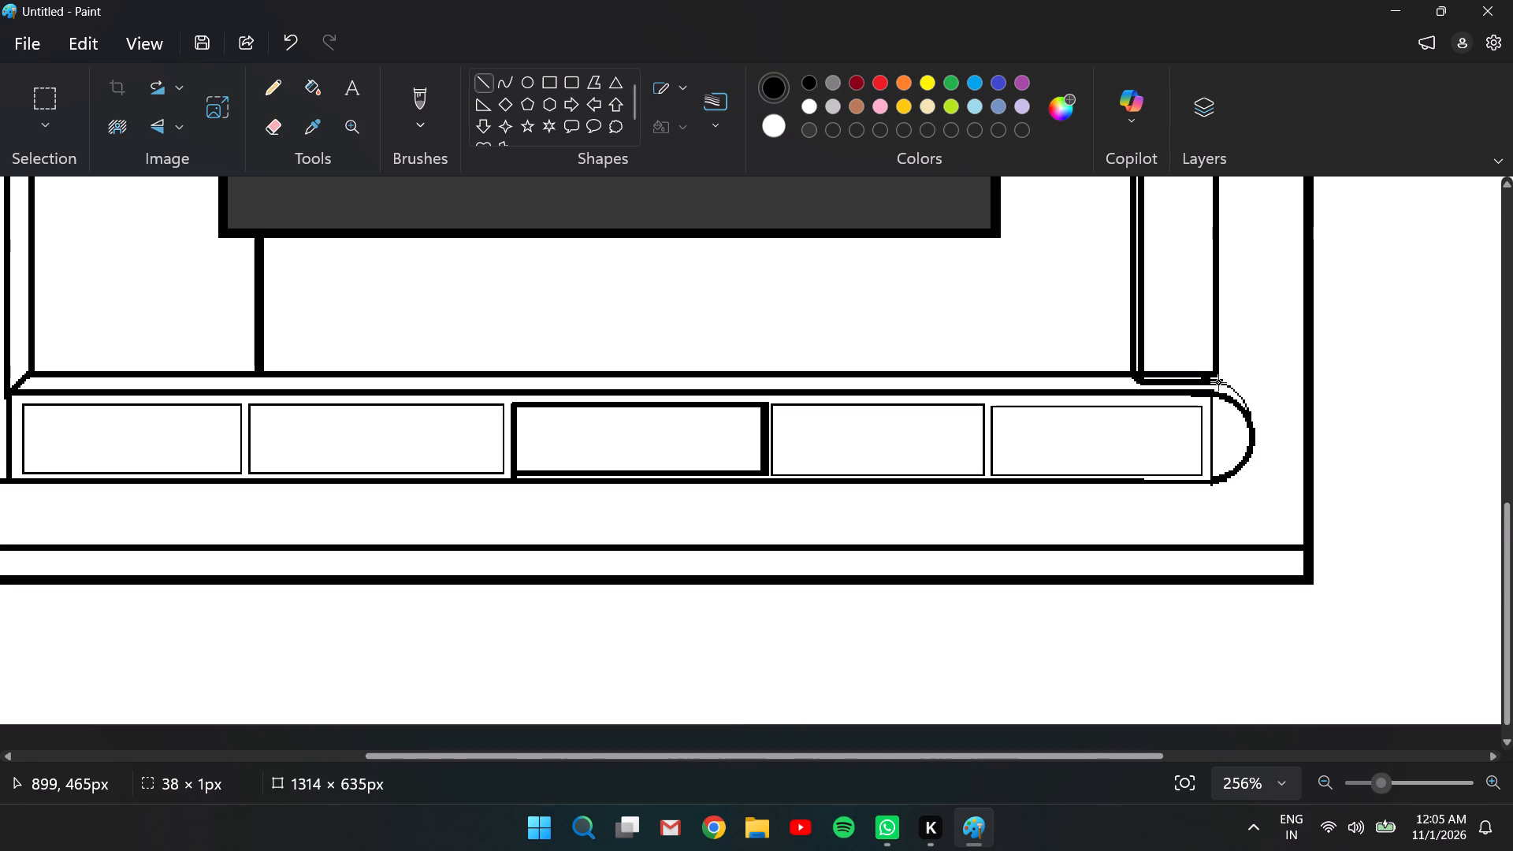
{"action": "left_click_drag", "start_coordinate": [1218, 382], "coordinate": [1218, 381]}
{"action": "left_click", "coordinate": [1048, 356]}
Extend the panel's right edge down to the new short horizontal line with a small vertical line.
{"action": "left_click_drag", "start_coordinate": [1216, 382], "coordinate": [1216, 367]}
{"action": "left_click_drag", "start_coordinate": [1216, 367], "coordinate": [1216, 362]}
{"action": "left_click", "coordinate": [1005, 359]}
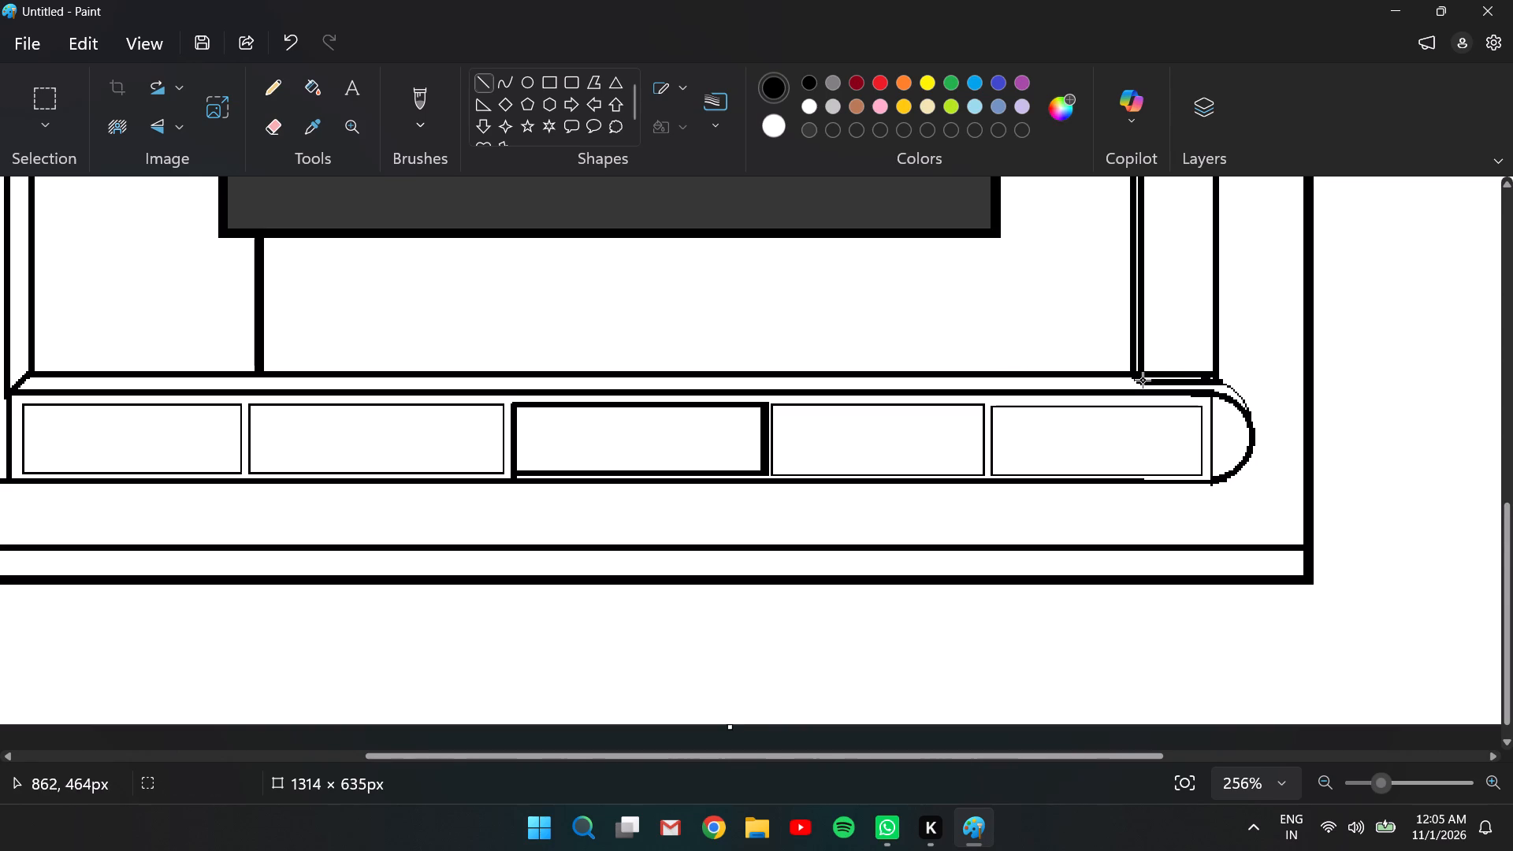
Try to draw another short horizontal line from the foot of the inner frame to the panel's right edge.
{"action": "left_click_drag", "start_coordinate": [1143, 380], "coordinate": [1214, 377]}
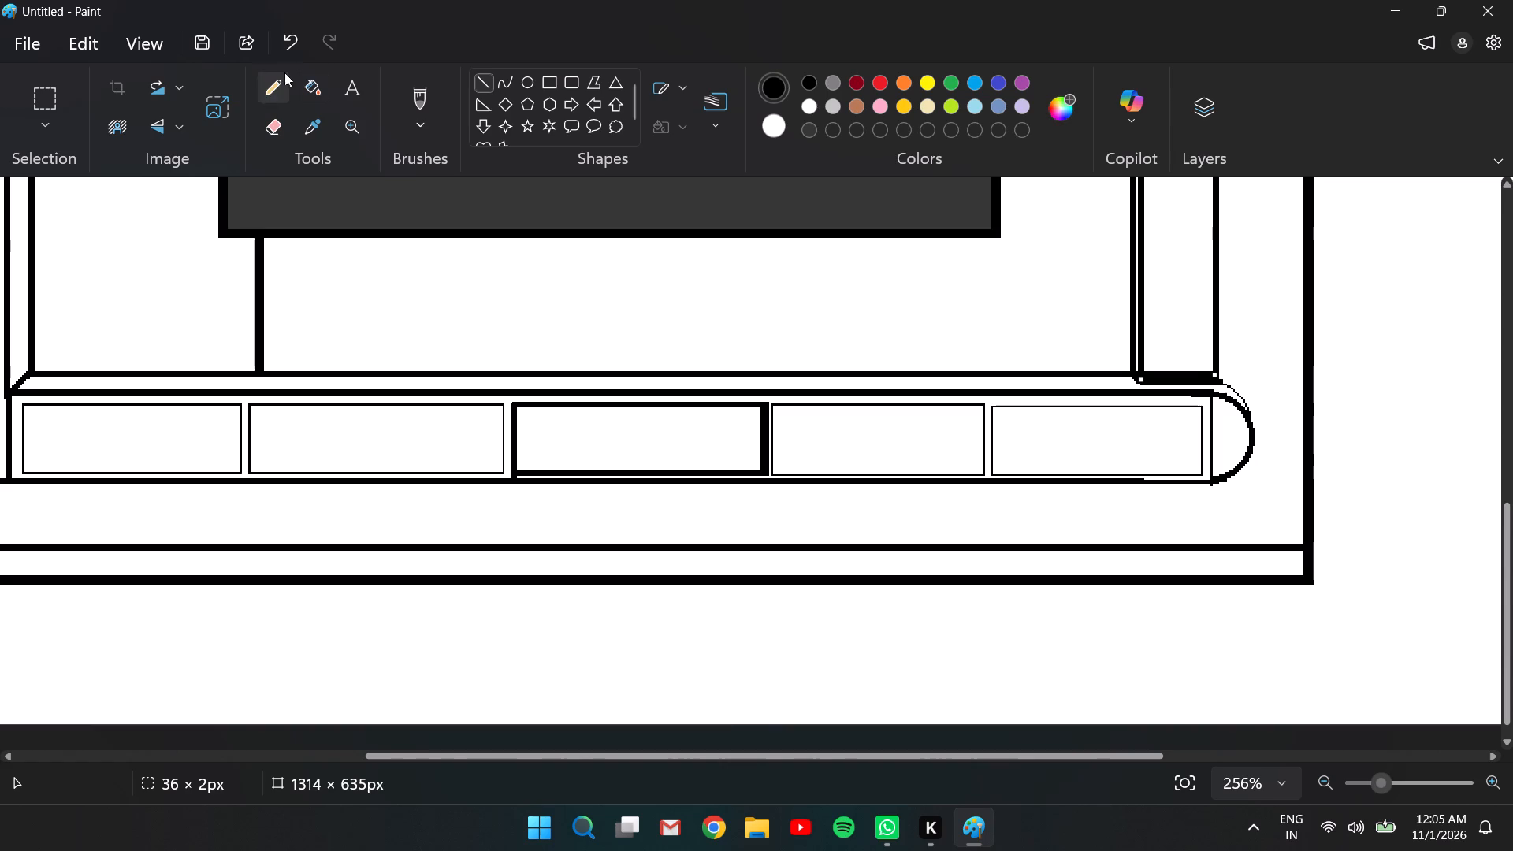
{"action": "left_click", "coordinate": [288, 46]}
Erase the surplus upper ledge line between the inner frame's outer vertical and the panel's right edge with an 18 px eraser.
{"action": "left_click", "coordinate": [266, 121]}
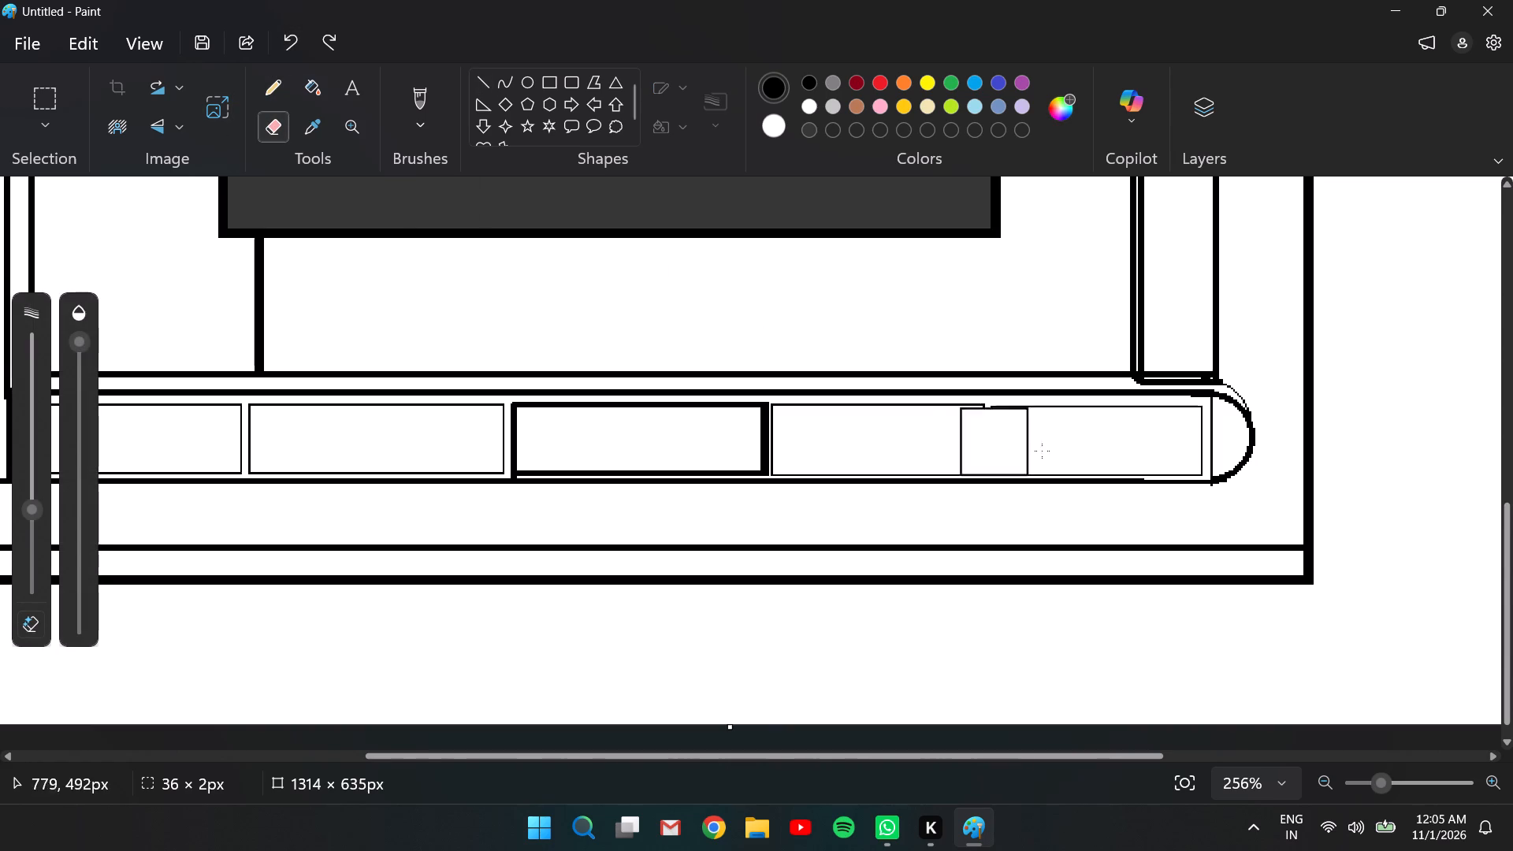
{"action": "left_click", "coordinate": [34, 540]}
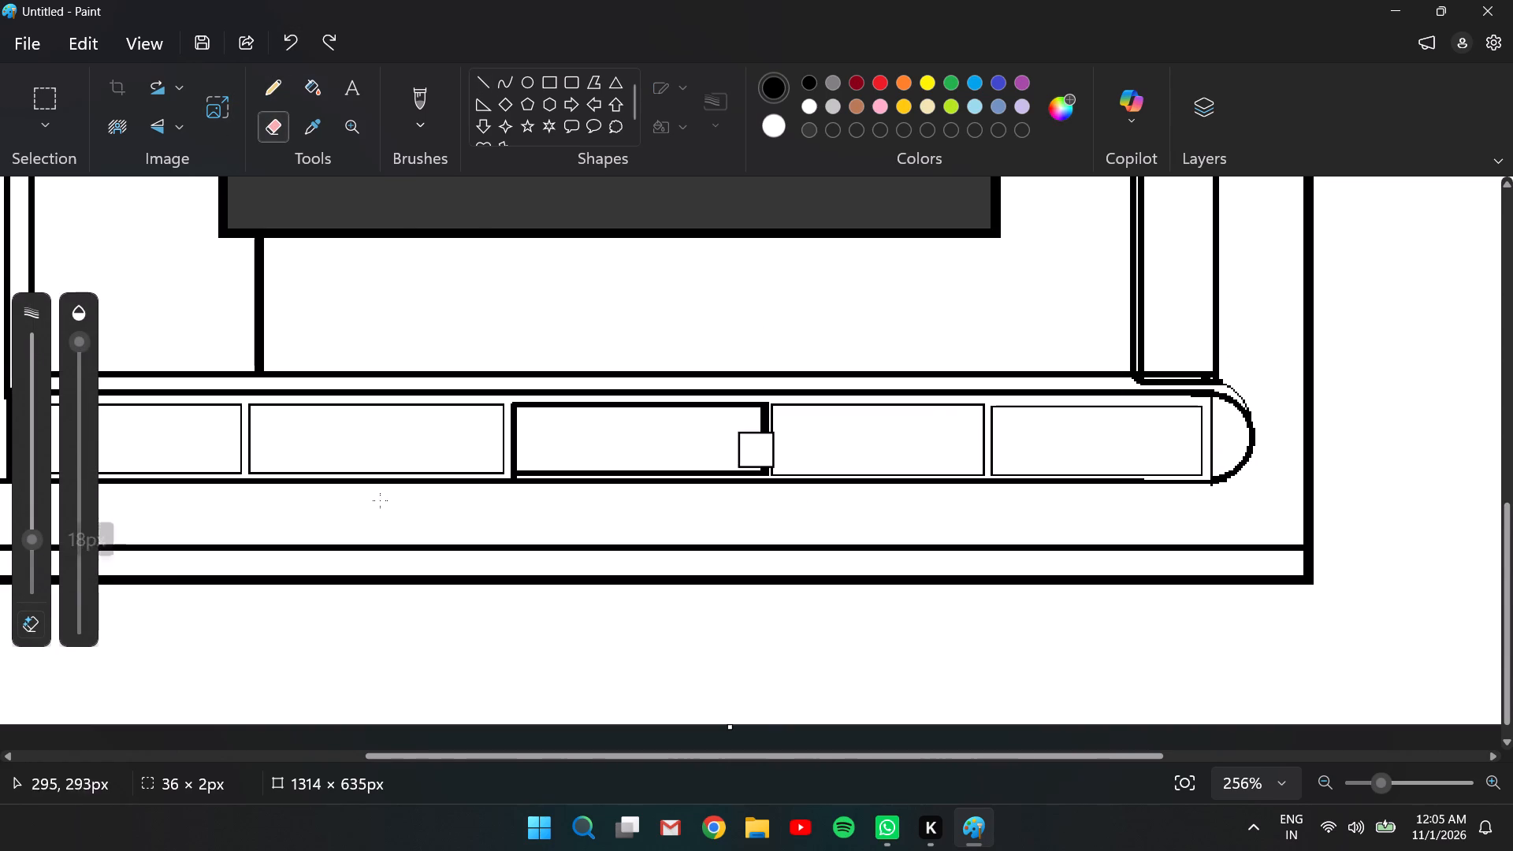
{"action": "left_click", "coordinate": [1164, 361]}
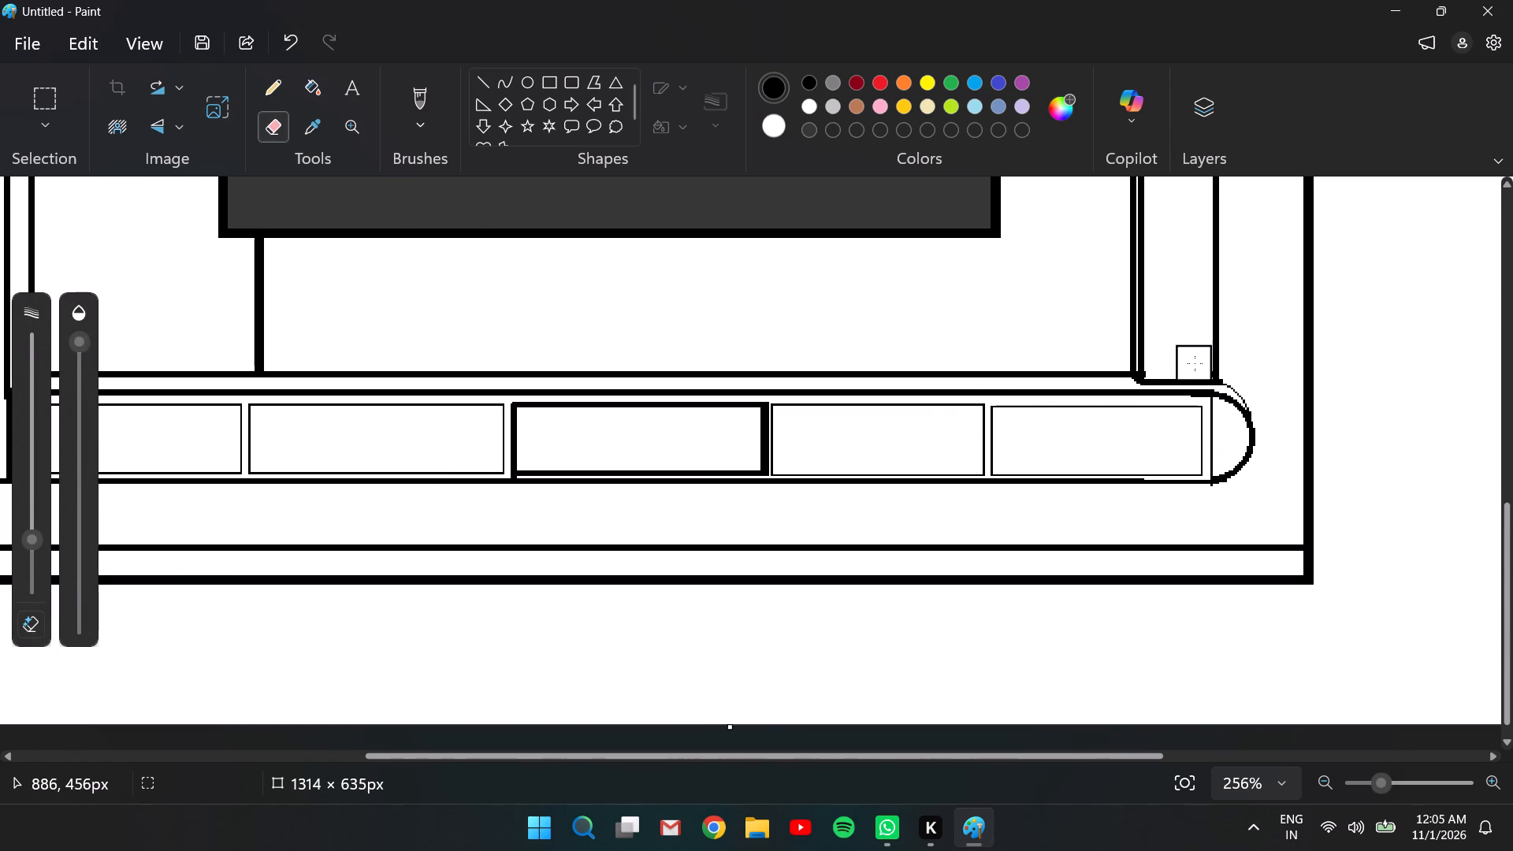
{"action": "left_click", "coordinate": [1195, 362]}
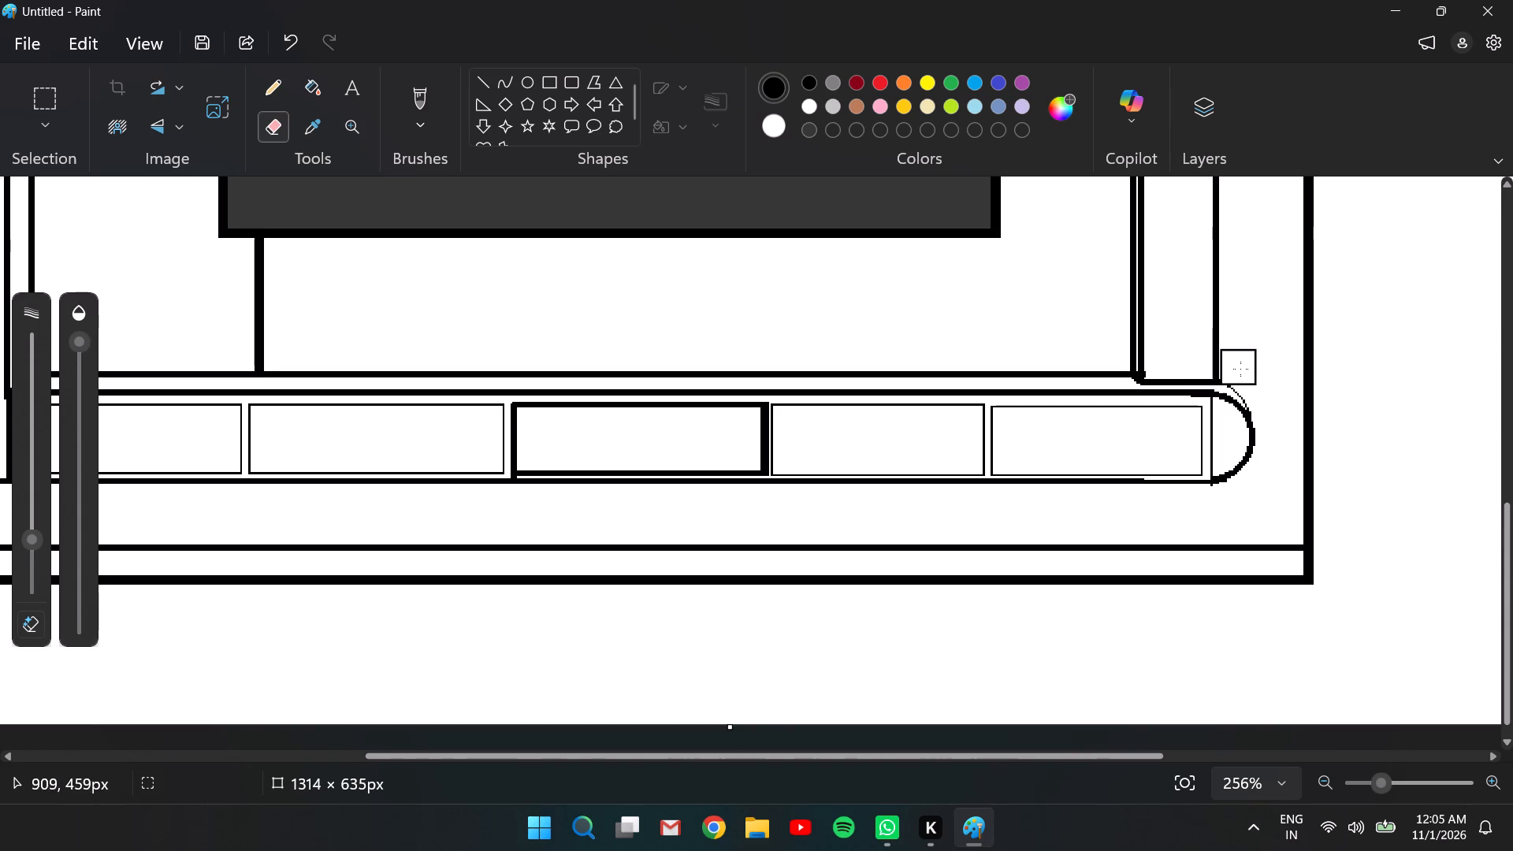
{"action": "left_click", "coordinate": [1238, 369]}
{"action": "left_click", "coordinate": [1164, 361]}
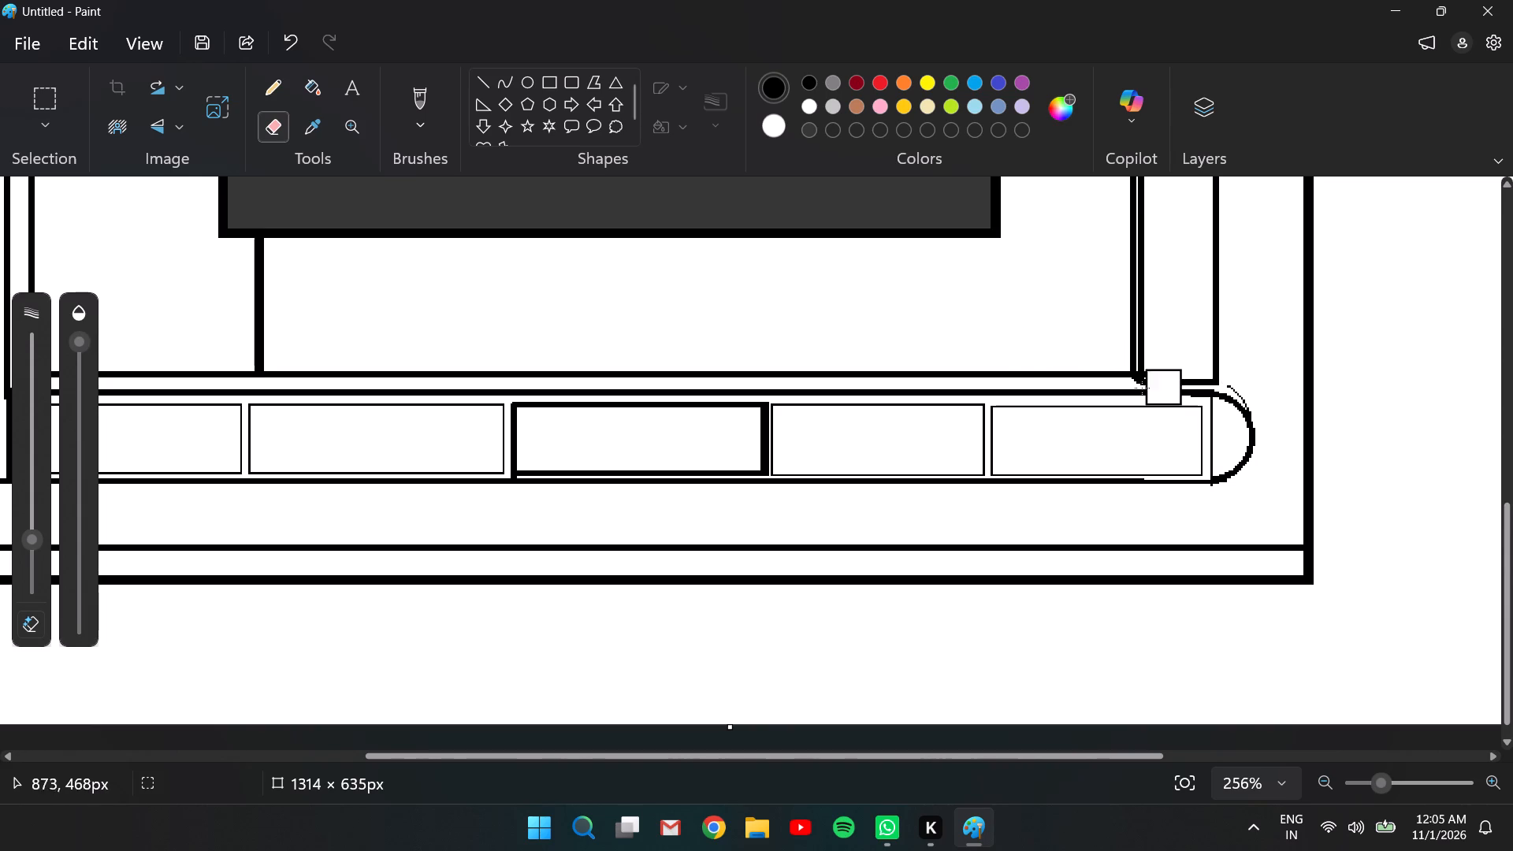
Trace the thin outer arc from the panel's lower-right corner to the strip's rounded end with four short thick line segments.
{"action": "scroll", "coordinate": [1031, 400], "scroll_direction": "up", "scroll_amount": 2}
{"action": "scroll", "coordinate": [1031, 400], "scroll_direction": "down", "scroll_amount": 1}
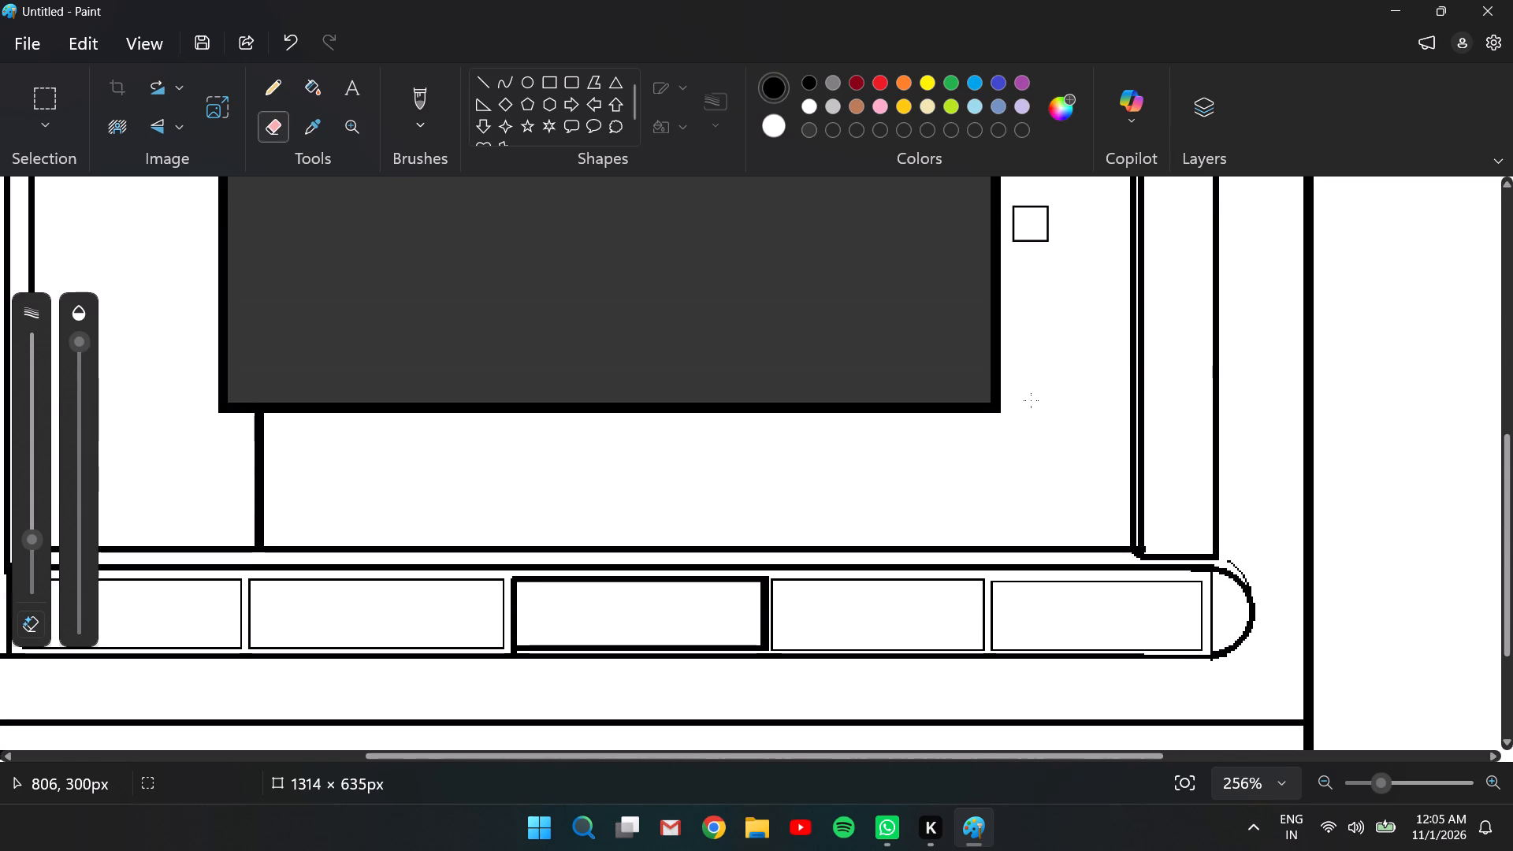
{"action": "left_click", "coordinate": [480, 84]}
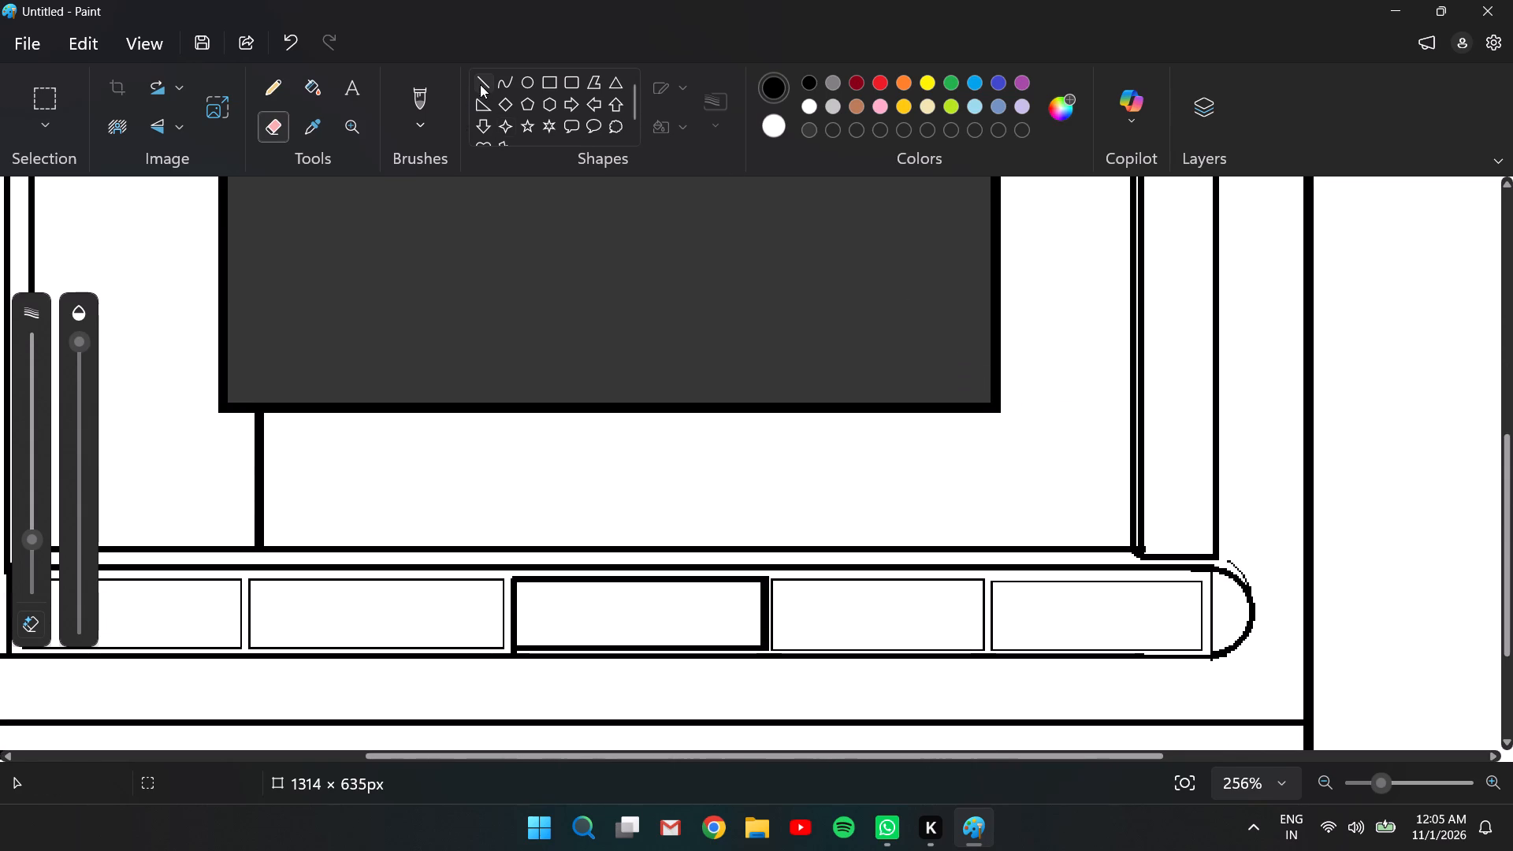
{"action": "left_click_drag", "start_coordinate": [1217, 557], "coordinate": [1232, 565]}
{"action": "left_click", "coordinate": [891, 472]}
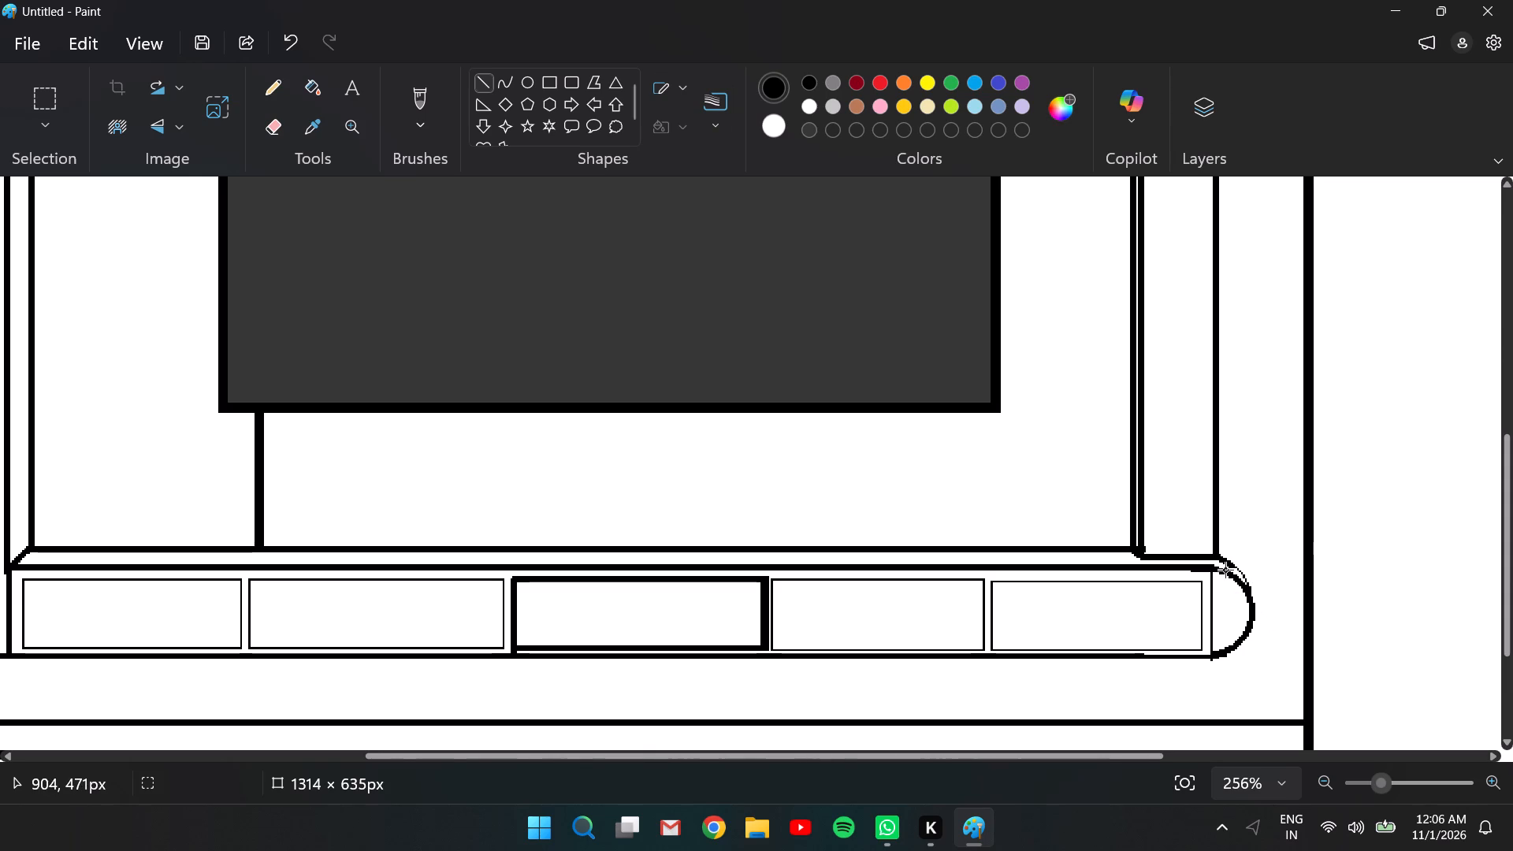
{"action": "left_click_drag", "start_coordinate": [1232, 564], "coordinate": [1246, 577]}
{"action": "key", "text": "Down"}
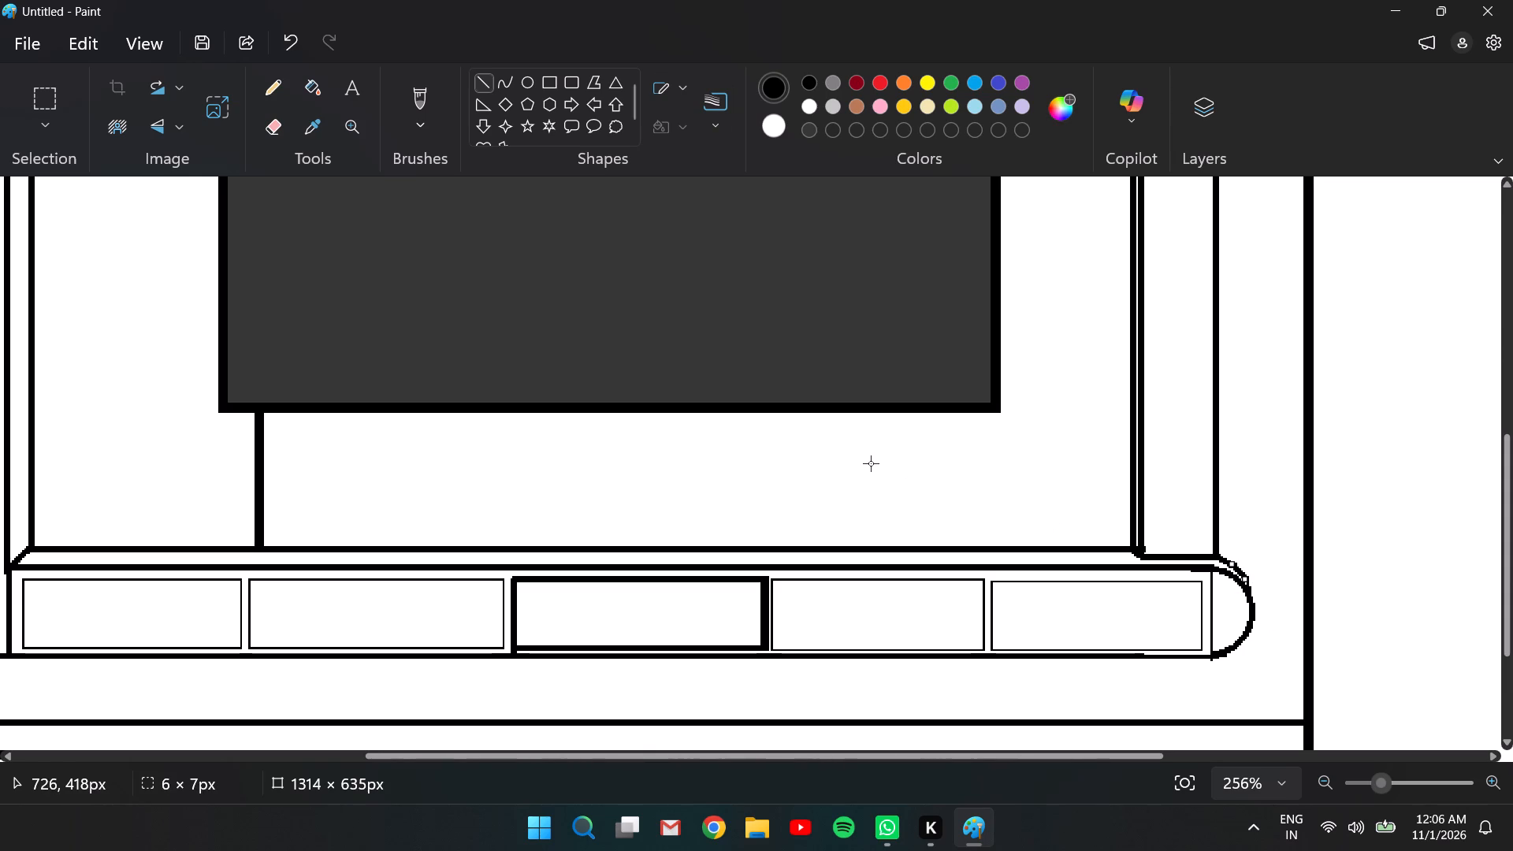
{"action": "left_click", "coordinate": [871, 463]}
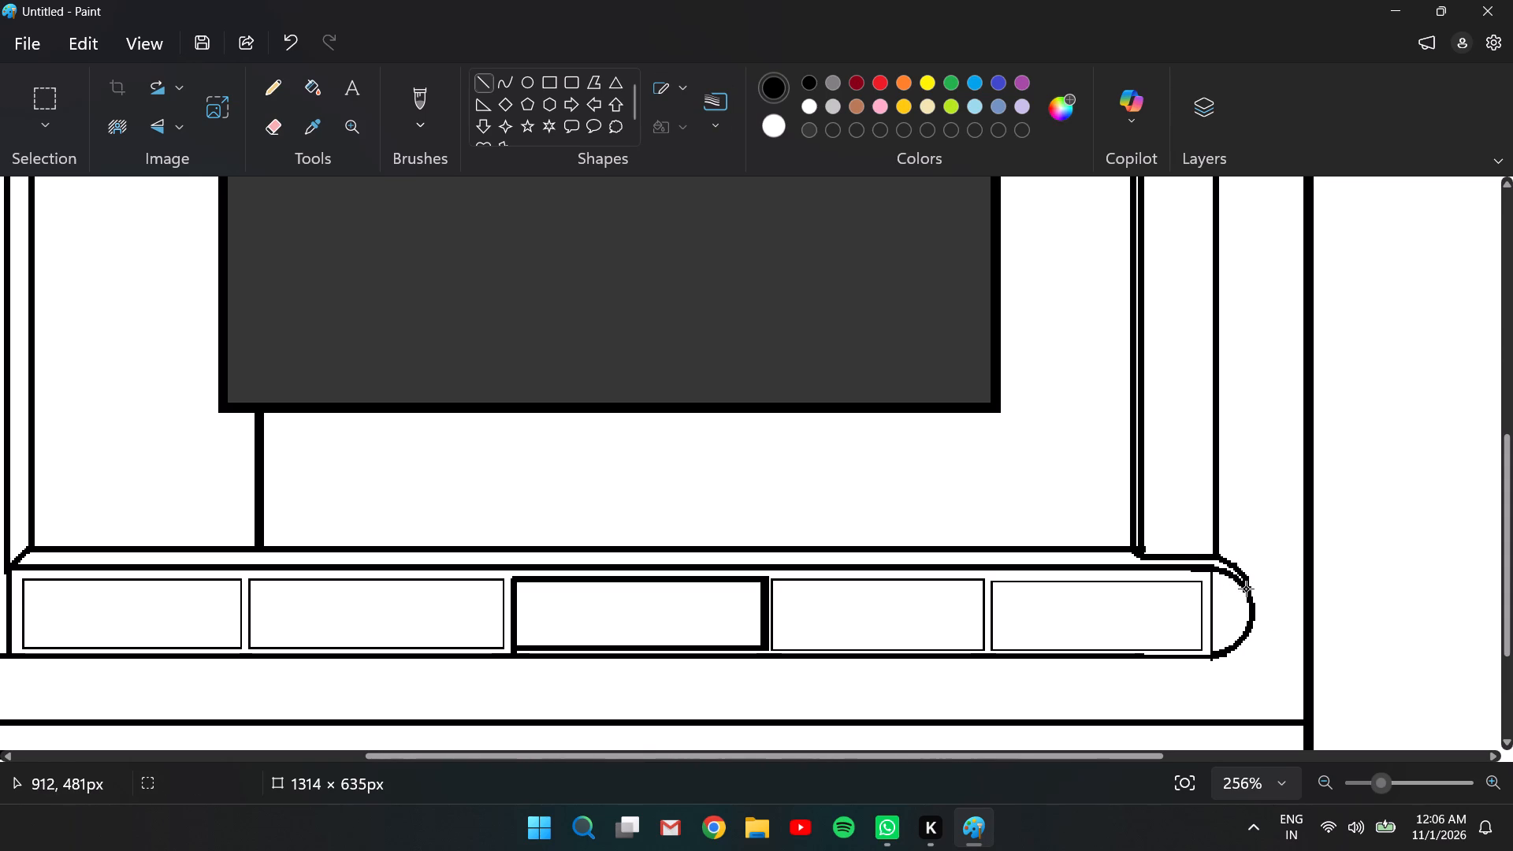
{"action": "left_click_drag", "start_coordinate": [1251, 593], "coordinate": [1246, 576]}
{"action": "left_click", "coordinate": [875, 455]}
{"action": "left_click_drag", "start_coordinate": [1255, 608], "coordinate": [1252, 587]}
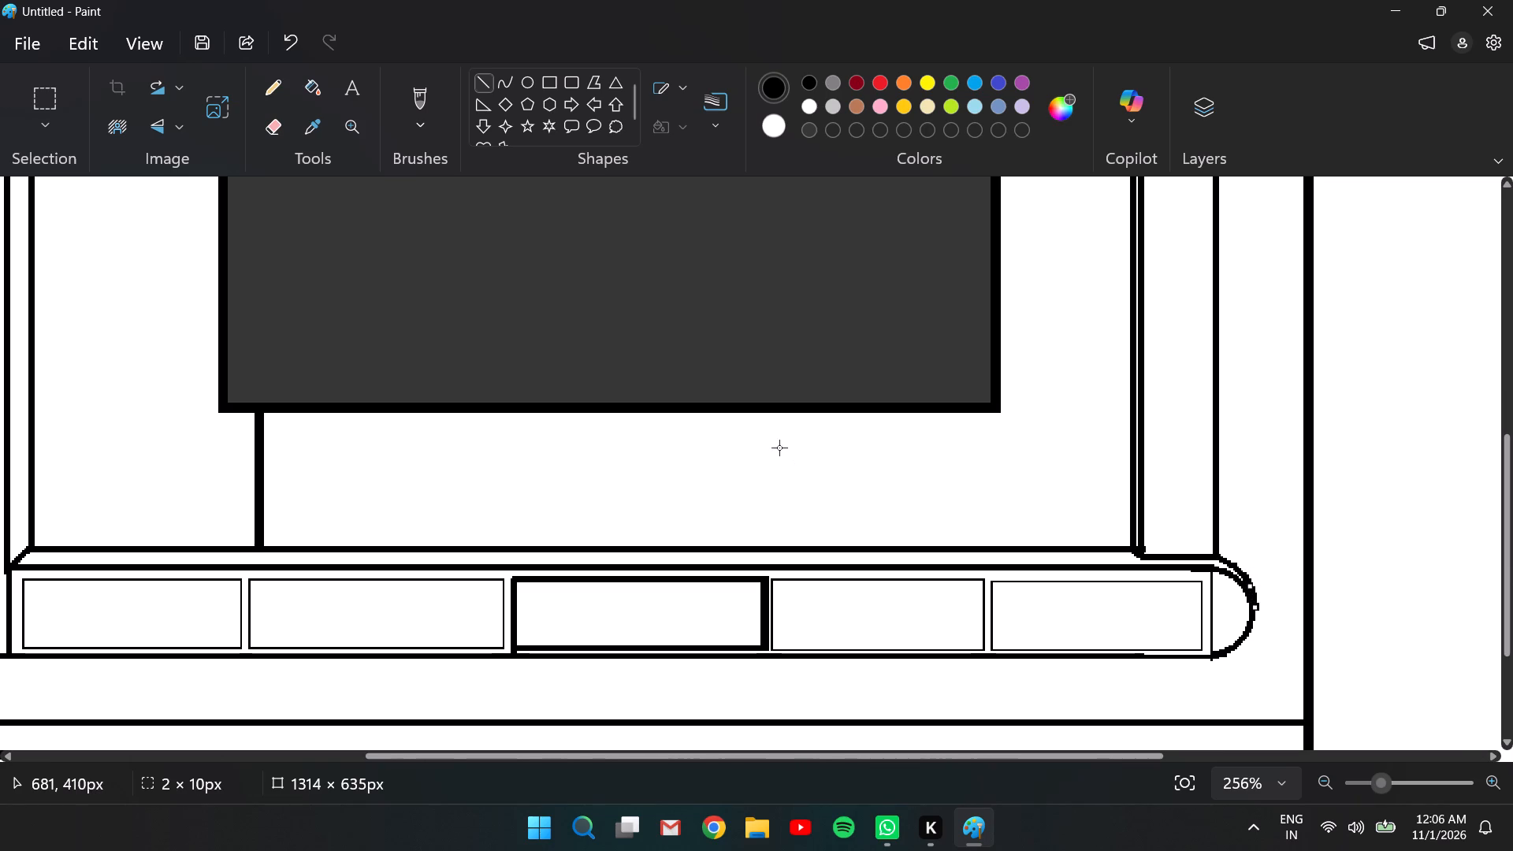
{"action": "key", "text": "Left"}
{"action": "left_click", "coordinate": [812, 363]}
Join the inner frame's two lines at its upper-right corner with a diagonal line about 5 × 5 px.
{"action": "scroll", "coordinate": [738, 504], "scroll_direction": "up", "scroll_amount": 1}
{"action": "scroll", "coordinate": [738, 506], "scroll_direction": "down", "scroll_amount": 2}
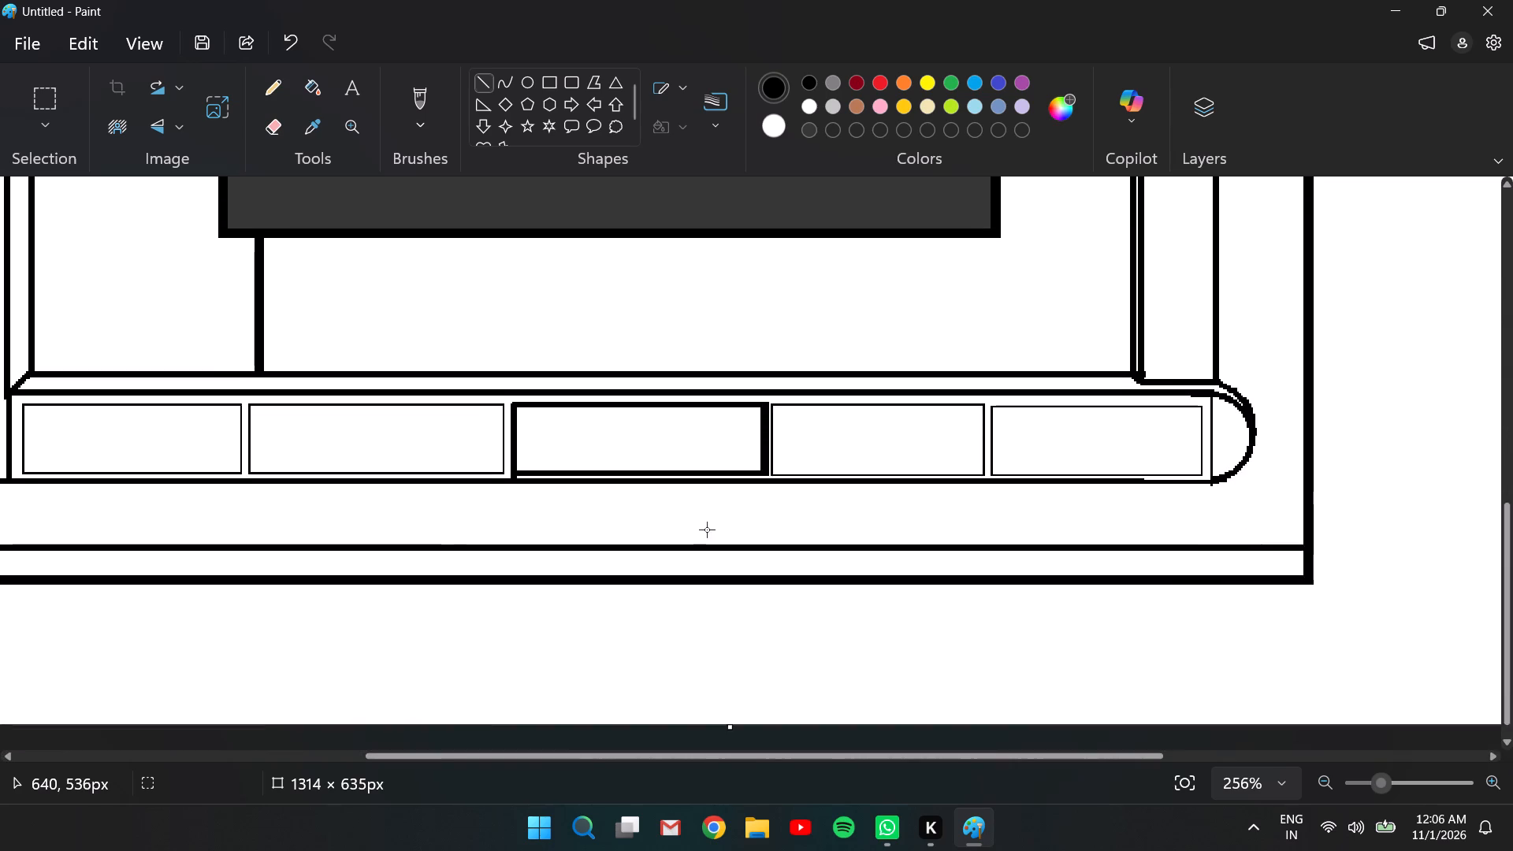
{"action": "scroll", "coordinate": [711, 526], "scroll_direction": "up", "scroll_amount": 4}
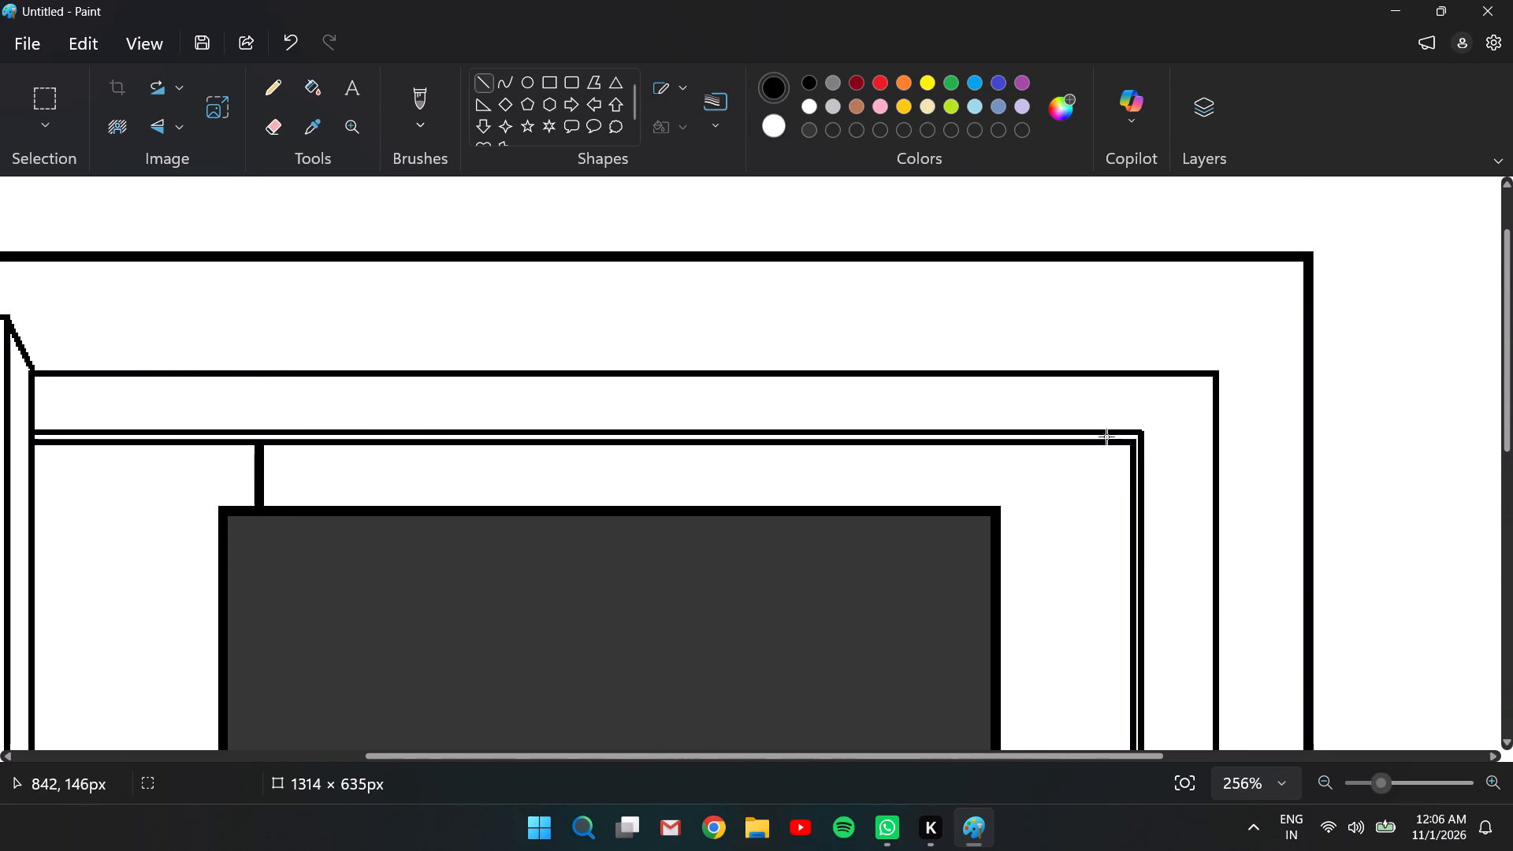
{"action": "left_click_drag", "start_coordinate": [1130, 442], "coordinate": [1140, 431]}
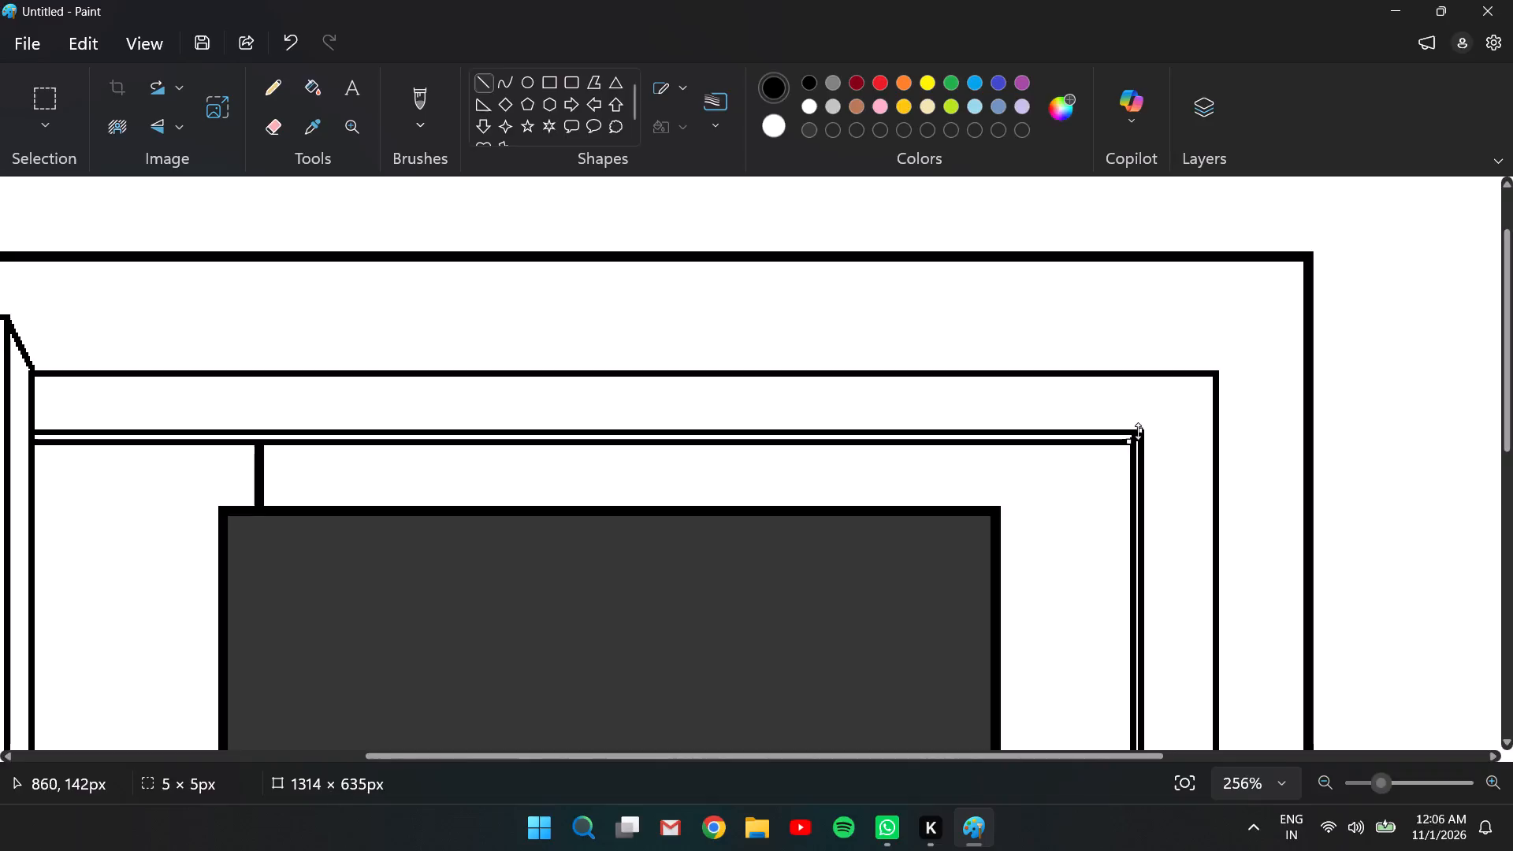
{"action": "left_click", "coordinate": [1061, 493]}
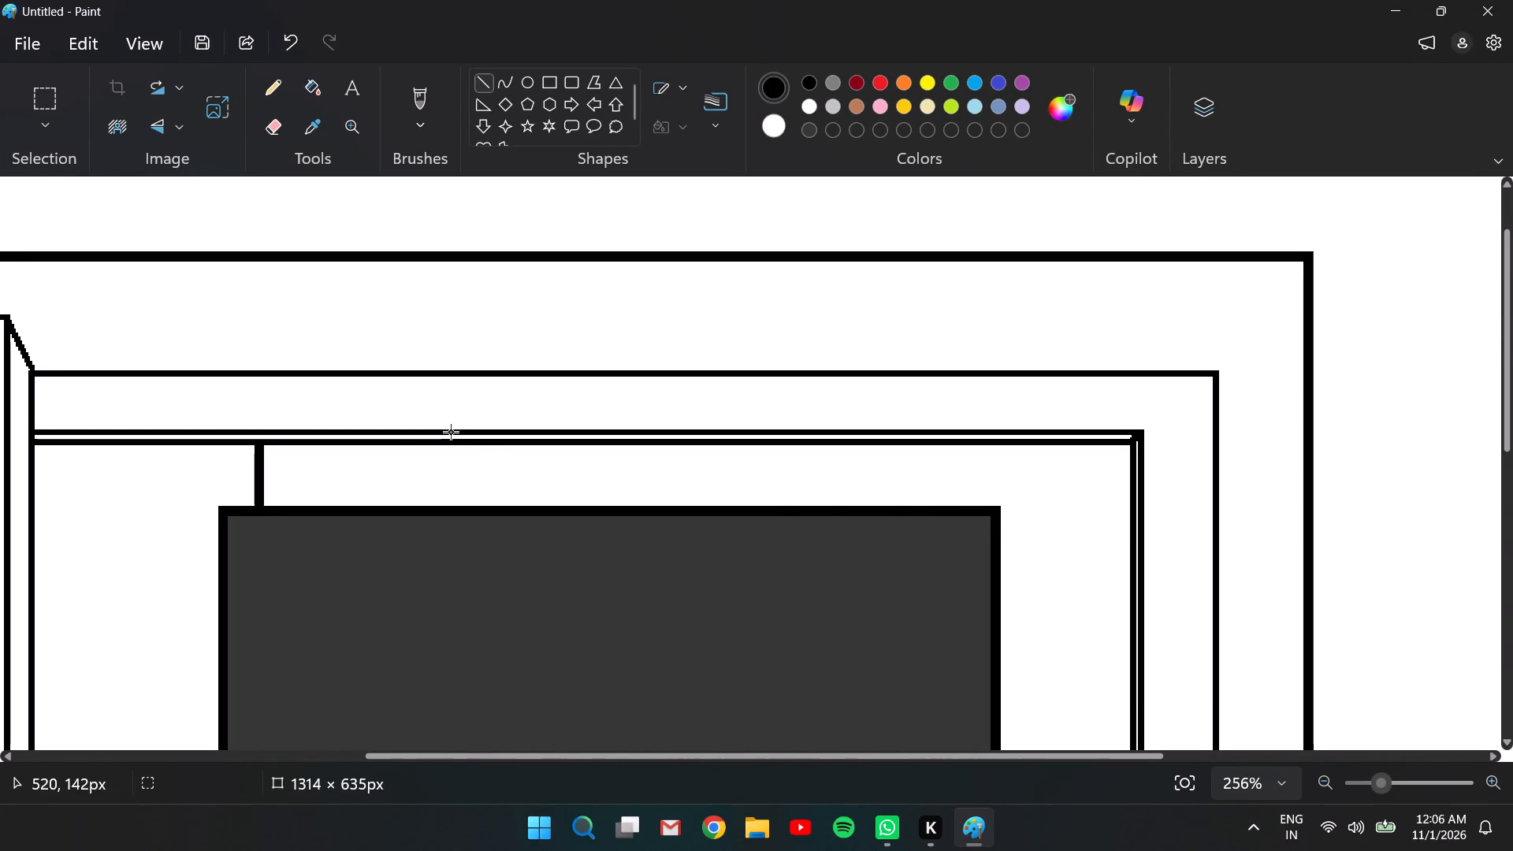
Set up the Rectangle shape with a 1 px outline.
{"action": "scroll", "coordinate": [451, 432], "scroll_direction": "down", "scroll_amount": 1}
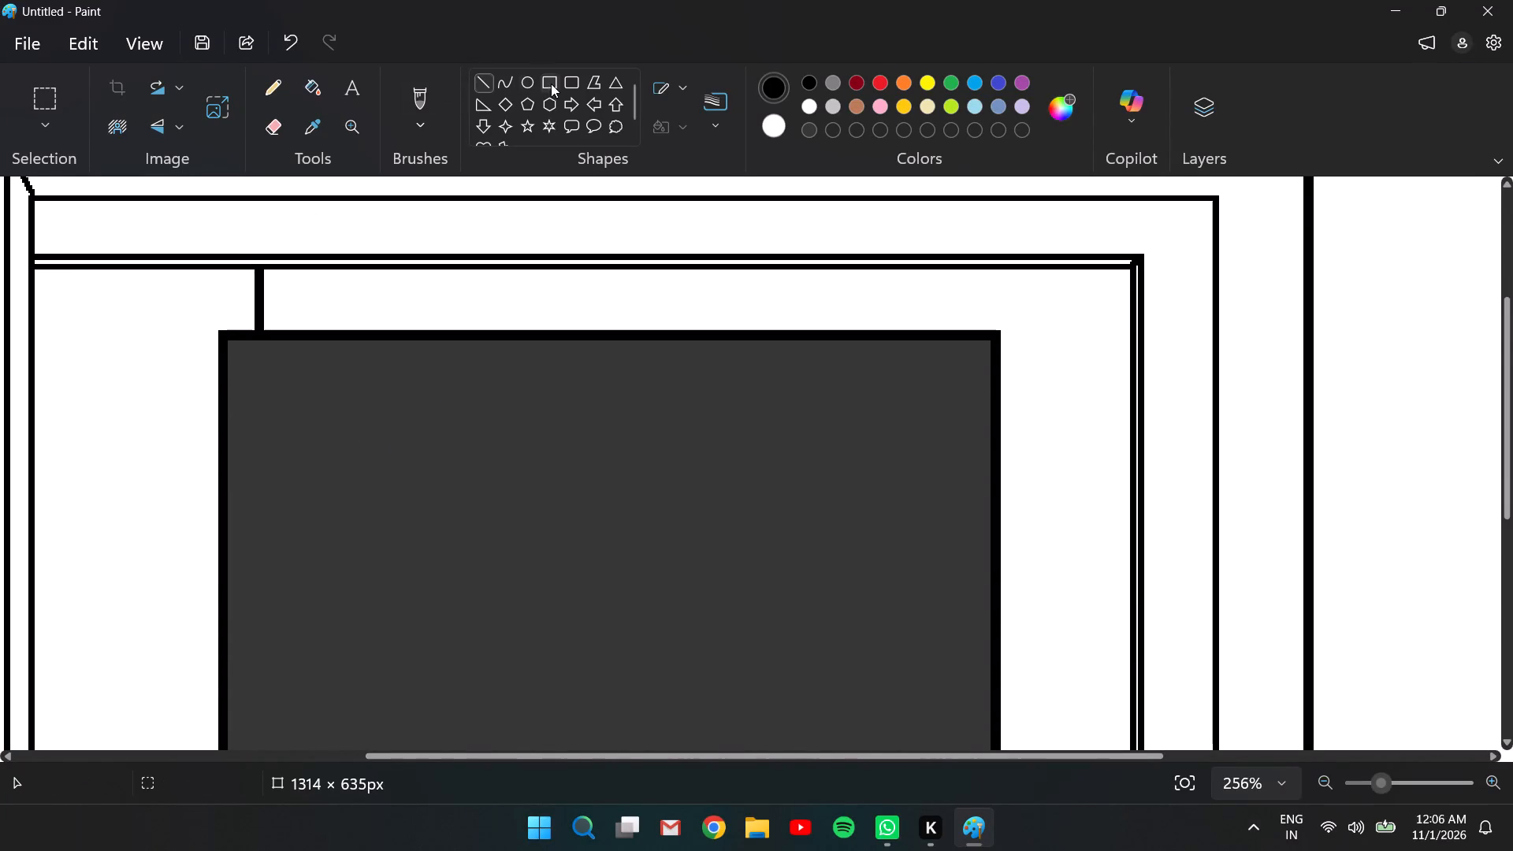
{"action": "left_click", "coordinate": [551, 83]}
{"action": "left_click_drag", "start_coordinate": [1385, 779], "coordinate": [1376, 782]}
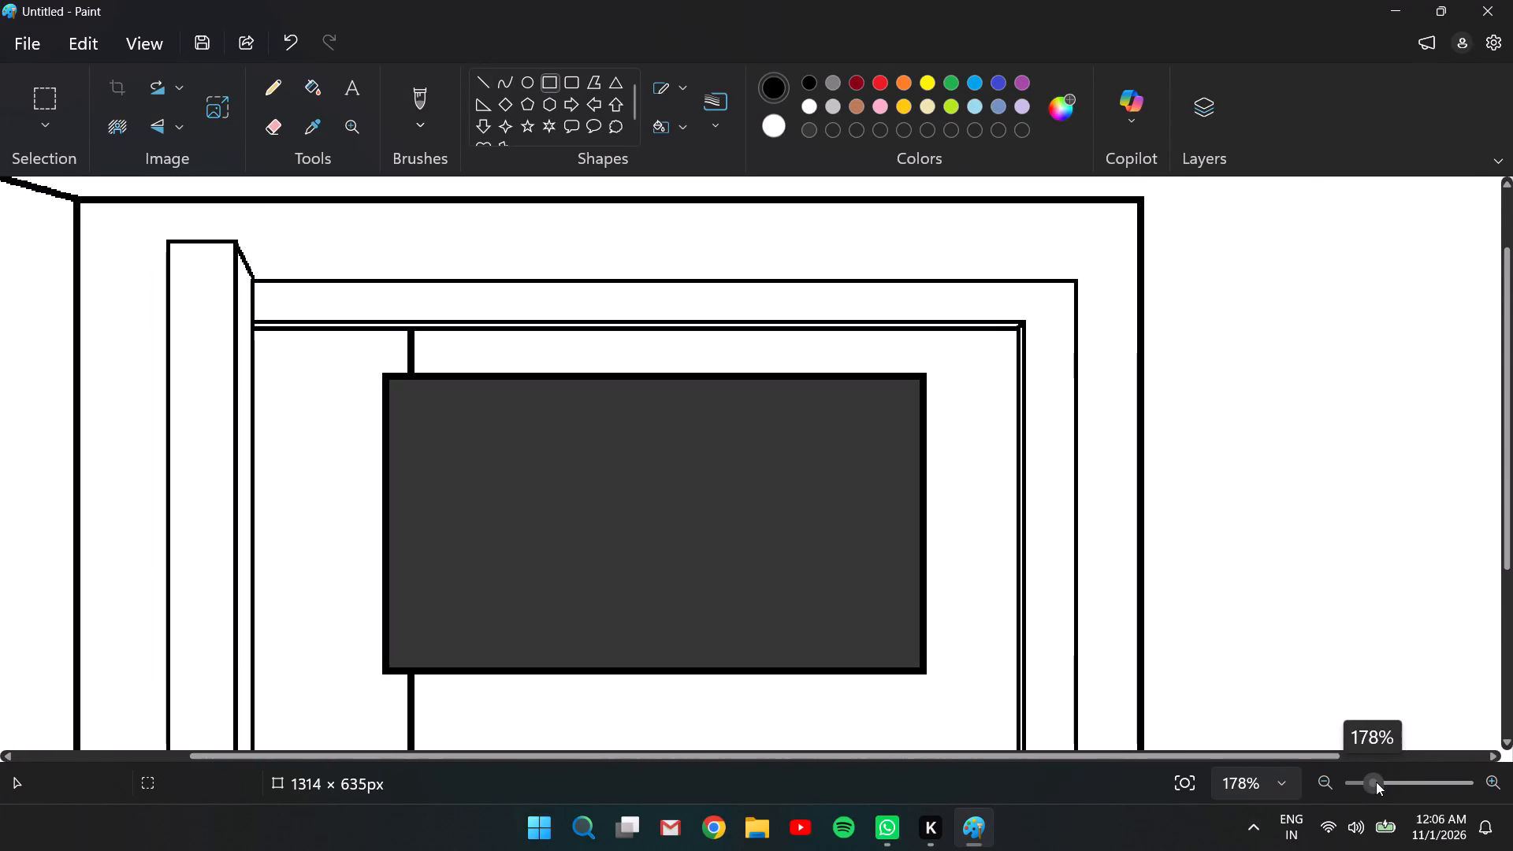
{"action": "left_click_drag", "start_coordinate": [1376, 782], "coordinate": [1373, 787]}
{"action": "scroll", "coordinate": [880, 578], "scroll_direction": "down", "scroll_amount": 1}
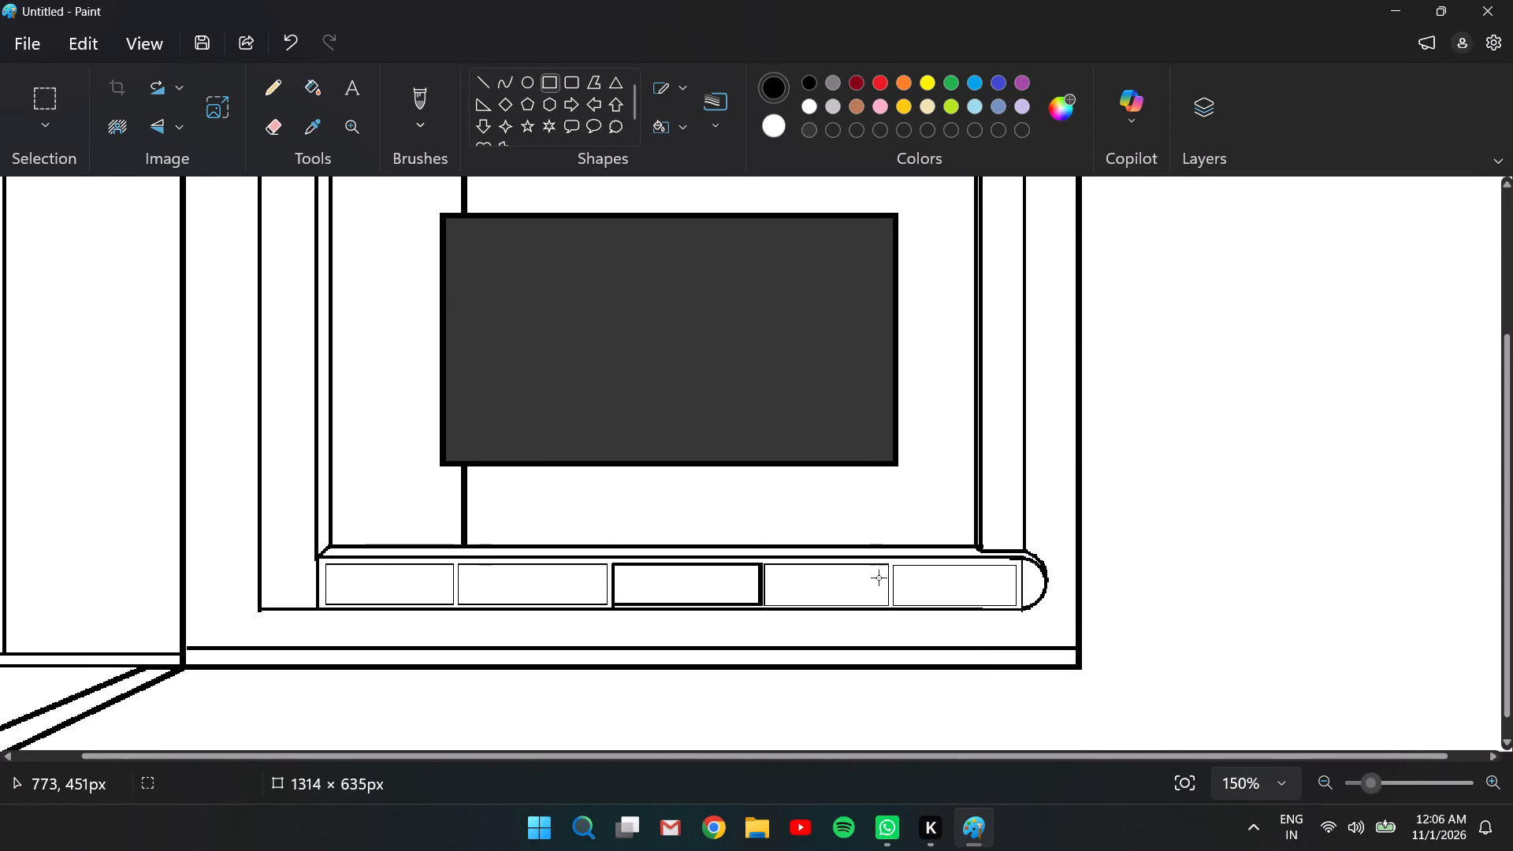
{"action": "scroll", "coordinate": [870, 573], "scroll_direction": "up", "scroll_amount": 1}
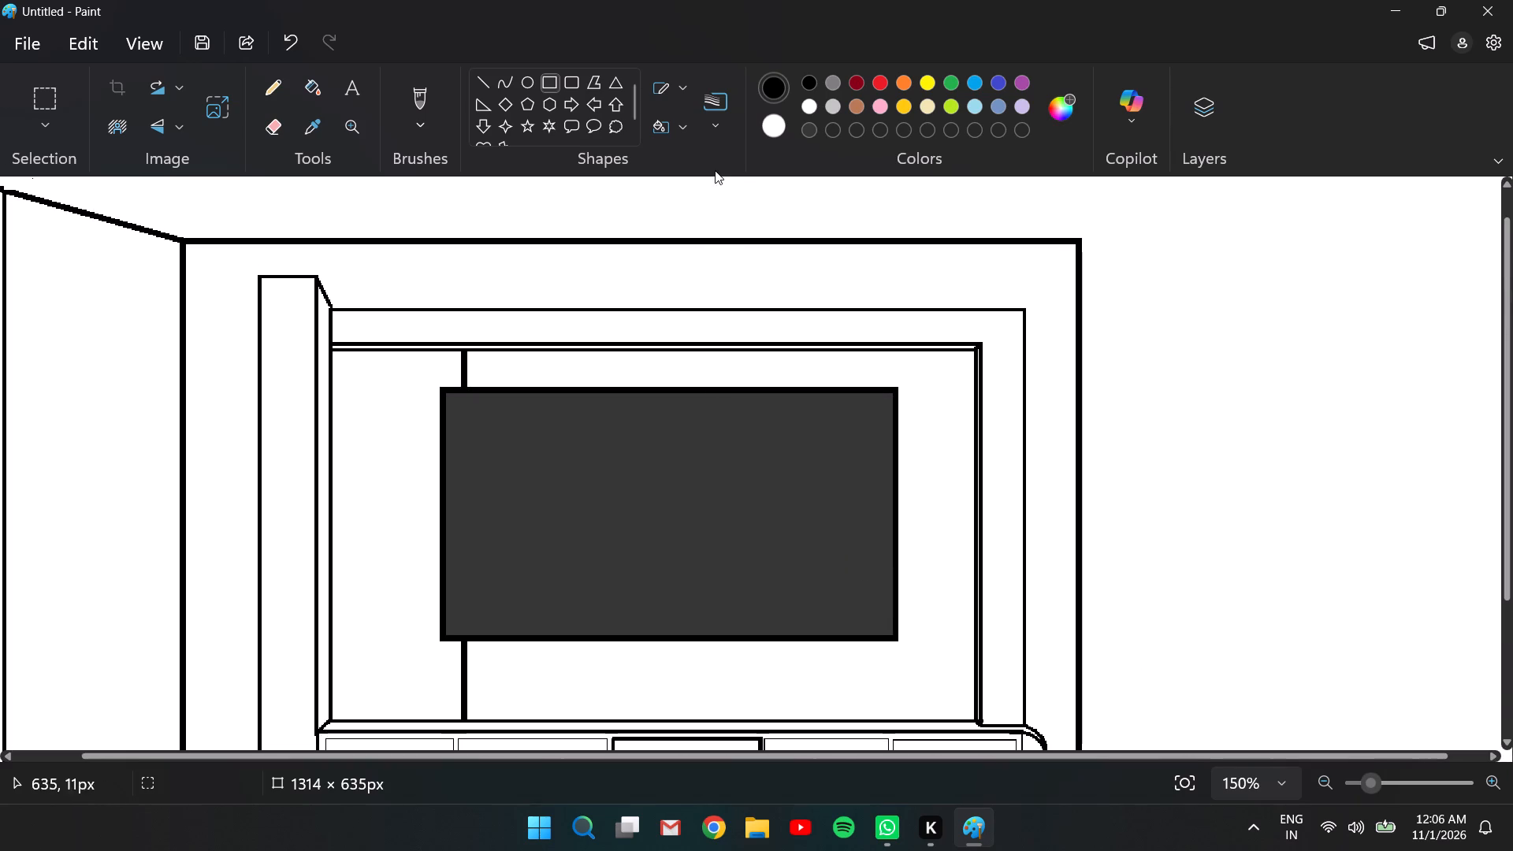
{"action": "left_click", "coordinate": [723, 124]}
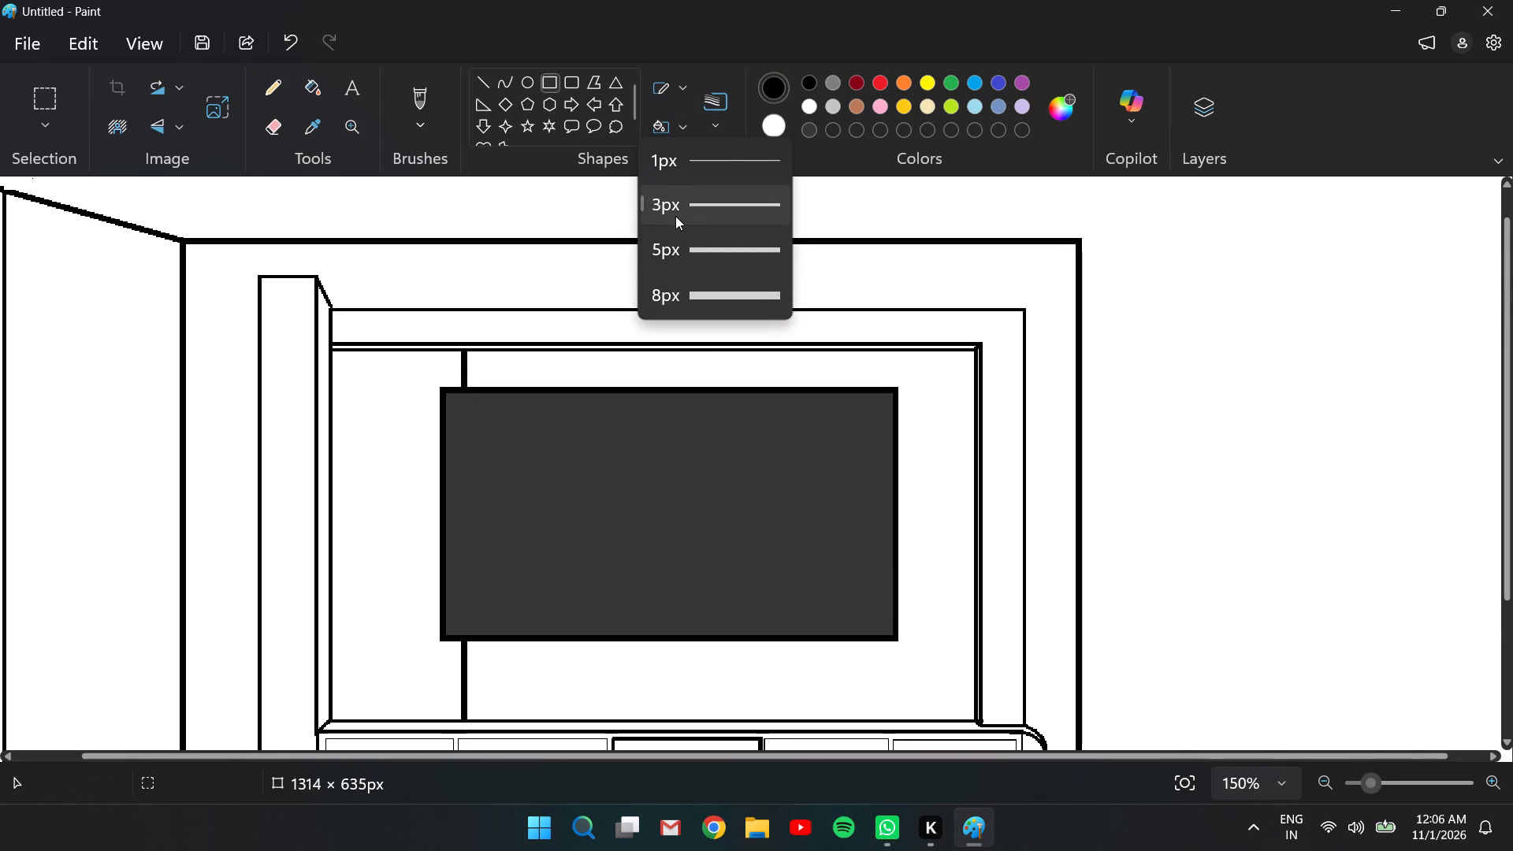
{"action": "left_click", "coordinate": [685, 166]}
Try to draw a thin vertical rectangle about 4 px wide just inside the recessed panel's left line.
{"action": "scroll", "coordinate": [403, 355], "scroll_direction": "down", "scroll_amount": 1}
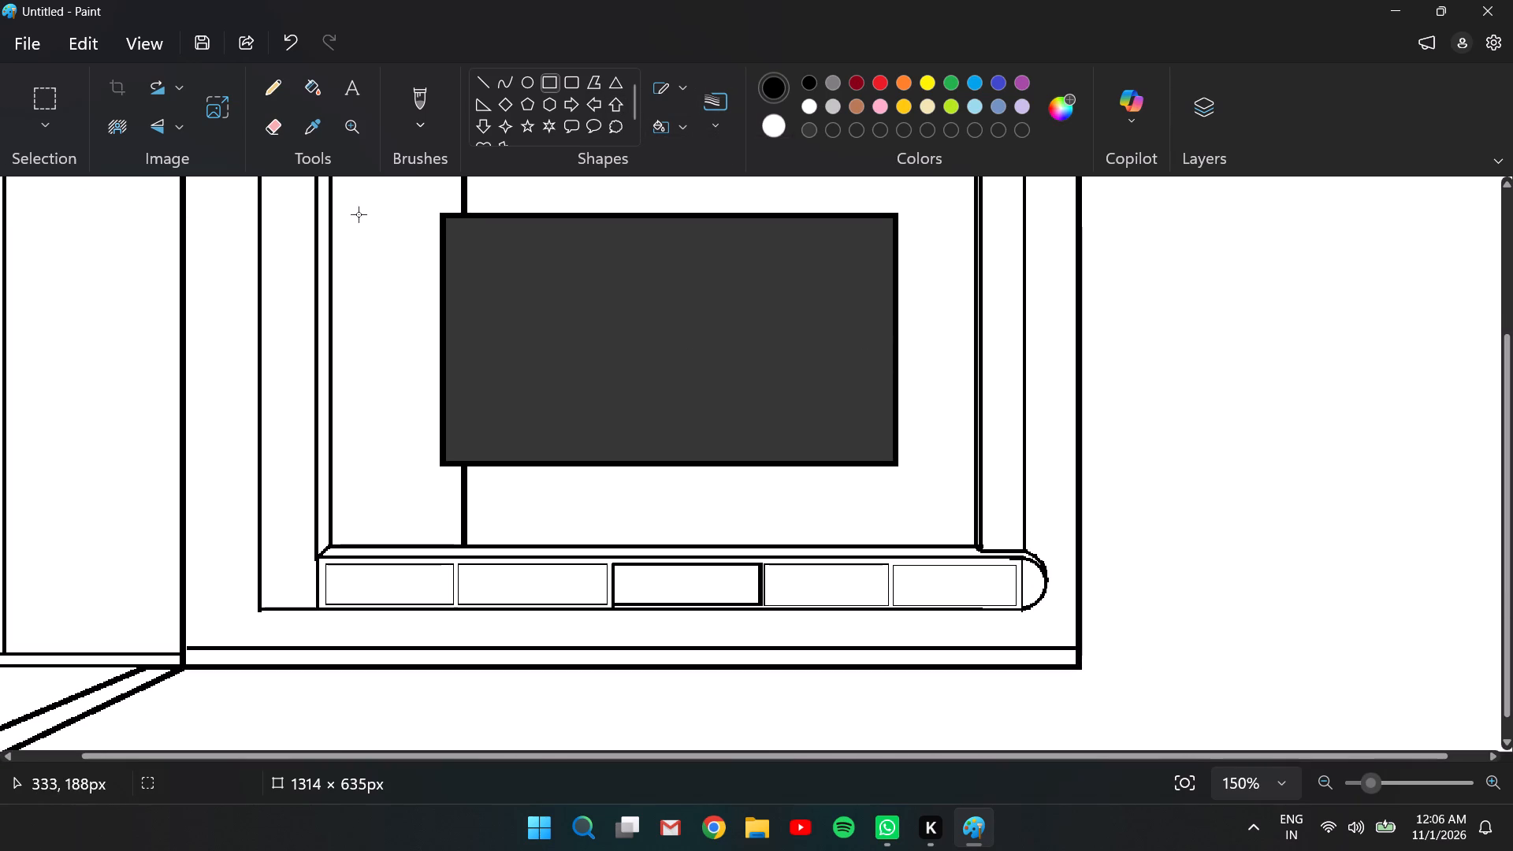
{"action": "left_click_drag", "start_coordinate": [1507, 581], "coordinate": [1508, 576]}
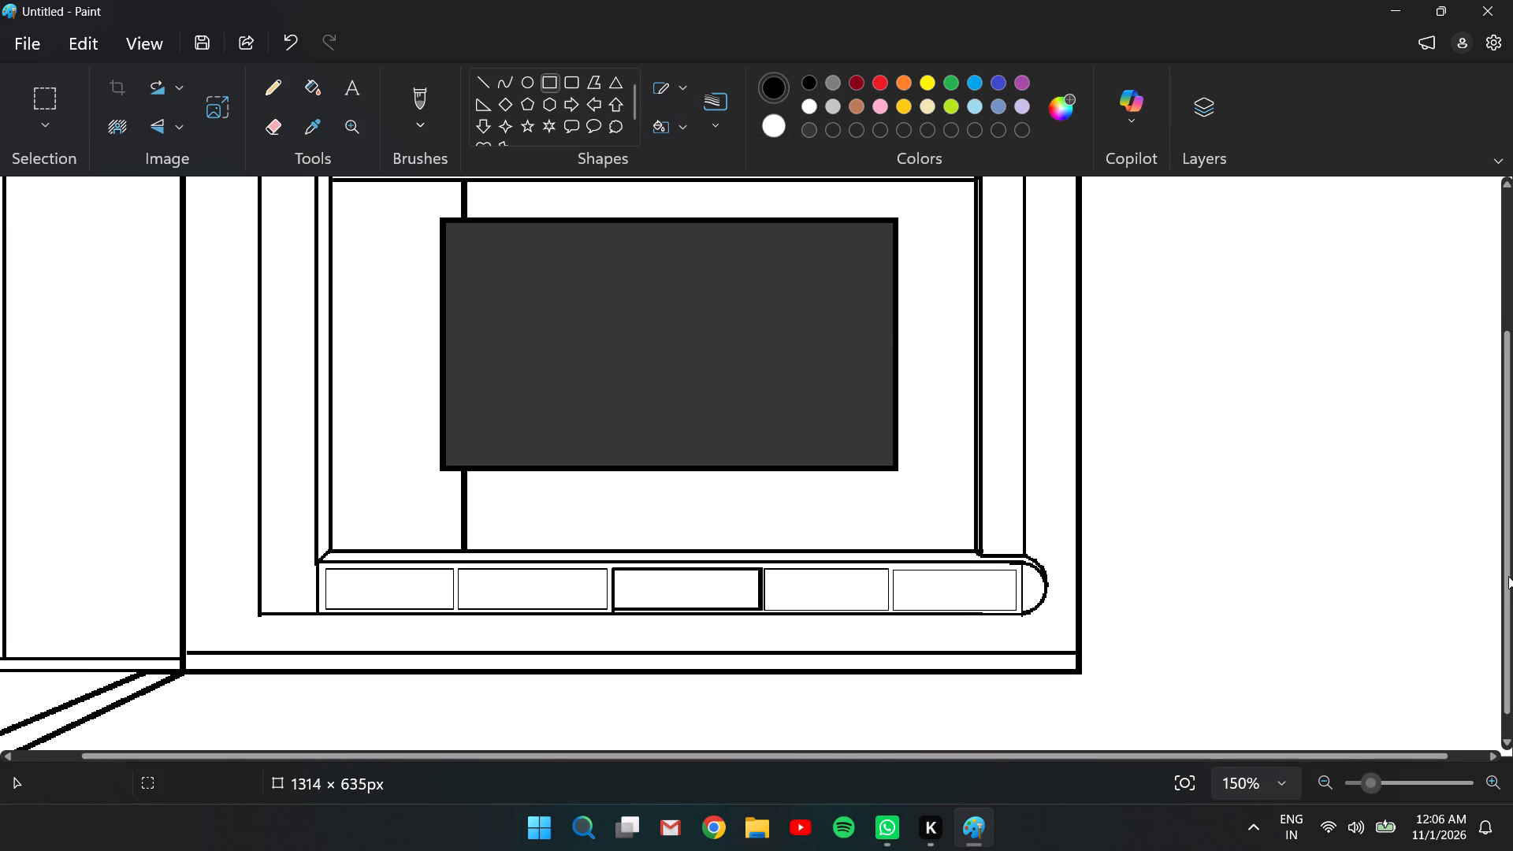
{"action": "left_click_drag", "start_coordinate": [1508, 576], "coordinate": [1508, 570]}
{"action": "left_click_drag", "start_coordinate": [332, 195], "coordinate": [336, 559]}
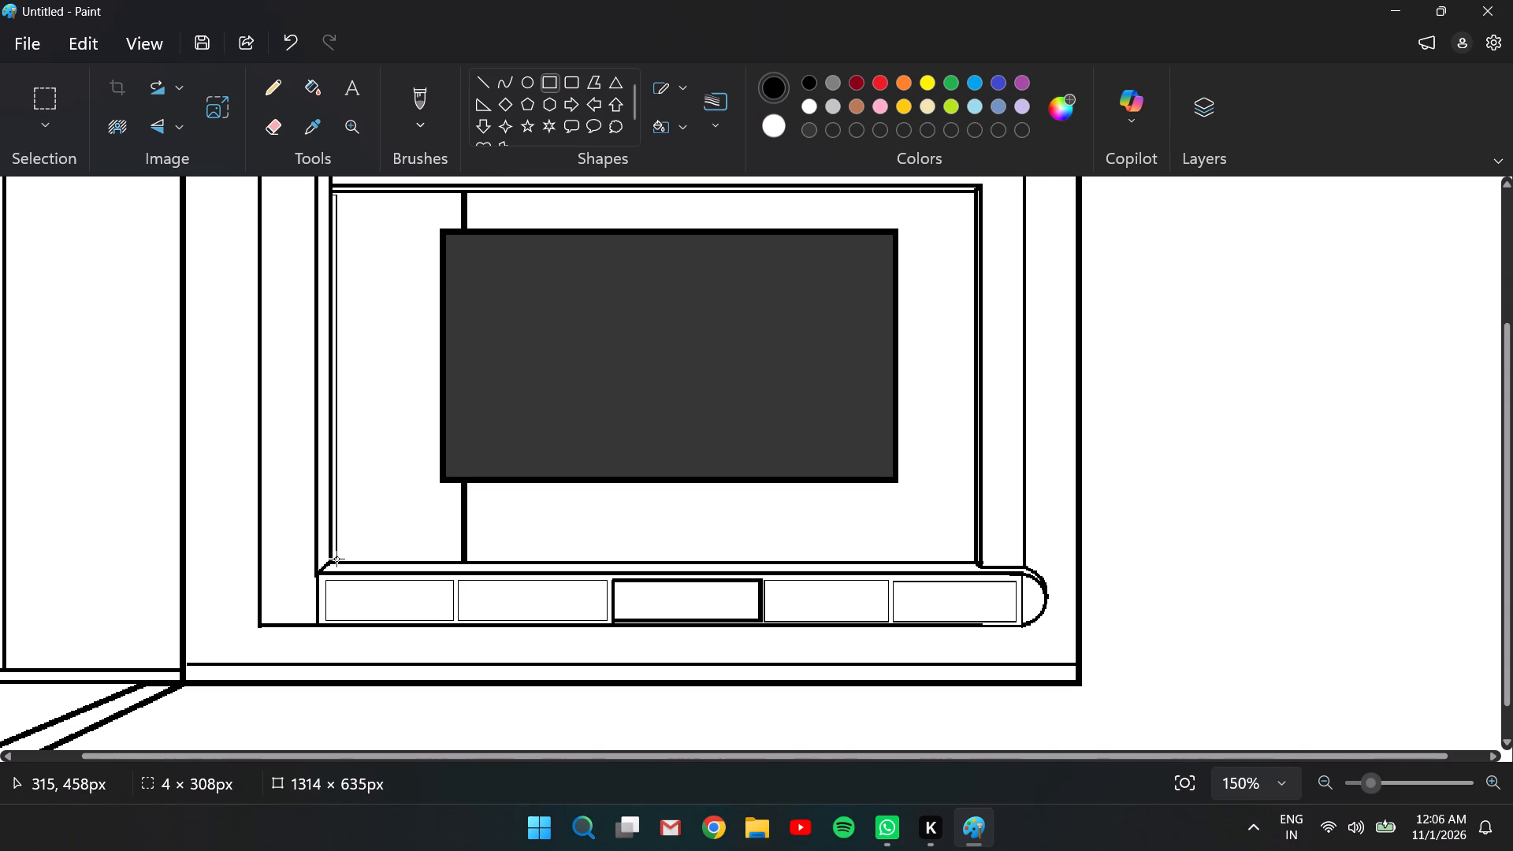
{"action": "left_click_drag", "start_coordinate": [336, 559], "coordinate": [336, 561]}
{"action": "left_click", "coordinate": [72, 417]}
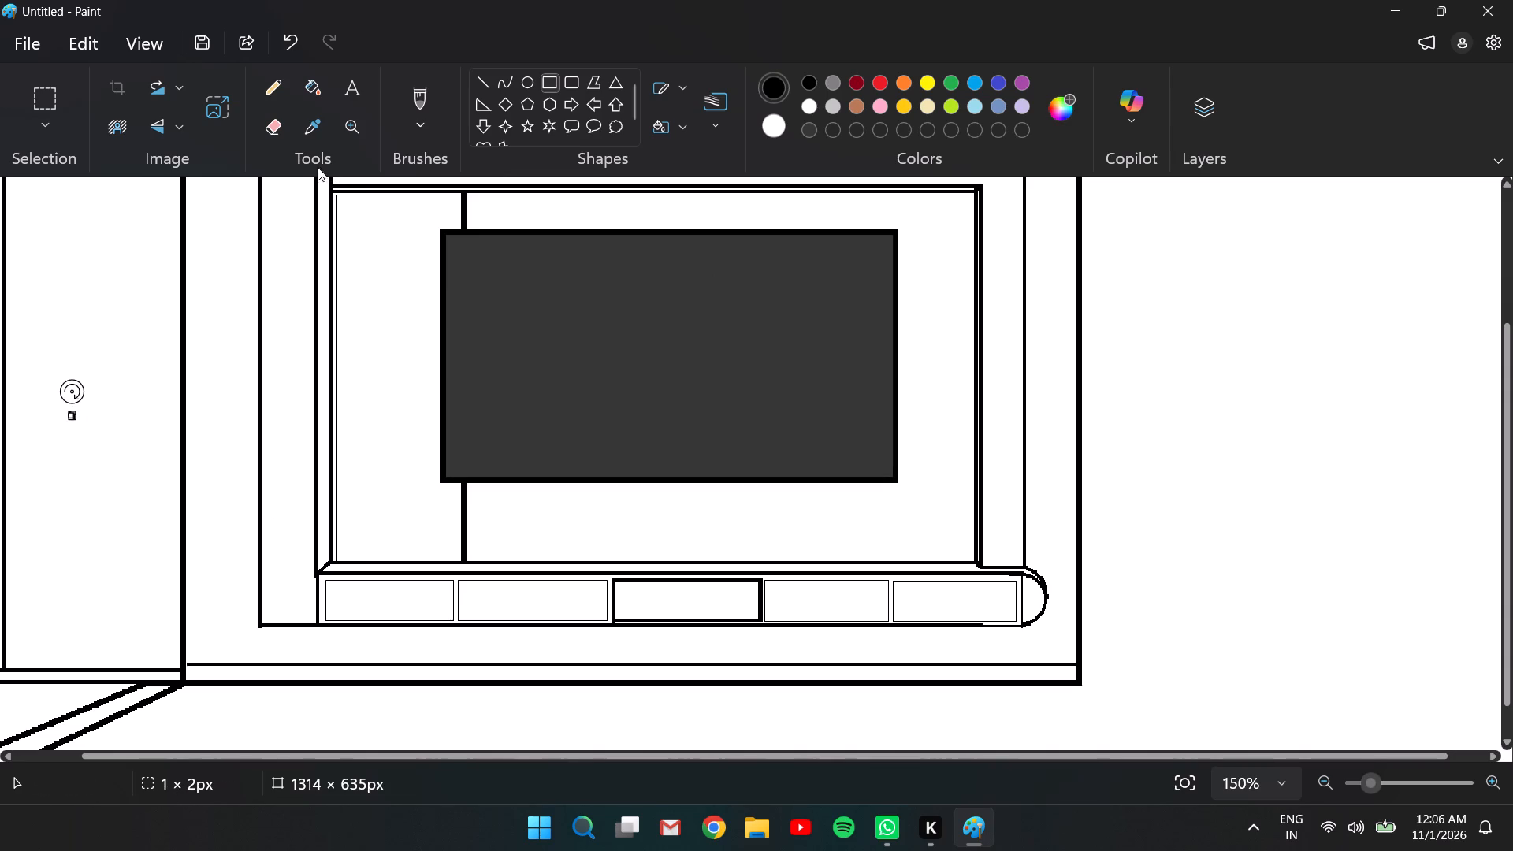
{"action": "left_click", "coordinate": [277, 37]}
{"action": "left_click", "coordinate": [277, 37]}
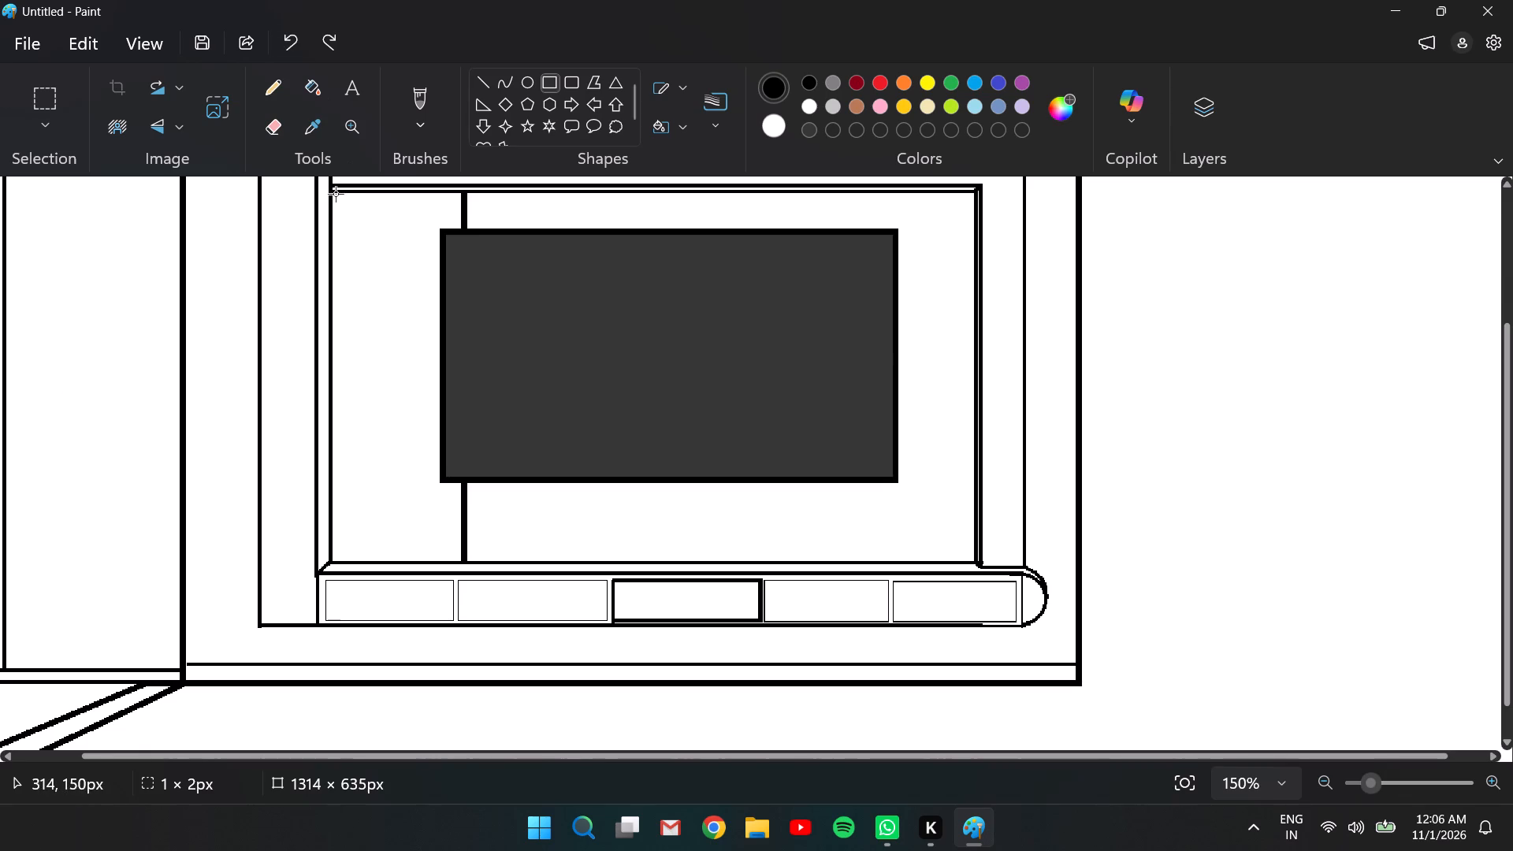
Draw a thin upright rectangle about 84 × 314 px between the recessed panel's left line and the screen, reaching down to the ledge.
{"action": "left_click_drag", "start_coordinate": [335, 193], "coordinate": [433, 556]}
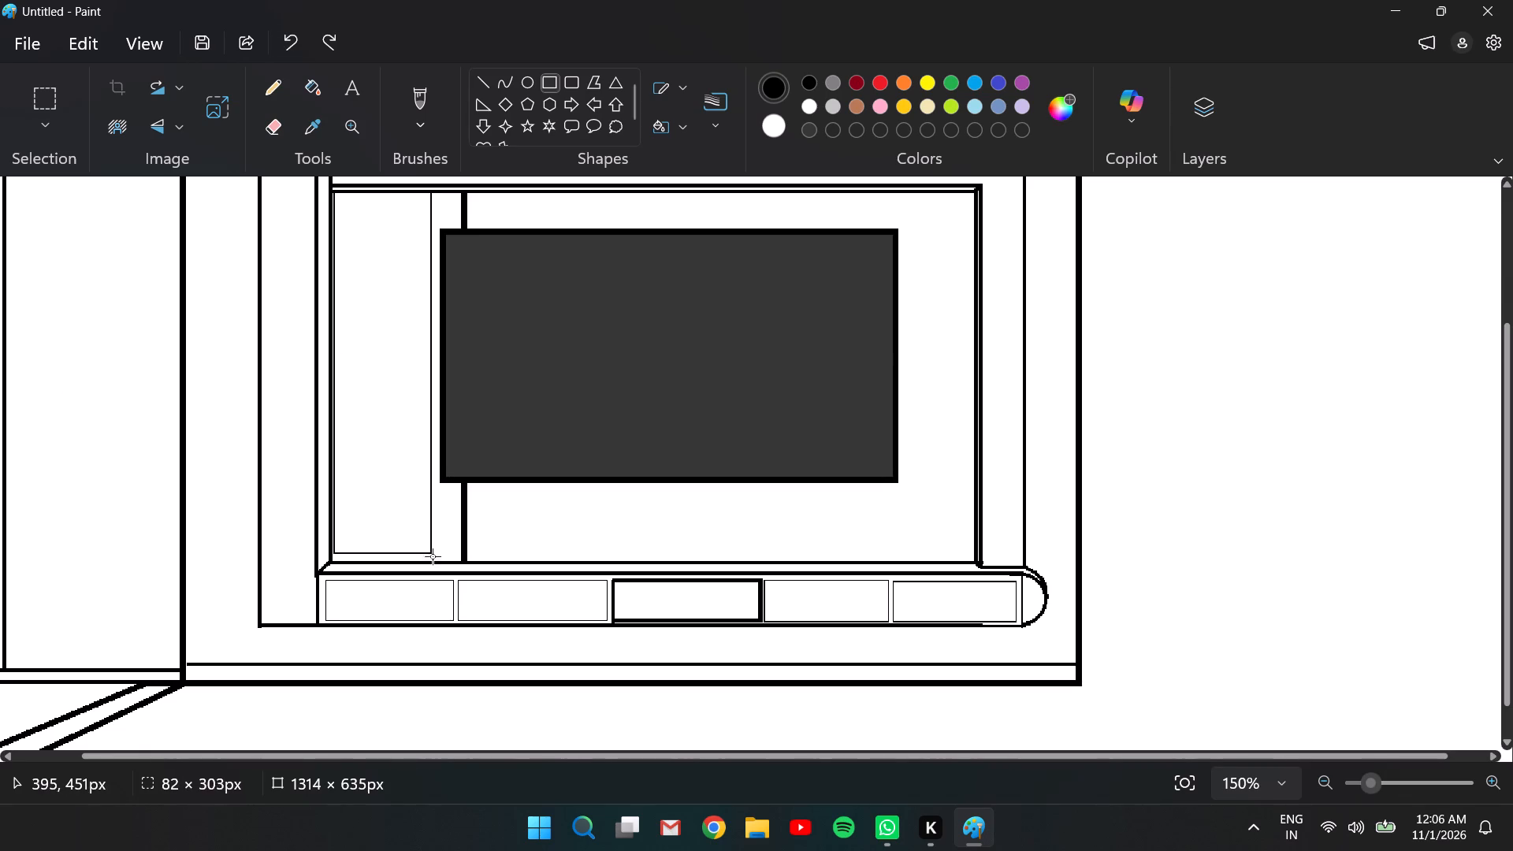
{"action": "left_click_drag", "start_coordinate": [433, 556], "coordinate": [437, 560]}
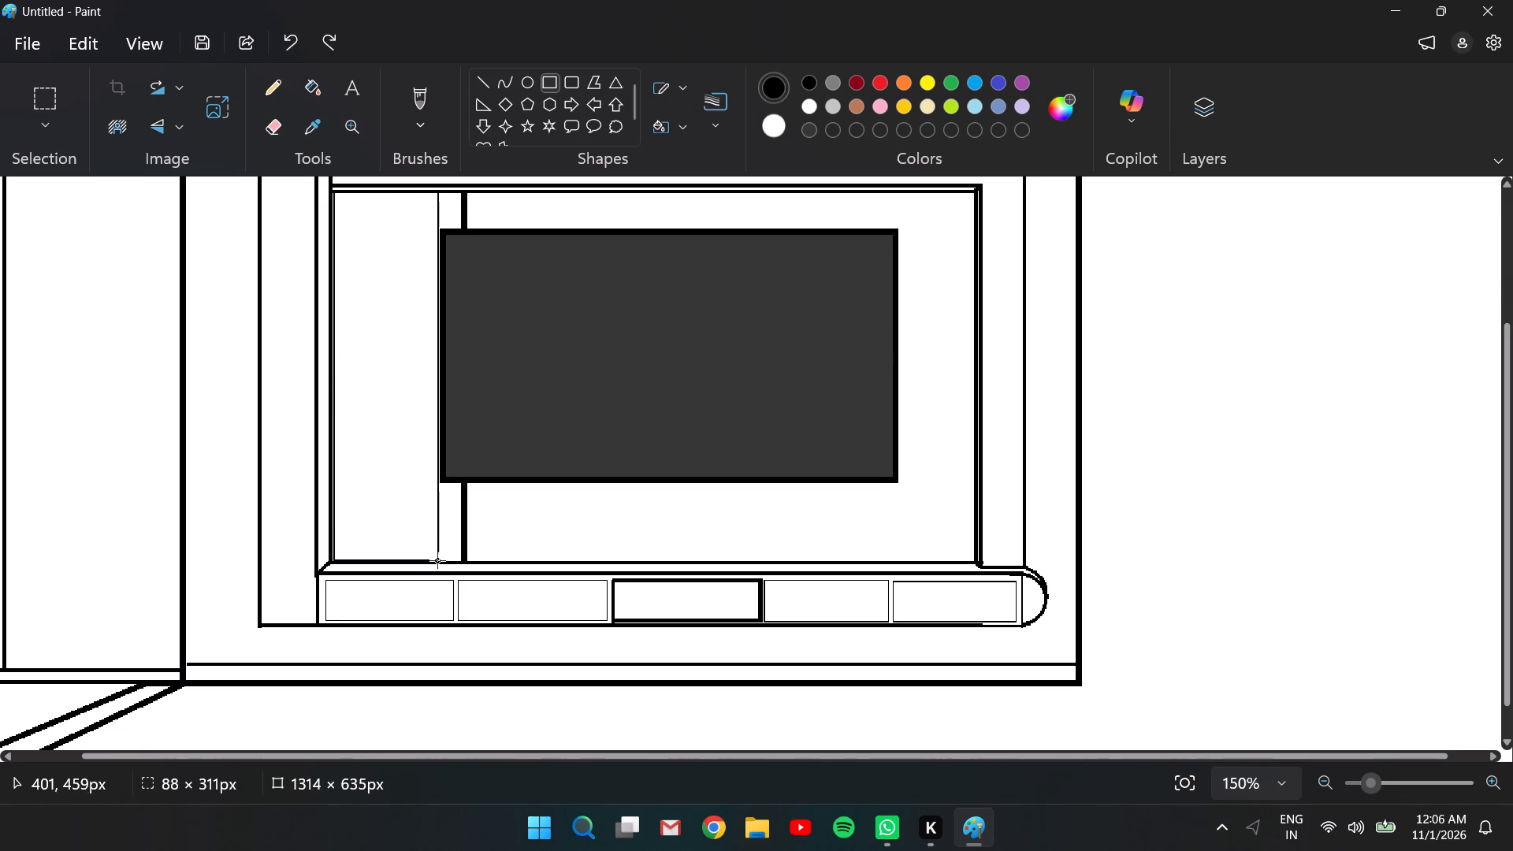
{"action": "left_click_drag", "start_coordinate": [437, 560], "coordinate": [436, 559]}
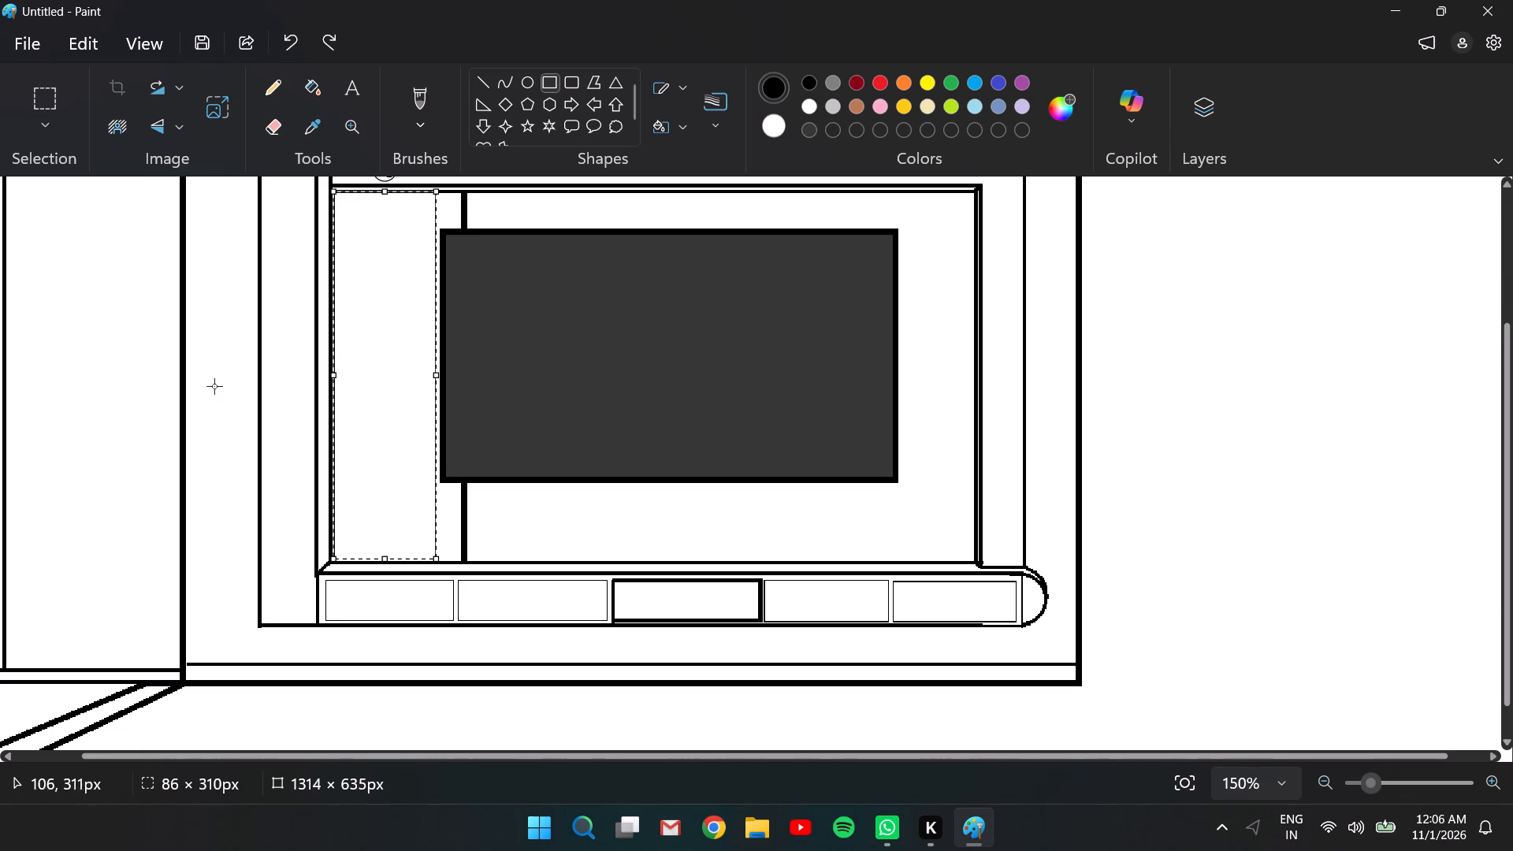
{"action": "left_click", "coordinate": [333, 375]}
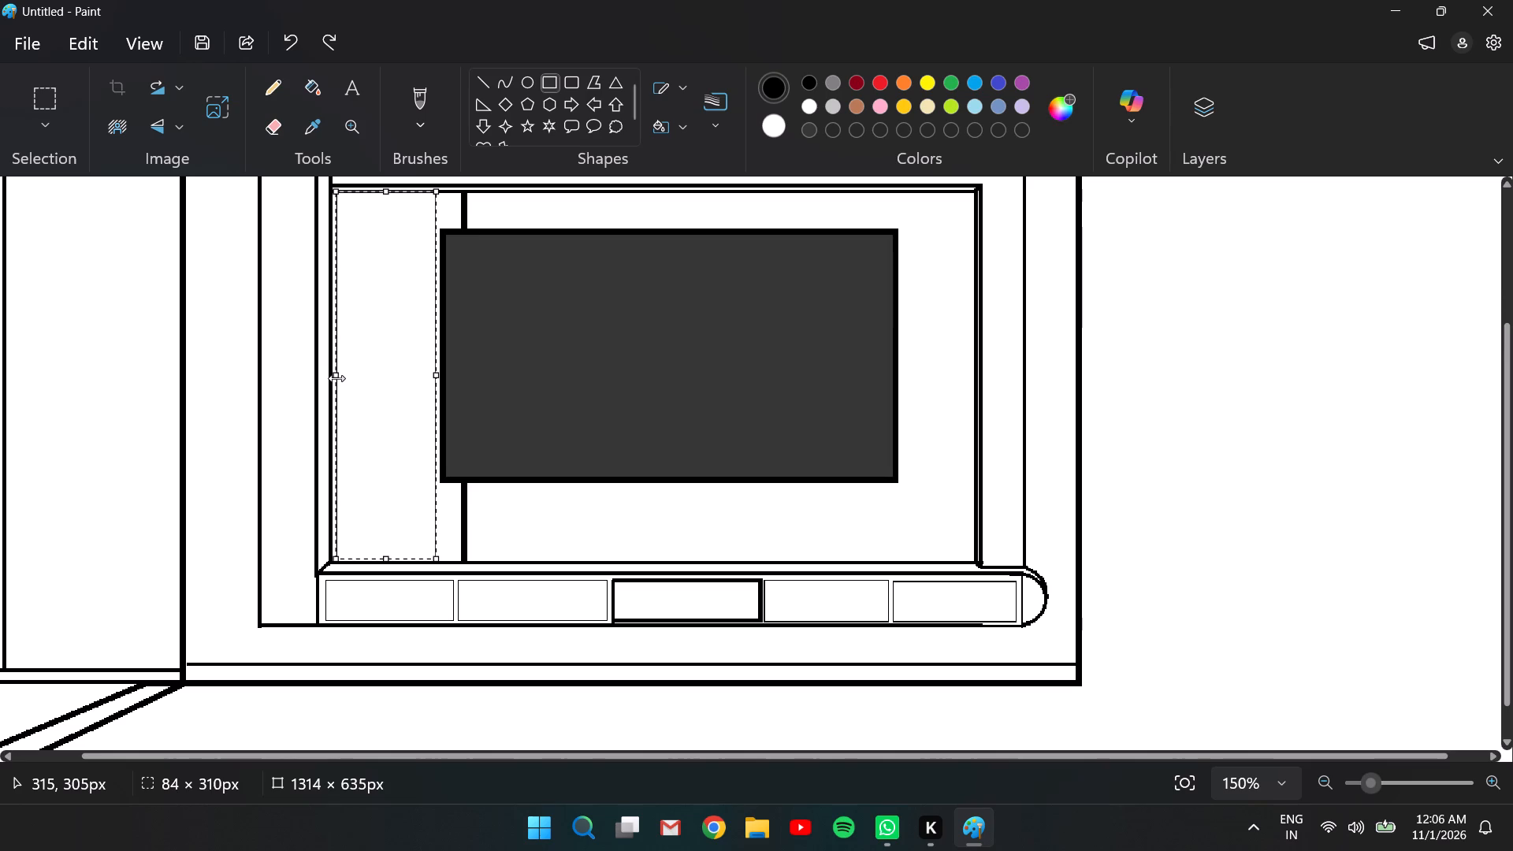
{"action": "left_click", "coordinate": [385, 562]}
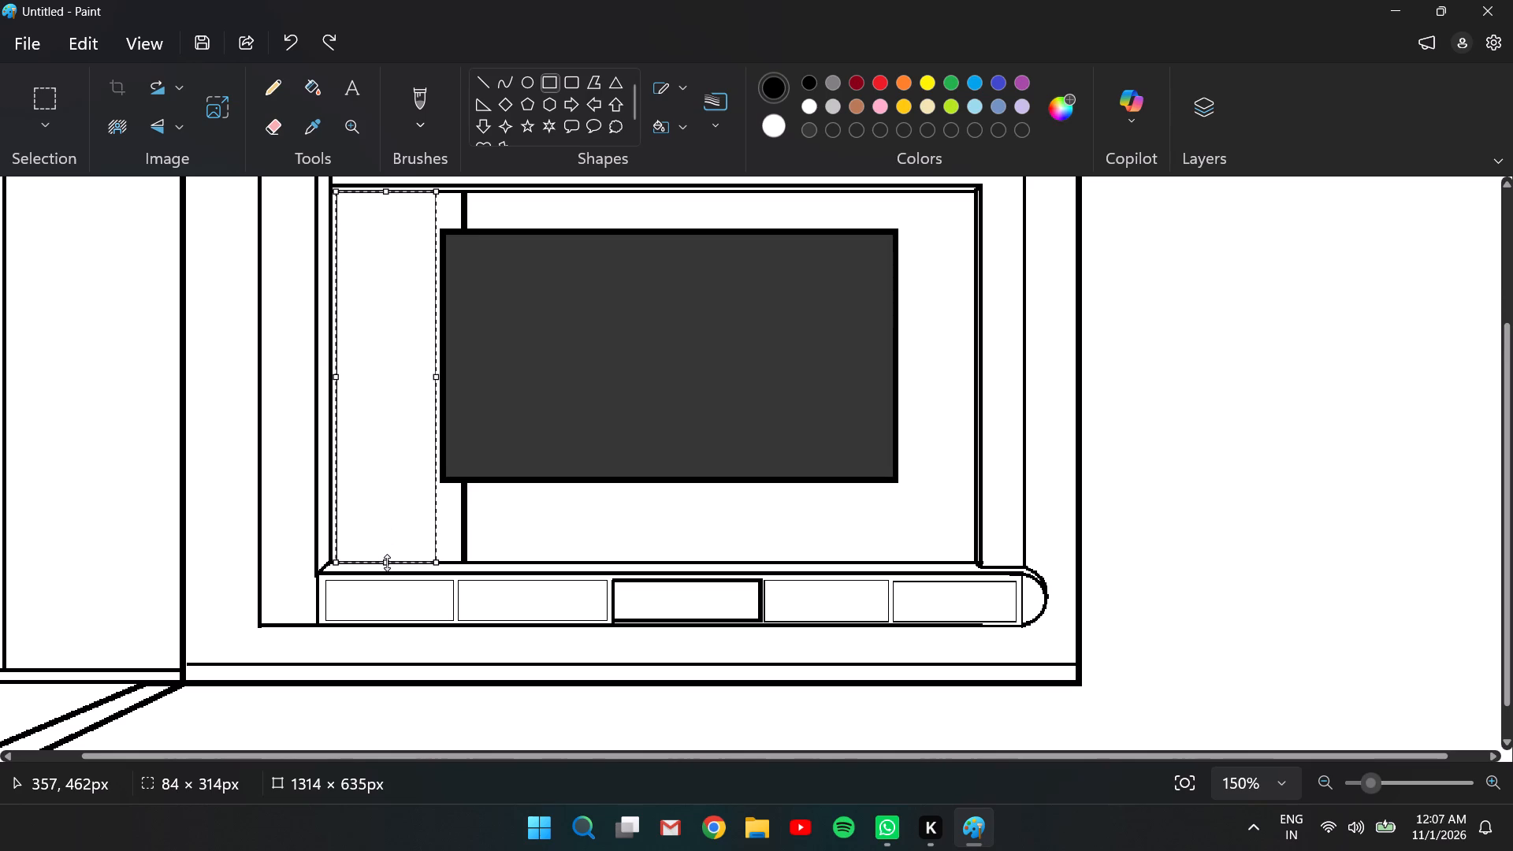
Draw a second upright rectangle about 78 × 315 px just inside the one beside the screen, reaching down to the ledge.
{"action": "left_click", "coordinate": [100, 340]}
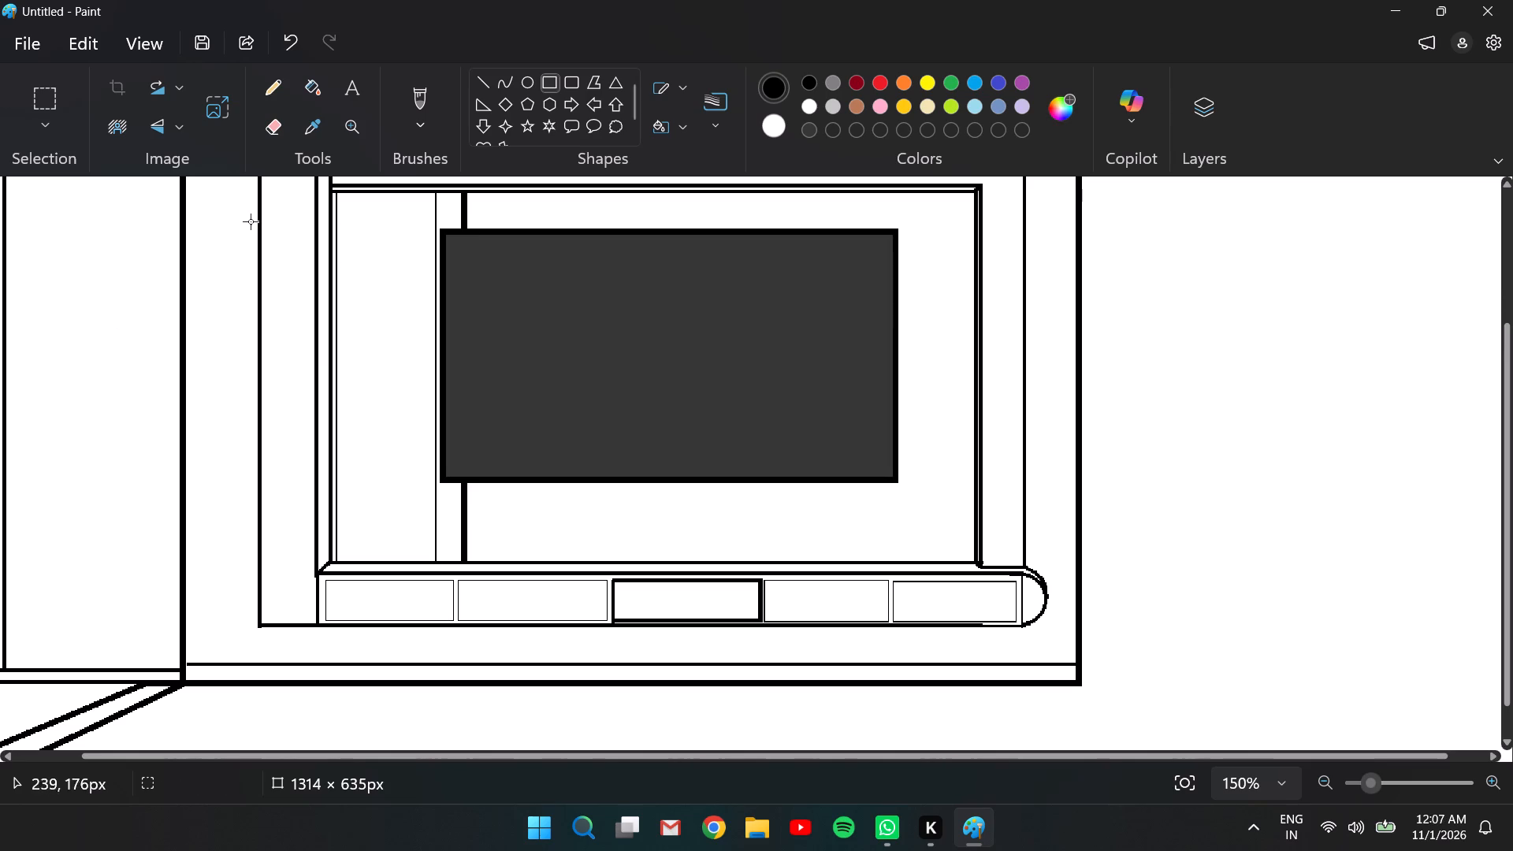
{"action": "left_click_drag", "start_coordinate": [341, 191], "coordinate": [404, 464]}
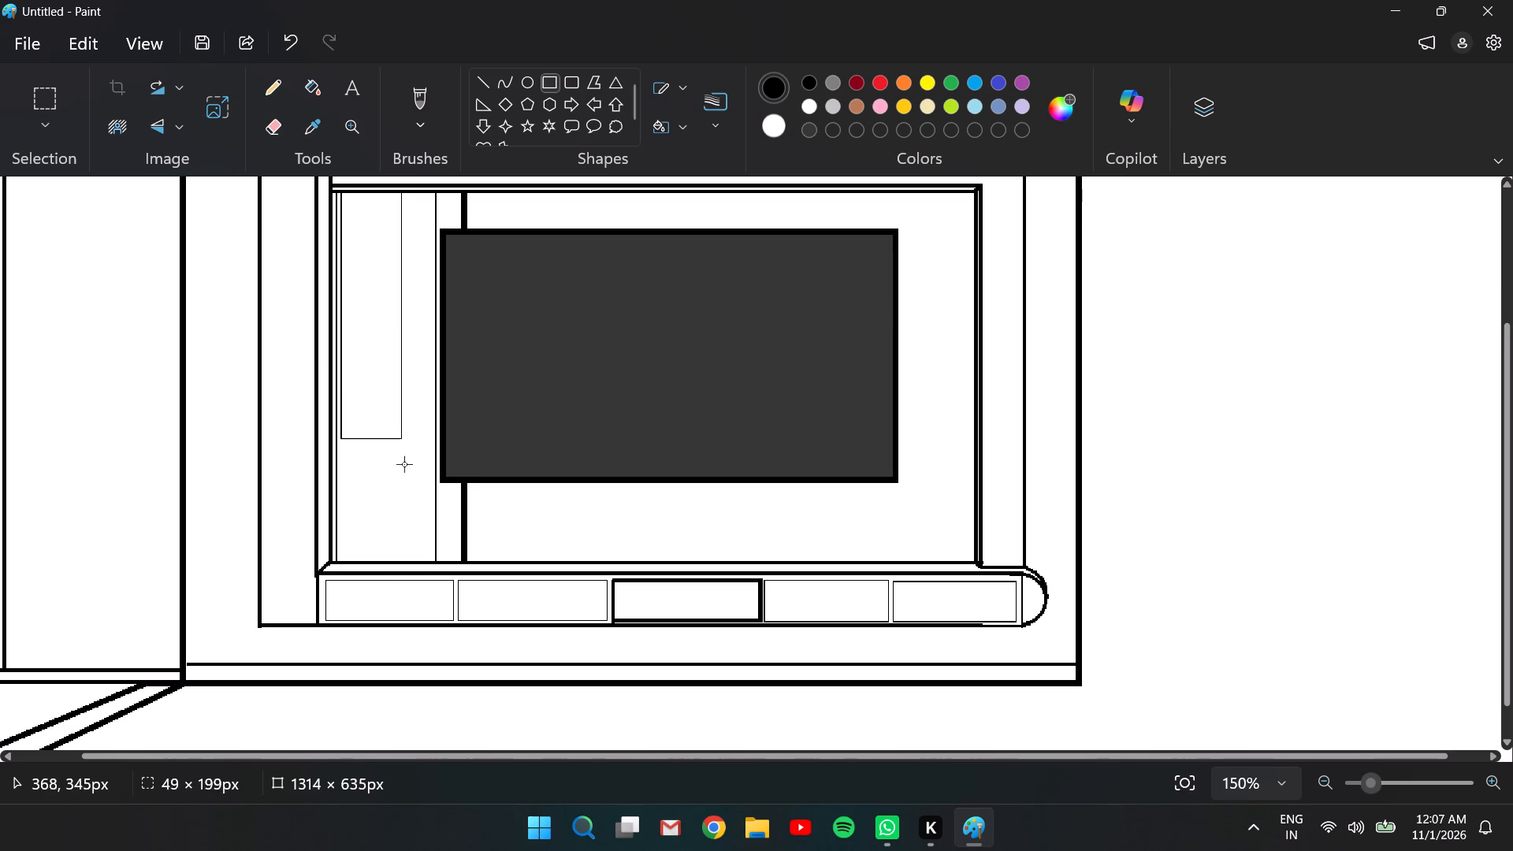
{"action": "left_click_drag", "start_coordinate": [404, 464], "coordinate": [433, 563]}
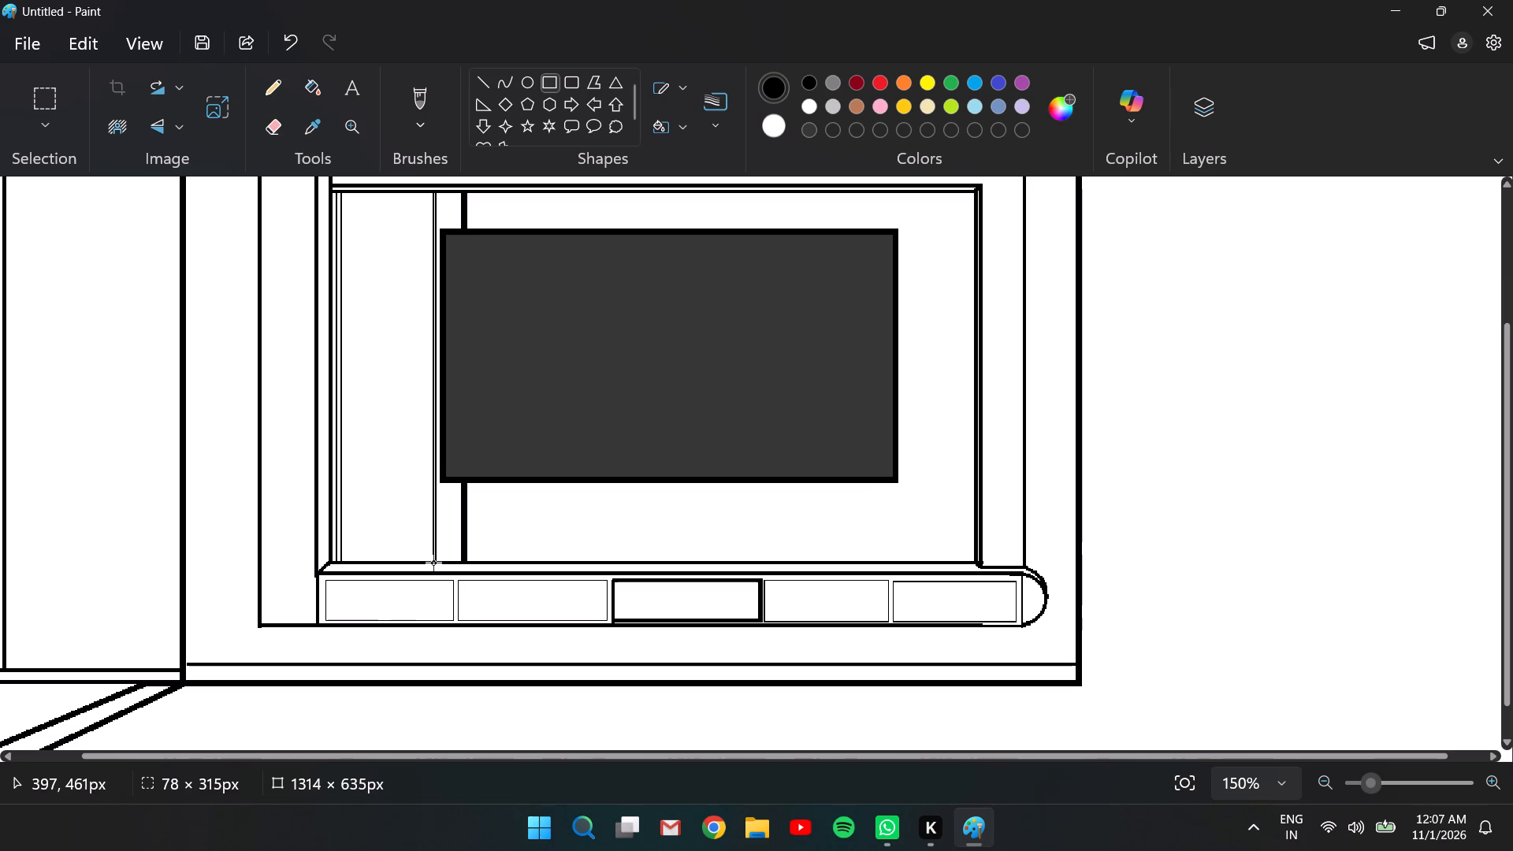
{"action": "left_click_drag", "start_coordinate": [433, 563], "coordinate": [431, 563]}
{"action": "left_click", "coordinate": [158, 411]}
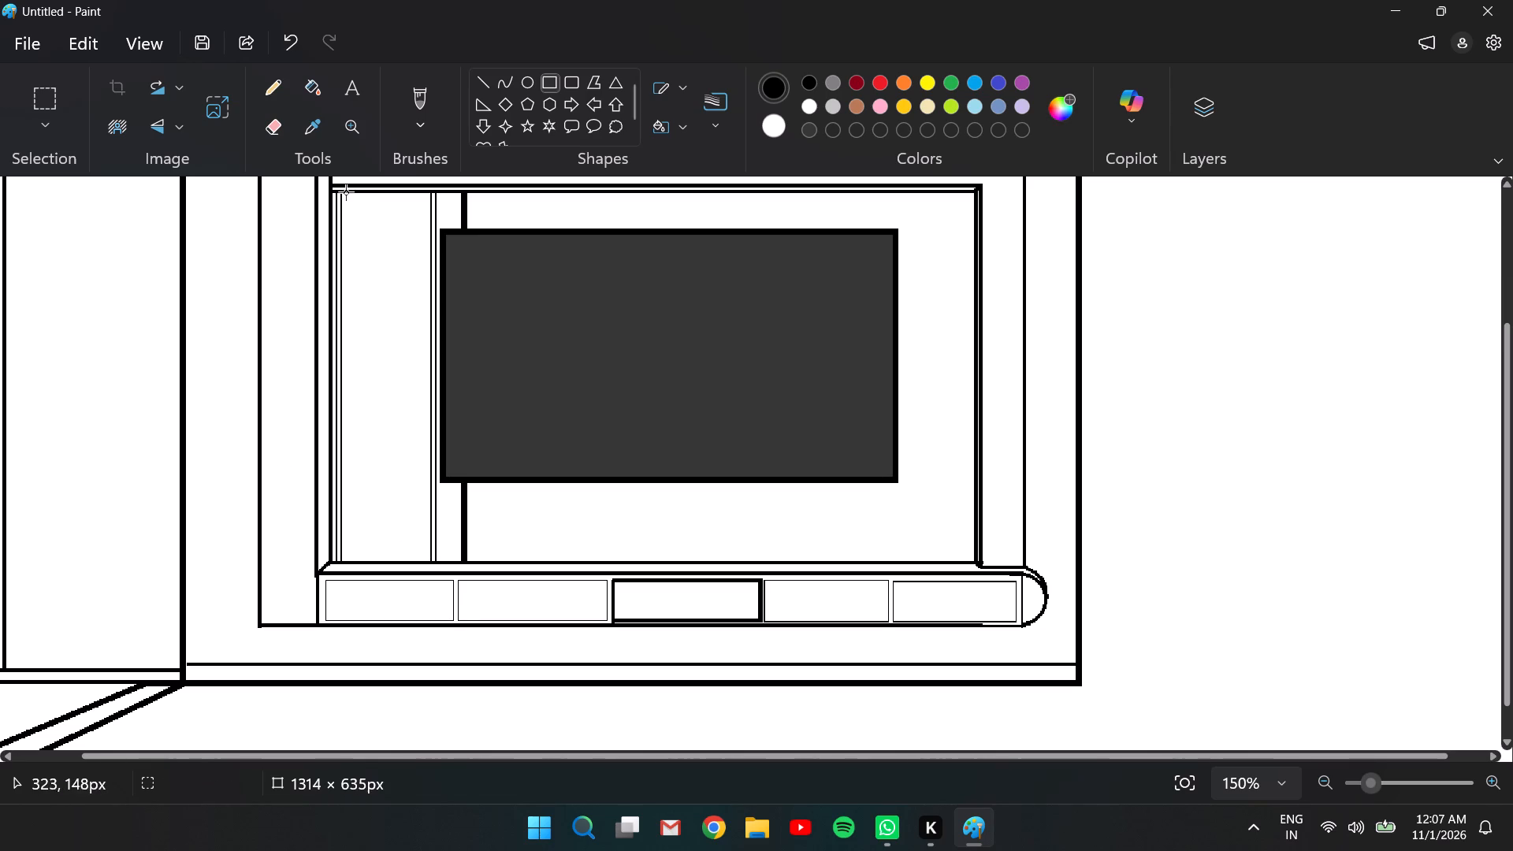
Draw a third nested upright rectangle about 67 × 314 px inside the previous one and nudge it slightly right.
{"action": "left_click_drag", "start_coordinate": [344, 191], "coordinate": [413, 563]}
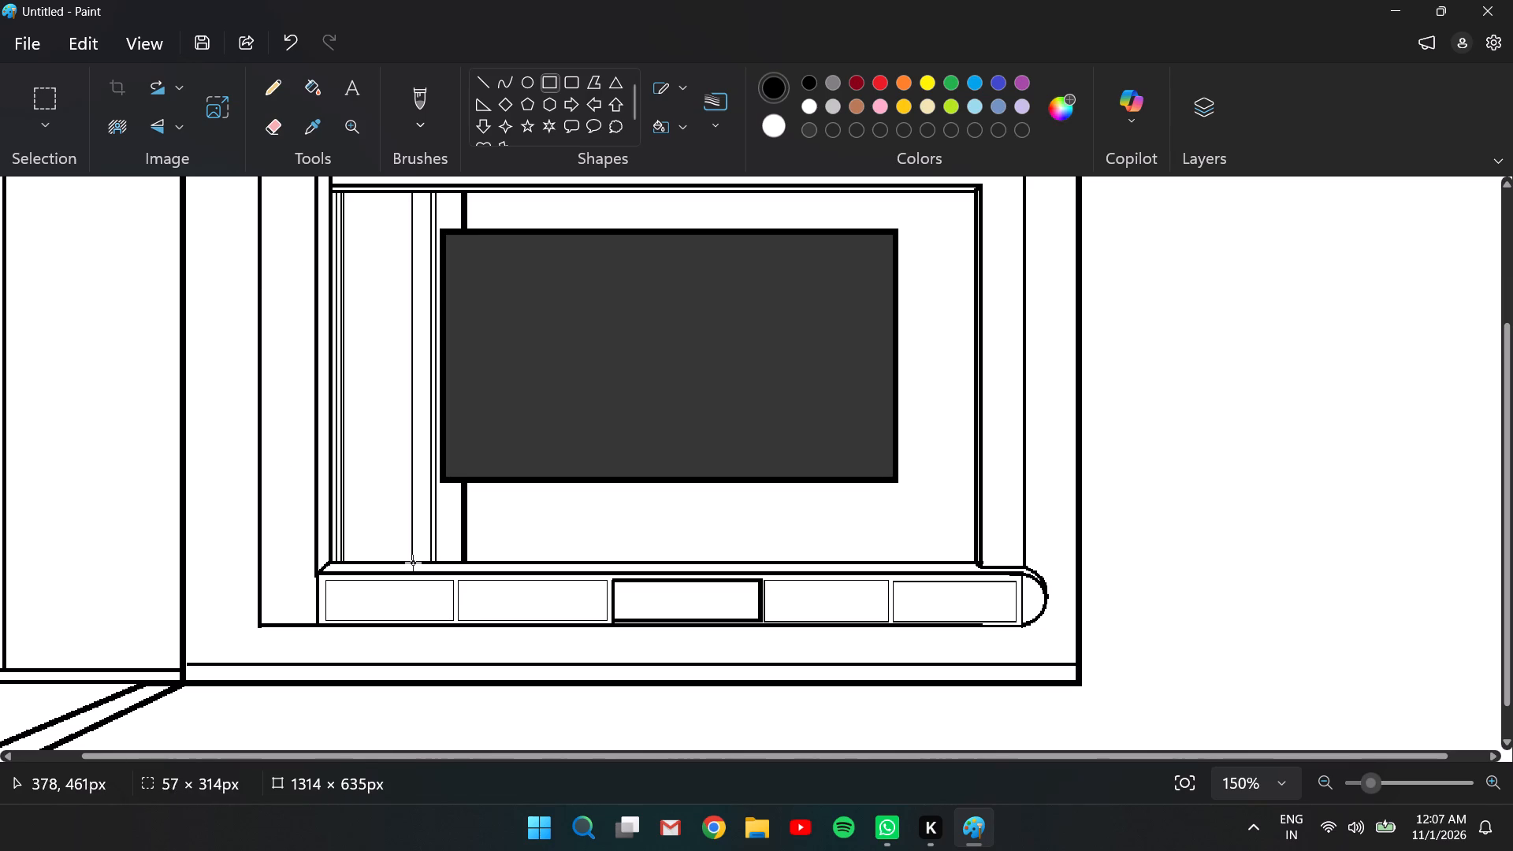
{"action": "left_click_drag", "start_coordinate": [413, 563], "coordinate": [426, 563]}
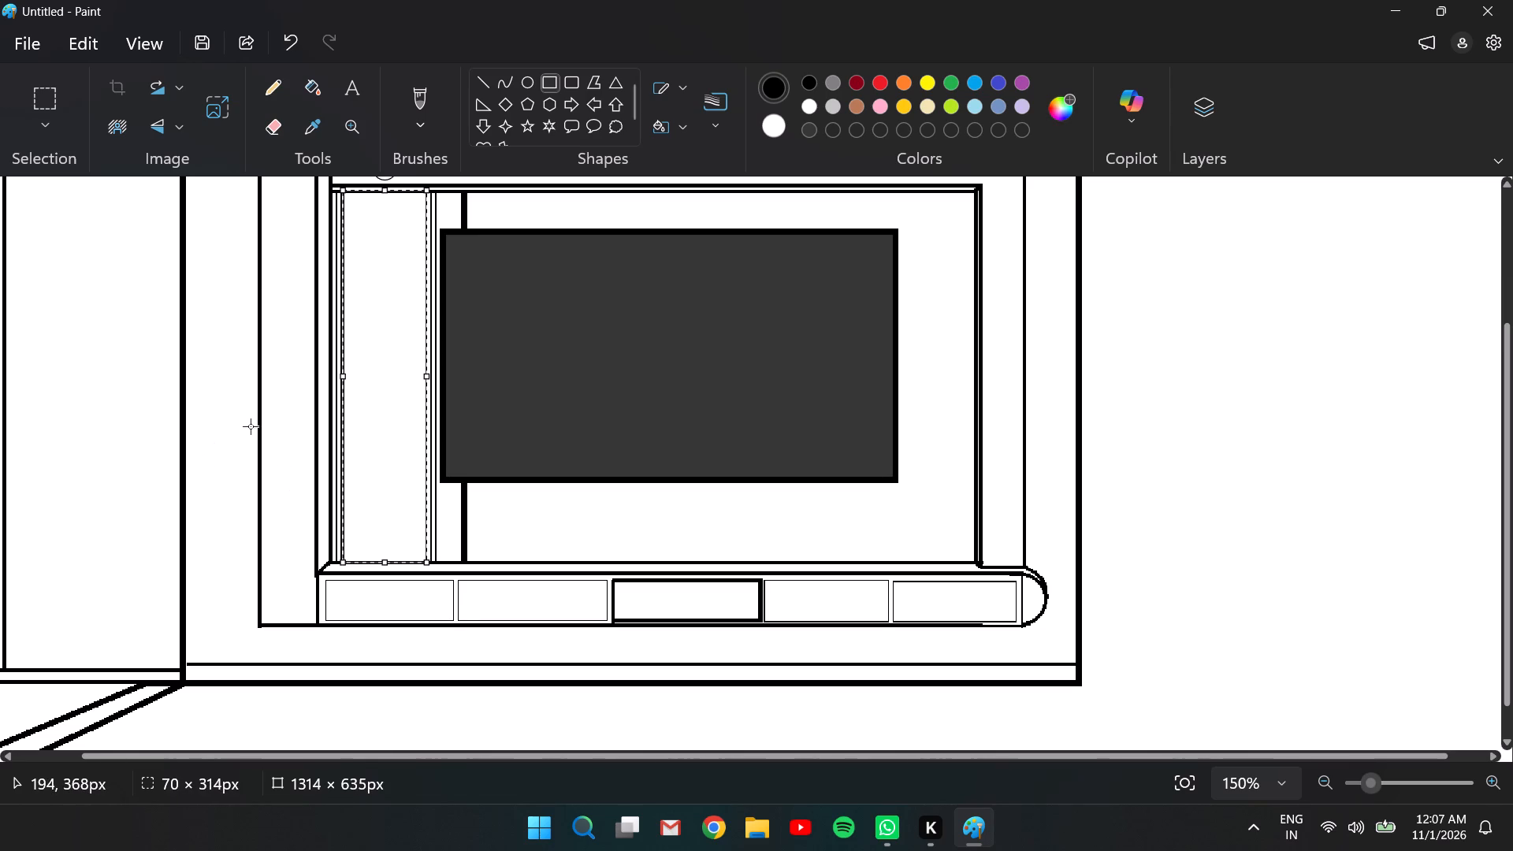
{"action": "key", "text": "Right"}
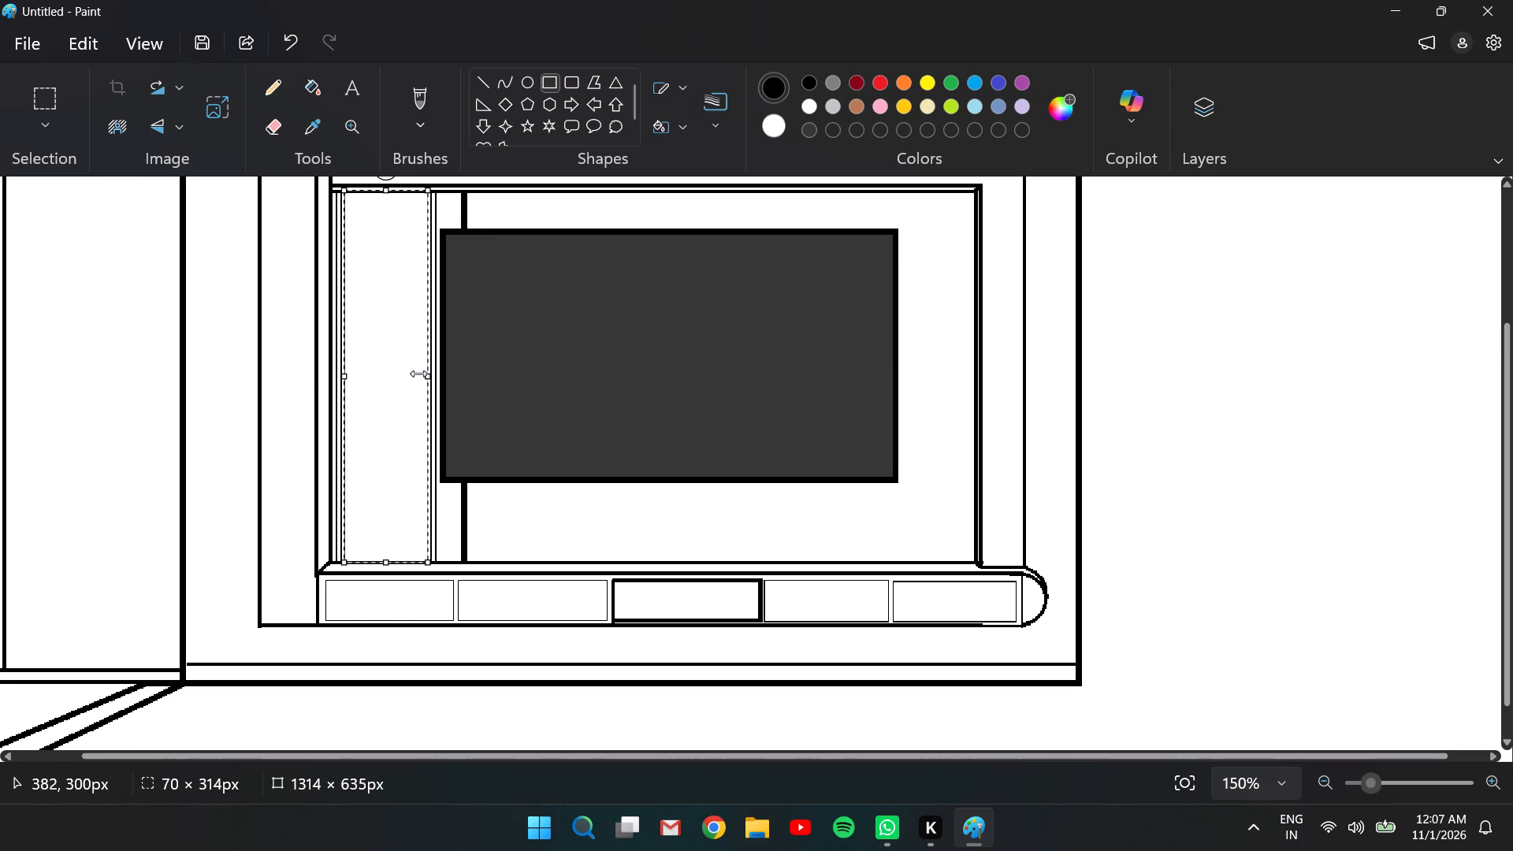
{"action": "left_click", "coordinate": [426, 377]}
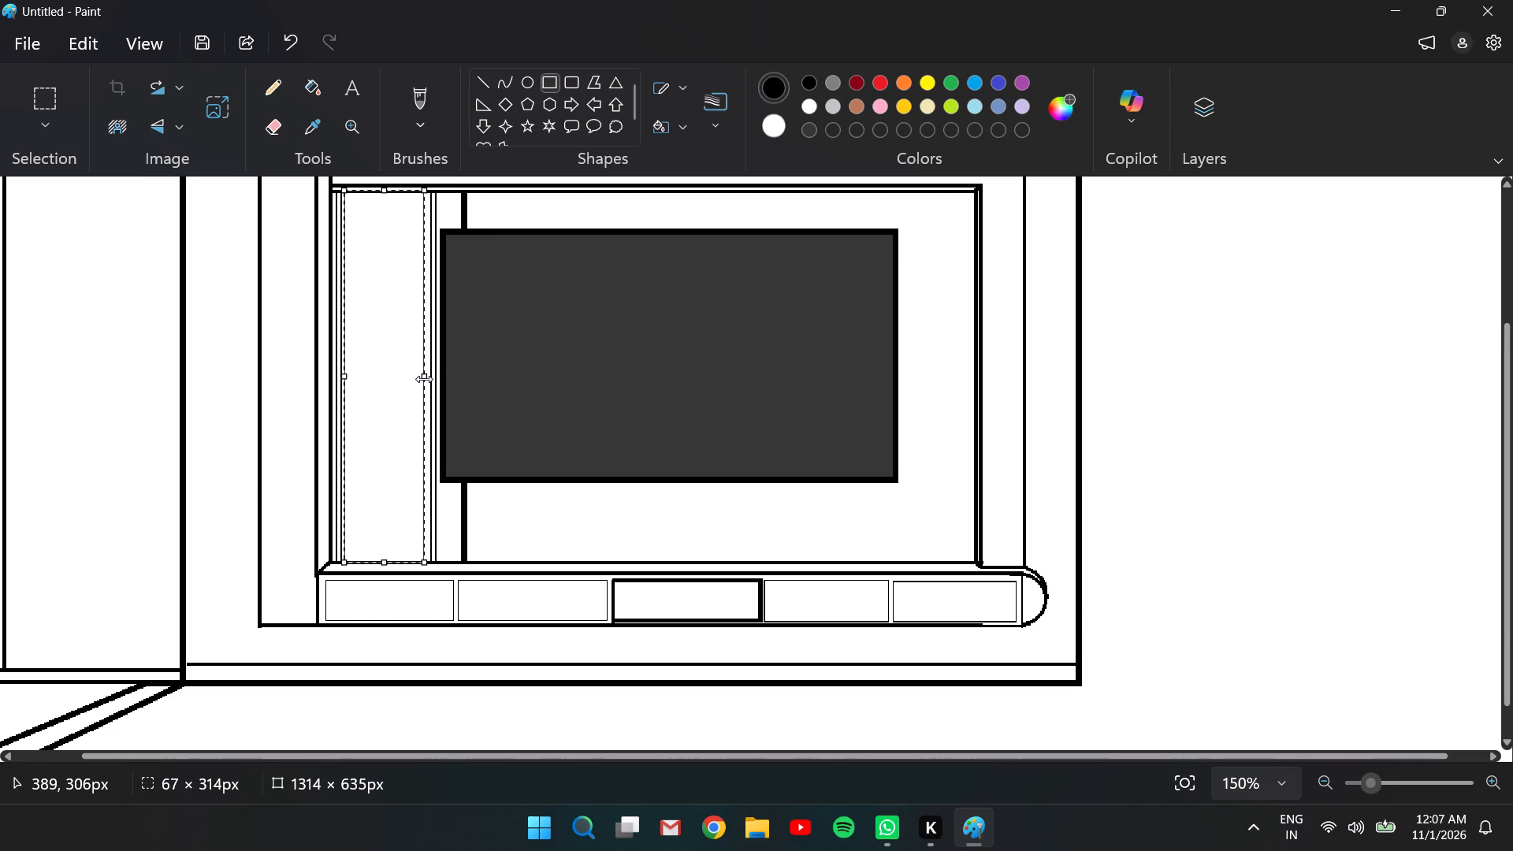
{"action": "key", "text": "Right"}
{"action": "left_click", "coordinate": [165, 381]}
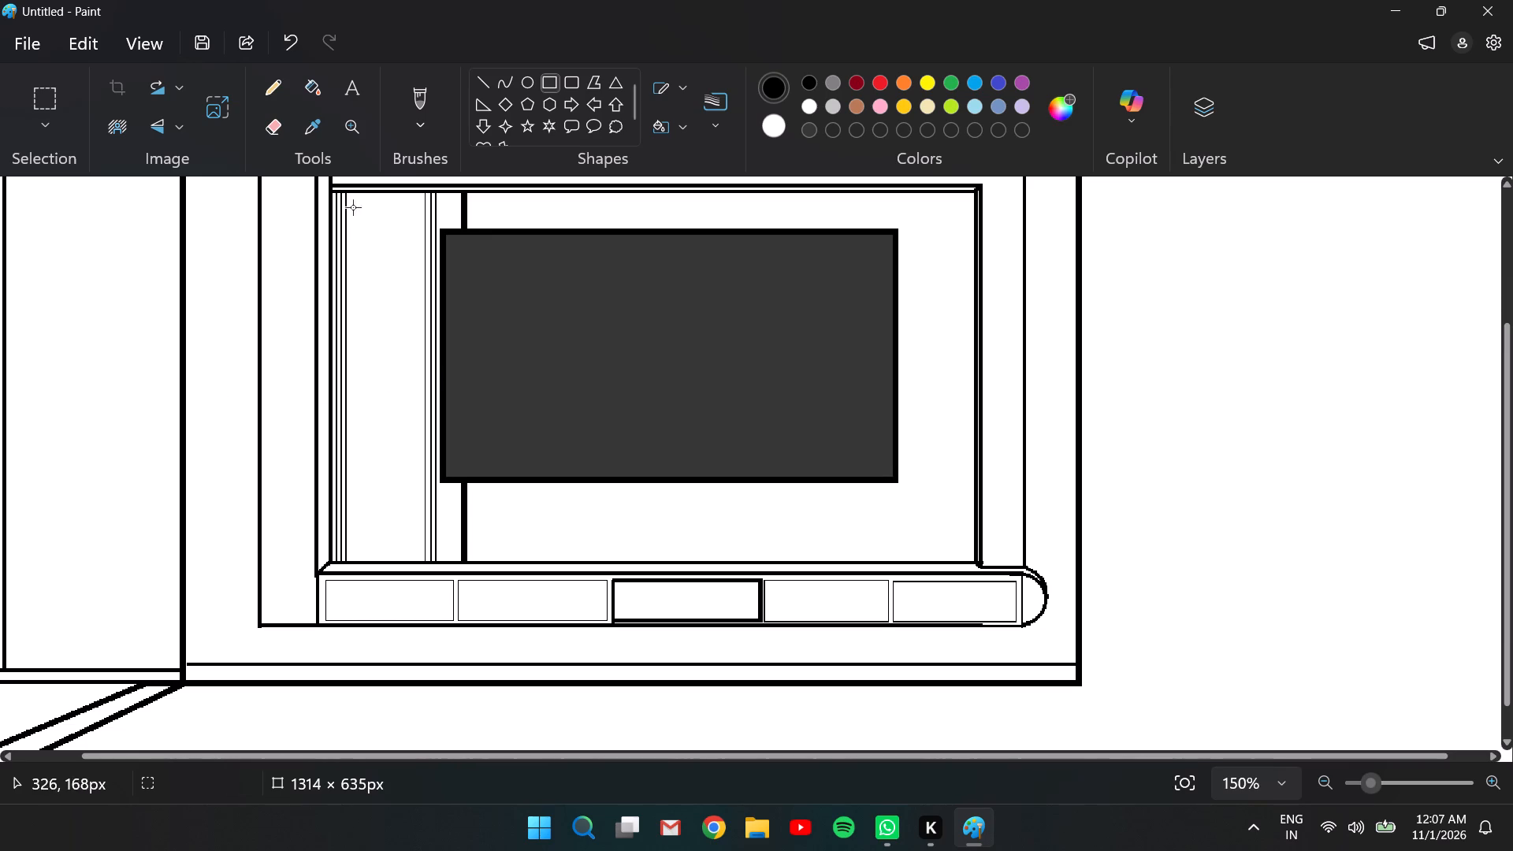
Draw a fourth nested upright rectangle a few pixels inside the third, nudged slightly right and ending just above the ledge.
{"action": "left_click_drag", "start_coordinate": [350, 192], "coordinate": [400, 363]}
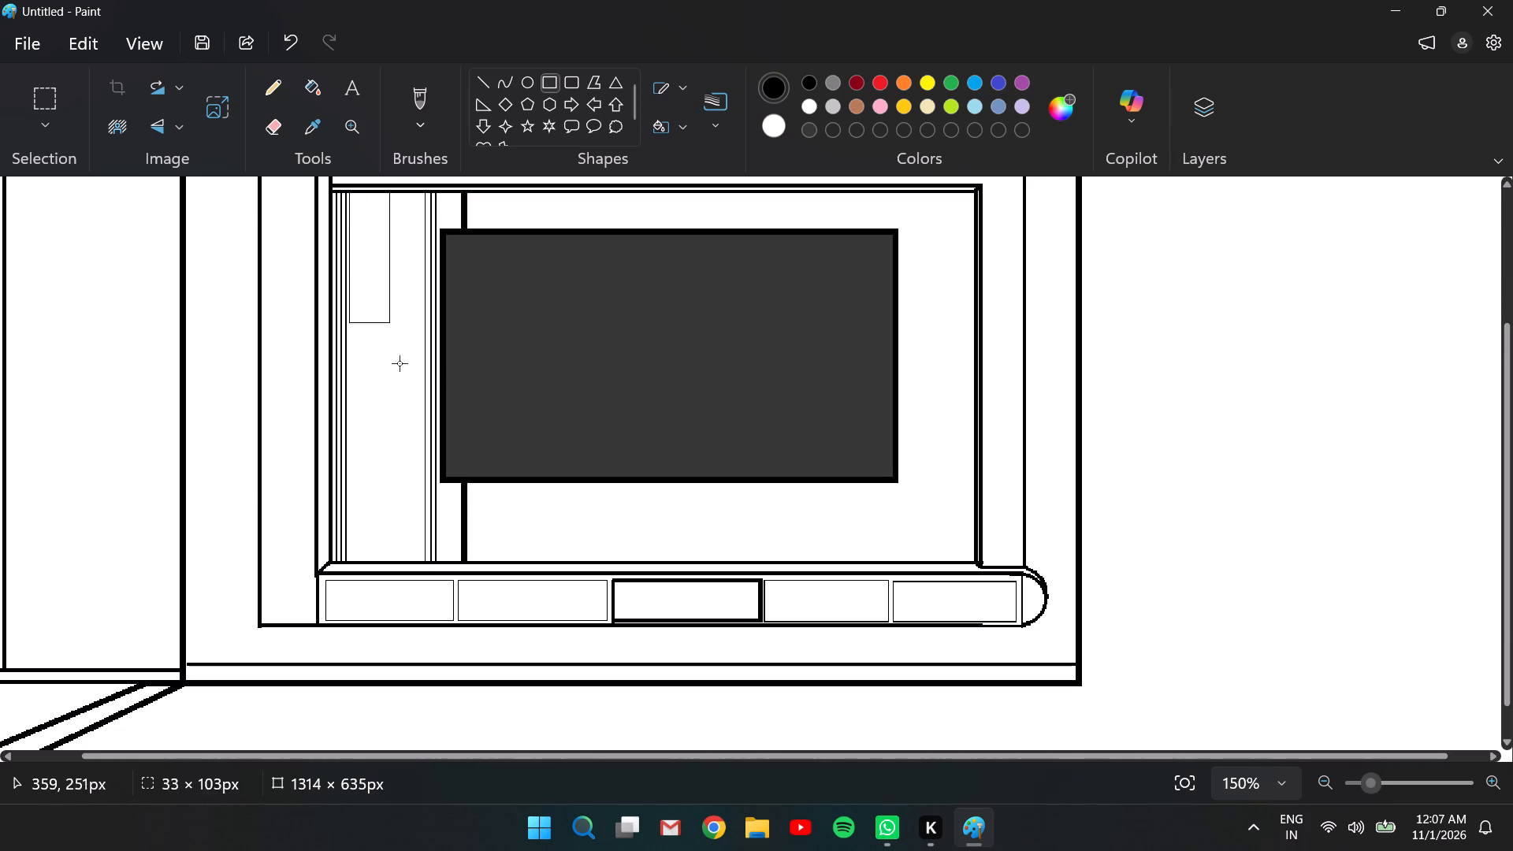
{"action": "left_click_drag", "start_coordinate": [400, 363], "coordinate": [419, 560]}
{"action": "key", "text": "Right"}
{"action": "left_click", "coordinate": [174, 418]}
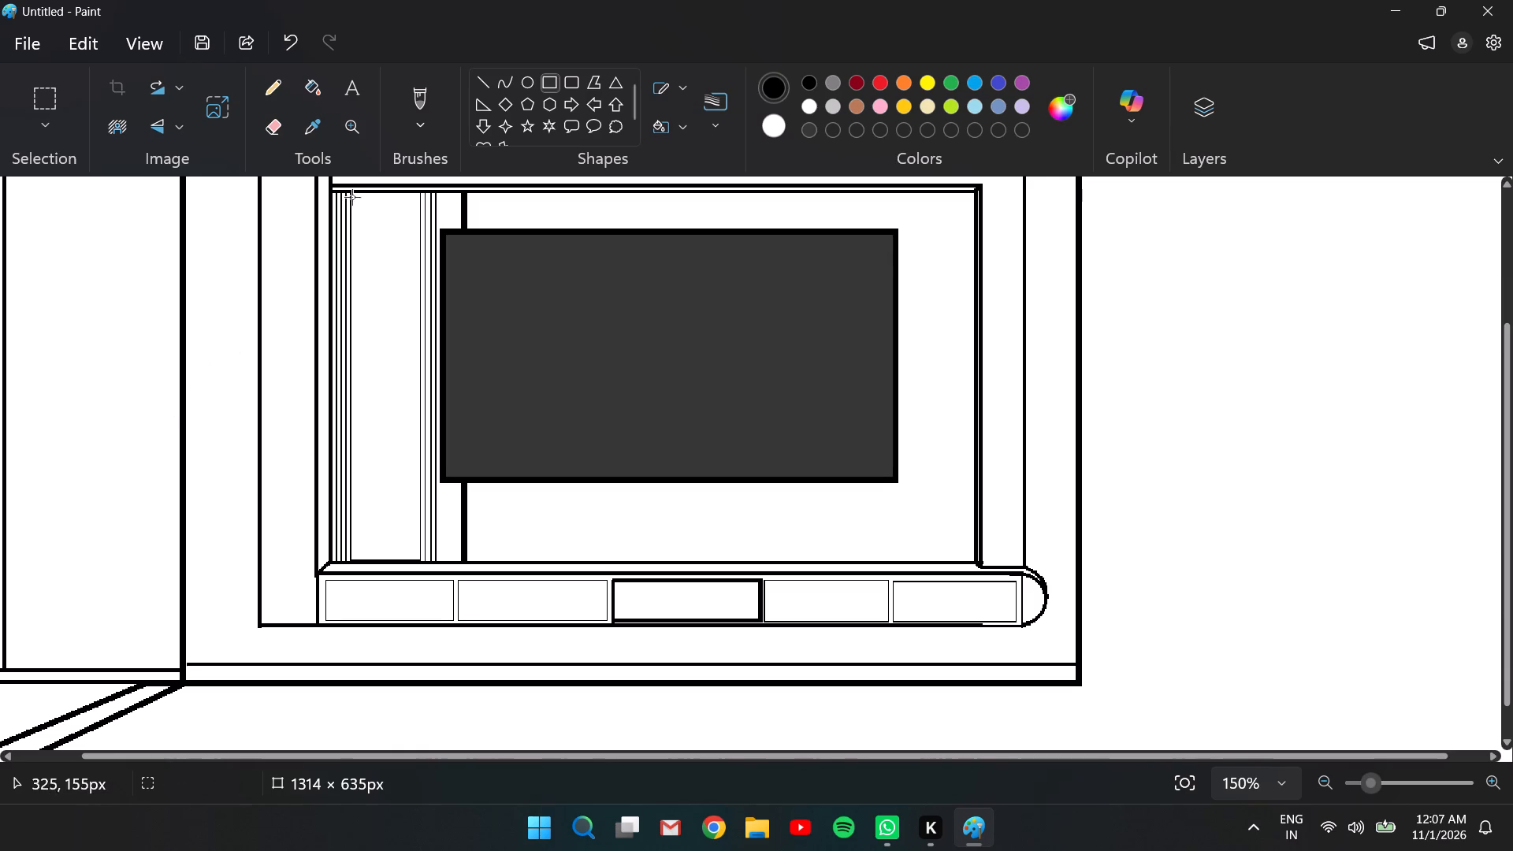
Draw a fifth nested upright rectangle about 49 × 311 px inside the fourth and nudge it slightly right.
{"action": "left_click_drag", "start_coordinate": [355, 192], "coordinate": [405, 548]}
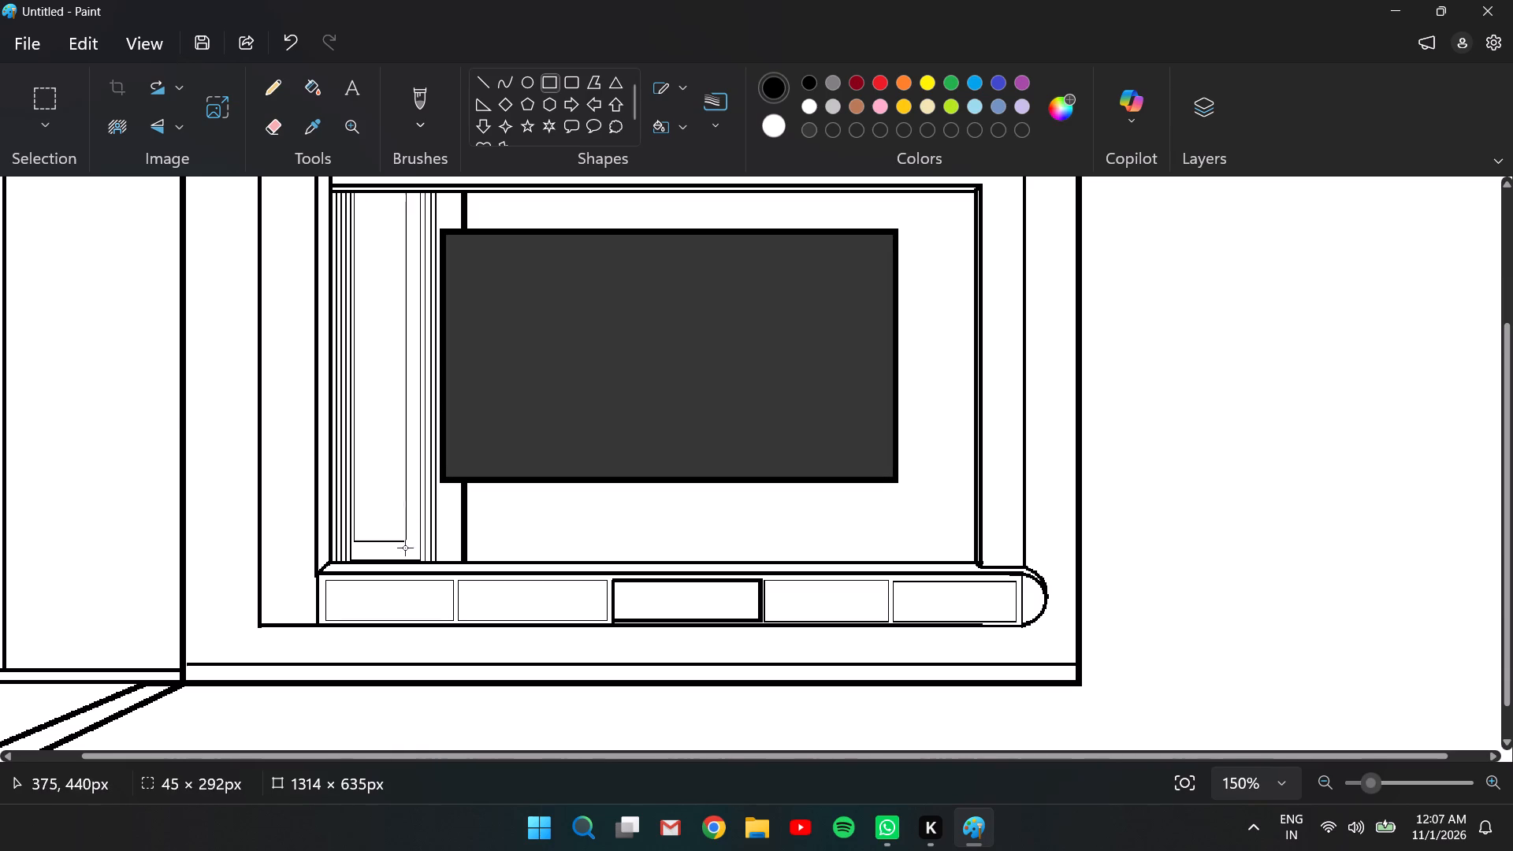
{"action": "left_click_drag", "start_coordinate": [405, 548], "coordinate": [414, 560]}
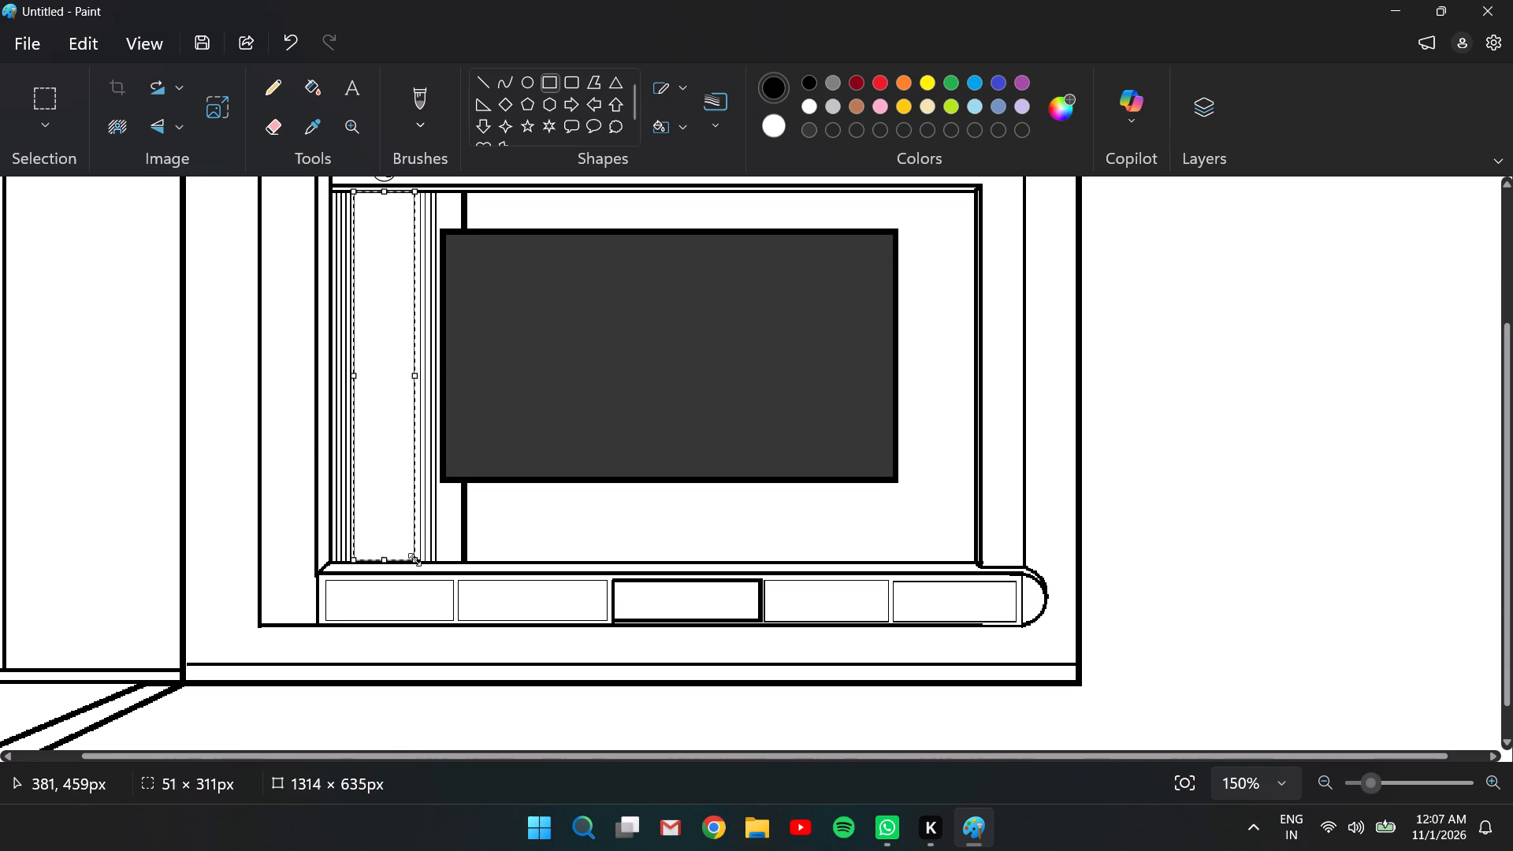
{"action": "left_click", "coordinate": [414, 381]}
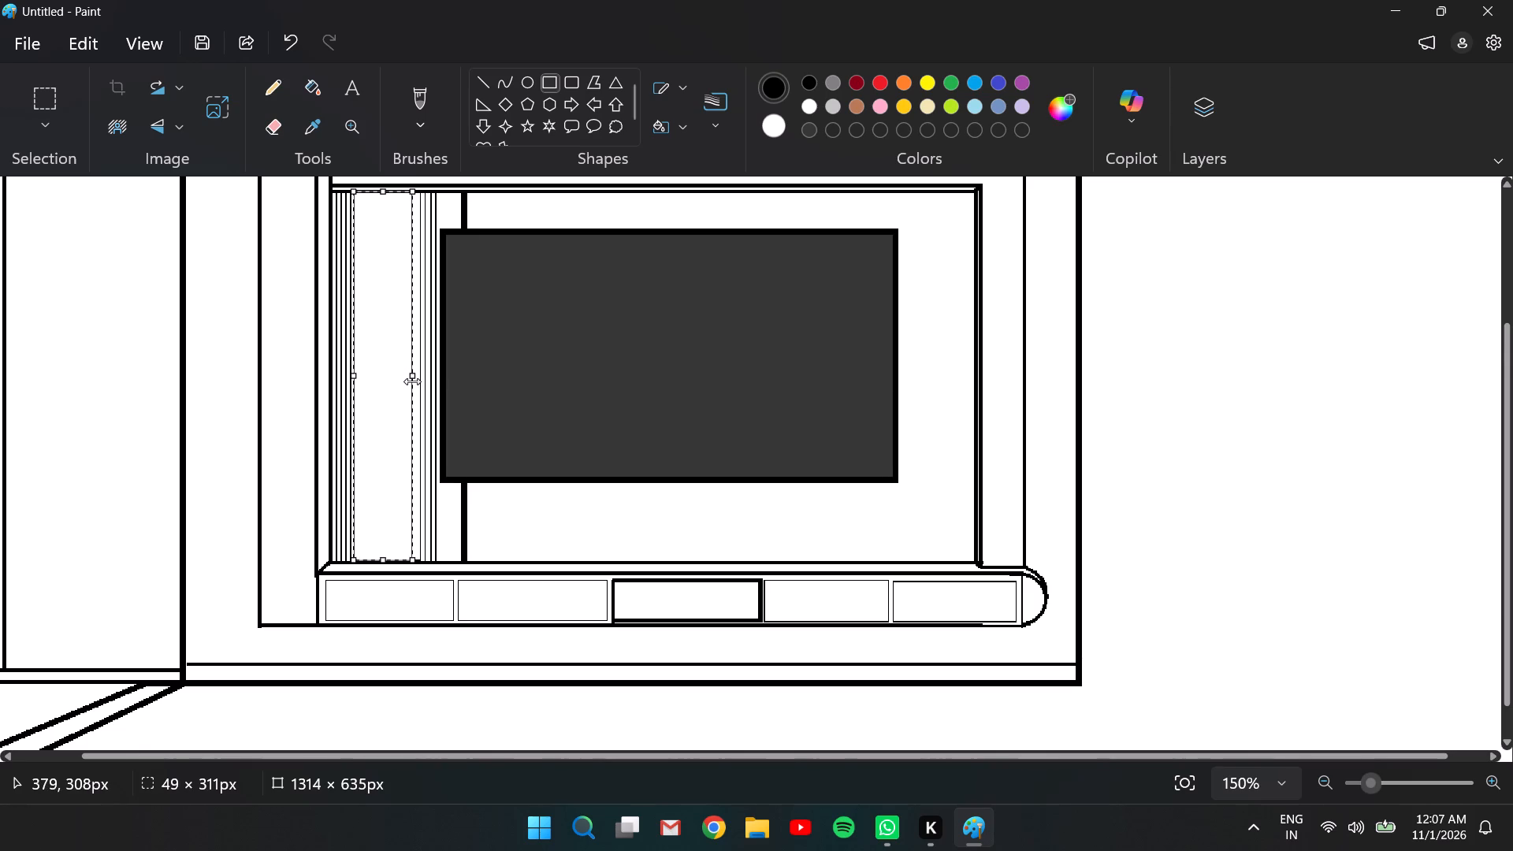
{"action": "key", "text": "Right"}
{"action": "left_click", "coordinate": [157, 347]}
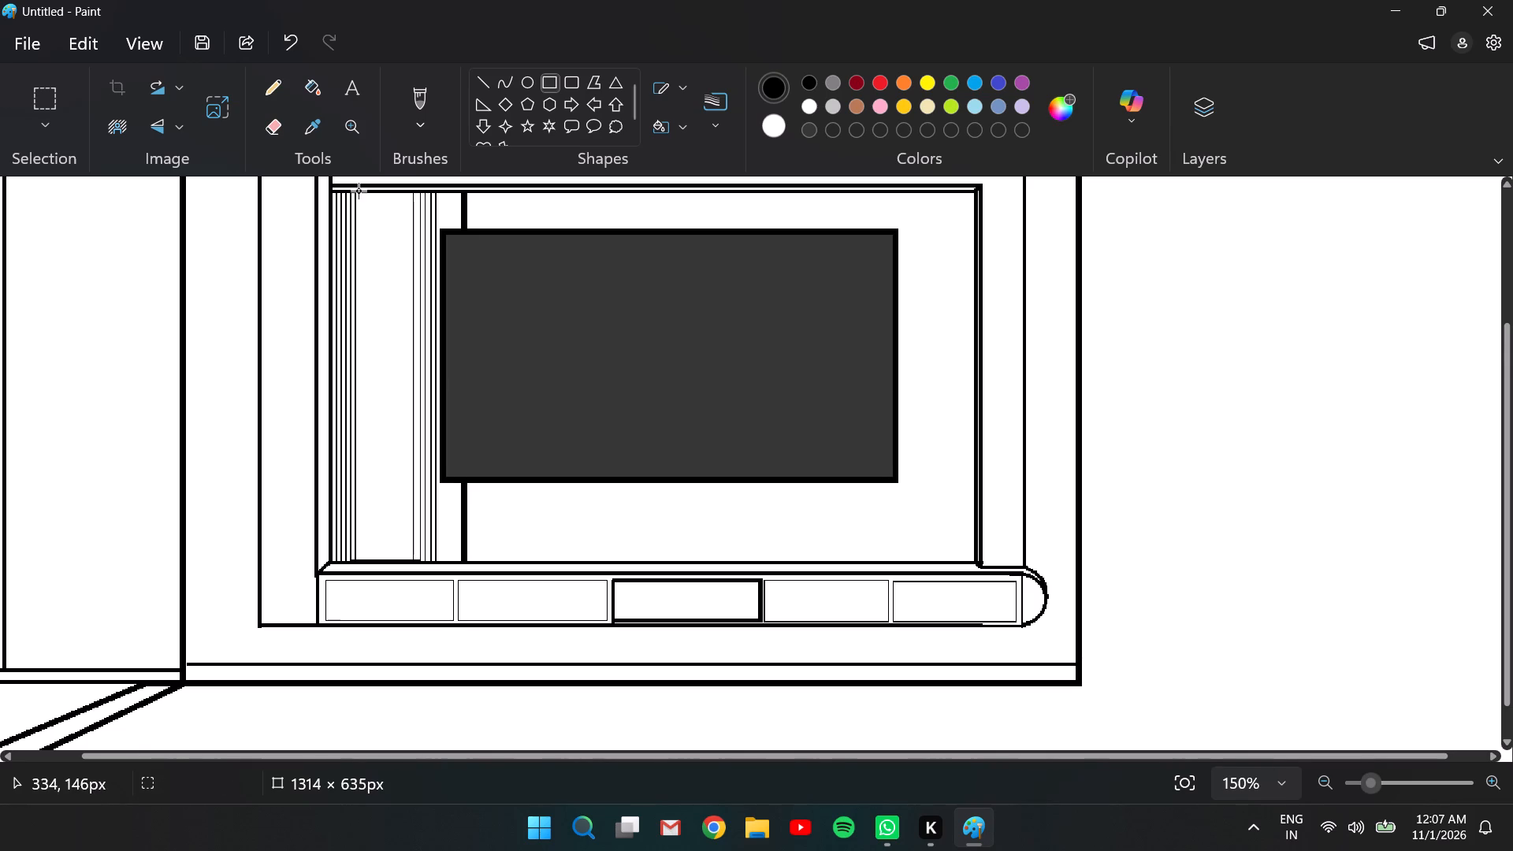
Draw a sixth nested upright rectangle about 38 × 313 px inside the fifth, nudging it right for even line spacing.
{"action": "left_click_drag", "start_coordinate": [358, 191], "coordinate": [406, 560]}
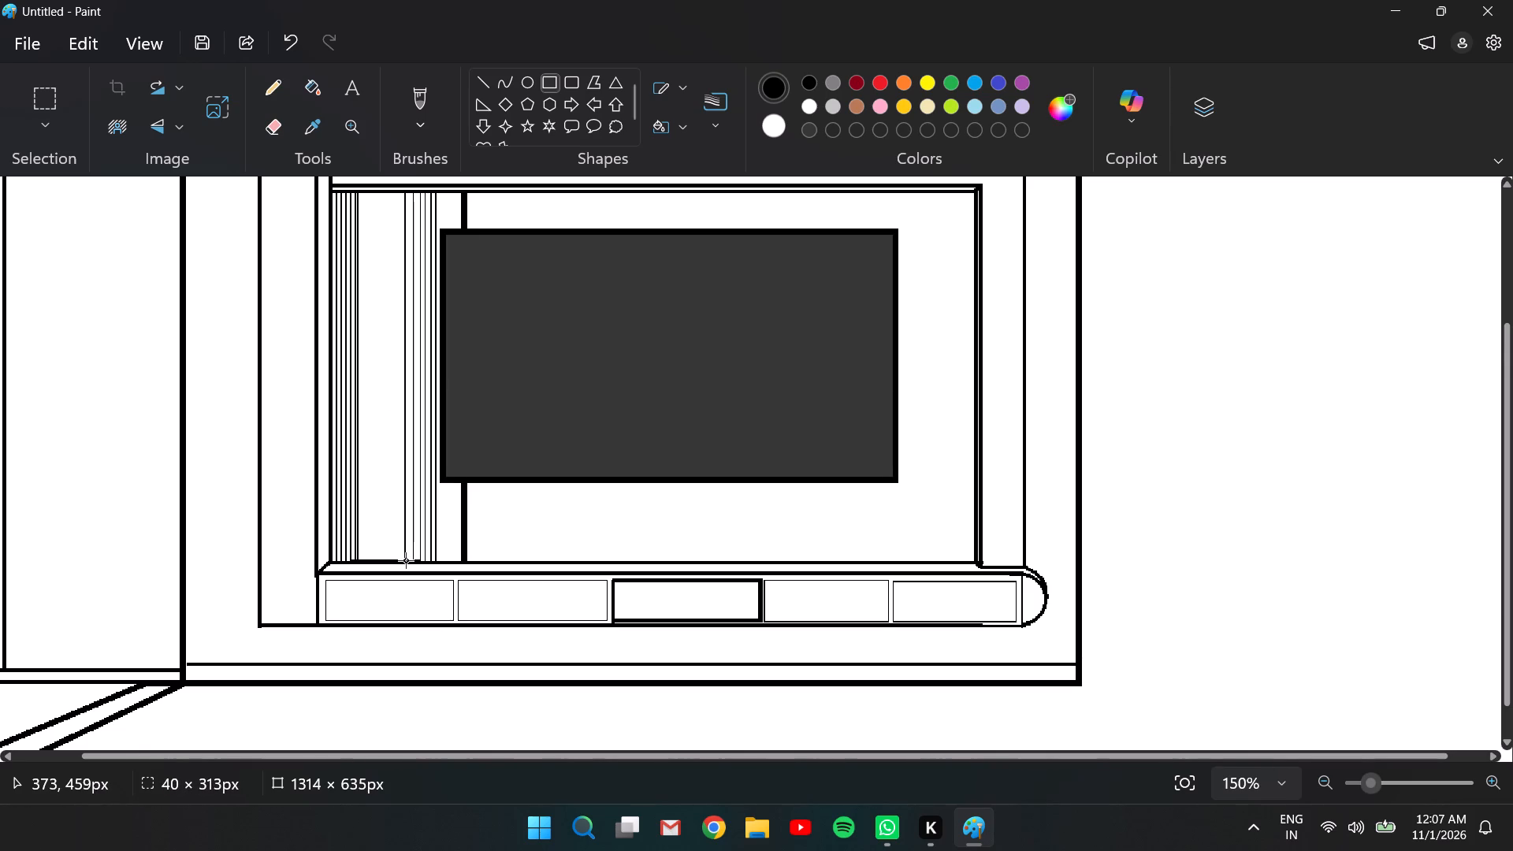
{"action": "left_click_drag", "start_coordinate": [406, 560], "coordinate": [405, 560]}
{"action": "left_click", "coordinate": [405, 560]}
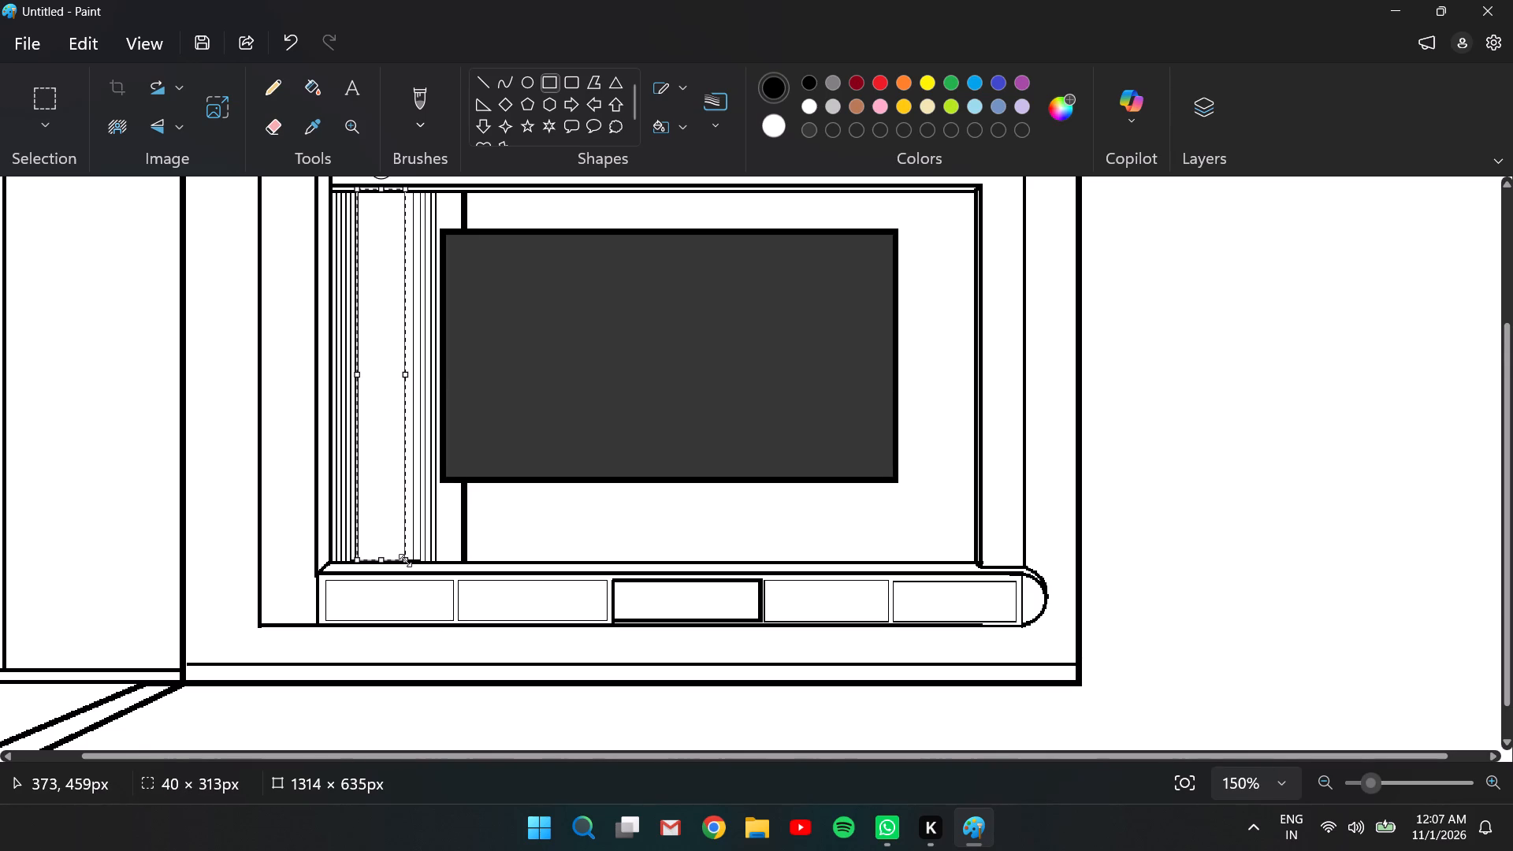
{"action": "left_click", "coordinate": [405, 560]}
{"action": "key", "text": "Right"}
{"action": "key", "text": "Right"}
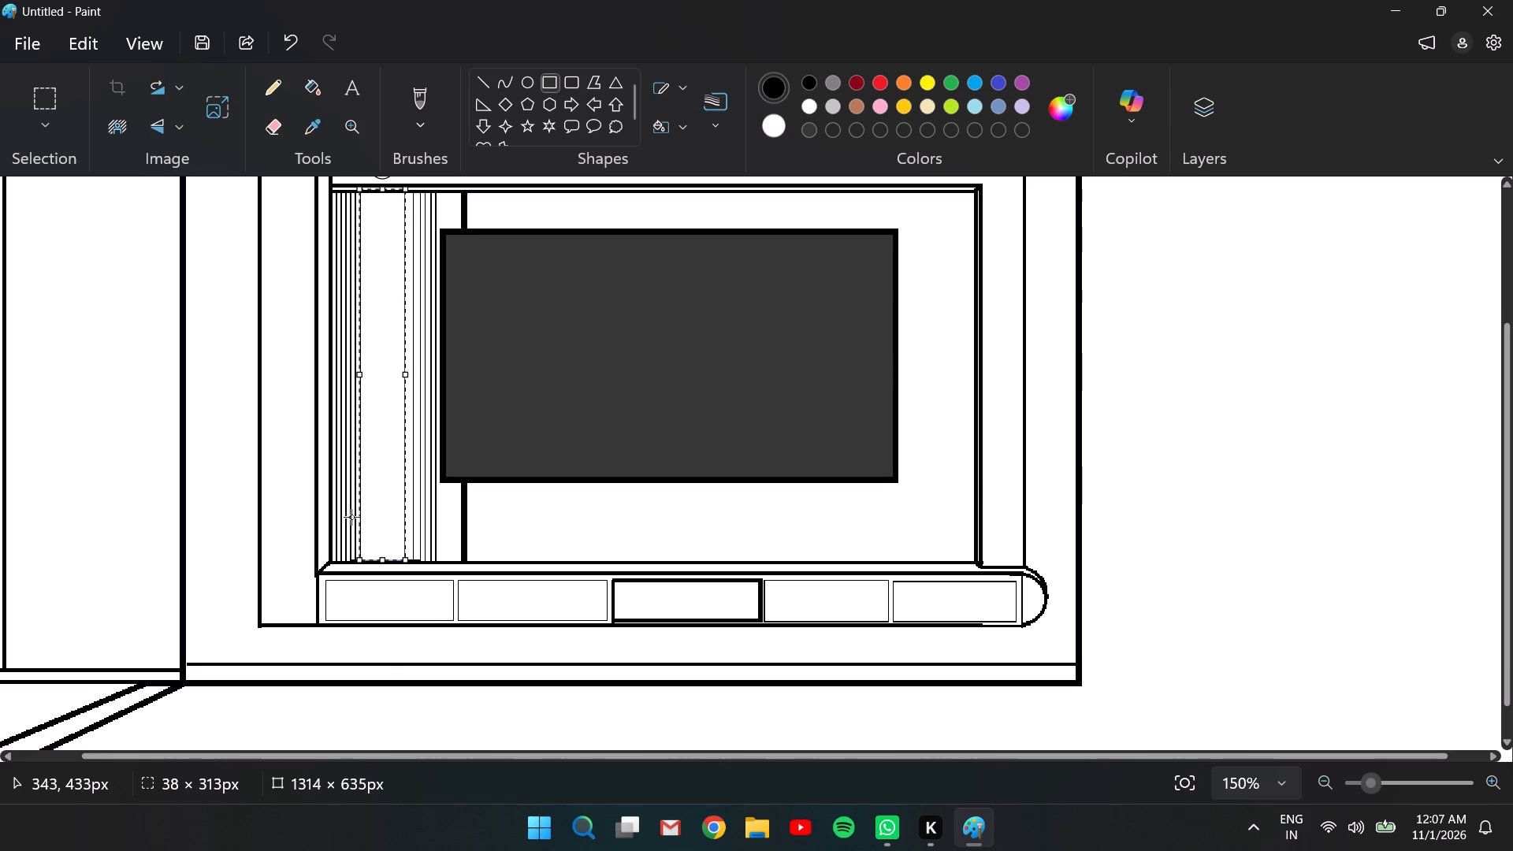
{"action": "key", "text": "Right"}
{"action": "left_click", "coordinate": [102, 411]}
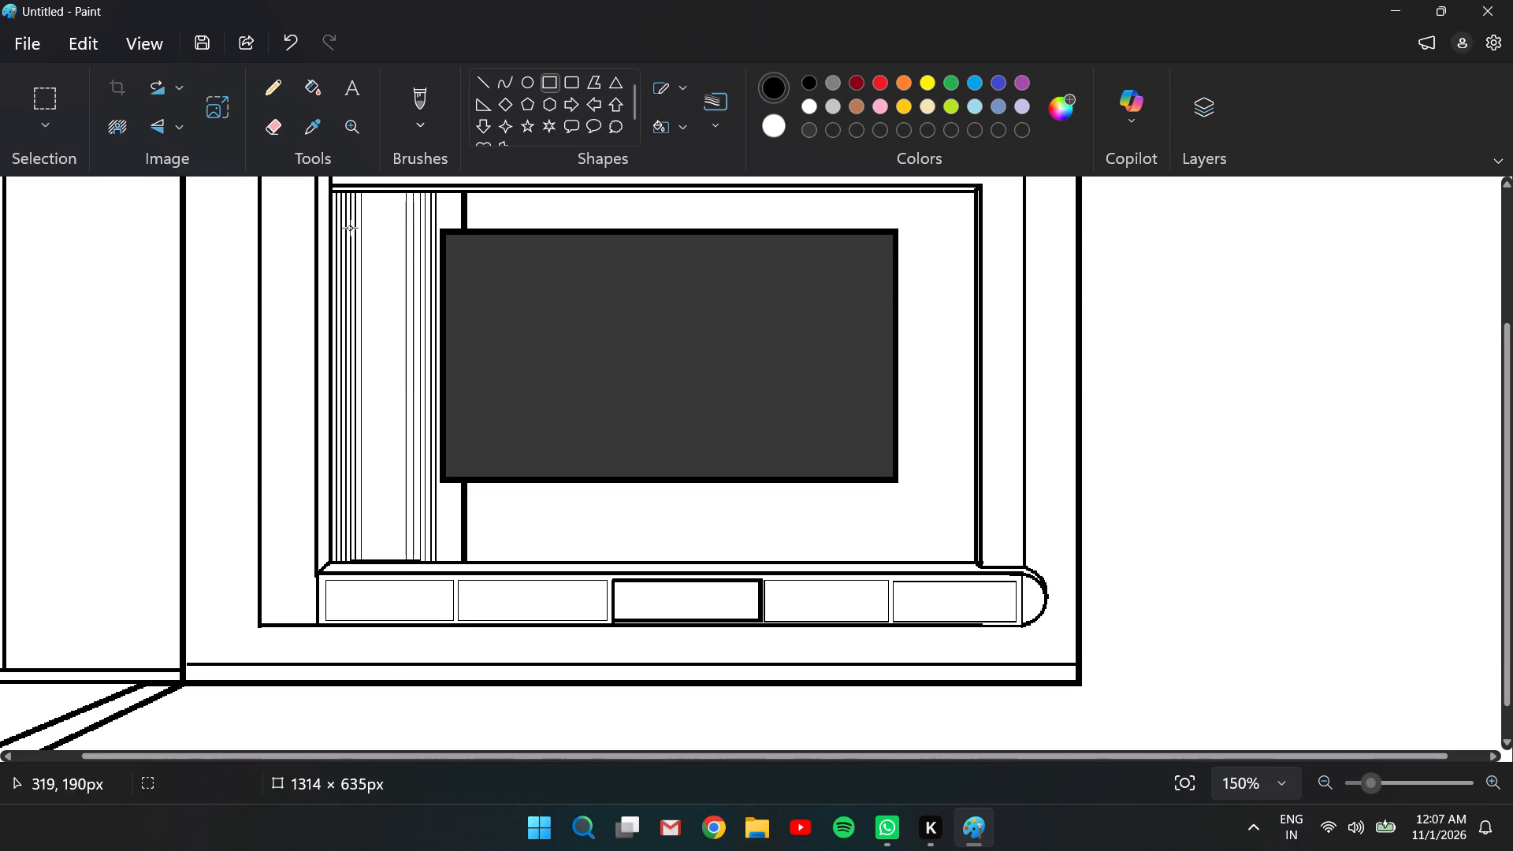
Draw a seventh nested upright rectangle about 24 × 311 px inside the sixth and nudge it slightly right.
{"action": "left_click_drag", "start_coordinate": [365, 191], "coordinate": [393, 534]}
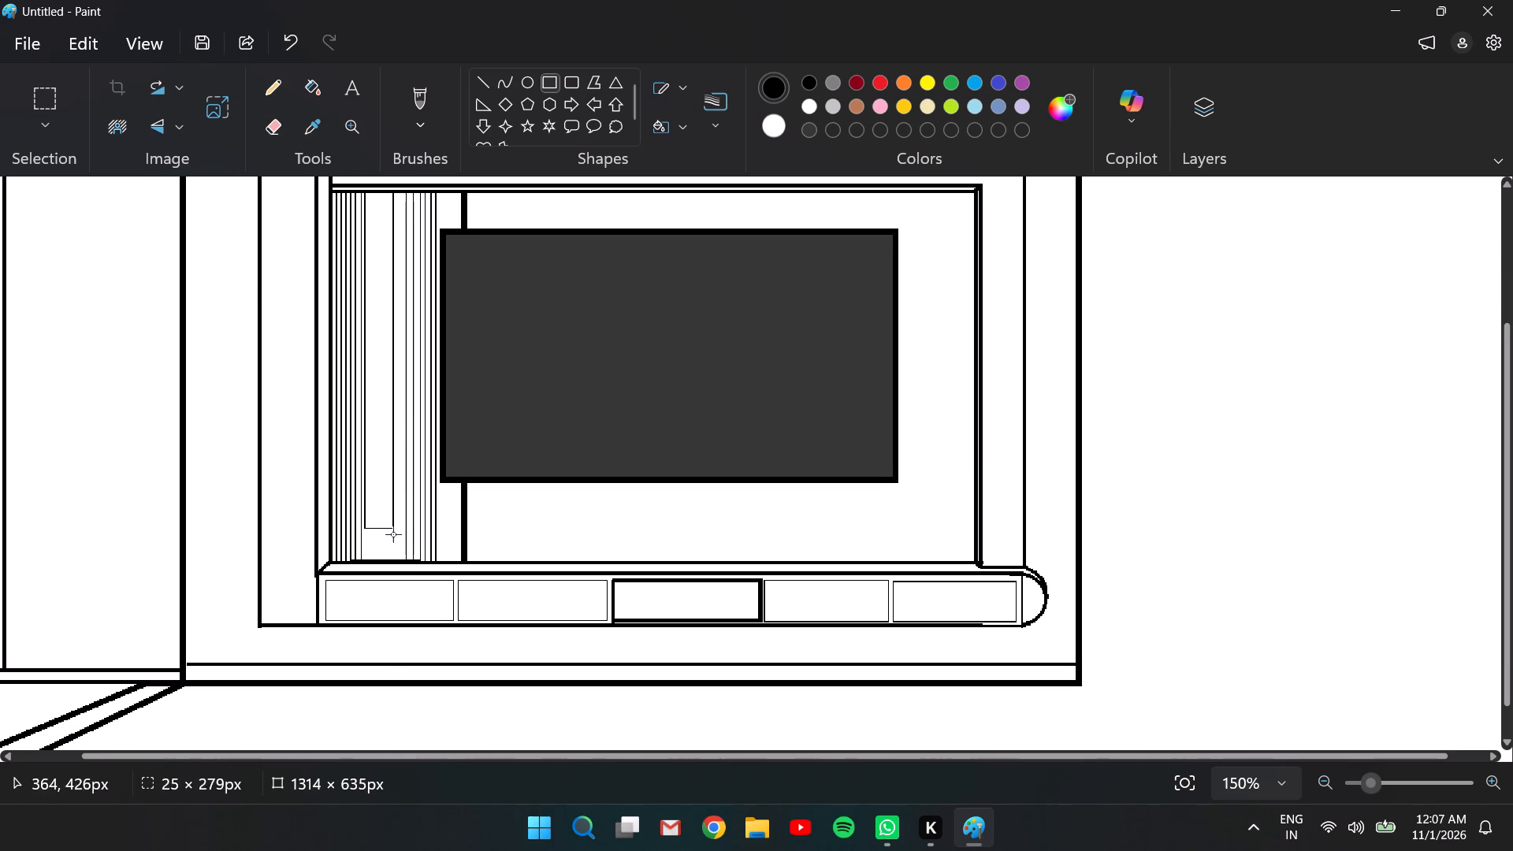
{"action": "left_click_drag", "start_coordinate": [393, 534], "coordinate": [394, 559]}
{"action": "key", "text": "Right"}
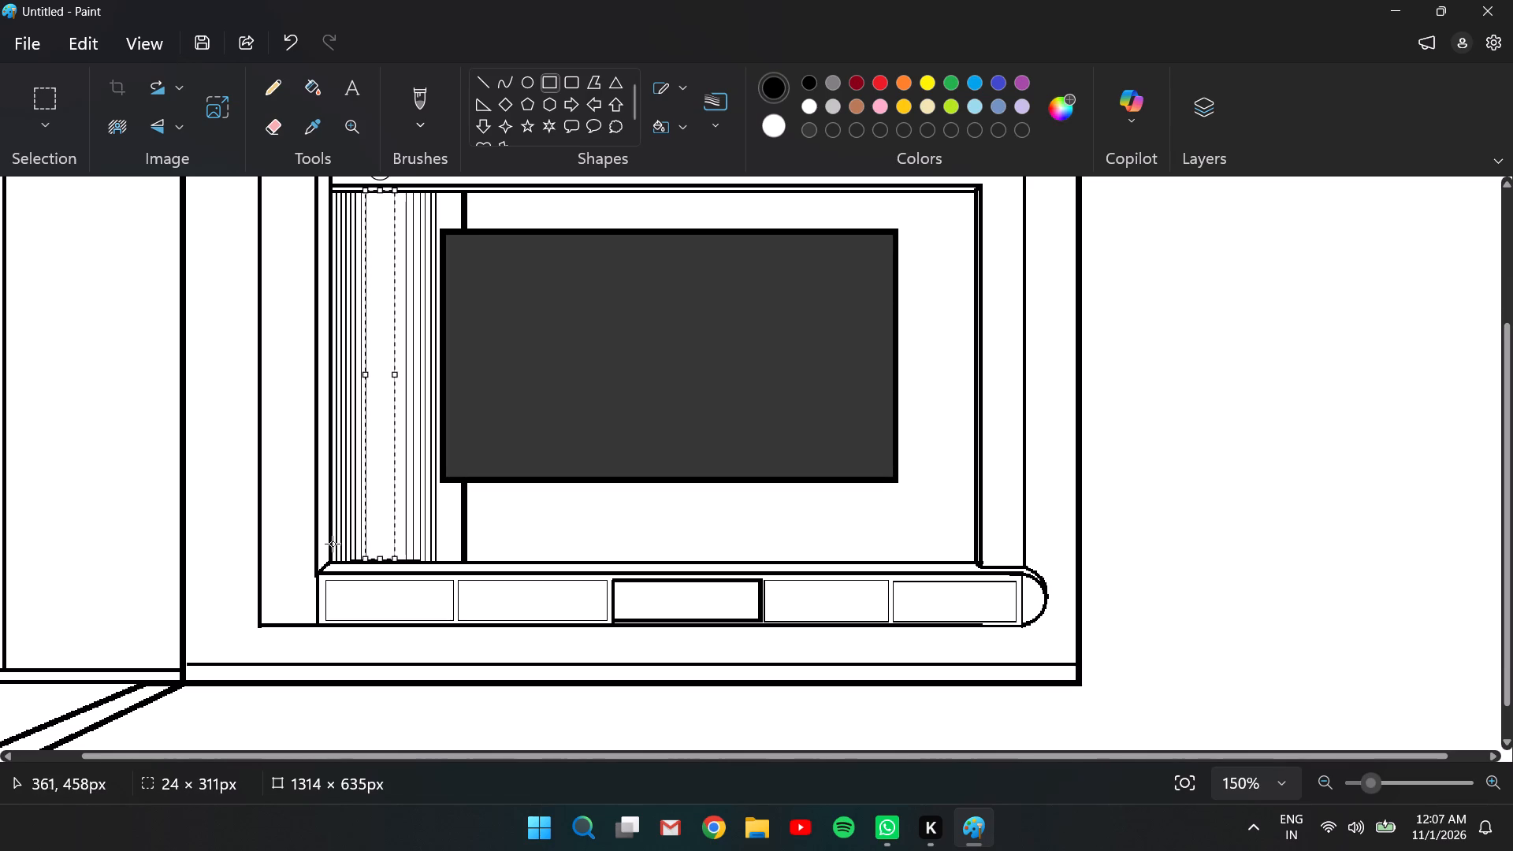
{"action": "key", "text": "Right"}
{"action": "left_click", "coordinate": [140, 440]}
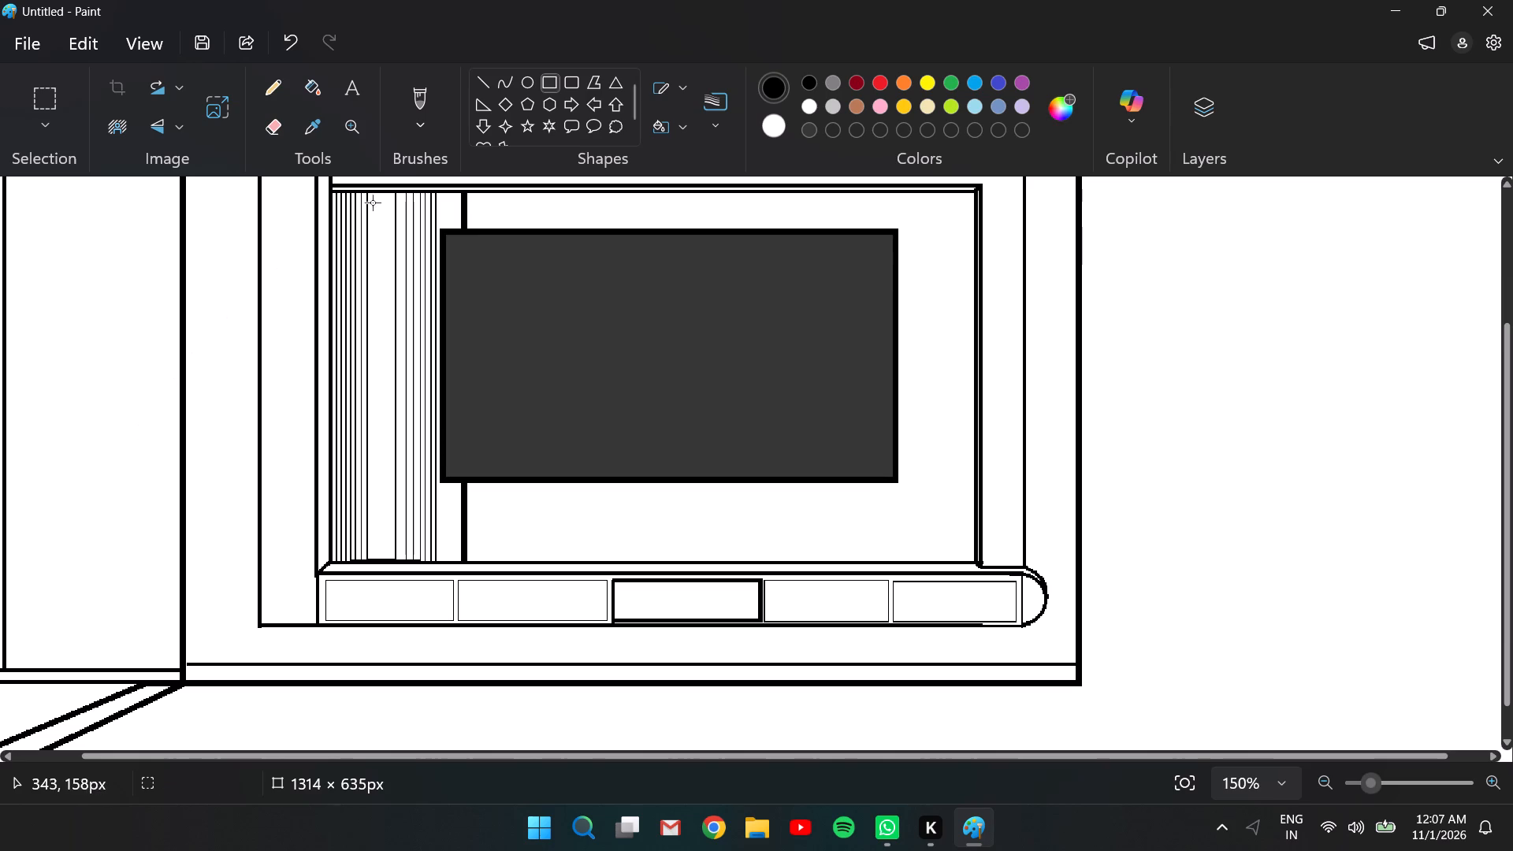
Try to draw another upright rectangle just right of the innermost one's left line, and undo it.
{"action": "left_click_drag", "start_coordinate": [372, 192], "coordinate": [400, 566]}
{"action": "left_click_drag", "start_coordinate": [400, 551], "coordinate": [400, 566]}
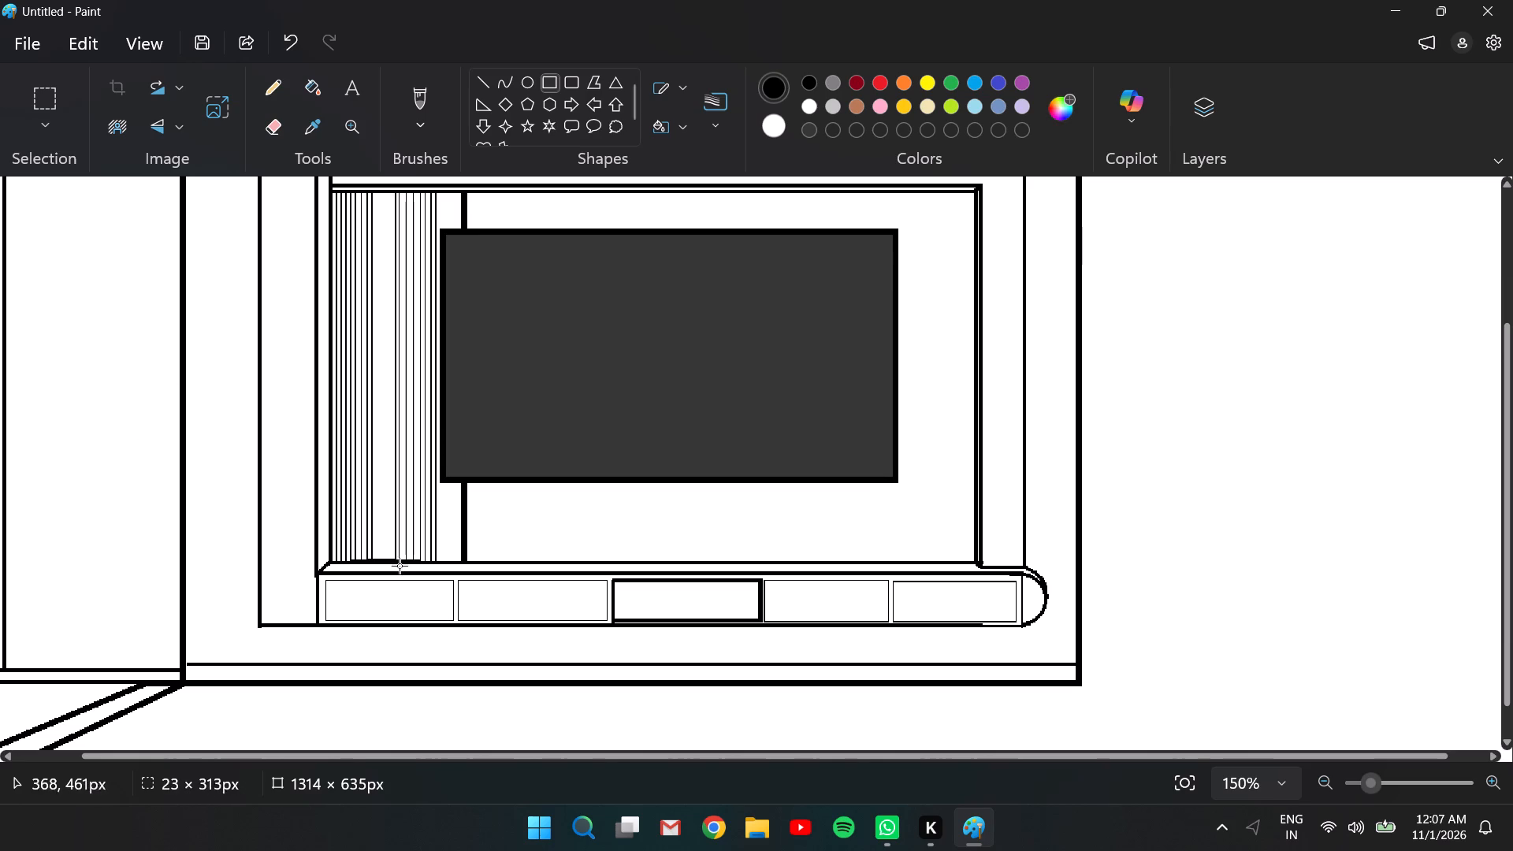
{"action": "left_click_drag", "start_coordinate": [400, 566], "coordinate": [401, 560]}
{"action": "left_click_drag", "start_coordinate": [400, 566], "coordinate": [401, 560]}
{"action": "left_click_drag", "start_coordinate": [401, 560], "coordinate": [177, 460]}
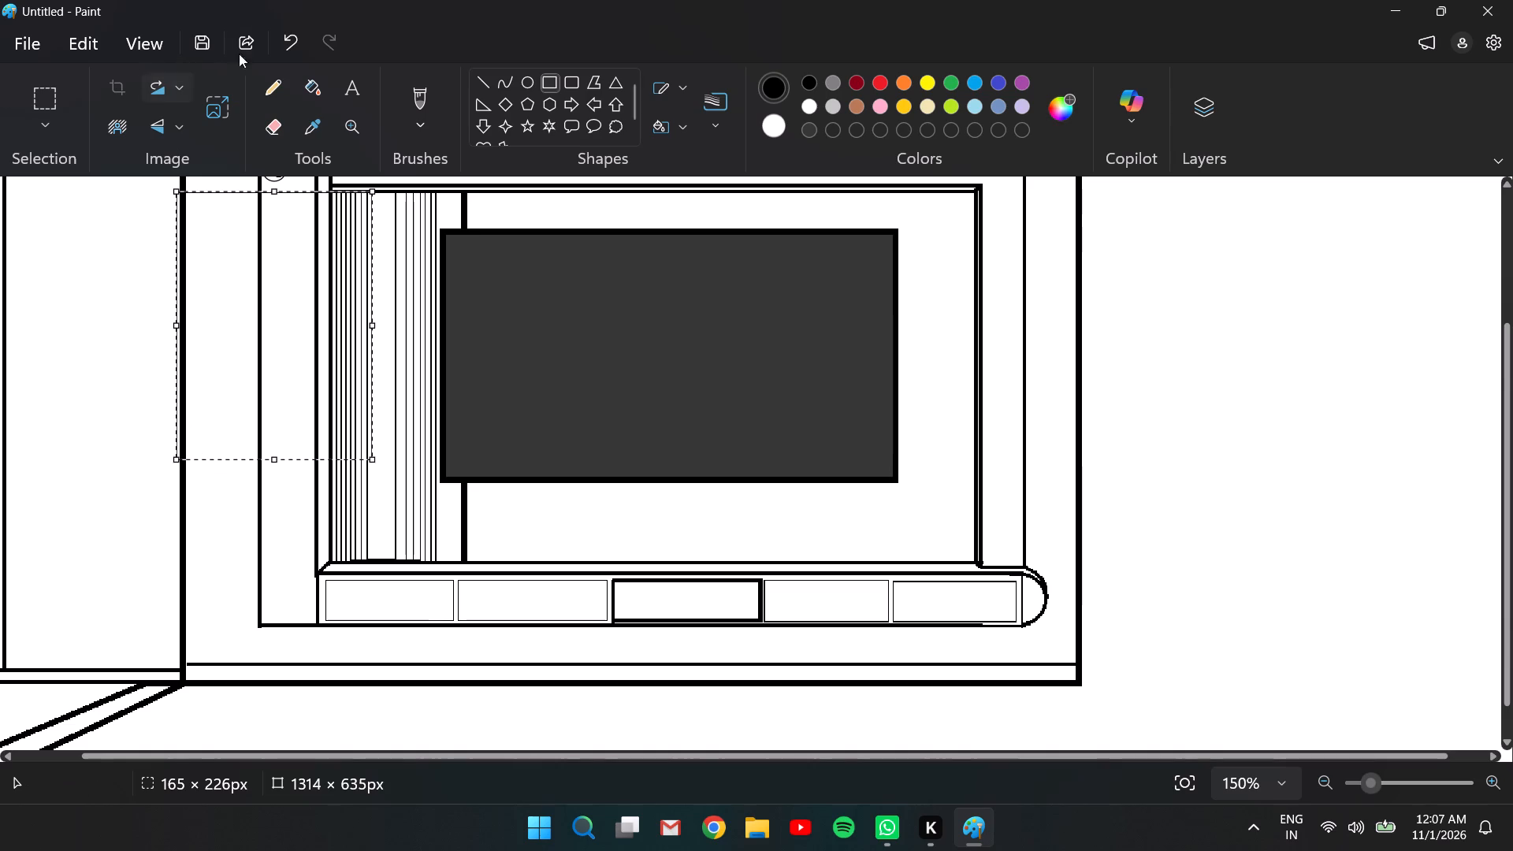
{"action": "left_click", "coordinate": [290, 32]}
Draw an upright rectangle about 23 × 312 px over the innermost one, offset a few pixels to its right.
{"action": "left_click_drag", "start_coordinate": [371, 192], "coordinate": [399, 561]}
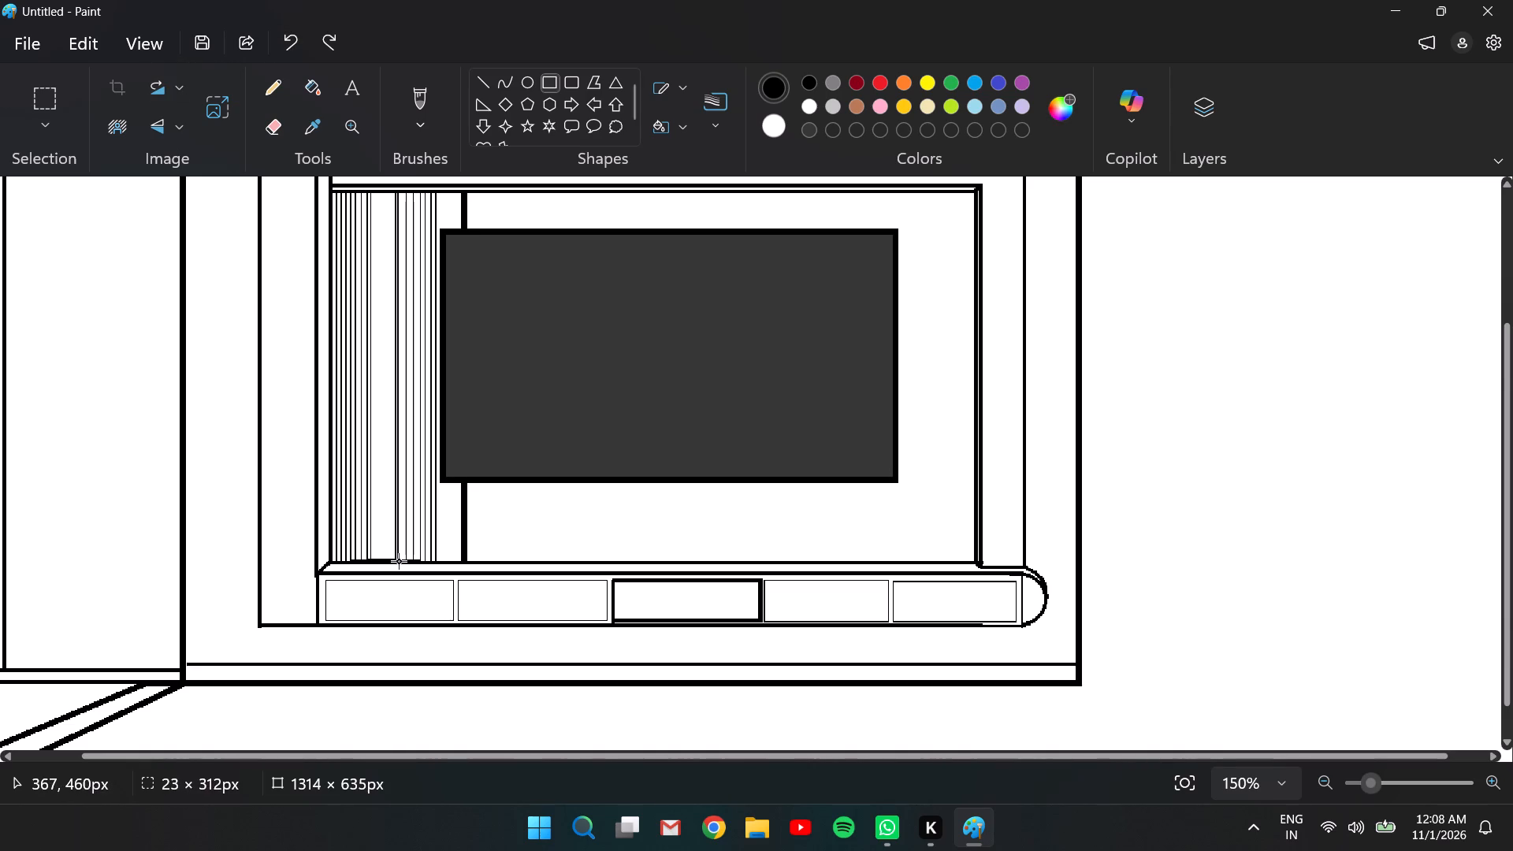
{"action": "left_click_drag", "start_coordinate": [399, 561], "coordinate": [400, 562]}
{"action": "left_click", "coordinate": [62, 359]}
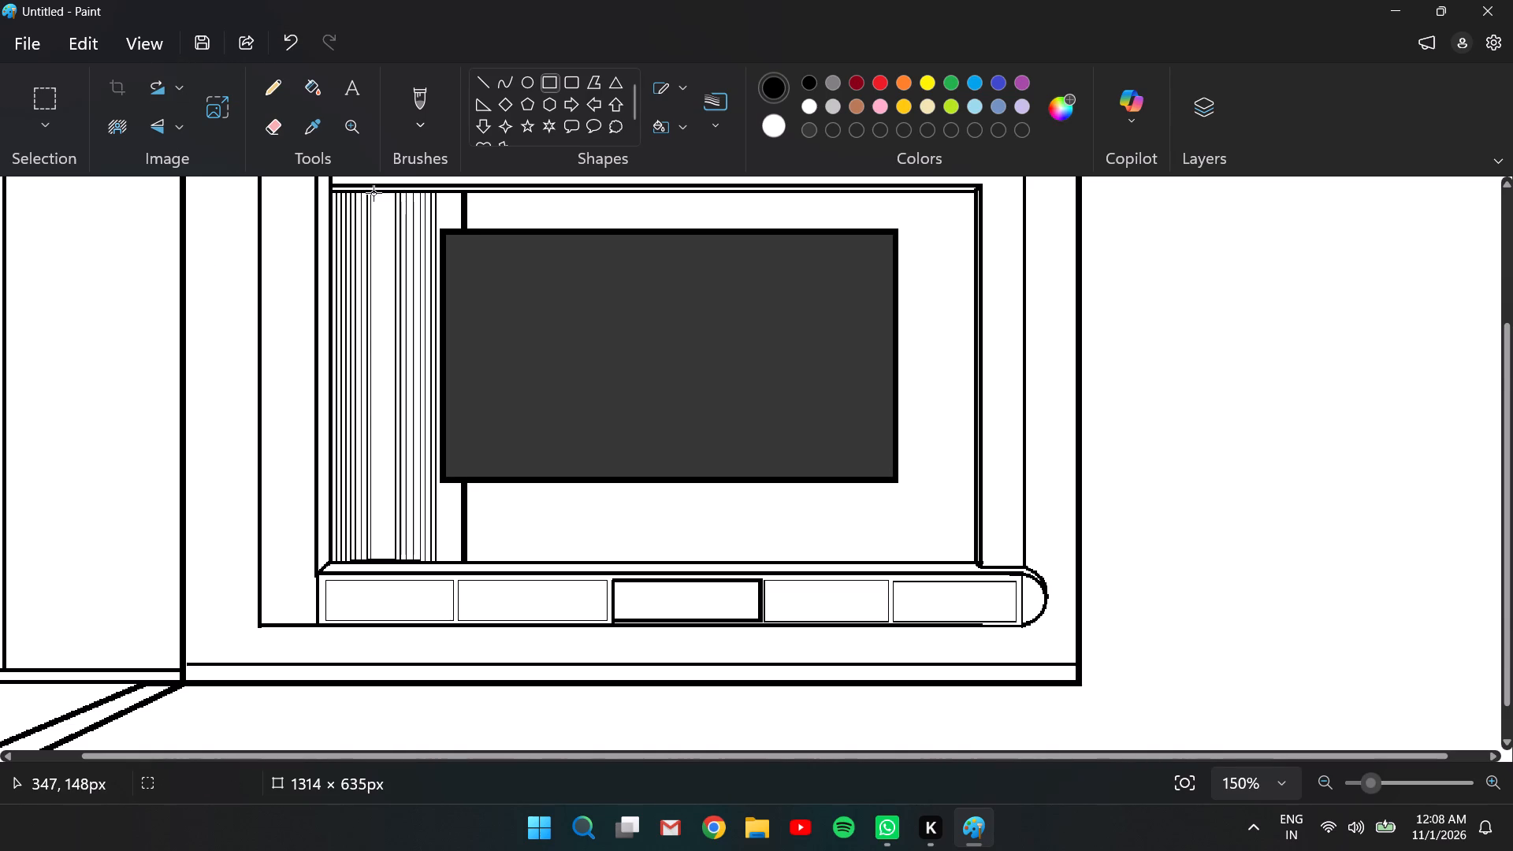
Draw a narrow upright rectangle about 11 × 312 px in the remaining central gap and nudge it slightly right.
{"action": "left_click_drag", "start_coordinate": [374, 193], "coordinate": [386, 561]}
{"action": "key", "text": "Right"}
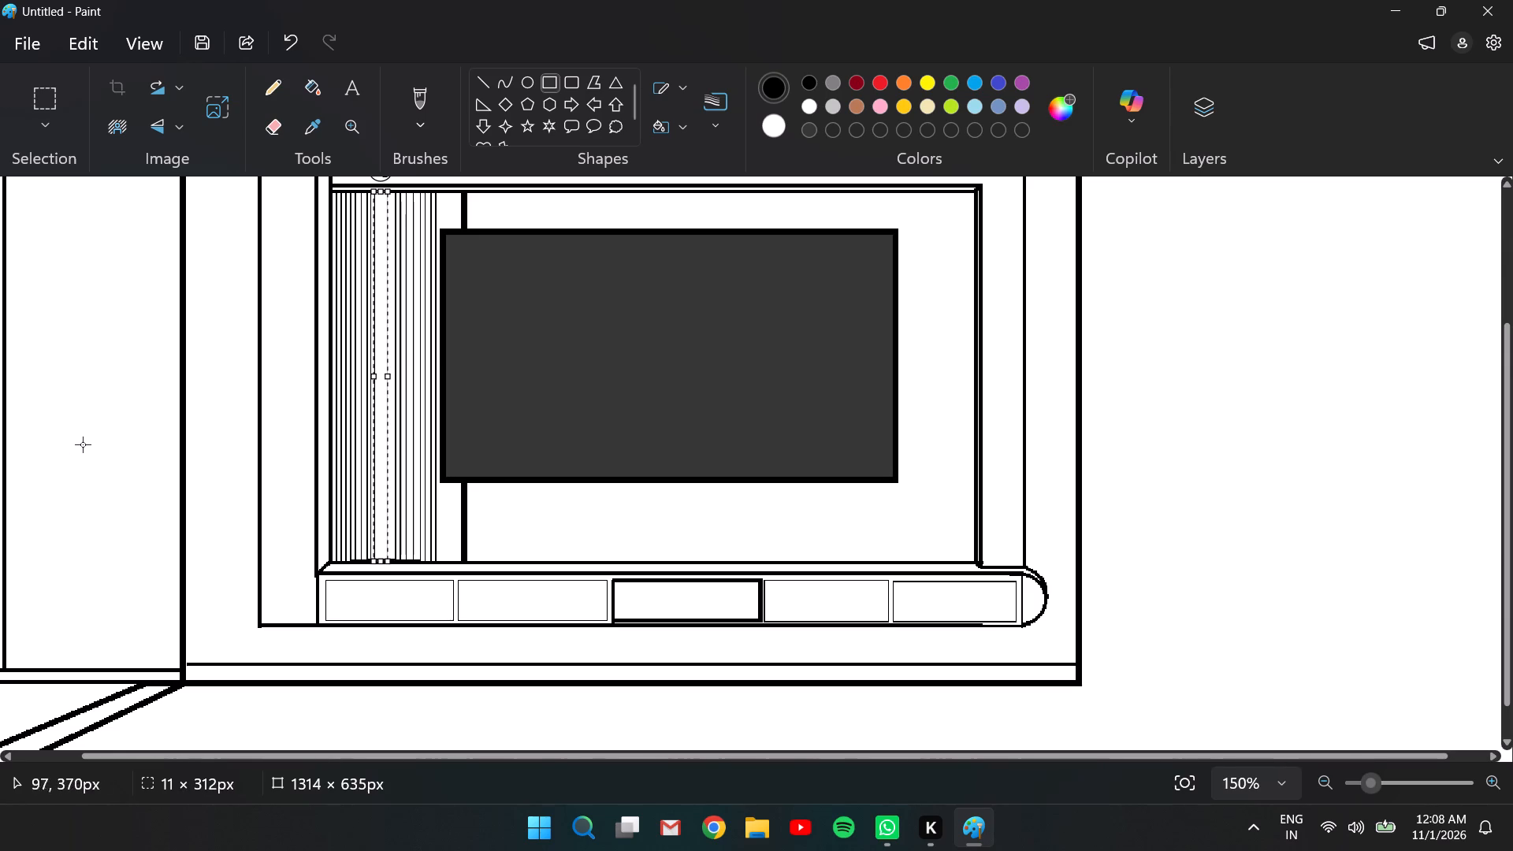
{"action": "key", "text": "Right"}
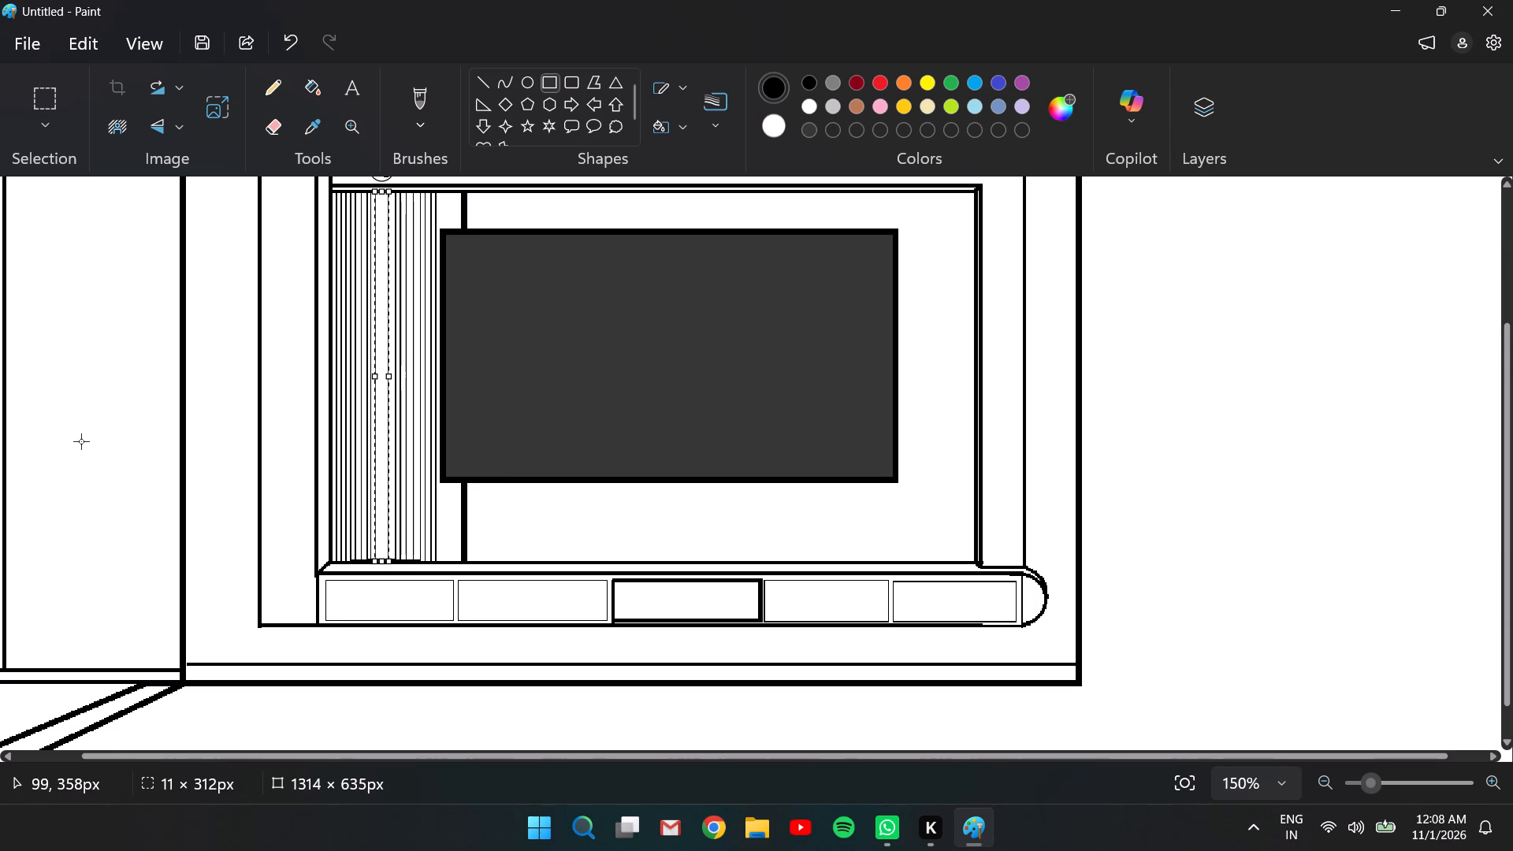
{"action": "left_click", "coordinate": [65, 444]}
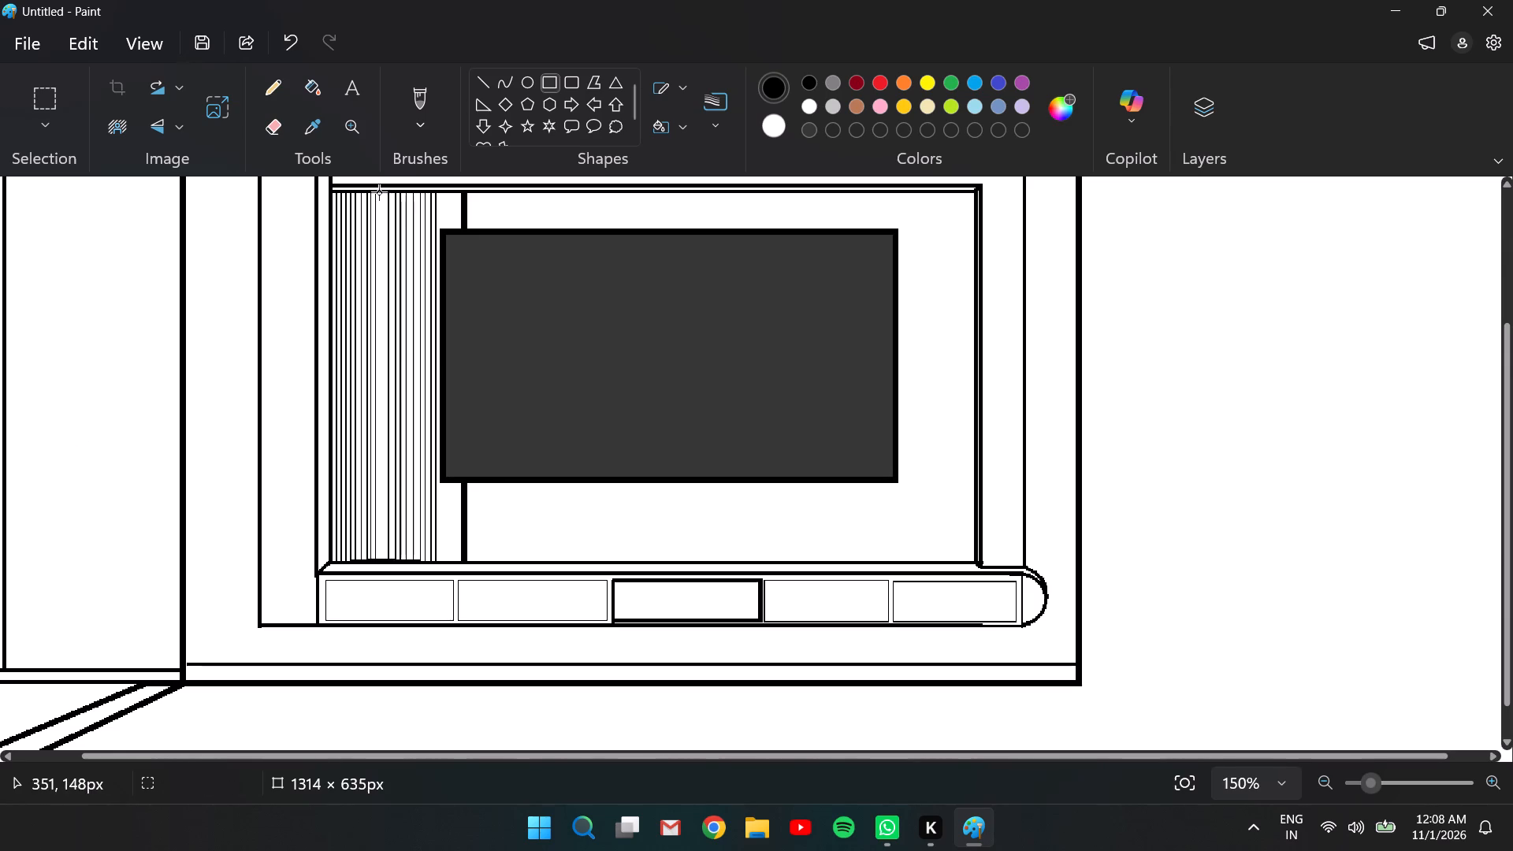
Draw a thin upright rectangle about 4 × 312 px down the middle of the narrow central rectangle.
{"action": "left_click_drag", "start_coordinate": [379, 192], "coordinate": [382, 560]}
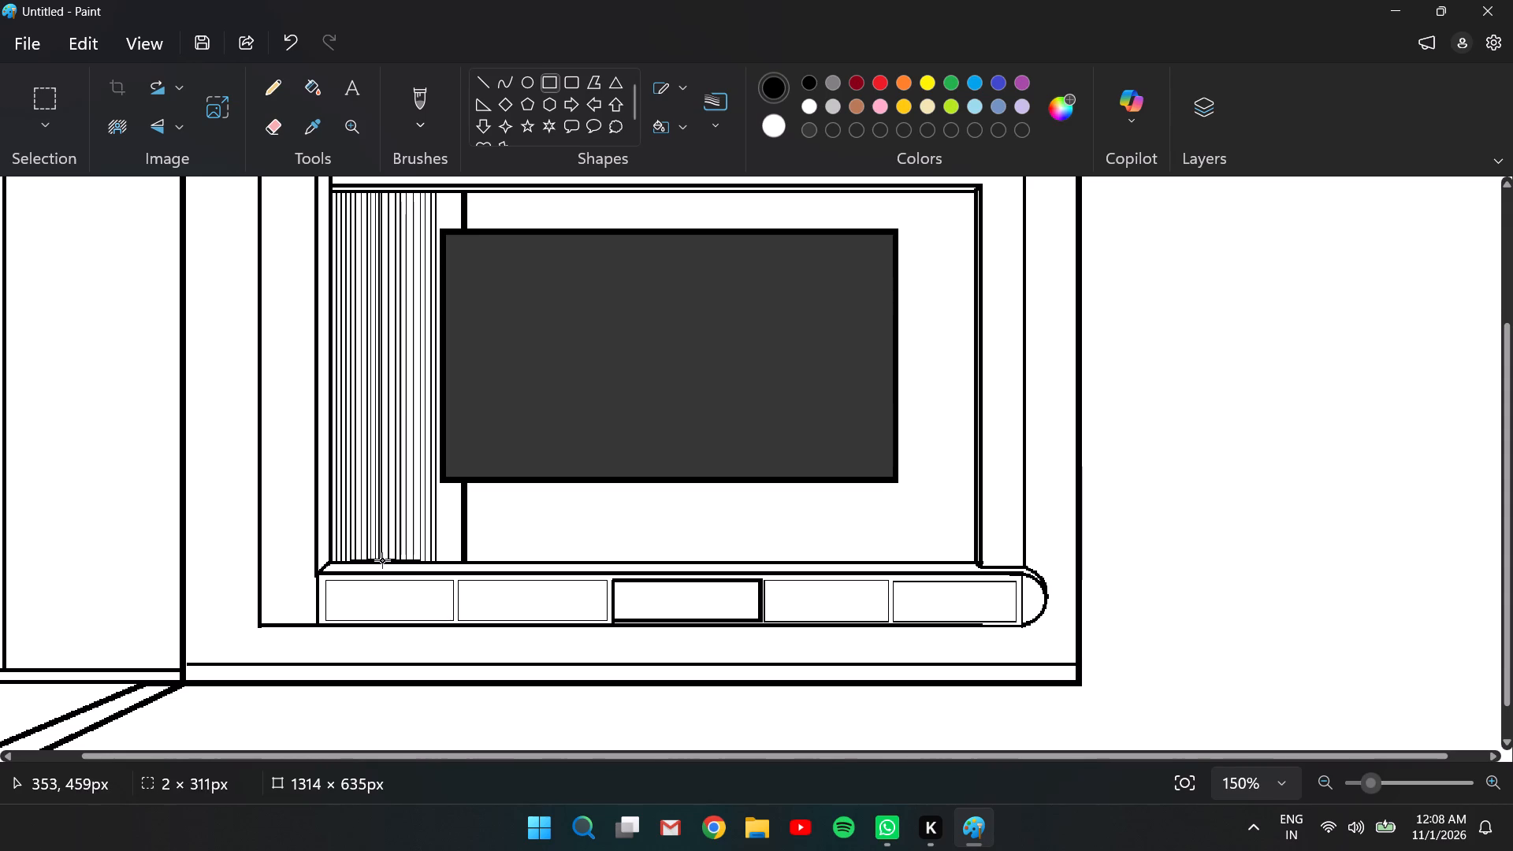
{"action": "left_click_drag", "start_coordinate": [382, 560], "coordinate": [385, 562]}
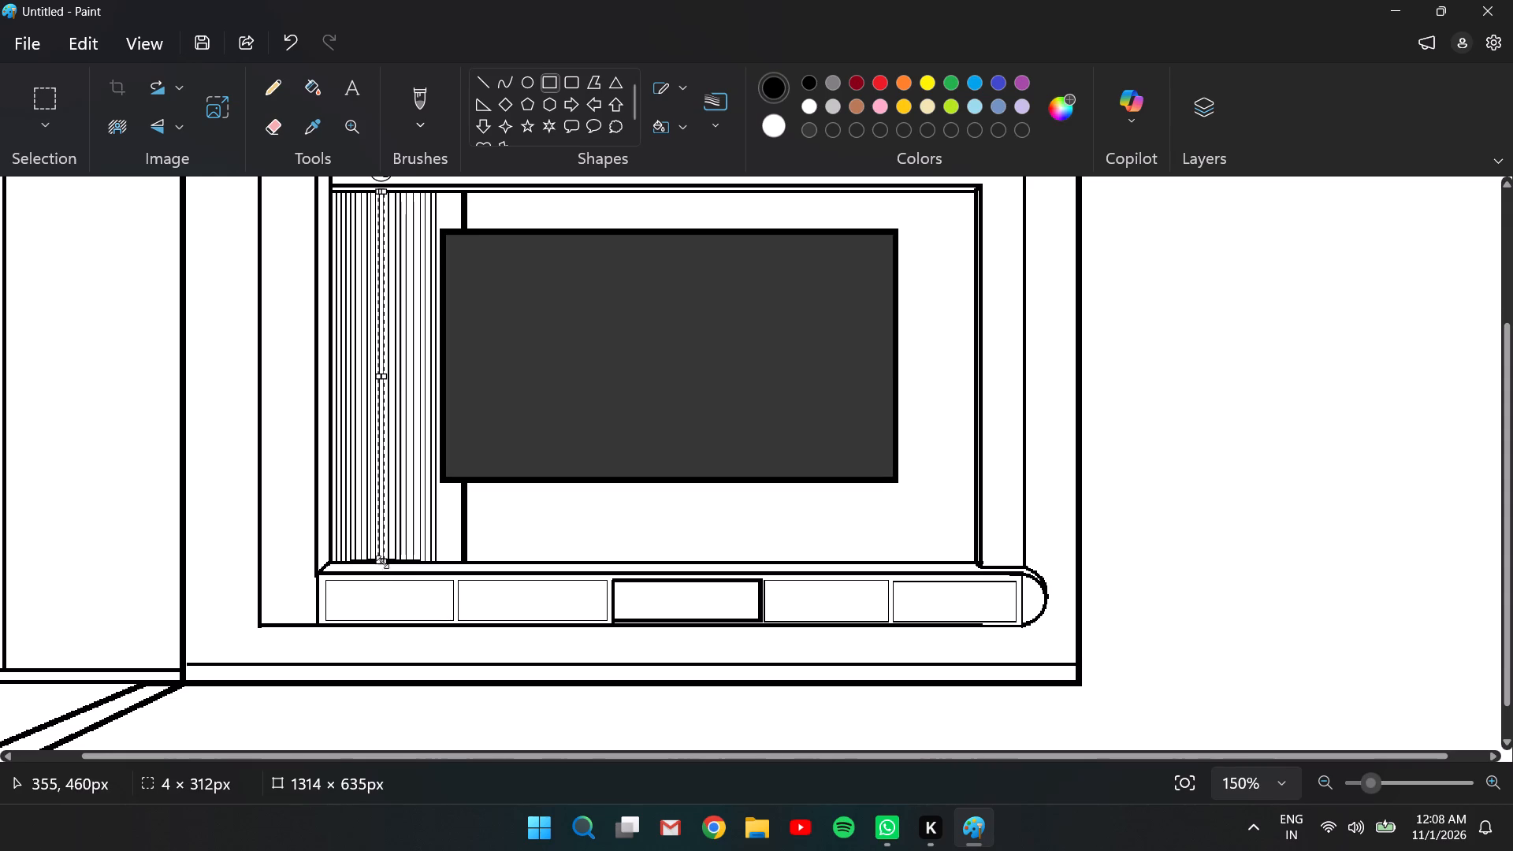
{"action": "left_click", "coordinate": [19, 447]}
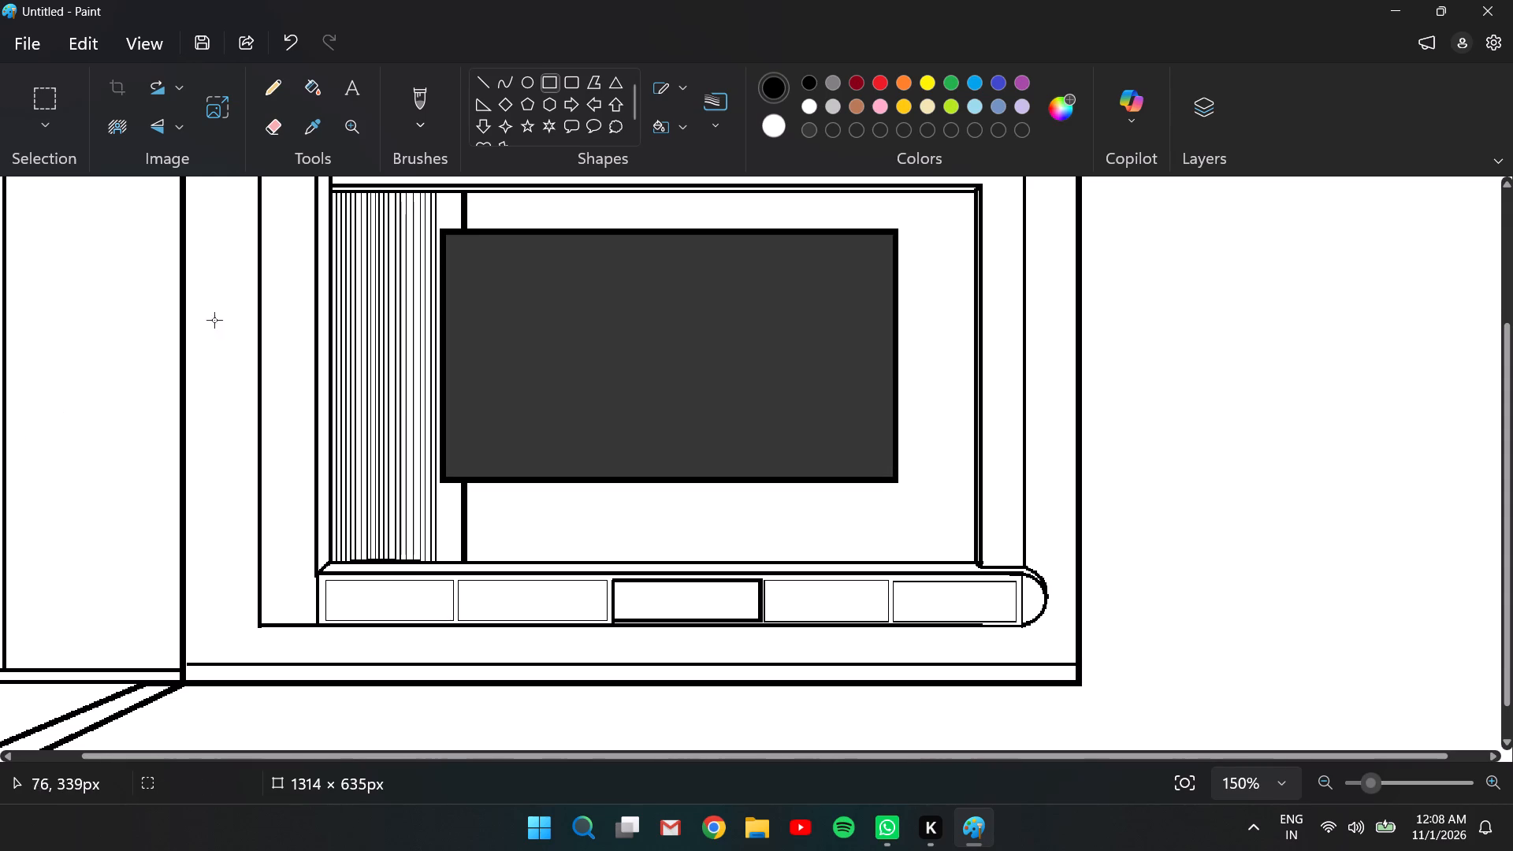
Draw two short upright rectangles, about 6 × 28 px and 5 × 28 px, side by side in the gap above the screen's left end.
{"action": "left_click_drag", "start_coordinate": [441, 194], "coordinate": [448, 225]}
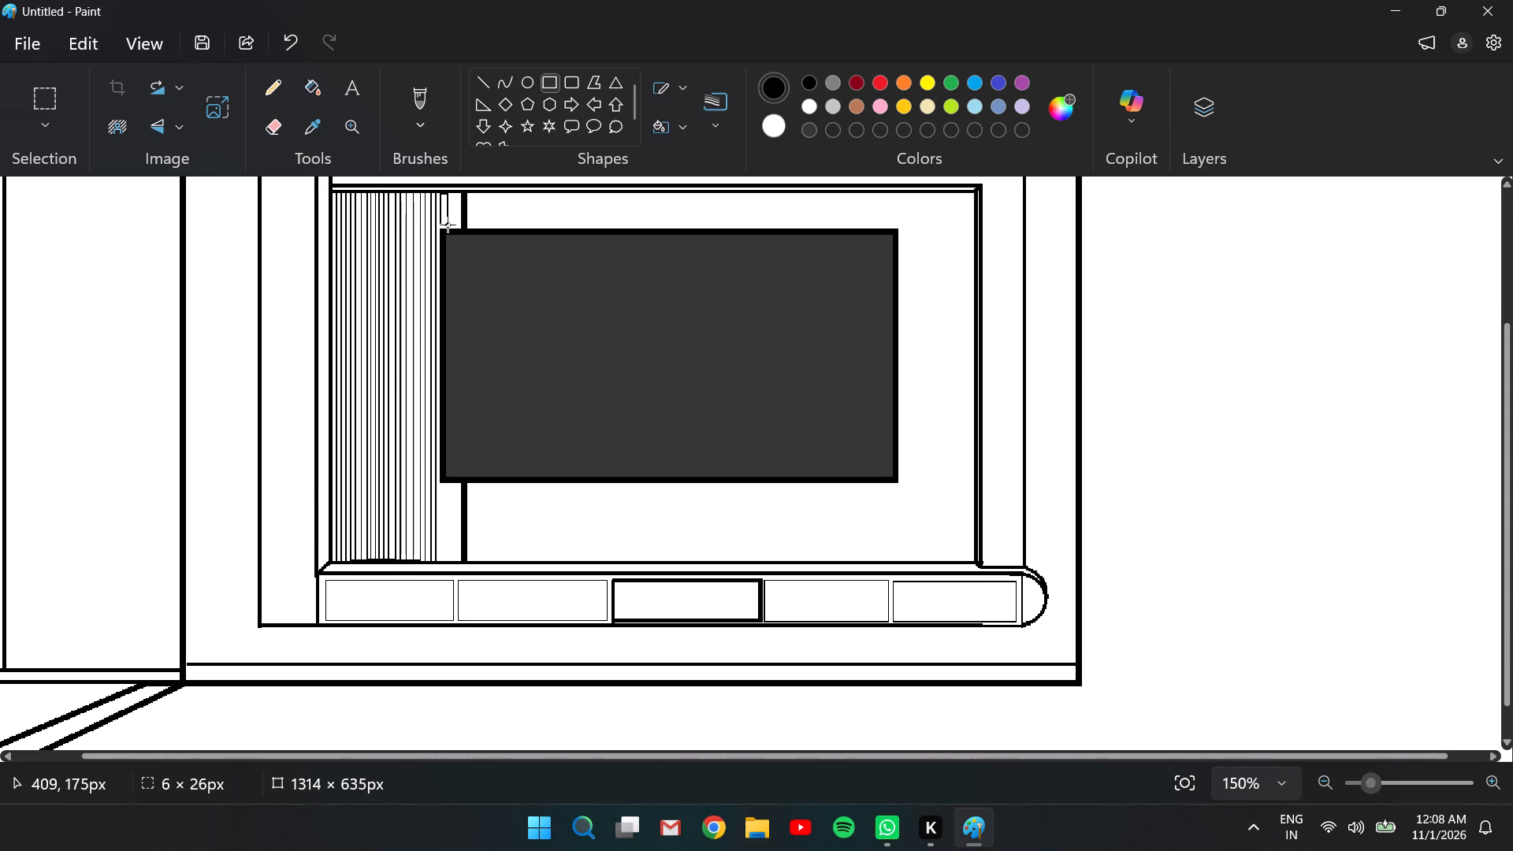
{"action": "left_click_drag", "start_coordinate": [448, 225], "coordinate": [448, 229]}
{"action": "left_click", "coordinate": [132, 217]}
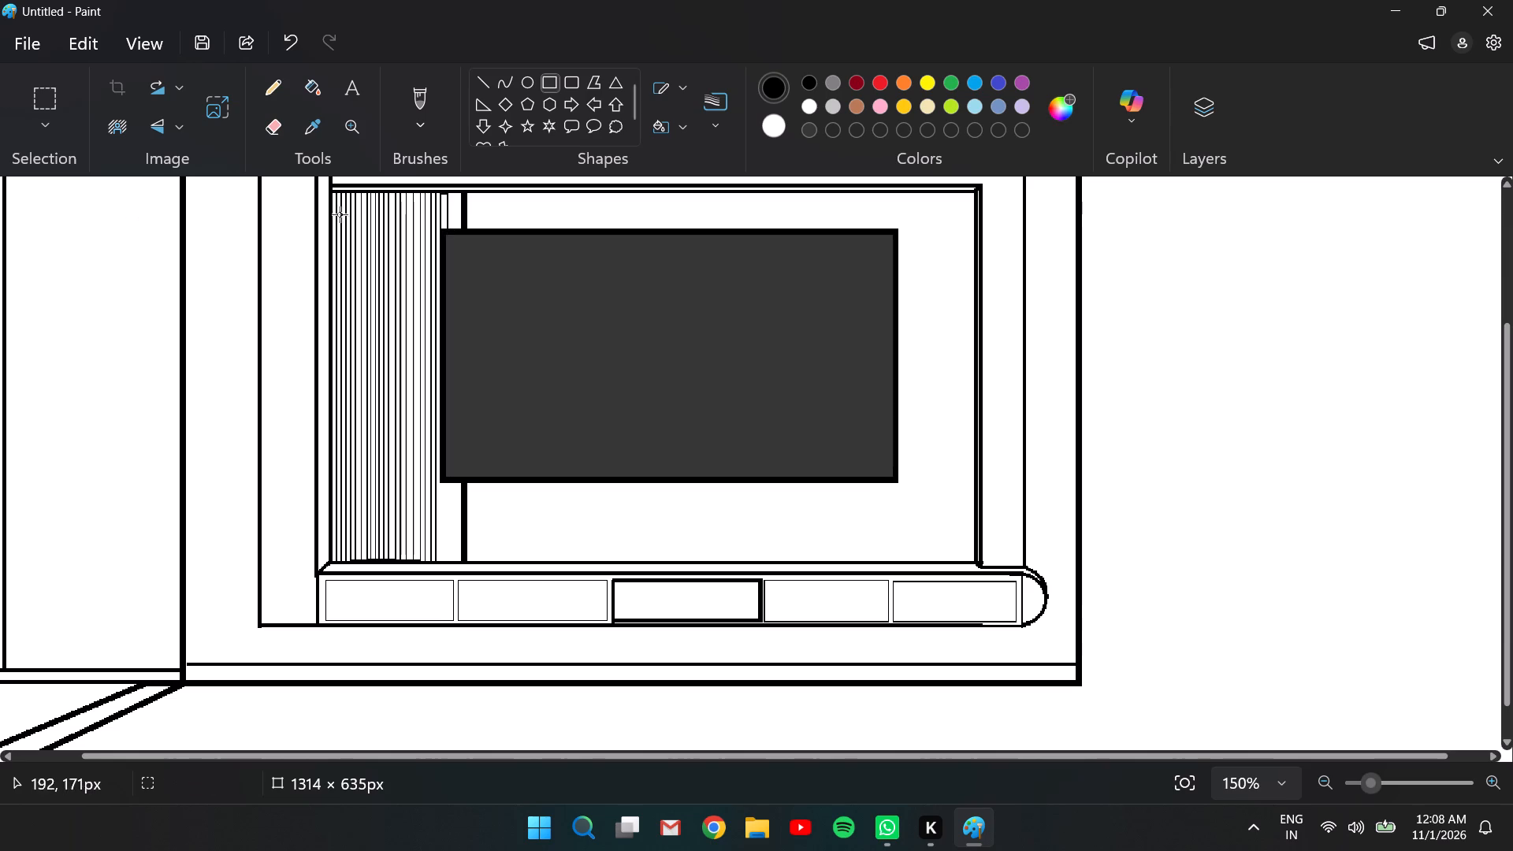
{"action": "left_click_drag", "start_coordinate": [453, 191], "coordinate": [459, 229]}
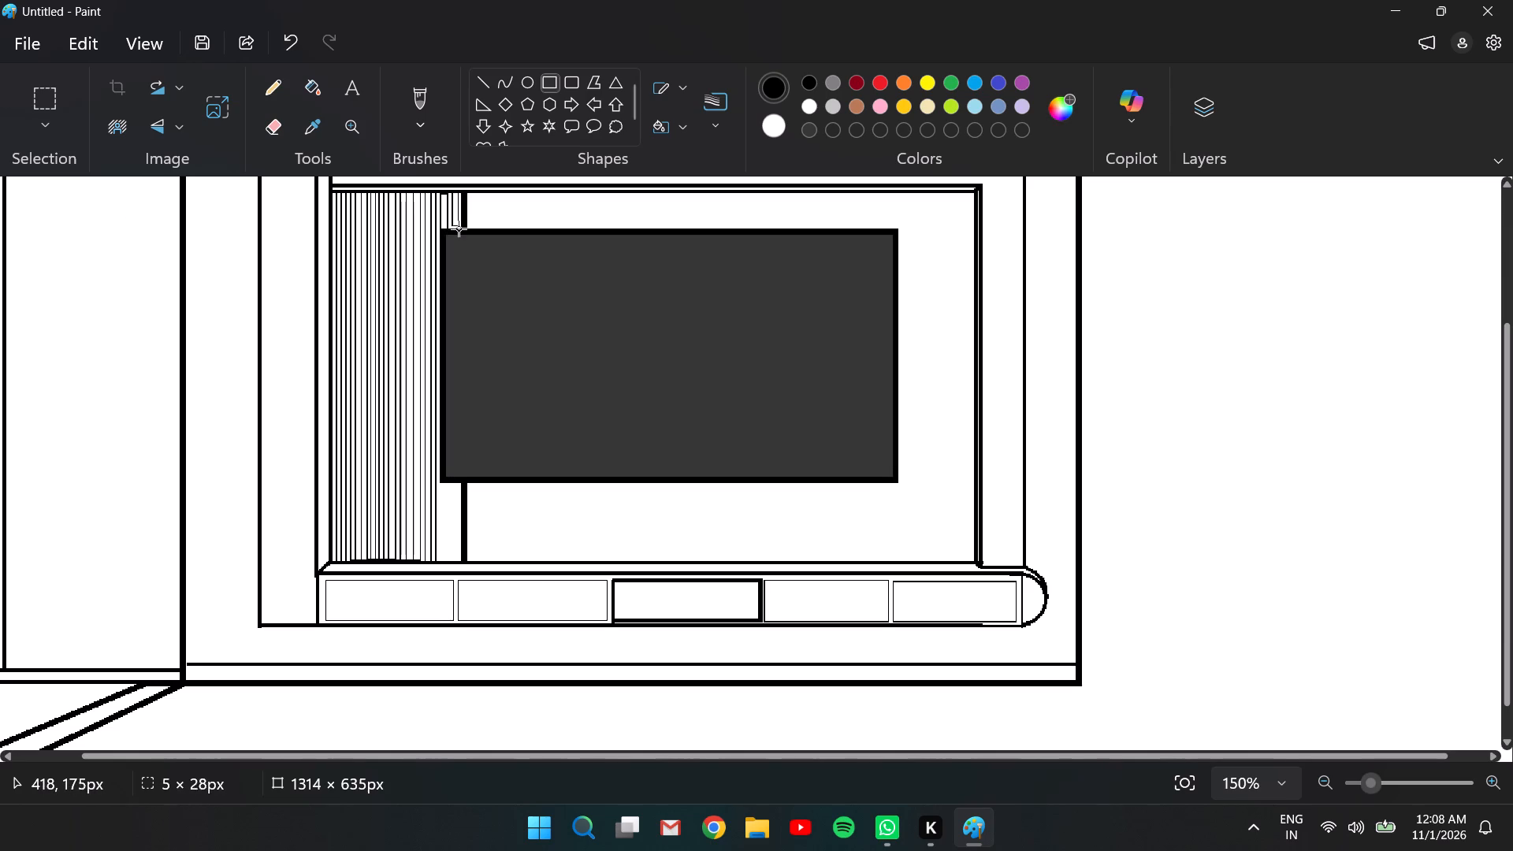
{"action": "left_click_drag", "start_coordinate": [459, 229], "coordinate": [457, 229]}
{"action": "left_click", "coordinate": [0, 293]}
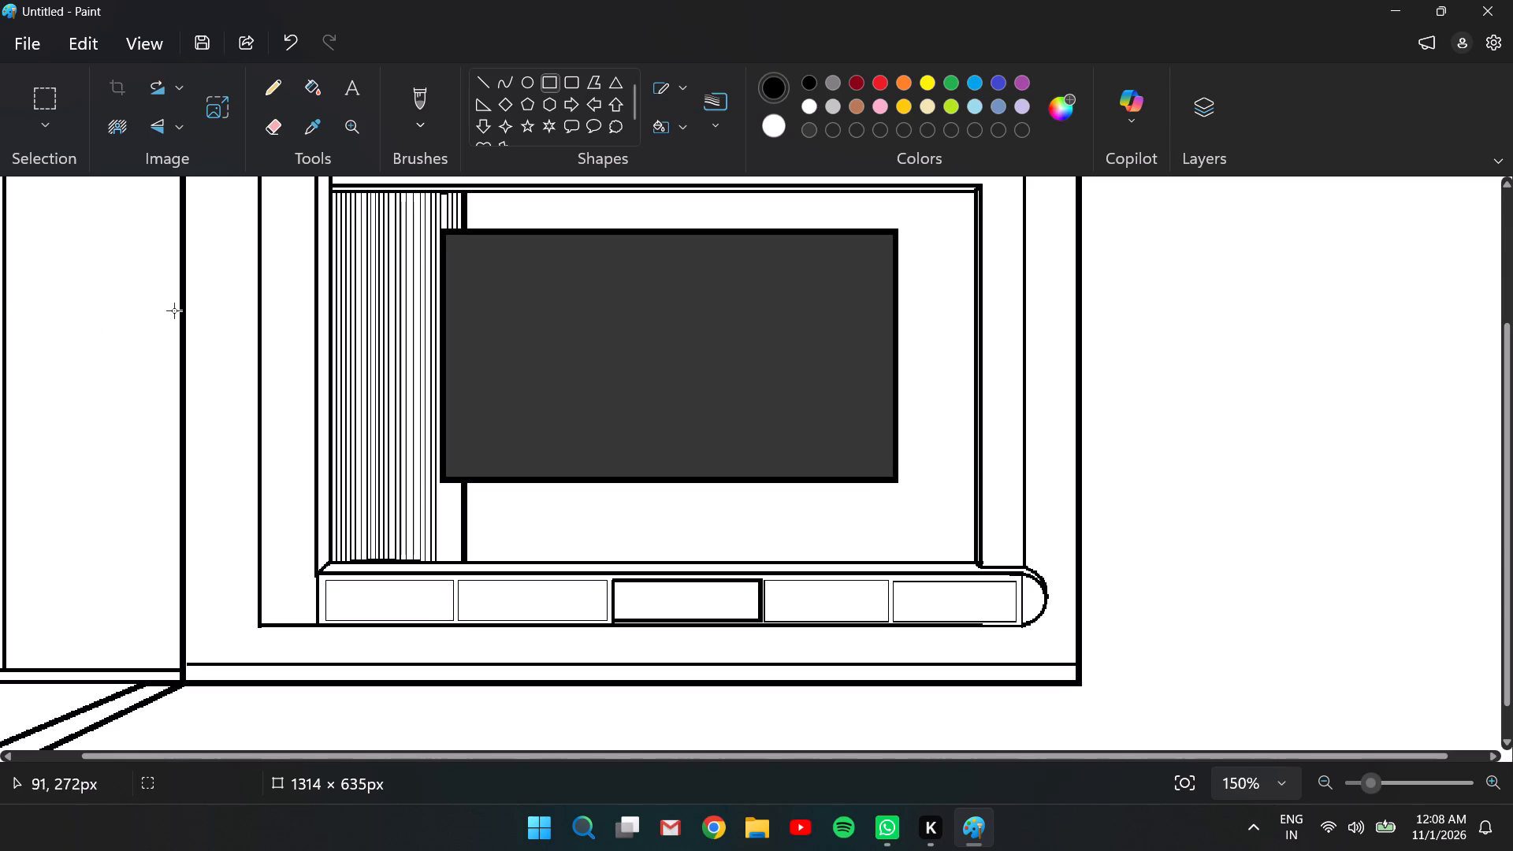
Draw two thin upright rectangles about 68 px high below the screen's left end, reaching down to the ledge, continuing the slats.
{"action": "left_click_drag", "start_coordinate": [442, 481], "coordinate": [443, 543]}
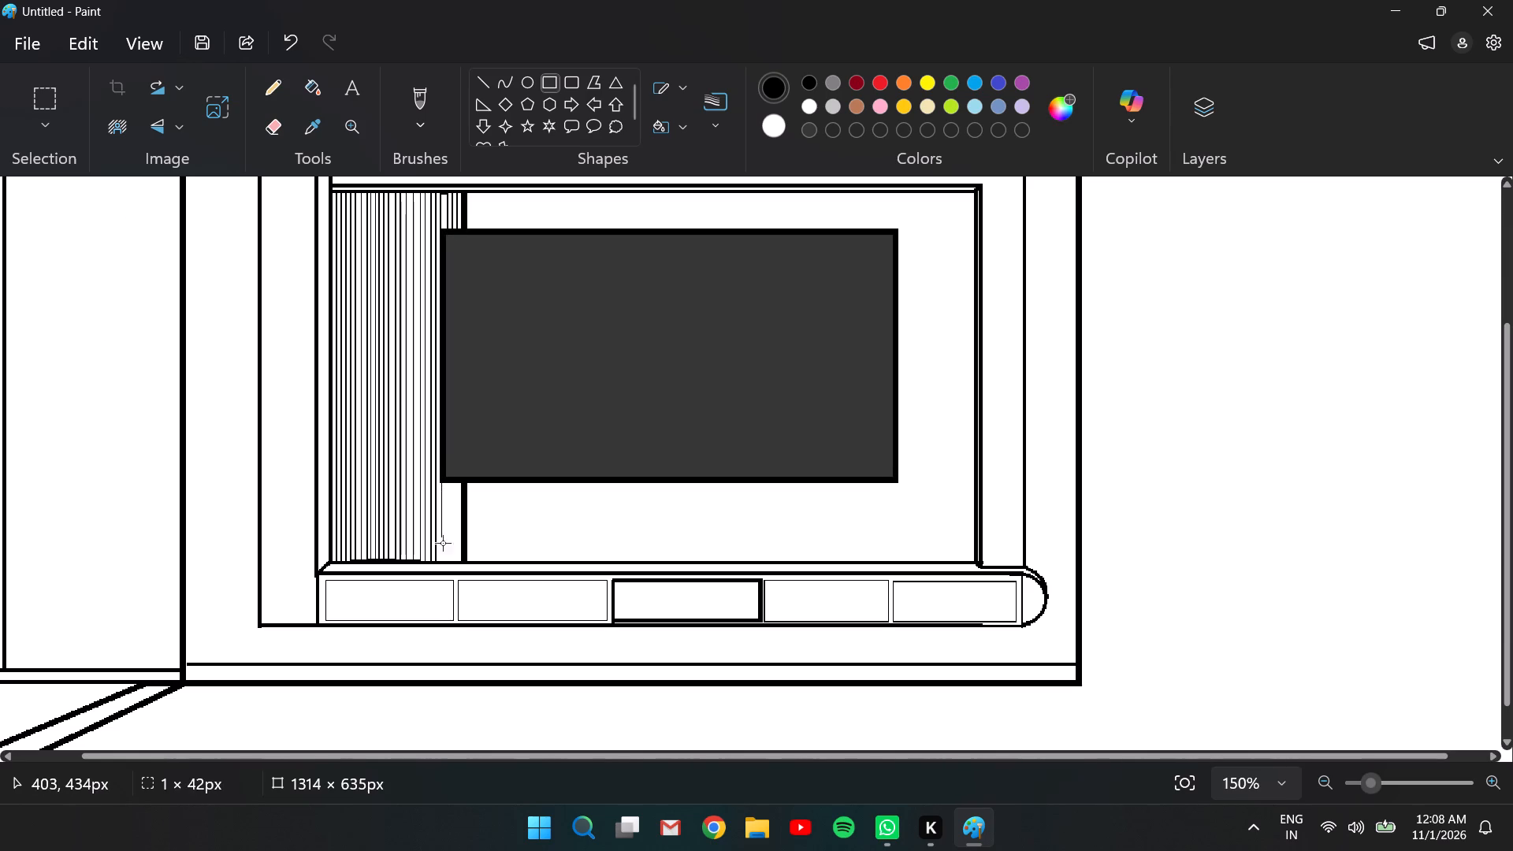
{"action": "left_click_drag", "start_coordinate": [443, 543], "coordinate": [448, 562]}
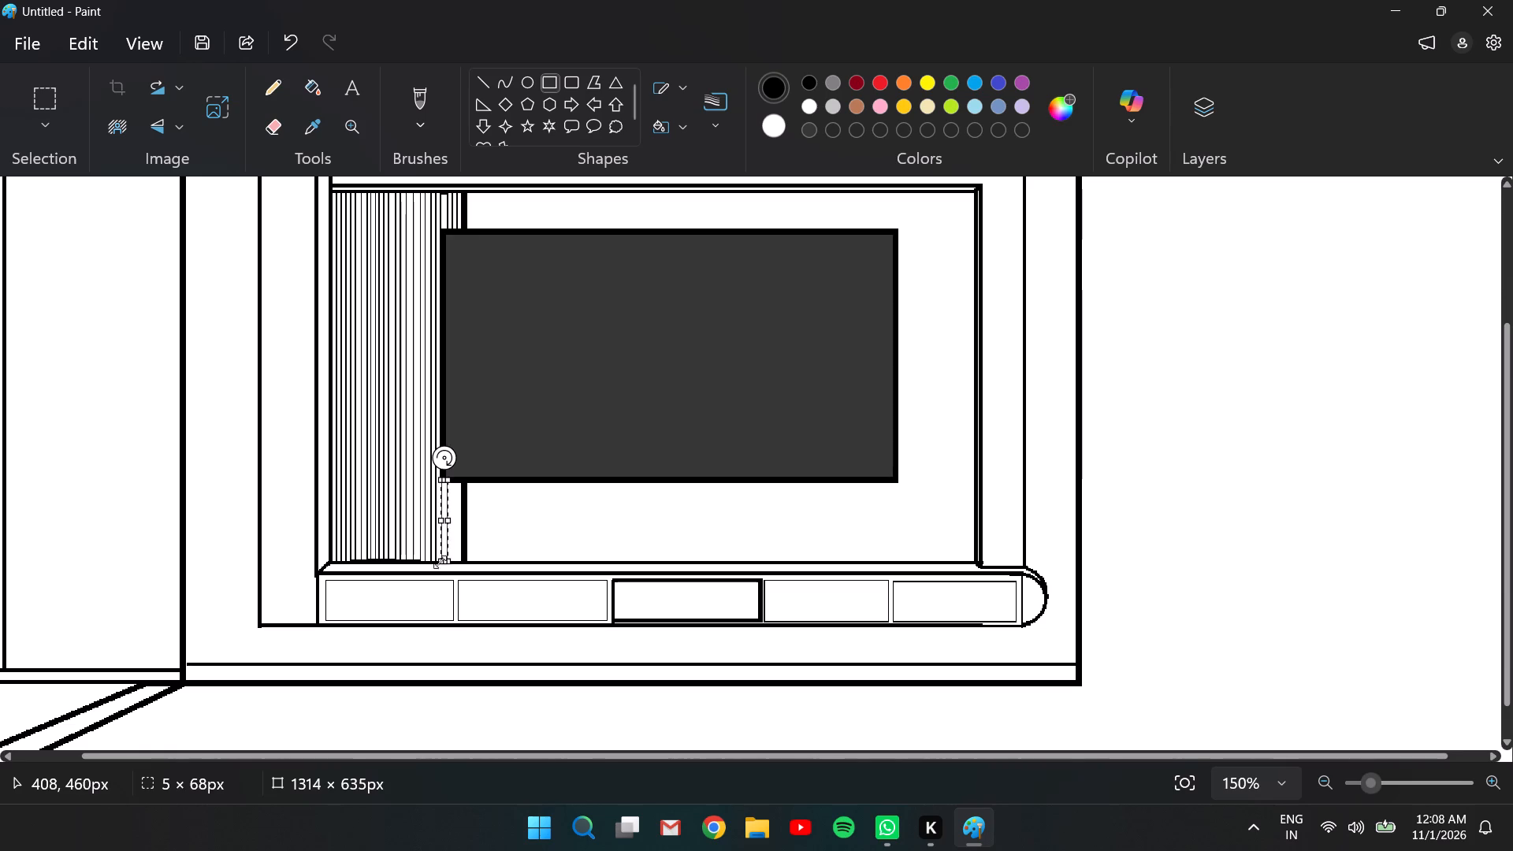
{"action": "left_click", "coordinate": [0, 492]}
{"action": "left_click_drag", "start_coordinate": [453, 484], "coordinate": [457, 520]}
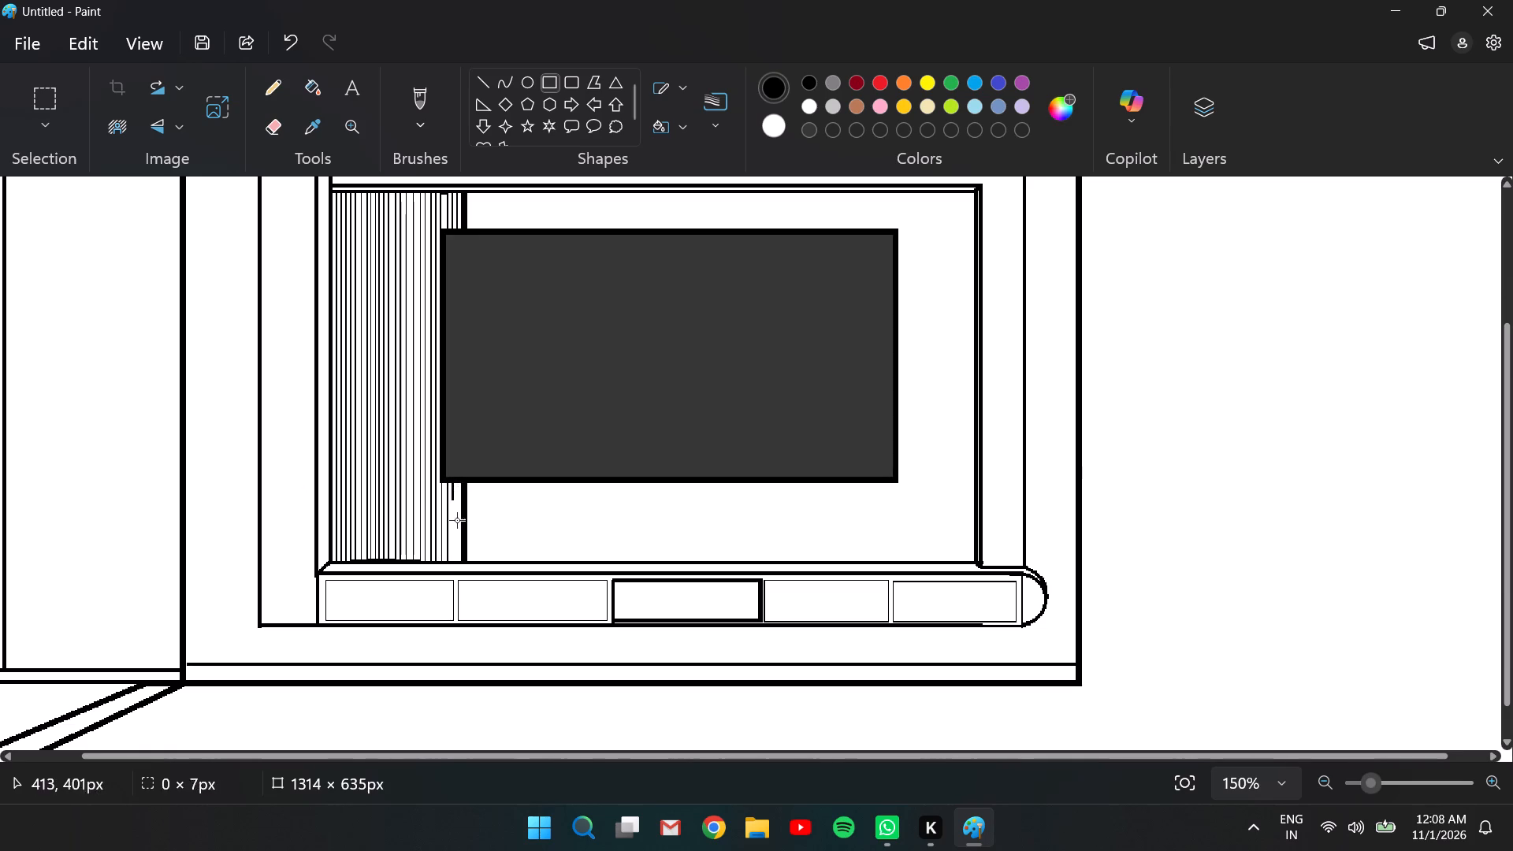
{"action": "left_click_drag", "start_coordinate": [457, 520], "coordinate": [457, 563]}
{"action": "left_click", "coordinate": [8, 507]}
Draw a 3 px thick black line about 111 px long along the bottom of the slats and nudge it slightly up.
{"action": "left_click", "coordinate": [486, 80]}
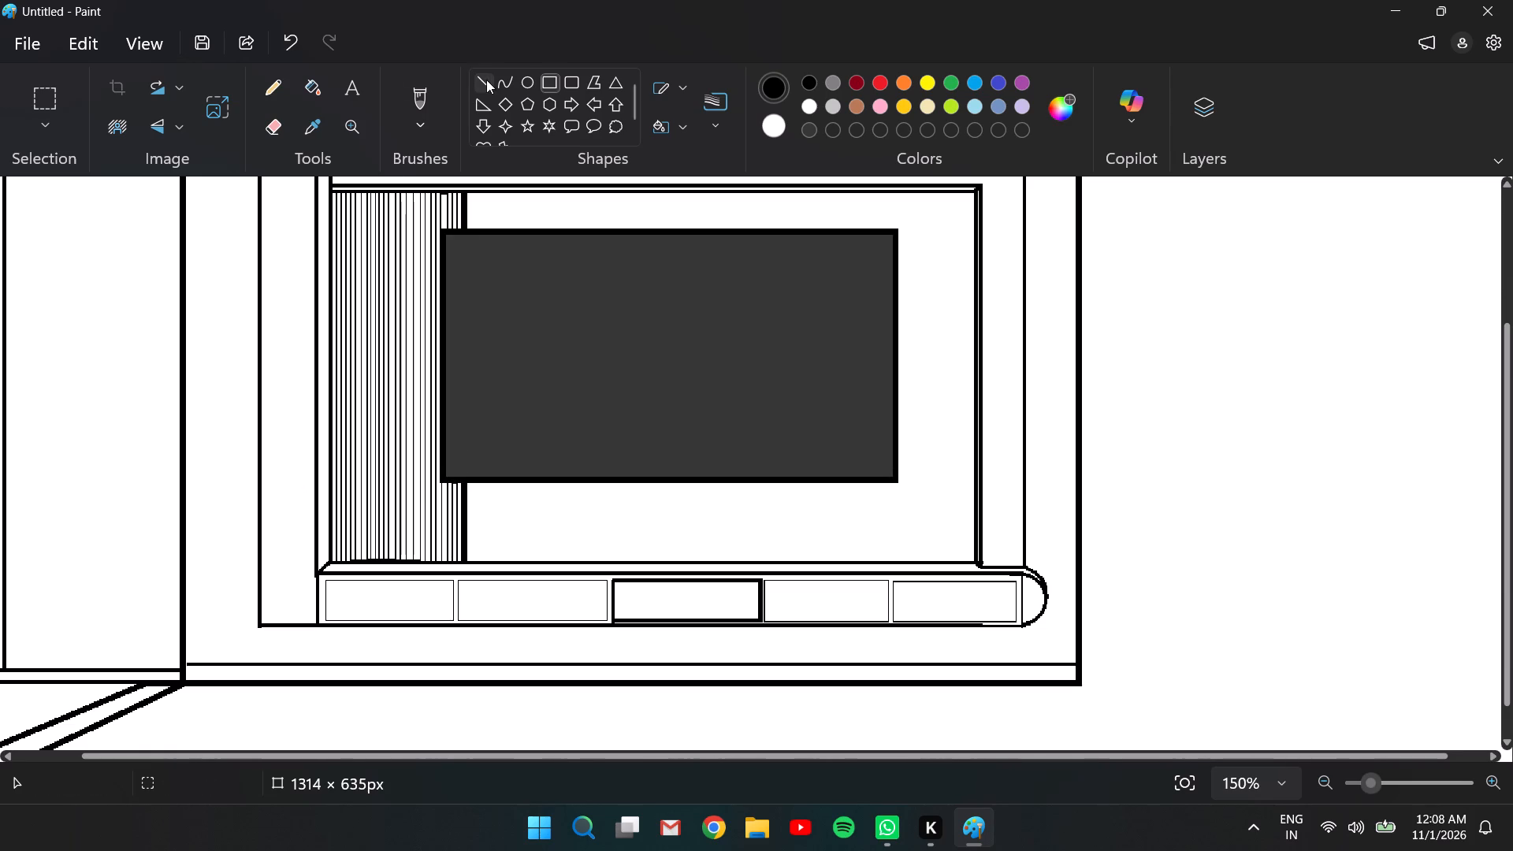
{"action": "left_click_drag", "start_coordinate": [331, 560], "coordinate": [446, 563]}
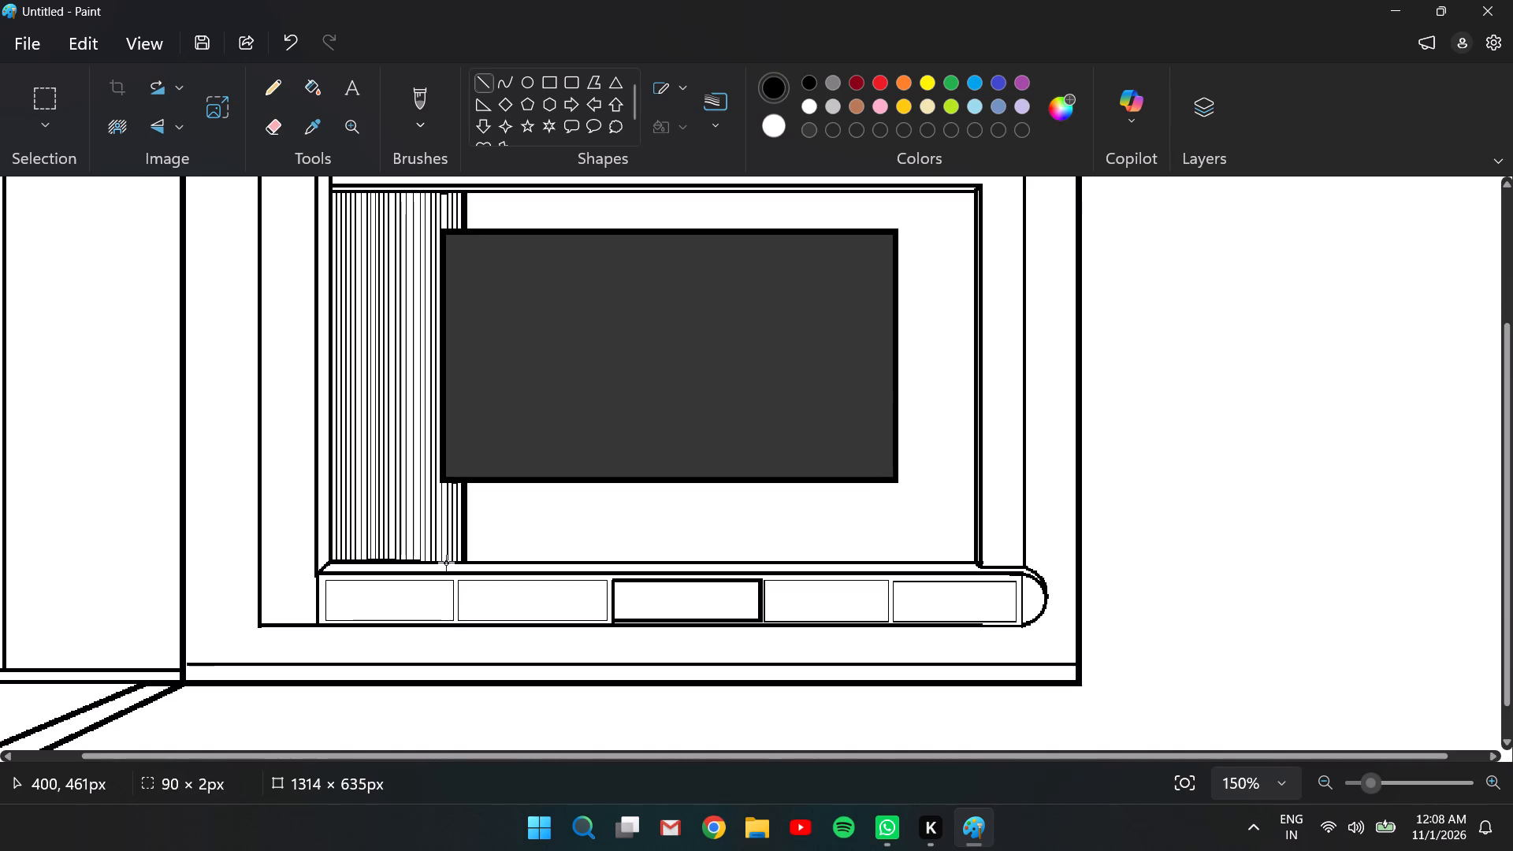
{"action": "left_click_drag", "start_coordinate": [446, 563], "coordinate": [463, 561]}
{"action": "left_click", "coordinate": [719, 123]}
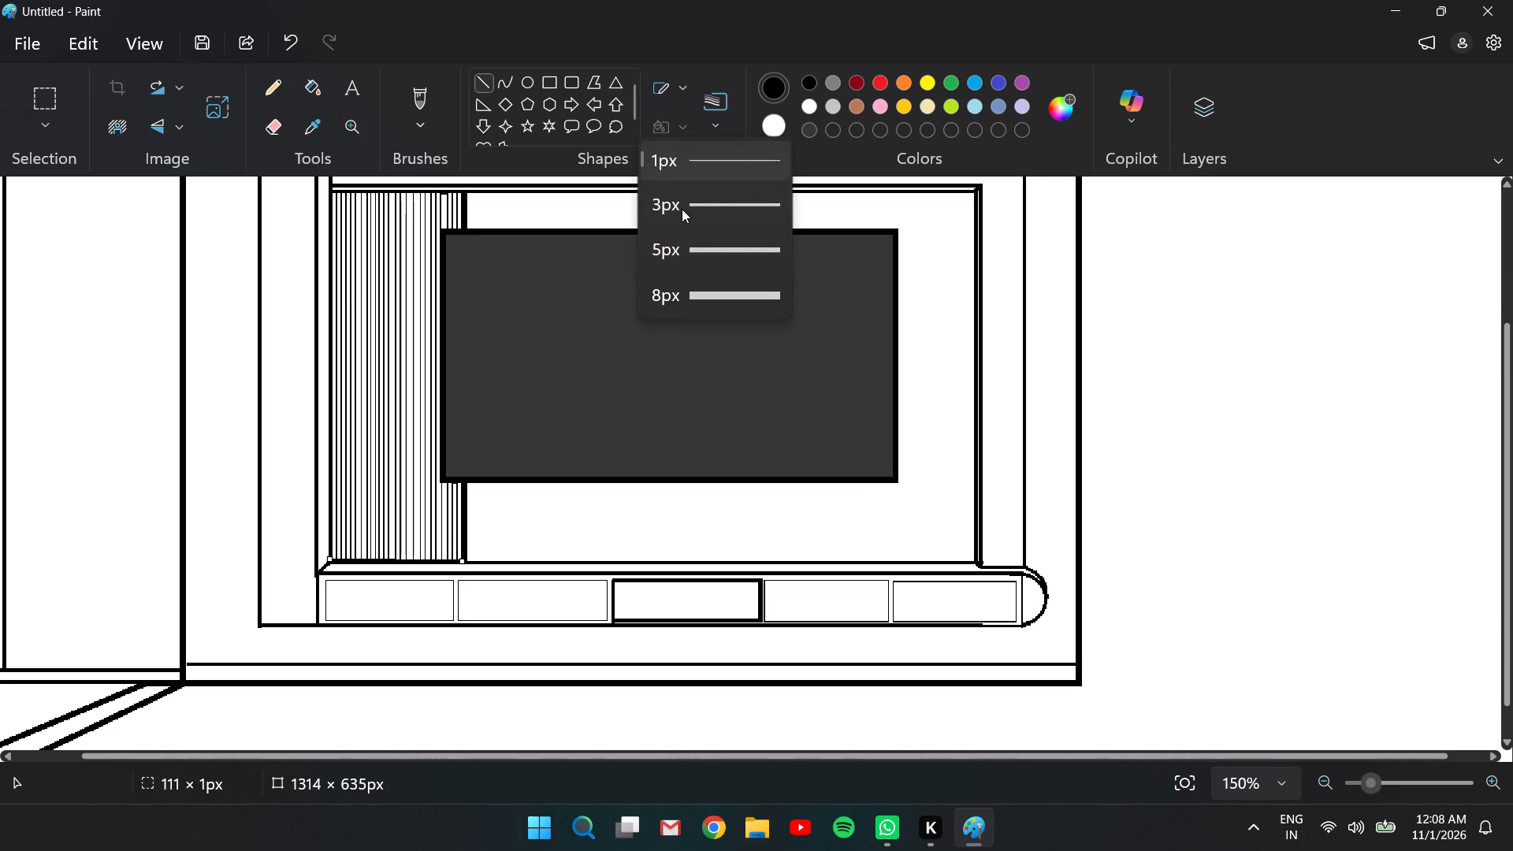
{"action": "left_click", "coordinate": [682, 209]}
{"action": "key", "text": "Up"}
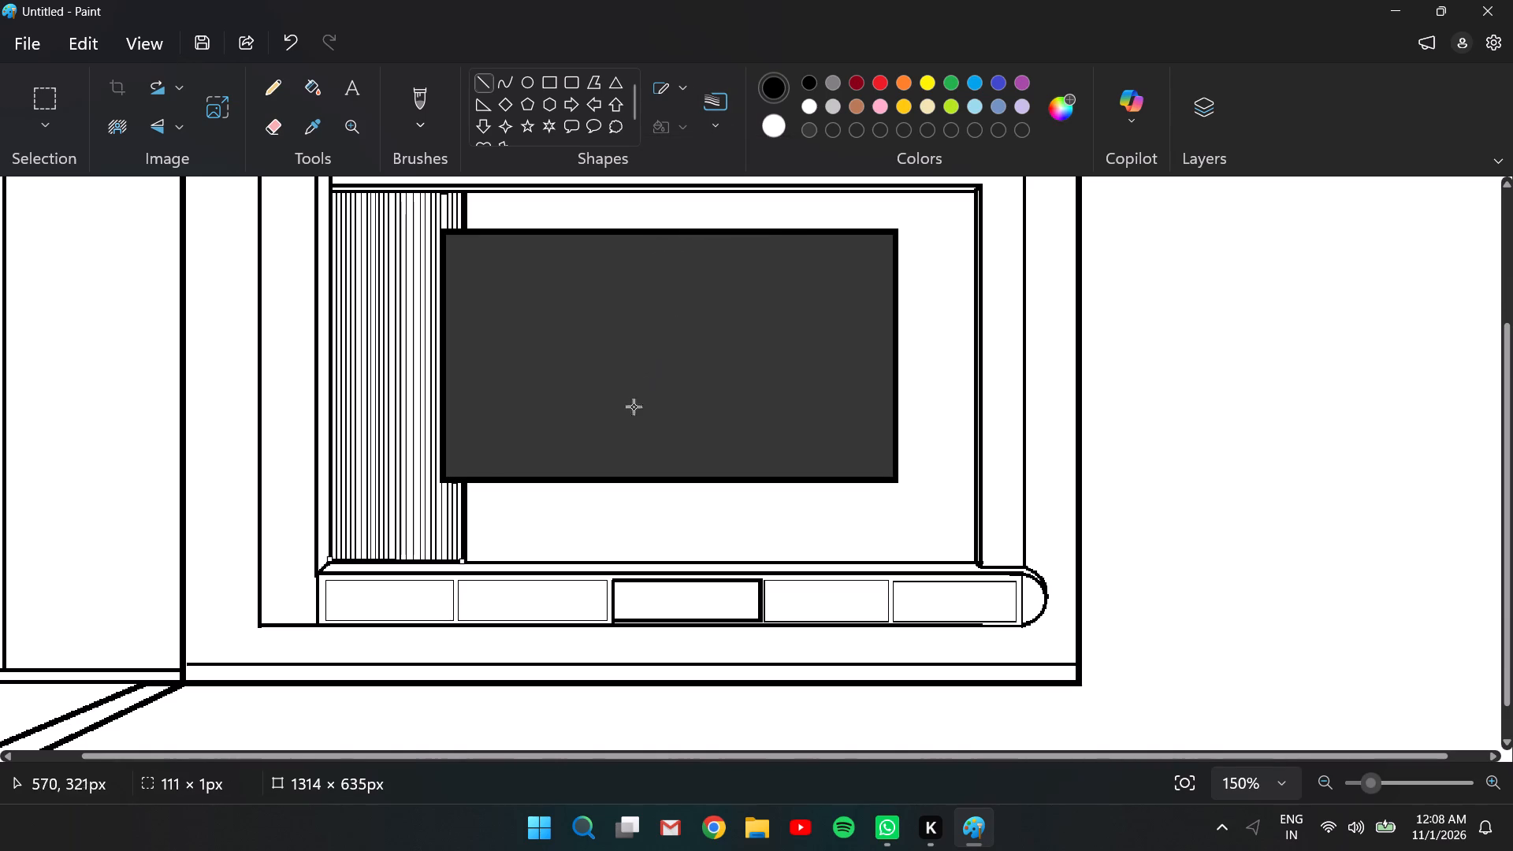
{"action": "left_click", "coordinate": [416, 563]}
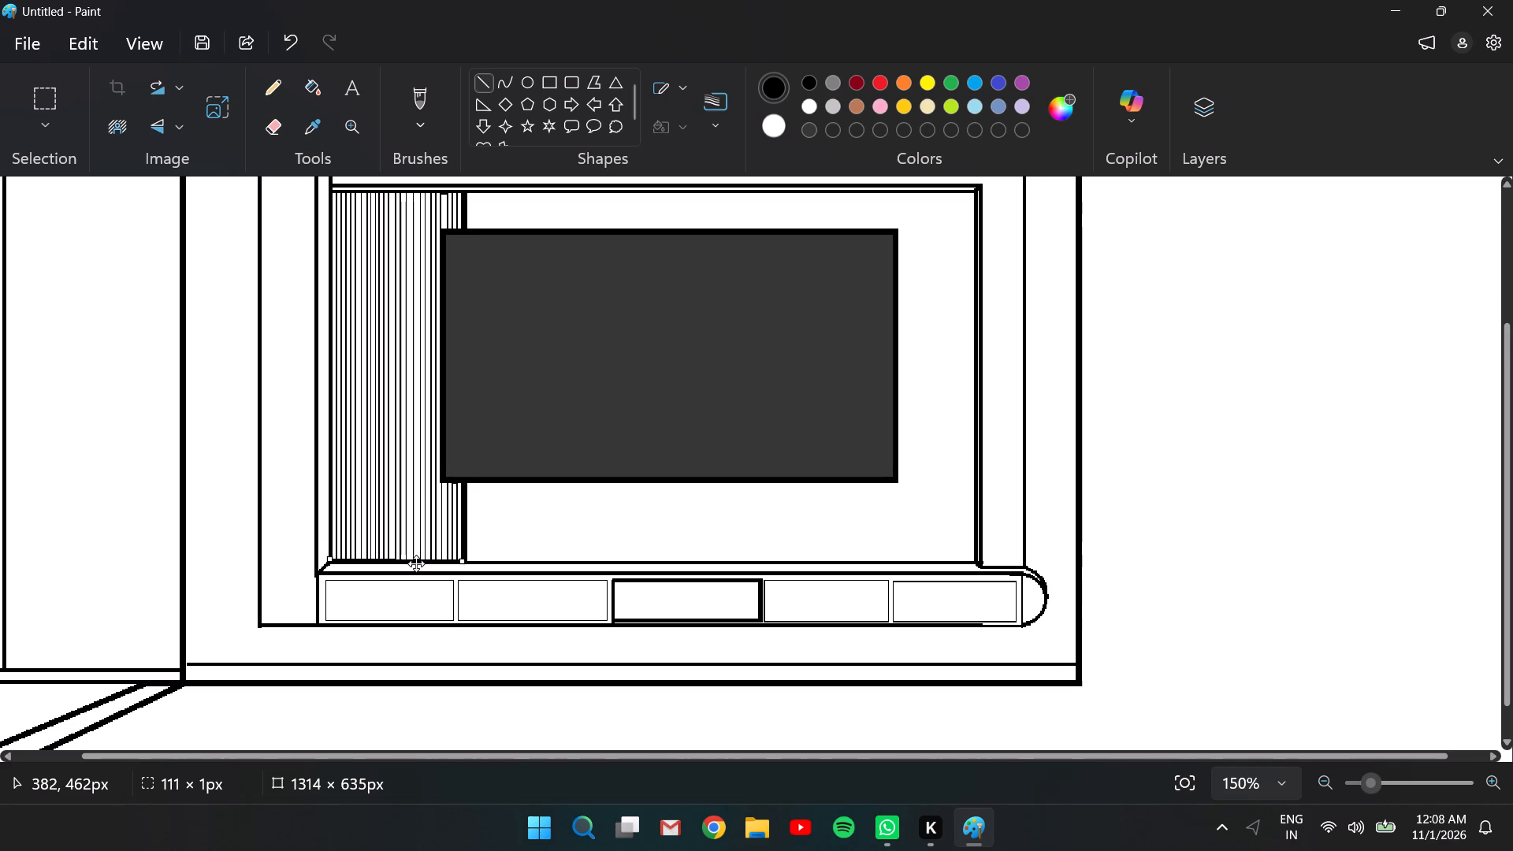
{"action": "left_click", "coordinate": [330, 560]}
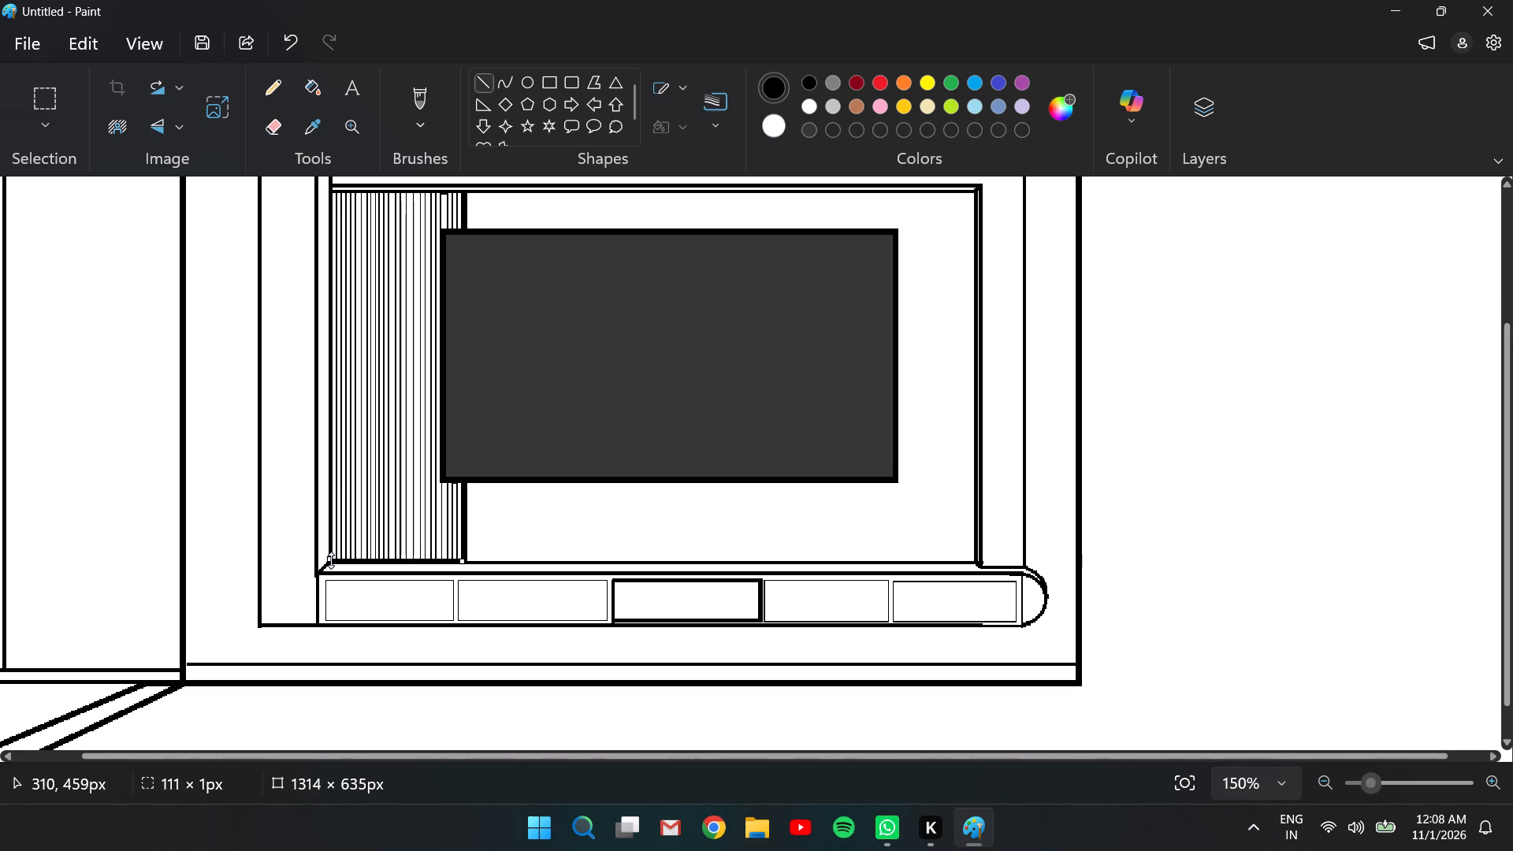
{"action": "left_click", "coordinate": [17, 513]}
Draw a 3 px thick black horizontal line about 114 px long along the top of the slats.
{"action": "scroll", "coordinate": [108, 461], "scroll_direction": "up", "scroll_amount": 2}
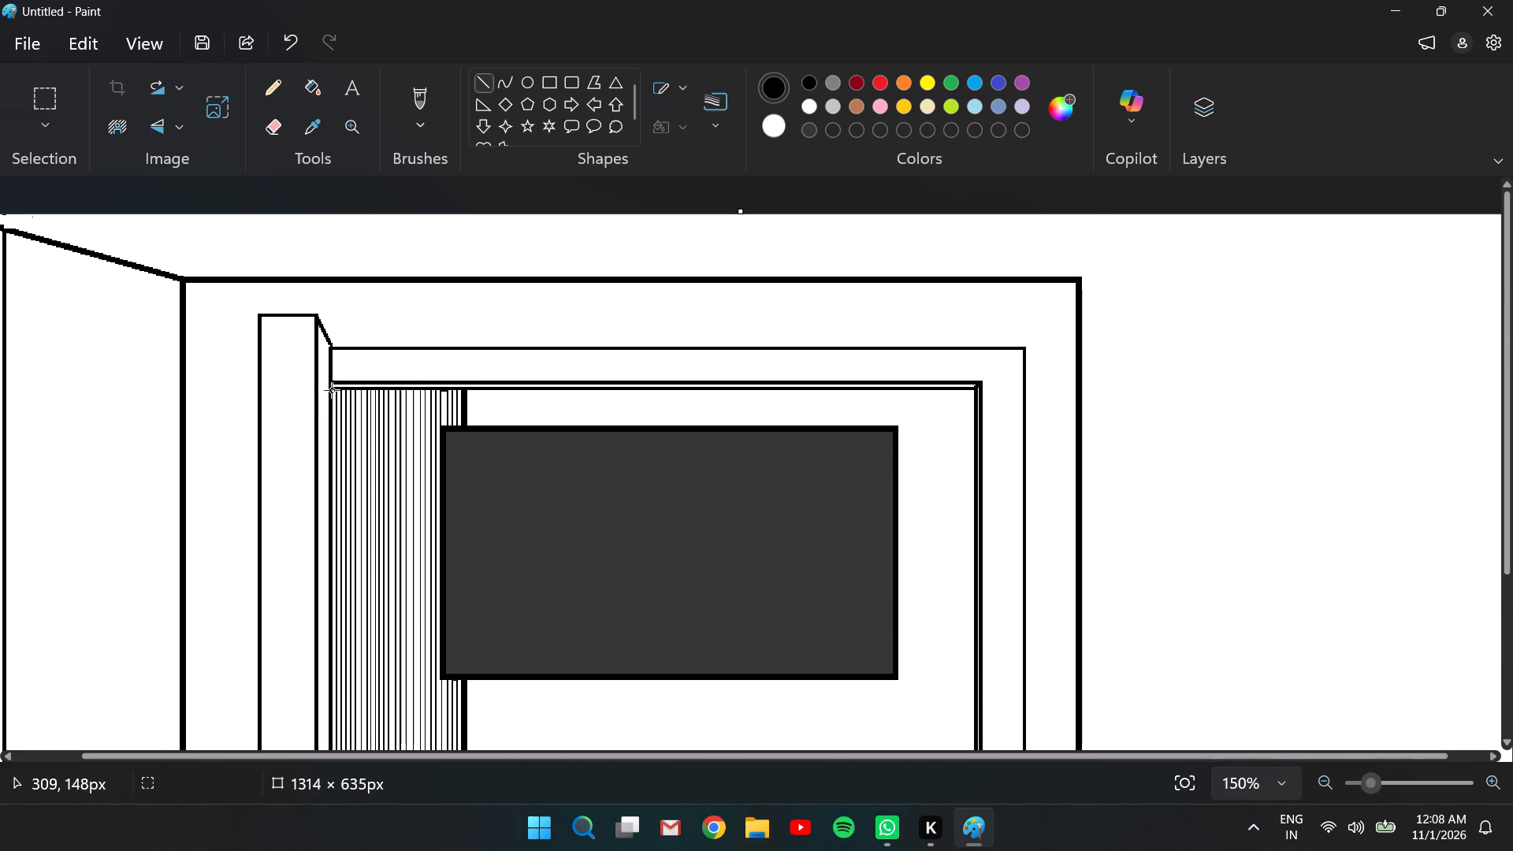
{"action": "left_click_drag", "start_coordinate": [333, 391], "coordinate": [447, 395]}
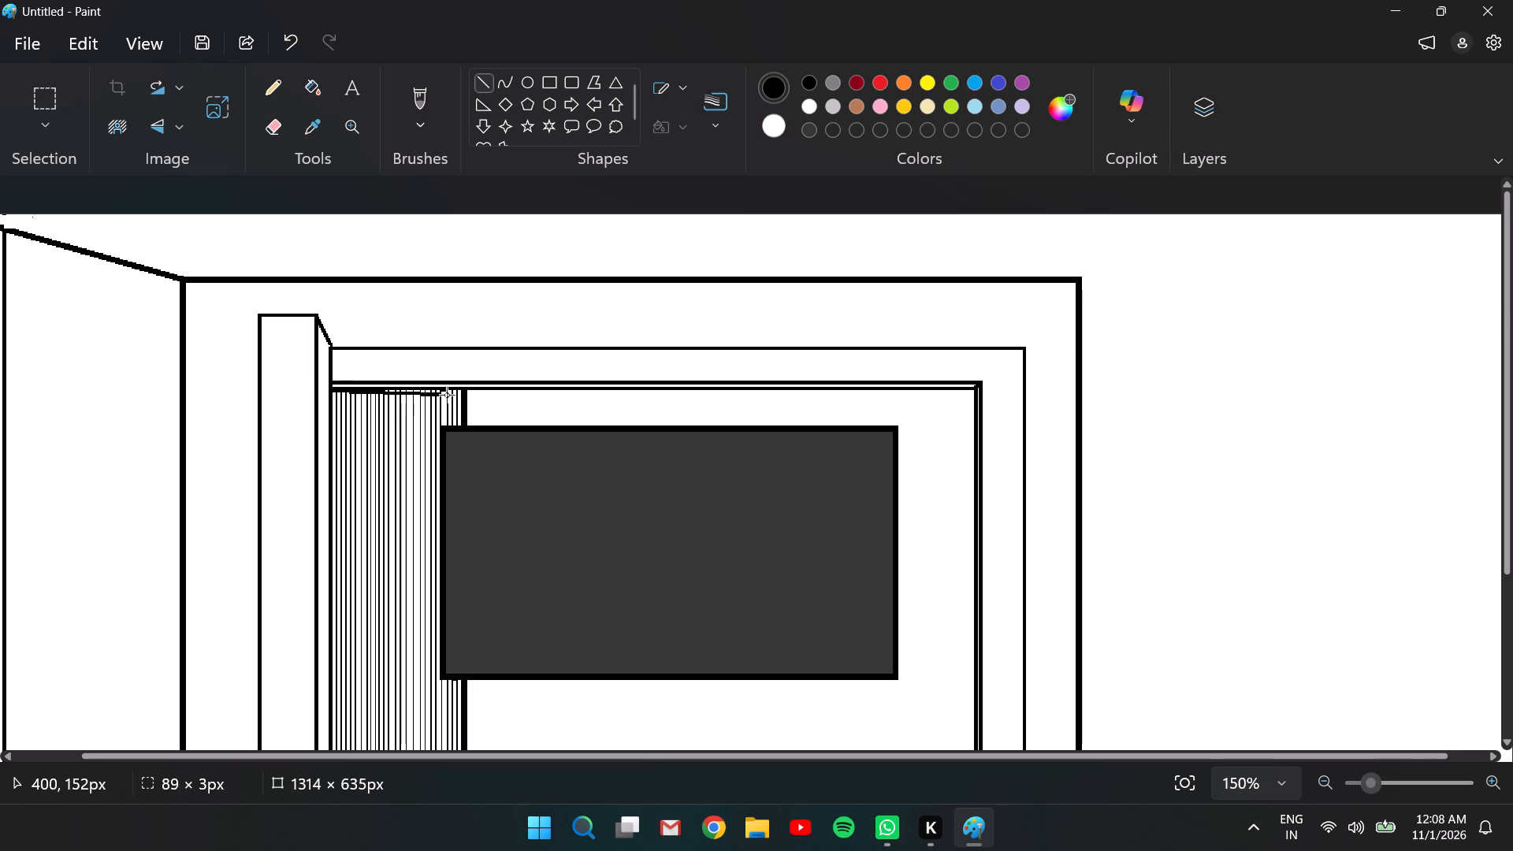
{"action": "left_click_drag", "start_coordinate": [447, 395], "coordinate": [467, 391]}
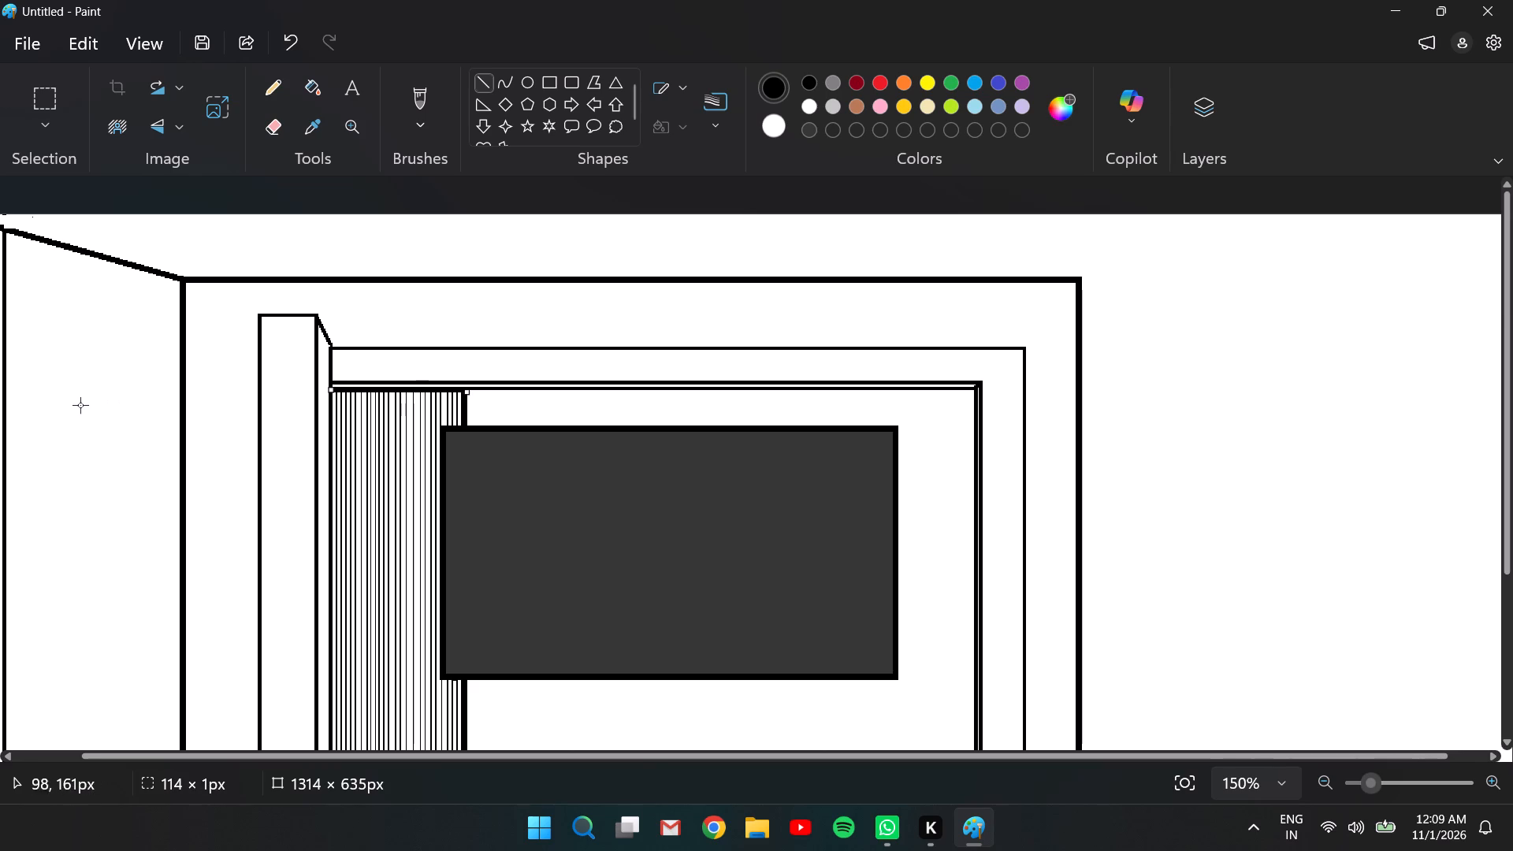
{"action": "left_click", "coordinate": [55, 405]}
Draw a yellow horizontal line about 533 px long just under the recess's top edge, from the slats' left end to near the right edge.
{"action": "scroll", "coordinate": [57, 405], "scroll_direction": "down", "scroll_amount": 1}
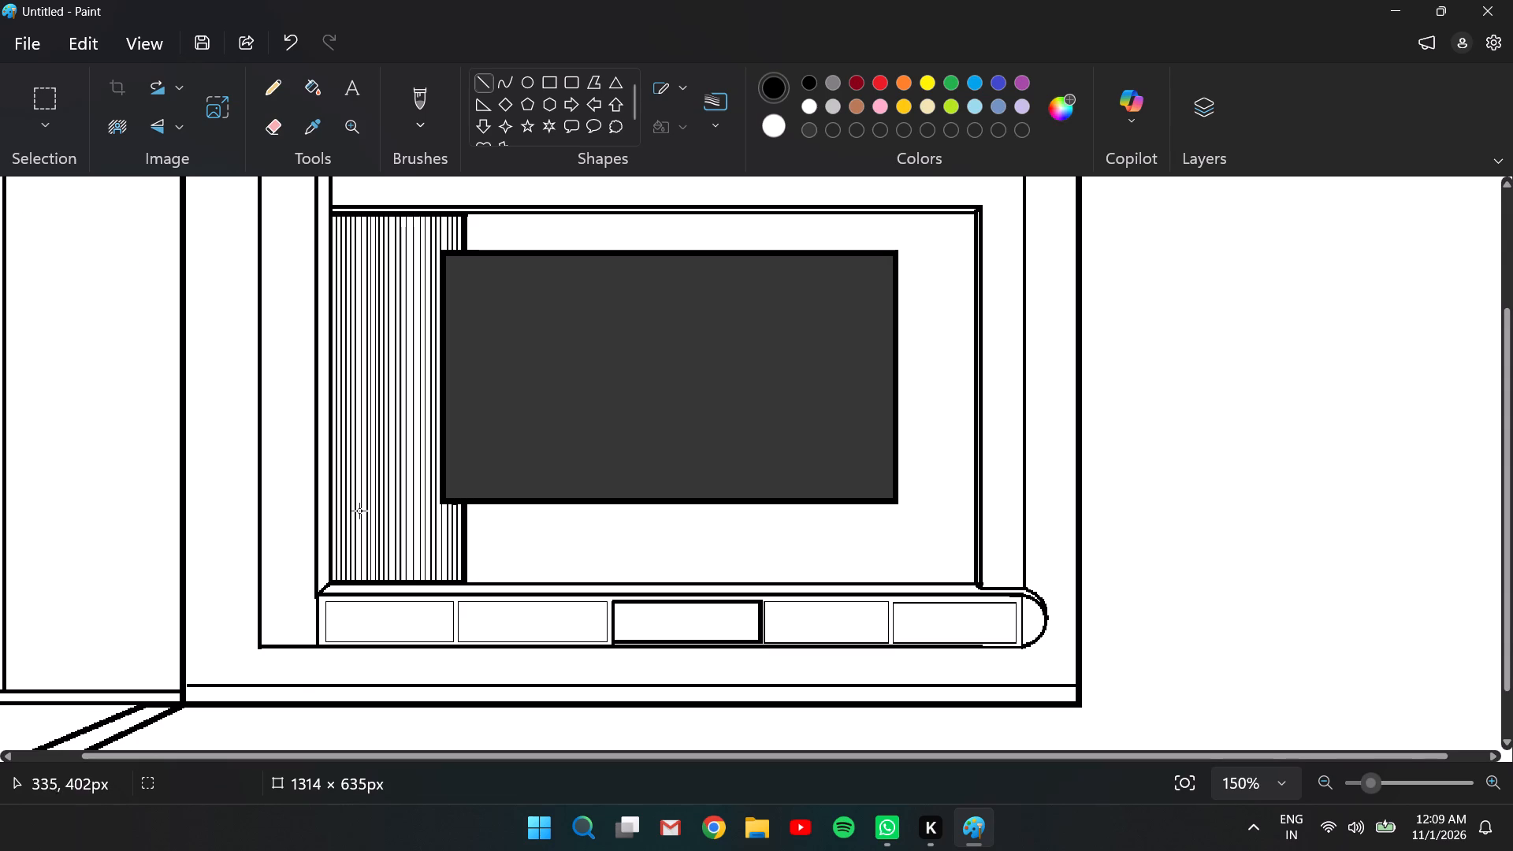
{"action": "scroll", "coordinate": [359, 510], "scroll_direction": "up", "scroll_amount": 1}
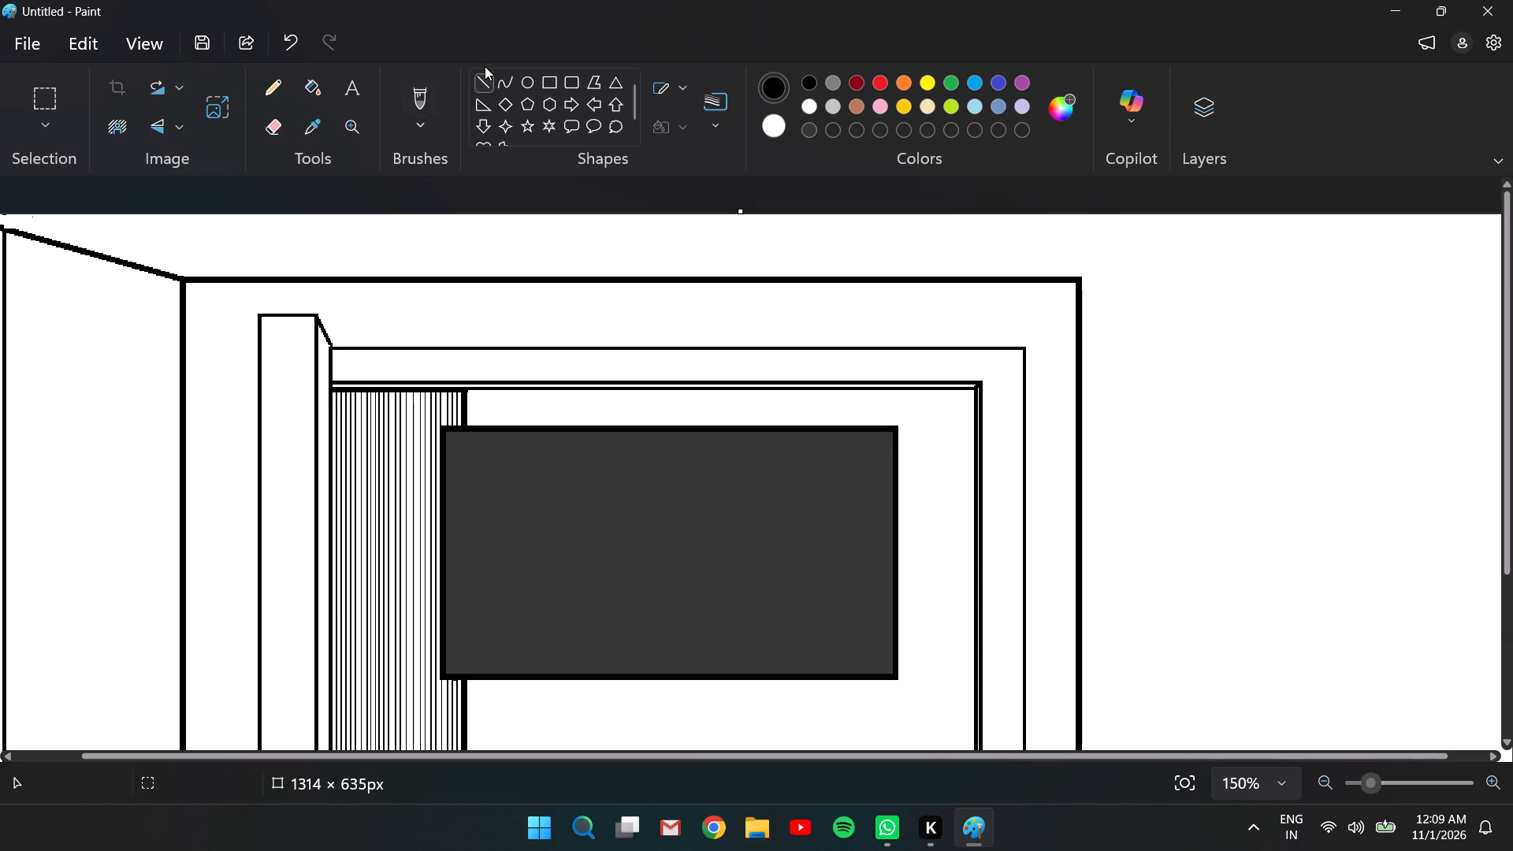
{"action": "left_click", "coordinate": [928, 79]}
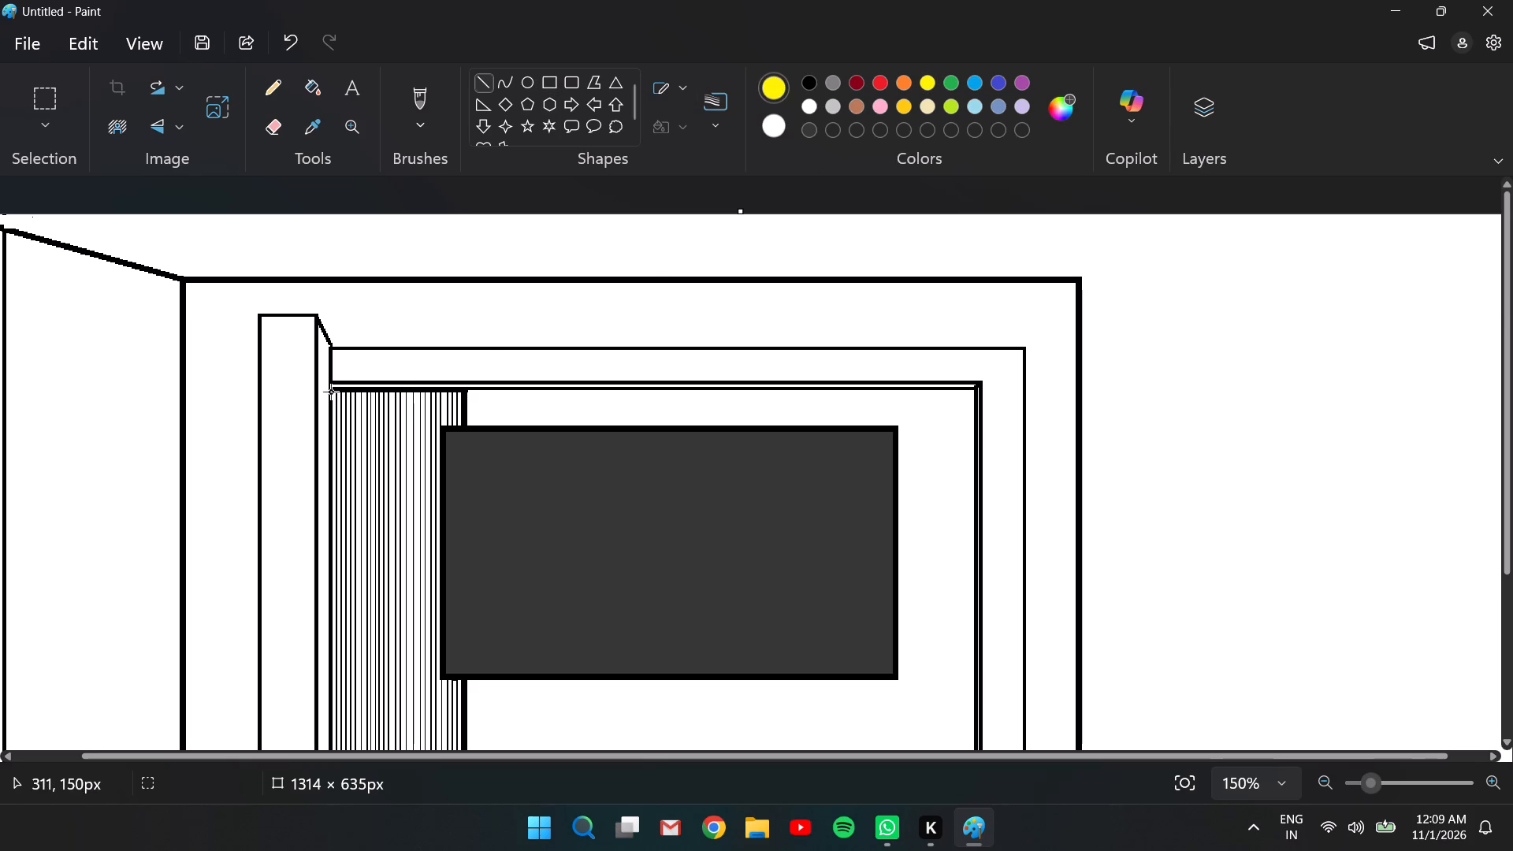
{"action": "left_click_drag", "start_coordinate": [333, 392], "coordinate": [966, 393]}
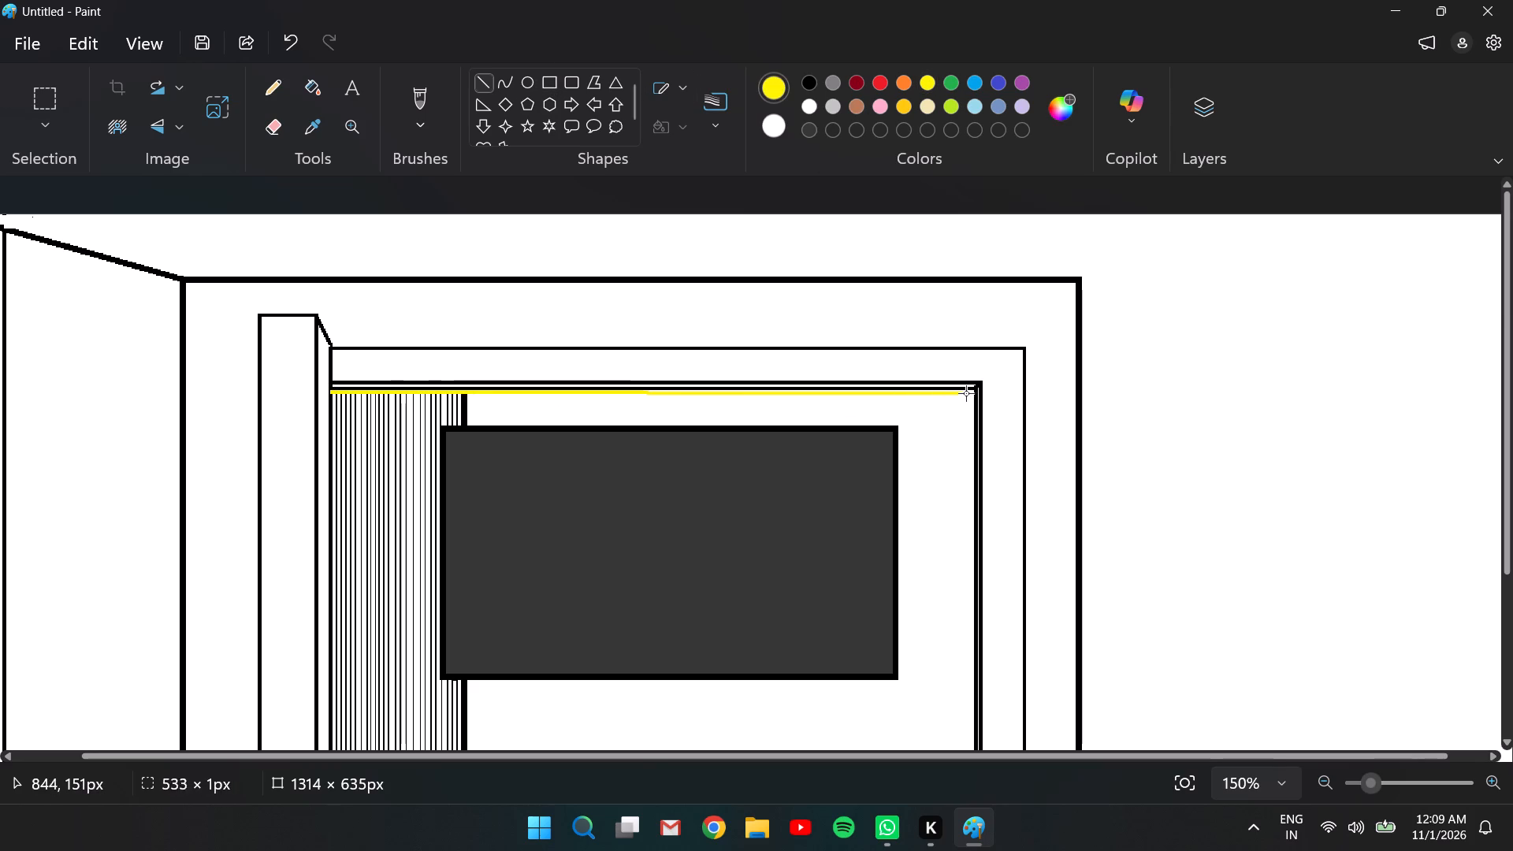
{"action": "left_click_drag", "start_coordinate": [966, 393], "coordinate": [968, 393]}
{"action": "left_click", "coordinate": [756, 311]}
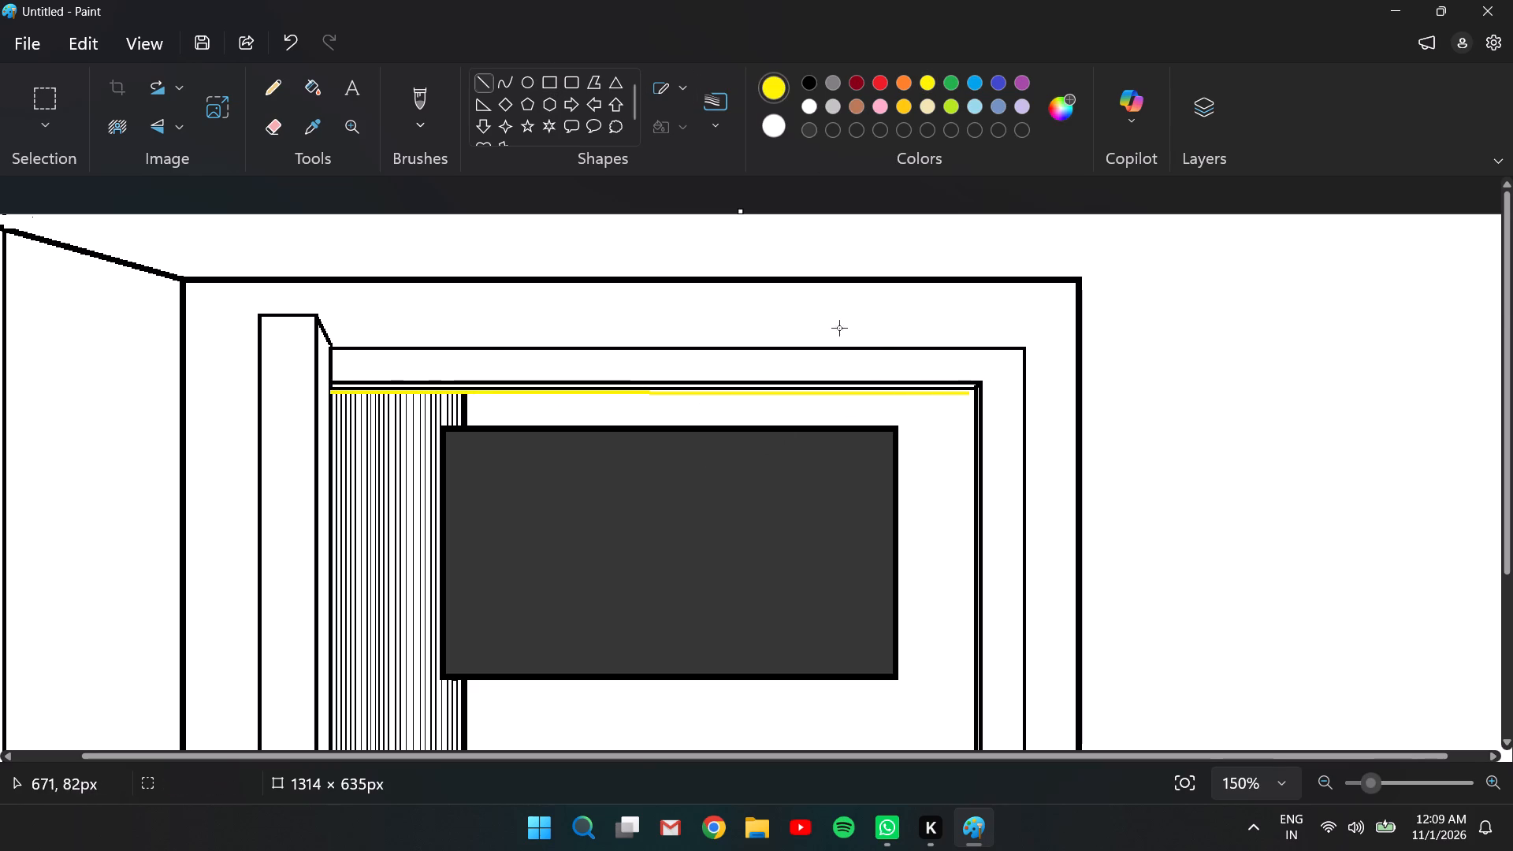
Draw a yellow vertical line about 307 px long just inside the recess's right edge, from the horizontal yellow line down to the ledge.
{"action": "left_click_drag", "start_coordinate": [968, 395], "coordinate": [969, 516]}
{"action": "scroll", "coordinate": [968, 395], "scroll_direction": "down", "scroll_amount": 2}
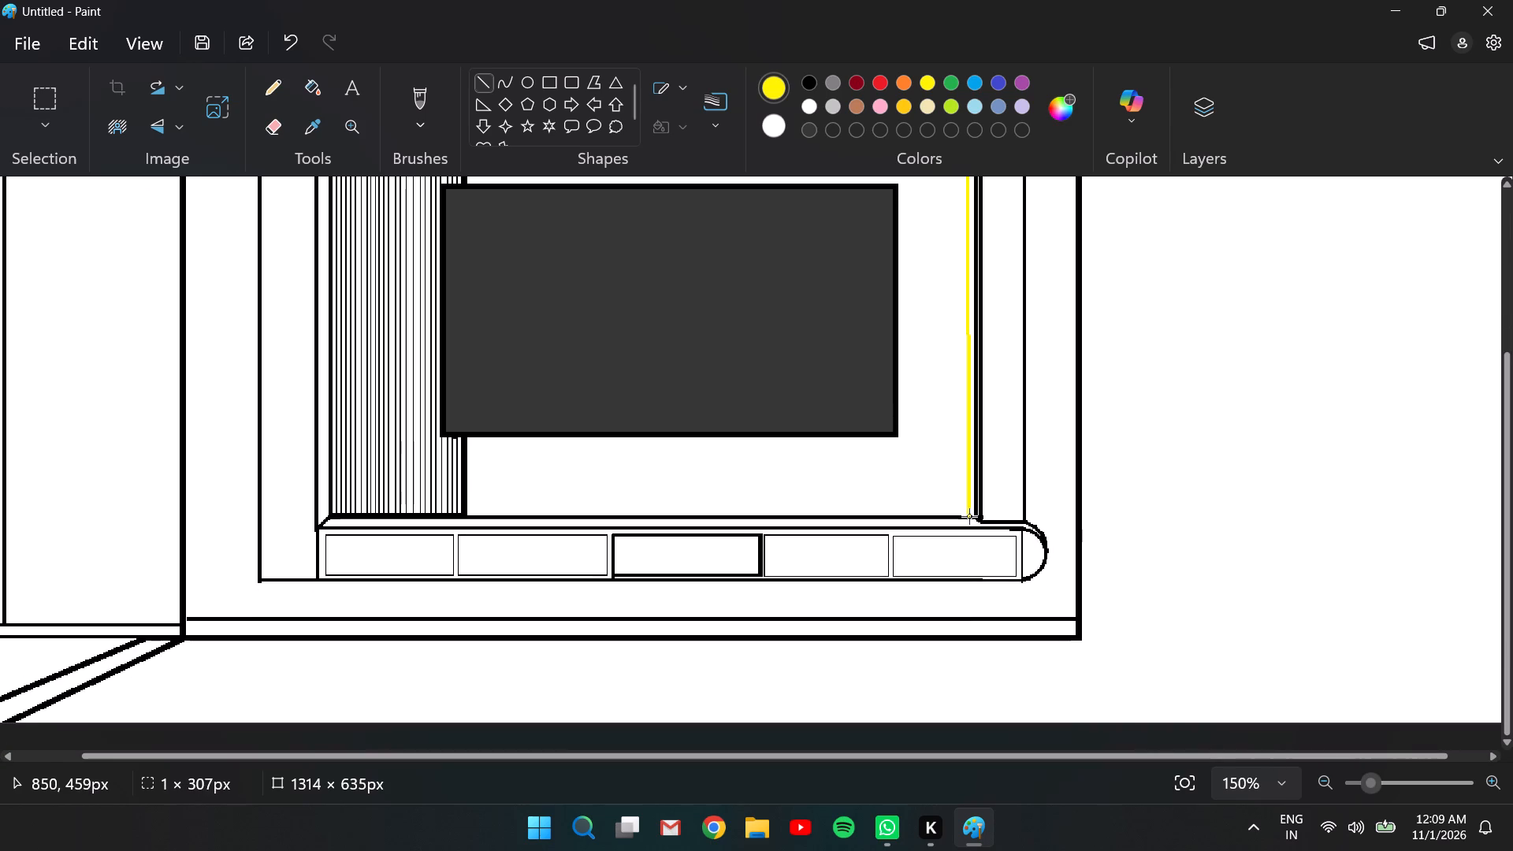
{"action": "left_click_drag", "start_coordinate": [969, 516], "coordinate": [969, 515]}
{"action": "left_click", "coordinate": [862, 480]}
Draw an upright rectangle about 43 × 423 px just inside the tall narrow panel left of the recess, and make its outline dark grey.
{"action": "scroll", "coordinate": [862, 480], "scroll_direction": "up", "scroll_amount": 1}
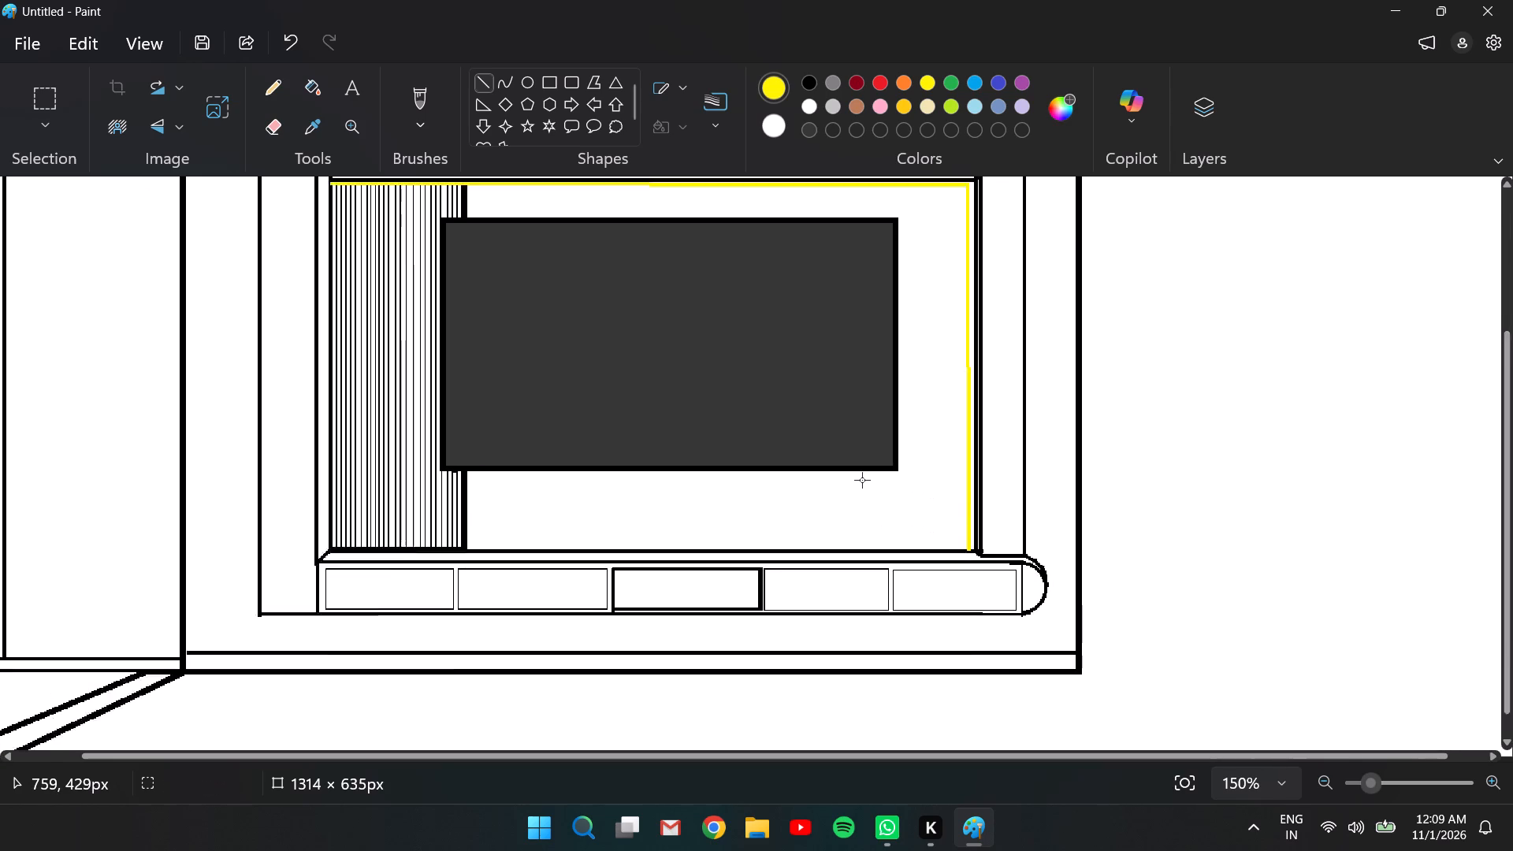
{"action": "scroll", "coordinate": [862, 480], "scroll_direction": "up", "scroll_amount": 1}
{"action": "scroll", "coordinate": [747, 463], "scroll_direction": "down", "scroll_amount": 1}
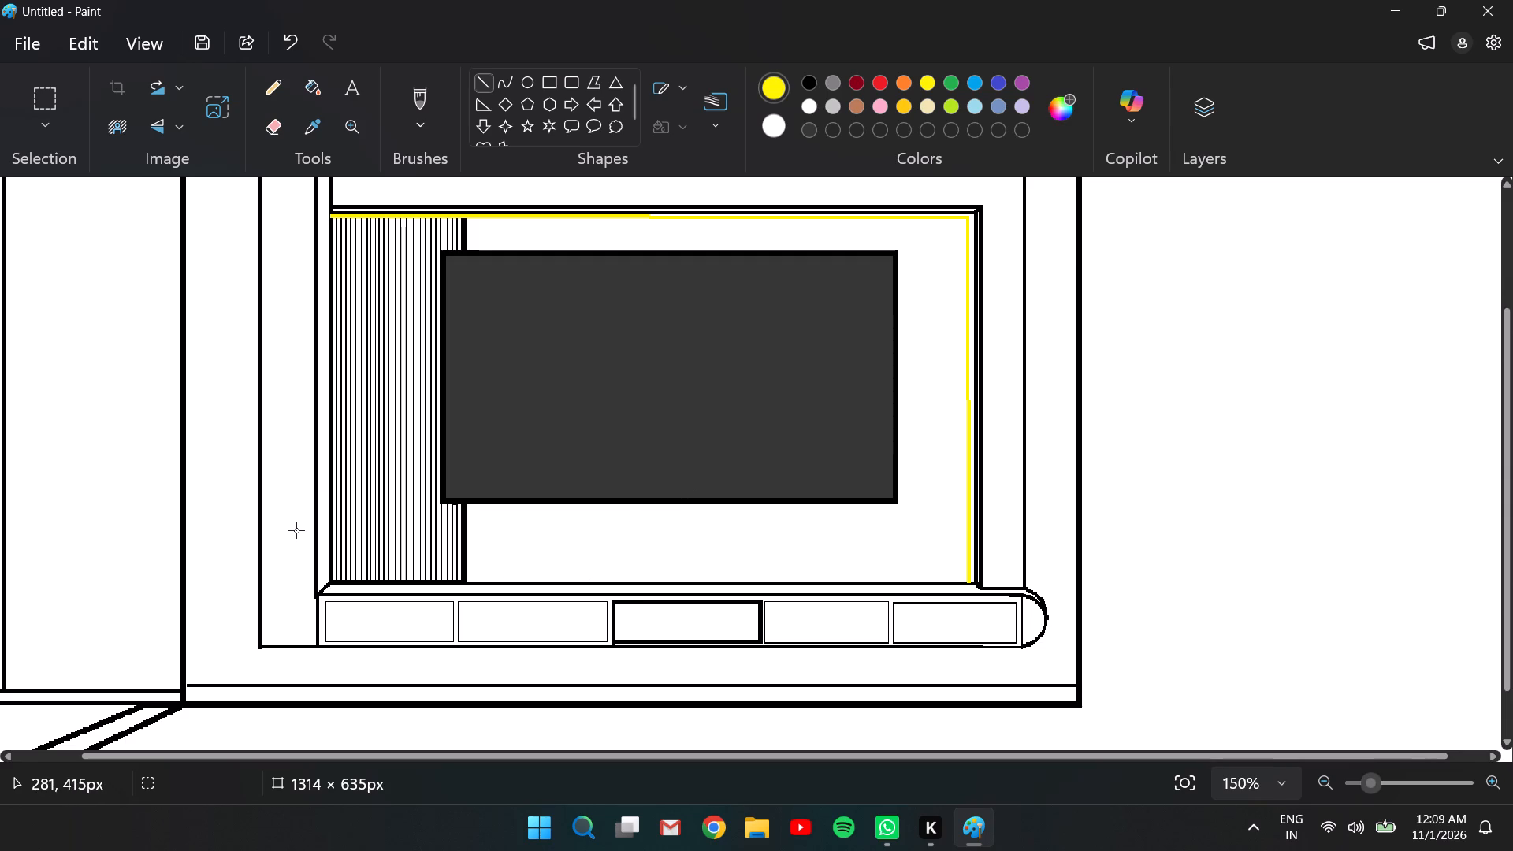
{"action": "left_click", "coordinate": [551, 80]}
{"action": "scroll", "coordinate": [255, 341], "scroll_direction": "up", "scroll_amount": 1}
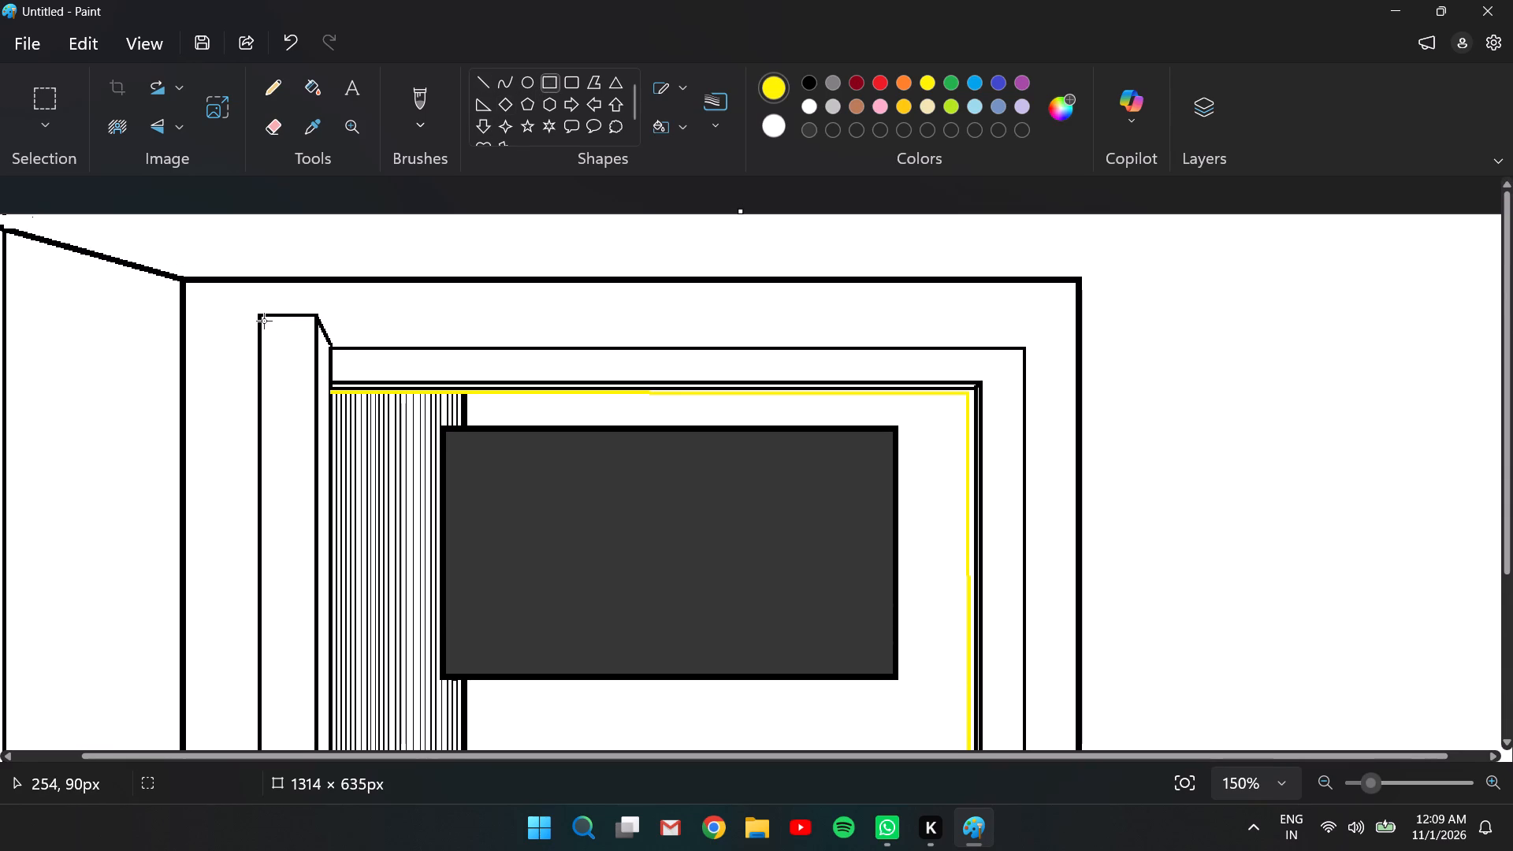
{"action": "left_click_drag", "start_coordinate": [264, 321], "coordinate": [307, 719]}
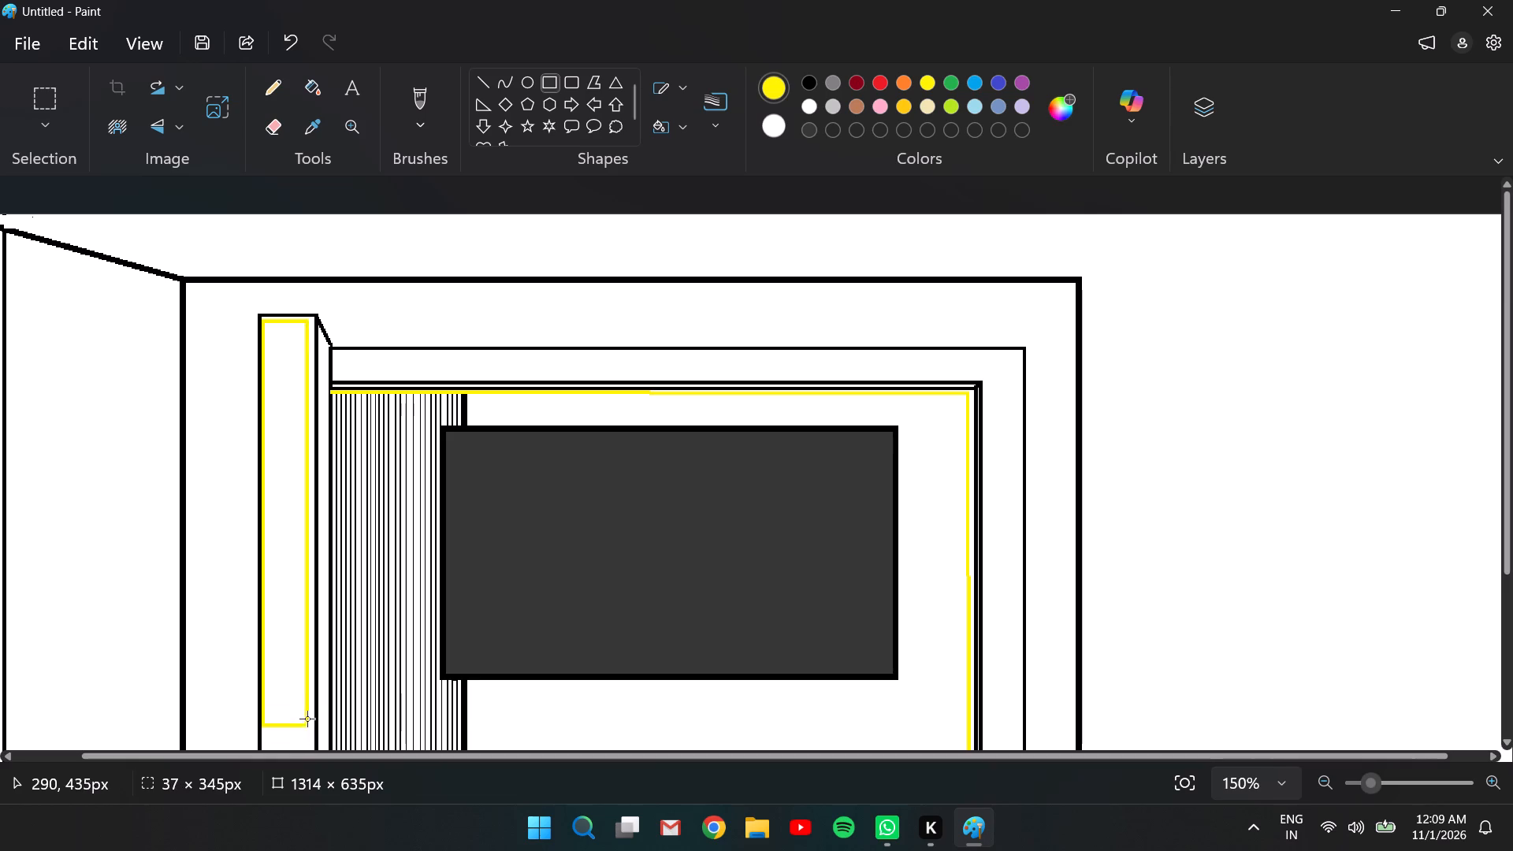
{"action": "left_click_drag", "start_coordinate": [307, 719], "coordinate": [313, 640]}
{"action": "scroll", "coordinate": [307, 712], "scroll_direction": "down", "scroll_amount": 1}
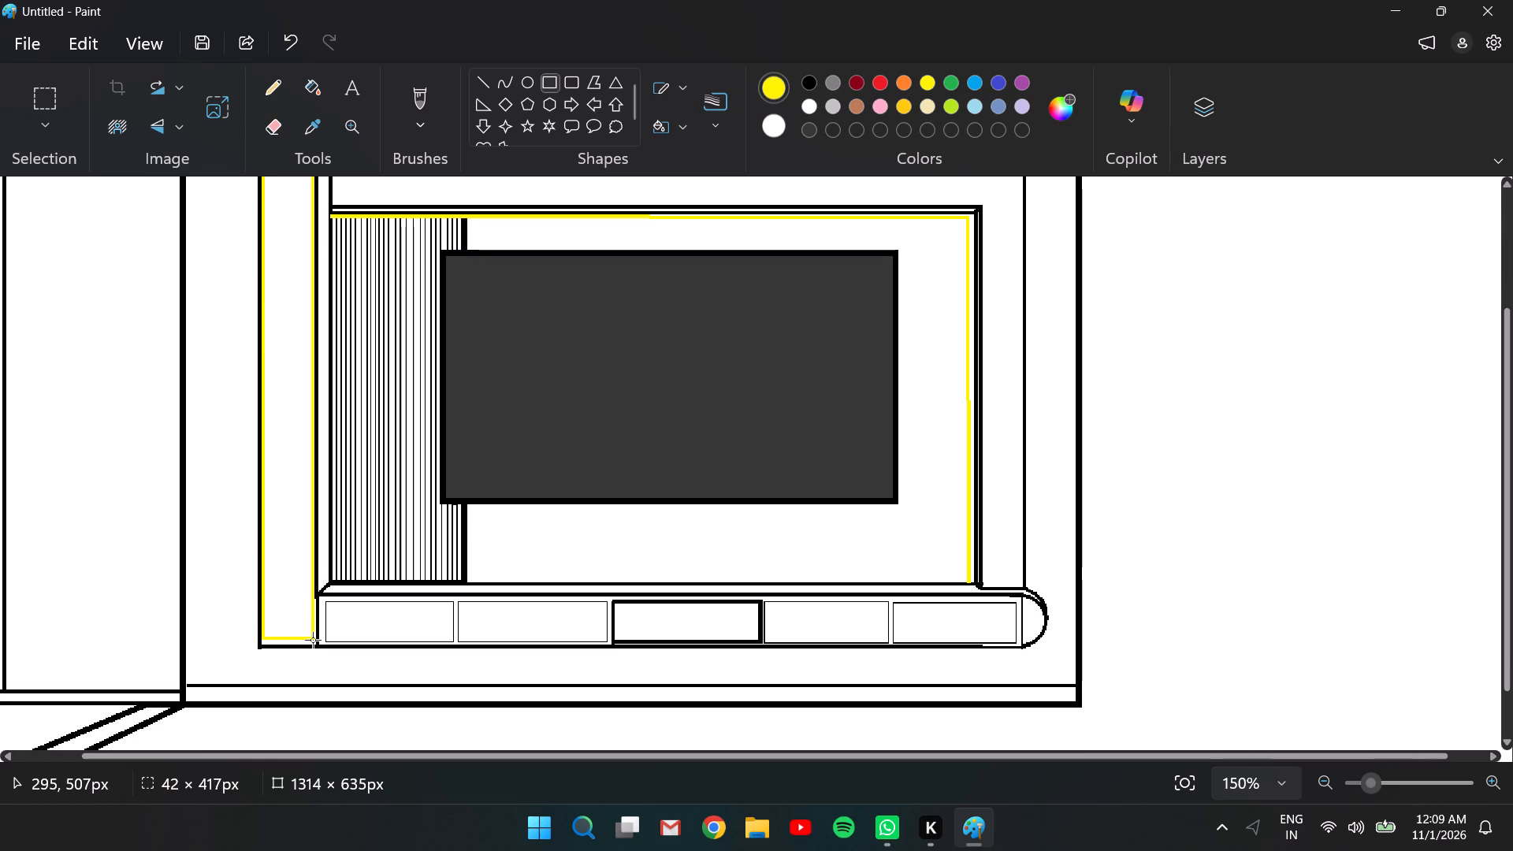
{"action": "left_click_drag", "start_coordinate": [313, 640], "coordinate": [314, 644]}
{"action": "scroll", "coordinate": [223, 540], "scroll_direction": "up", "scroll_amount": 1}
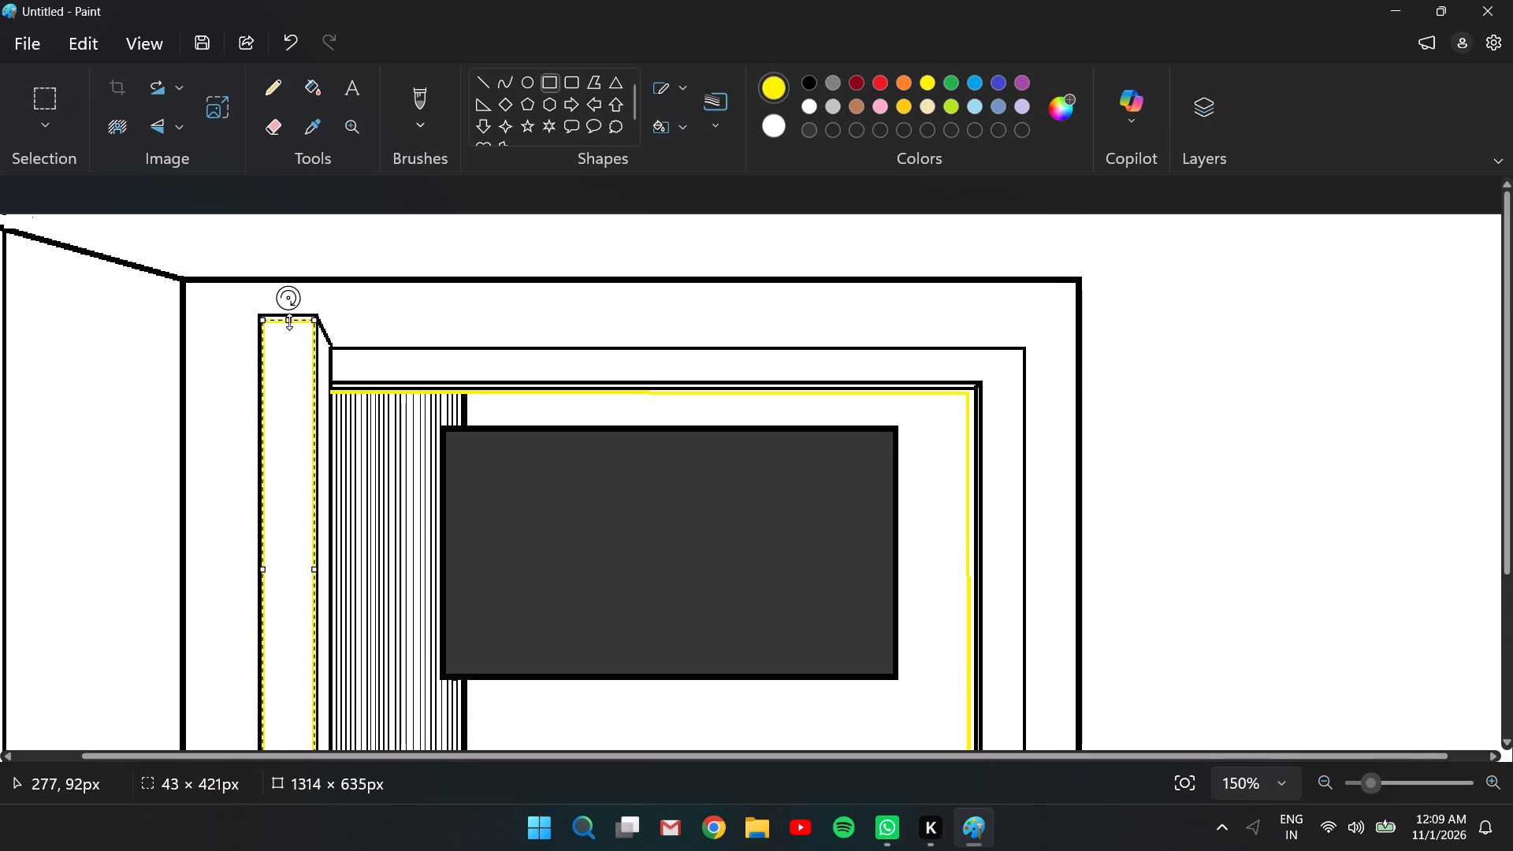
{"action": "left_click", "coordinate": [288, 321]}
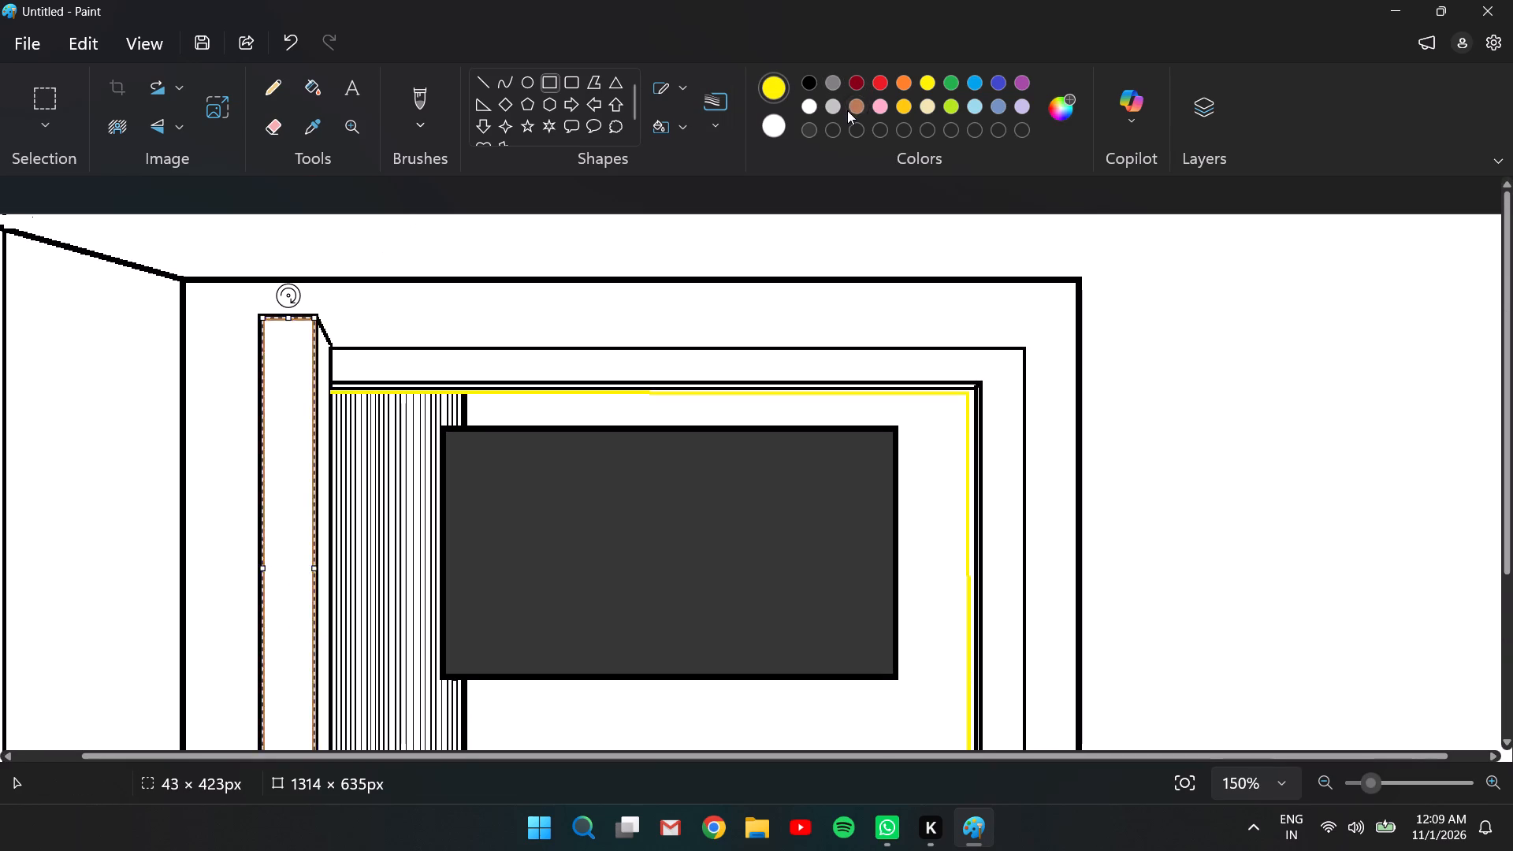
{"action": "left_click", "coordinate": [811, 132]}
{"action": "left_click", "coordinate": [22, 458]}
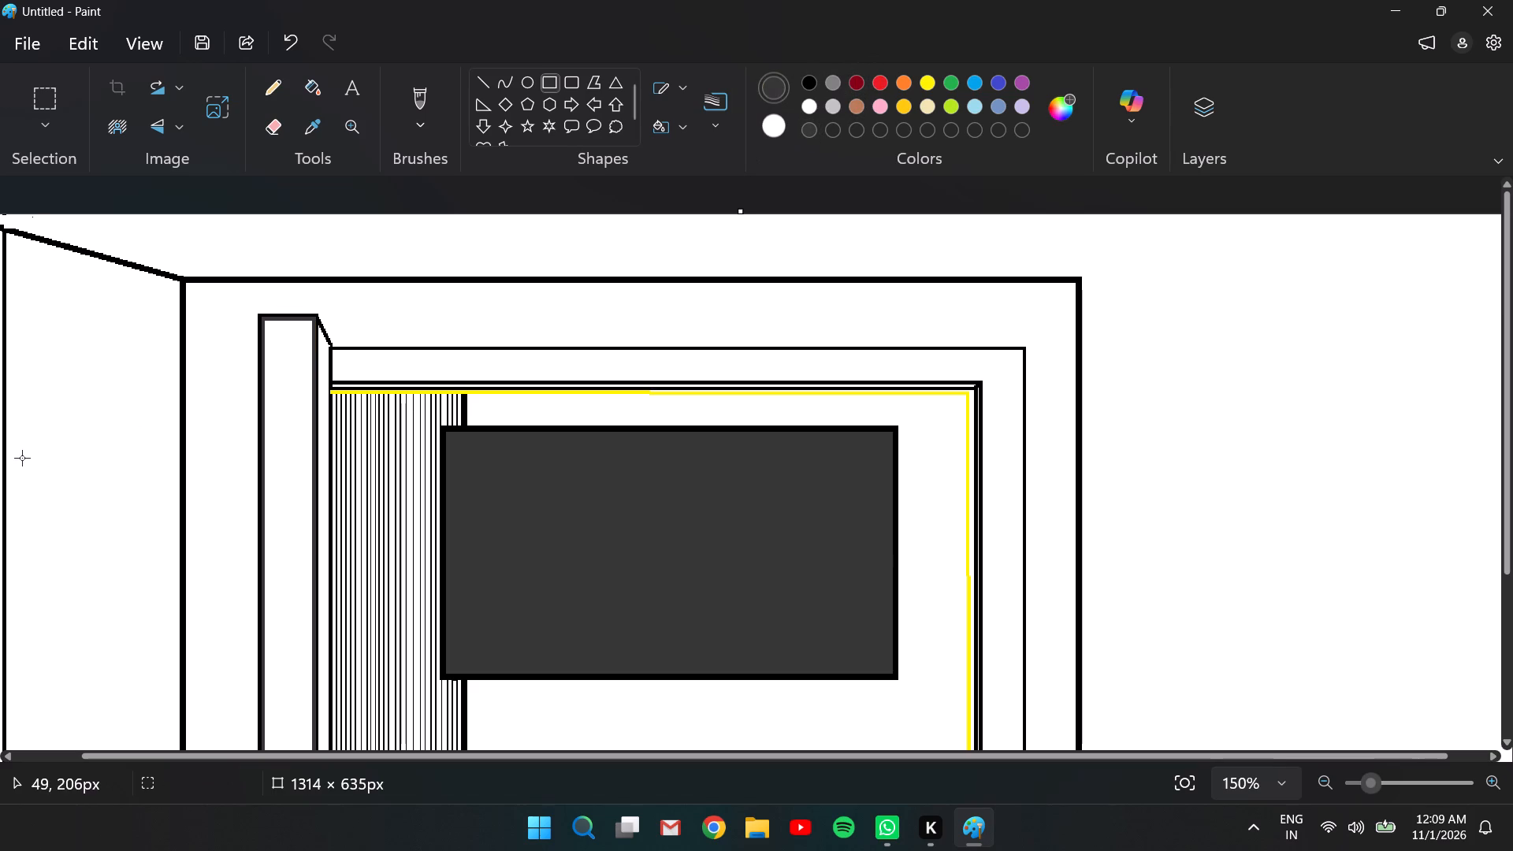
Set the drawing colour to a darker shade of the palette's brown, #734C36.
{"action": "scroll", "coordinate": [22, 458], "scroll_direction": "down", "scroll_amount": 1}
{"action": "scroll", "coordinate": [22, 458], "scroll_direction": "up", "scroll_amount": 1}
{"action": "left_click", "coordinate": [849, 107]}
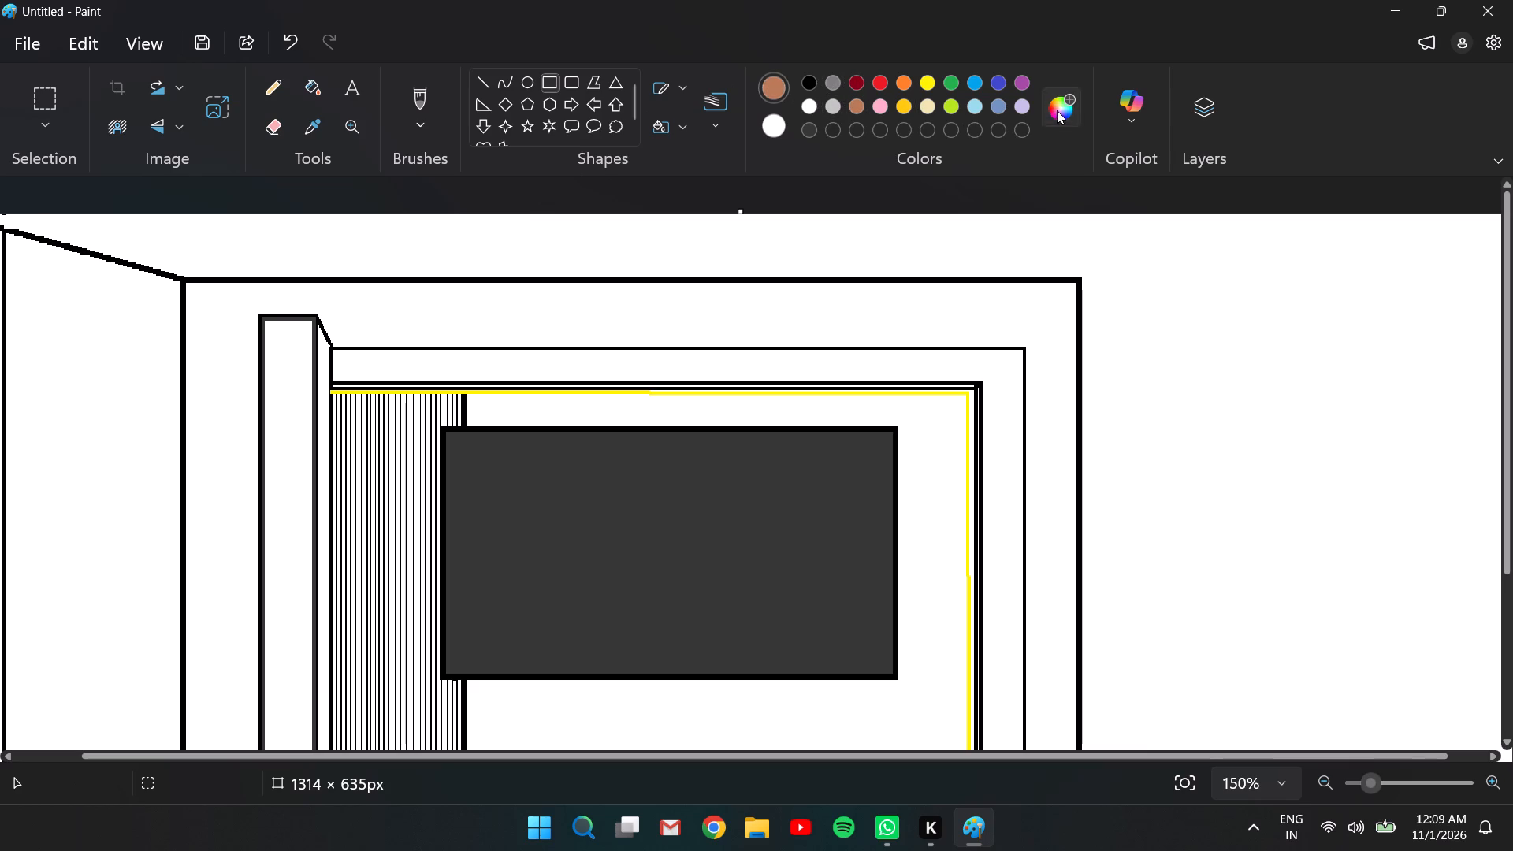
{"action": "left_click", "coordinate": [1057, 110]}
{"action": "left_click", "coordinate": [790, 296]}
{"action": "left_click", "coordinate": [662, 688]}
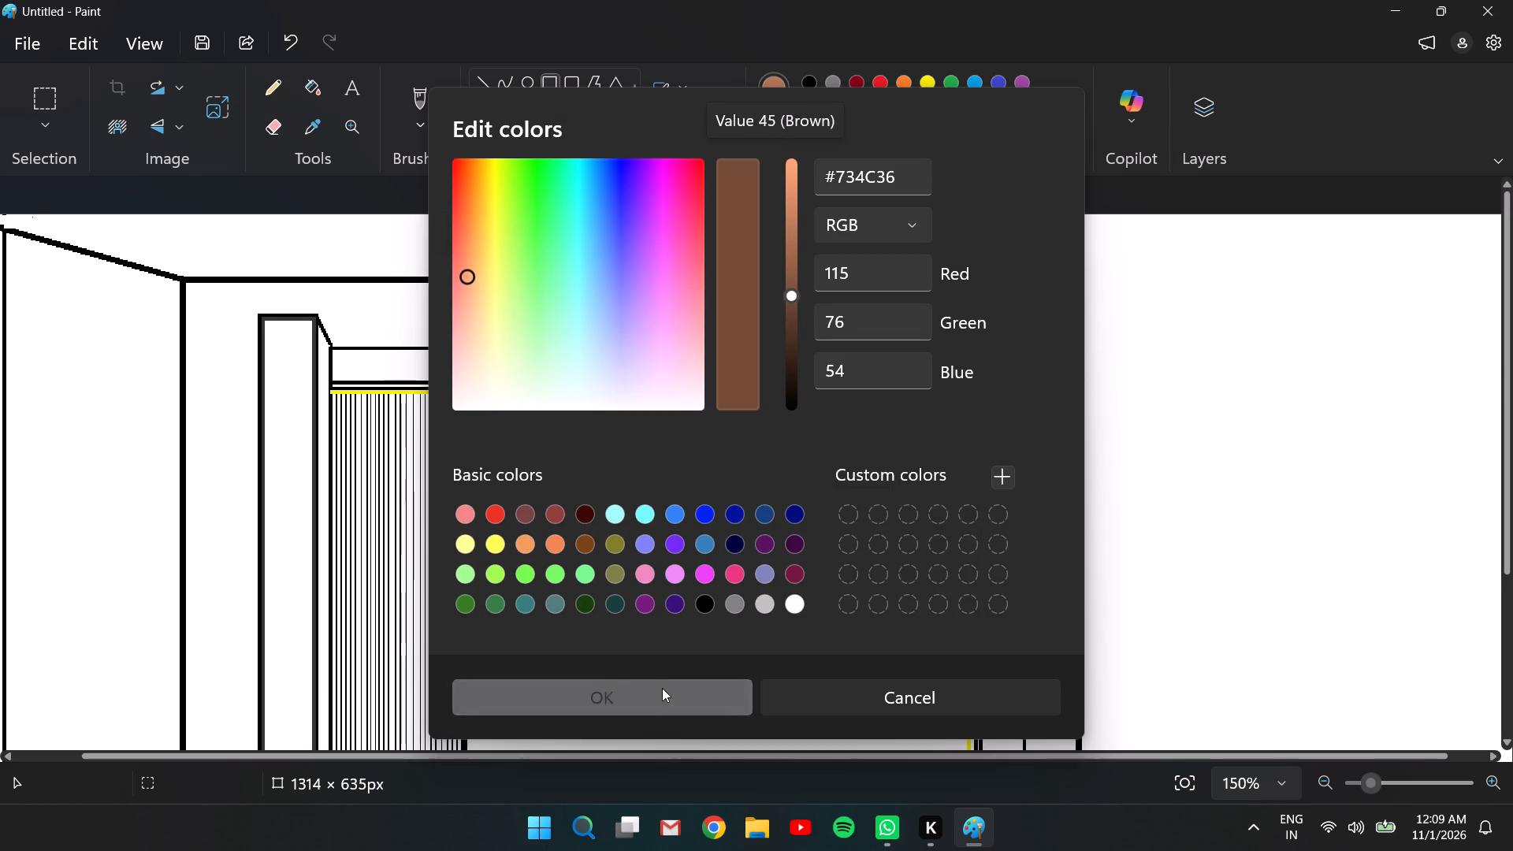
Draw four brown horizontal shelves, each about 42 px wide and 2 px high, spaced down the inside of the tall narrow panel.
{"action": "left_click_drag", "start_coordinate": [264, 417], "coordinate": [310, 420]}
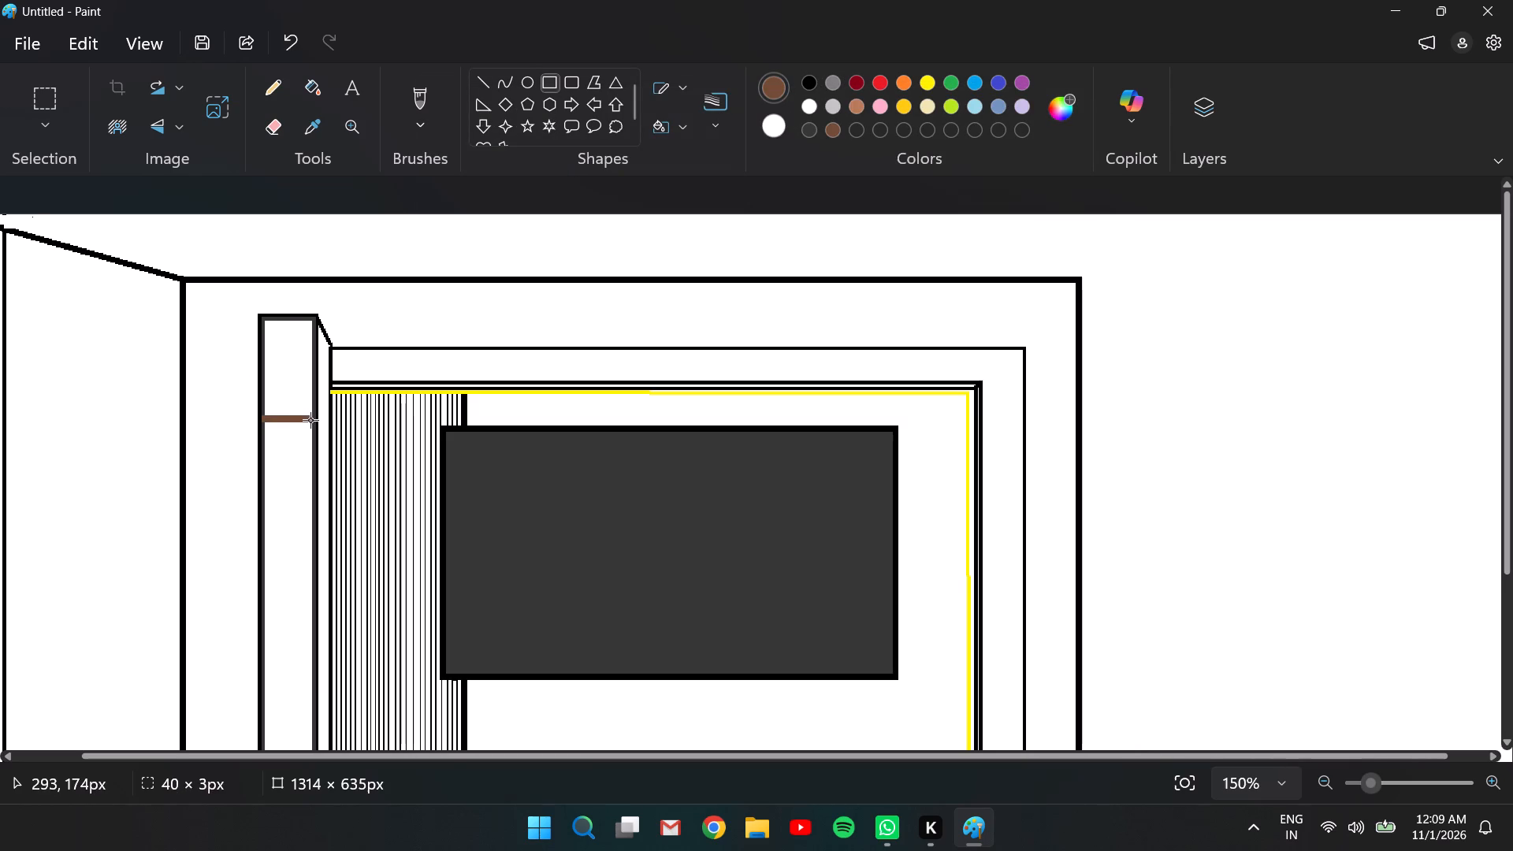
{"action": "left_click_drag", "start_coordinate": [310, 420], "coordinate": [311, 420]}
{"action": "scroll", "coordinate": [104, 447], "scroll_direction": "down", "scroll_amount": 1}
{"action": "left_click", "coordinate": [110, 439]}
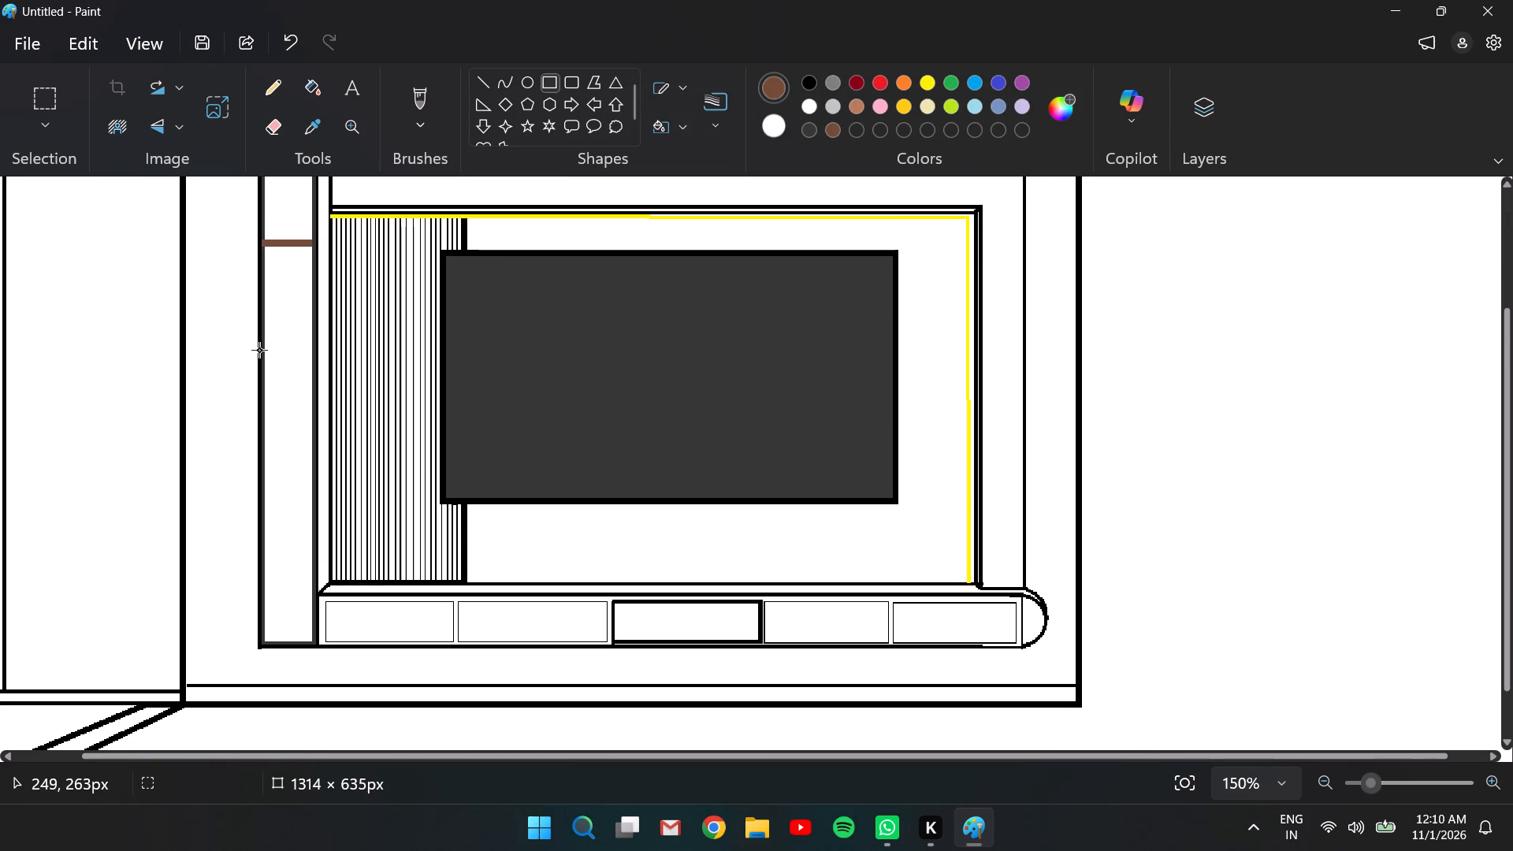
{"action": "left_click_drag", "start_coordinate": [264, 344], "coordinate": [314, 342]}
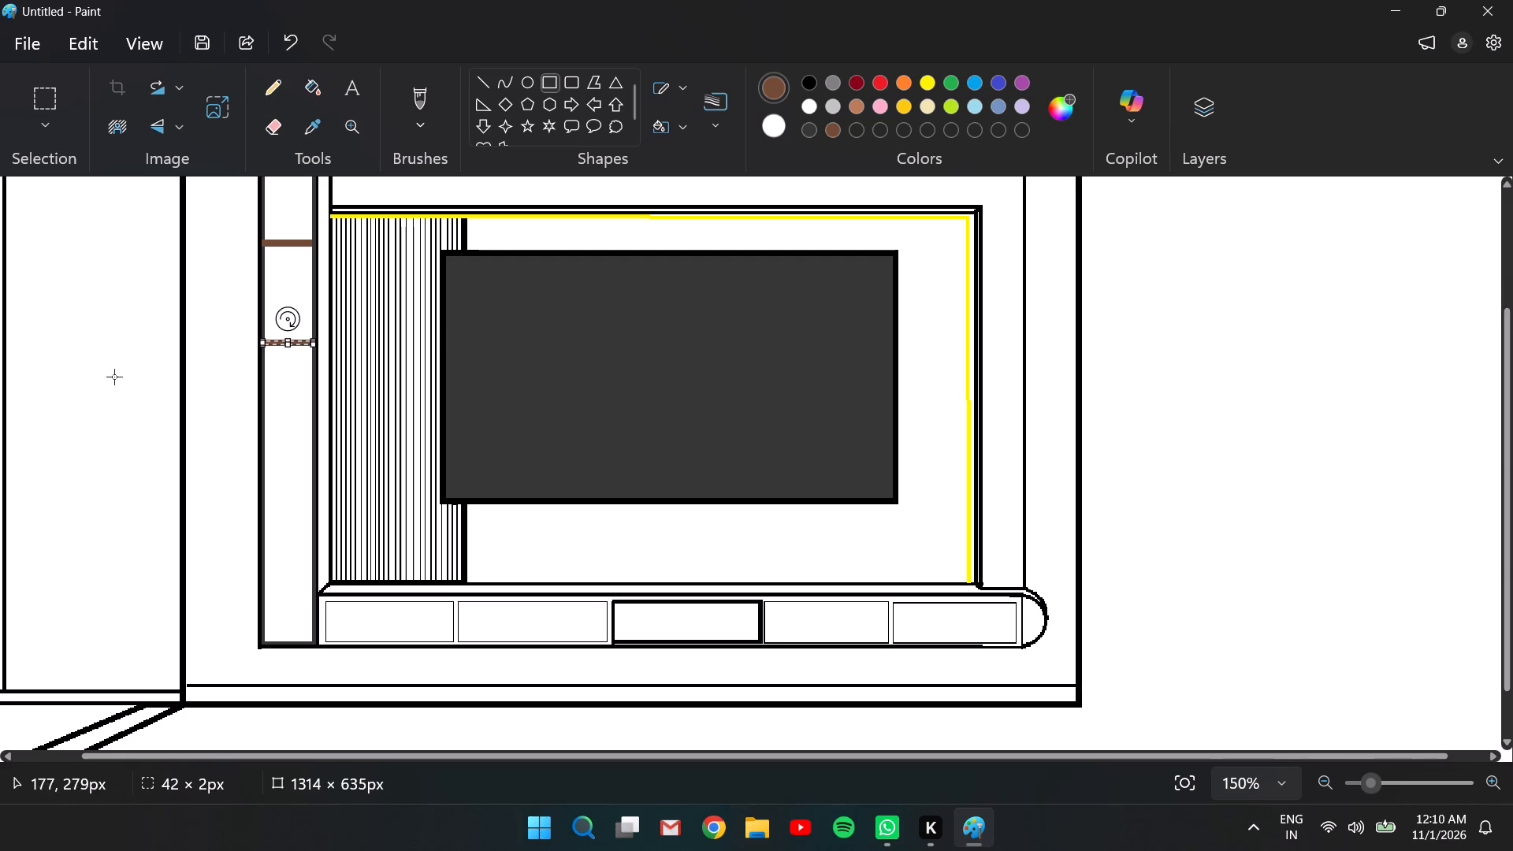
{"action": "left_click", "coordinate": [95, 377]}
{"action": "left_click_drag", "start_coordinate": [262, 450], "coordinate": [305, 449]}
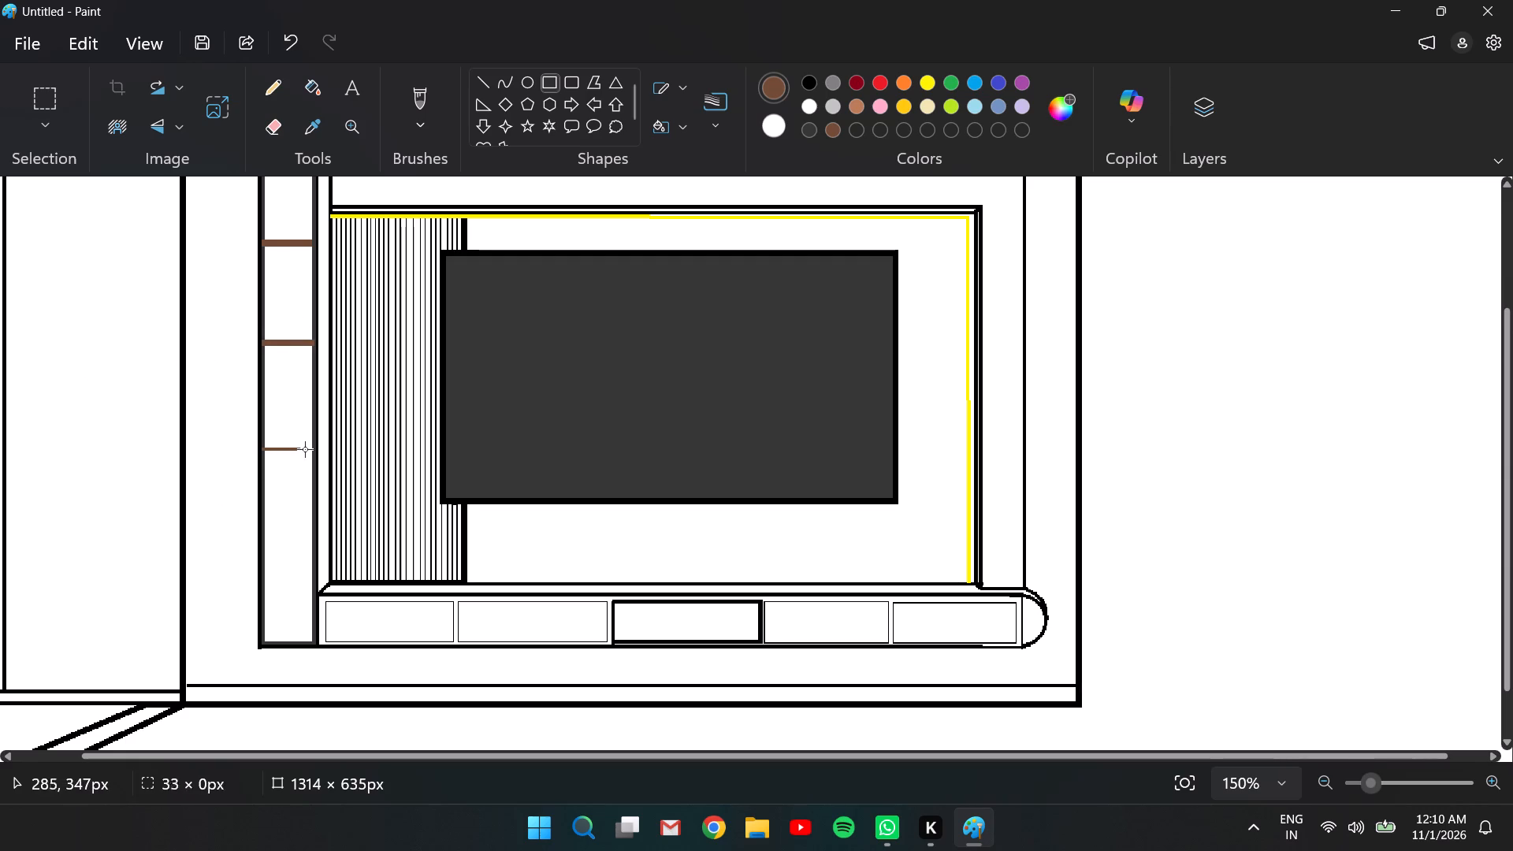
{"action": "left_click_drag", "start_coordinate": [305, 449], "coordinate": [313, 448]}
{"action": "left_click", "coordinate": [95, 486]}
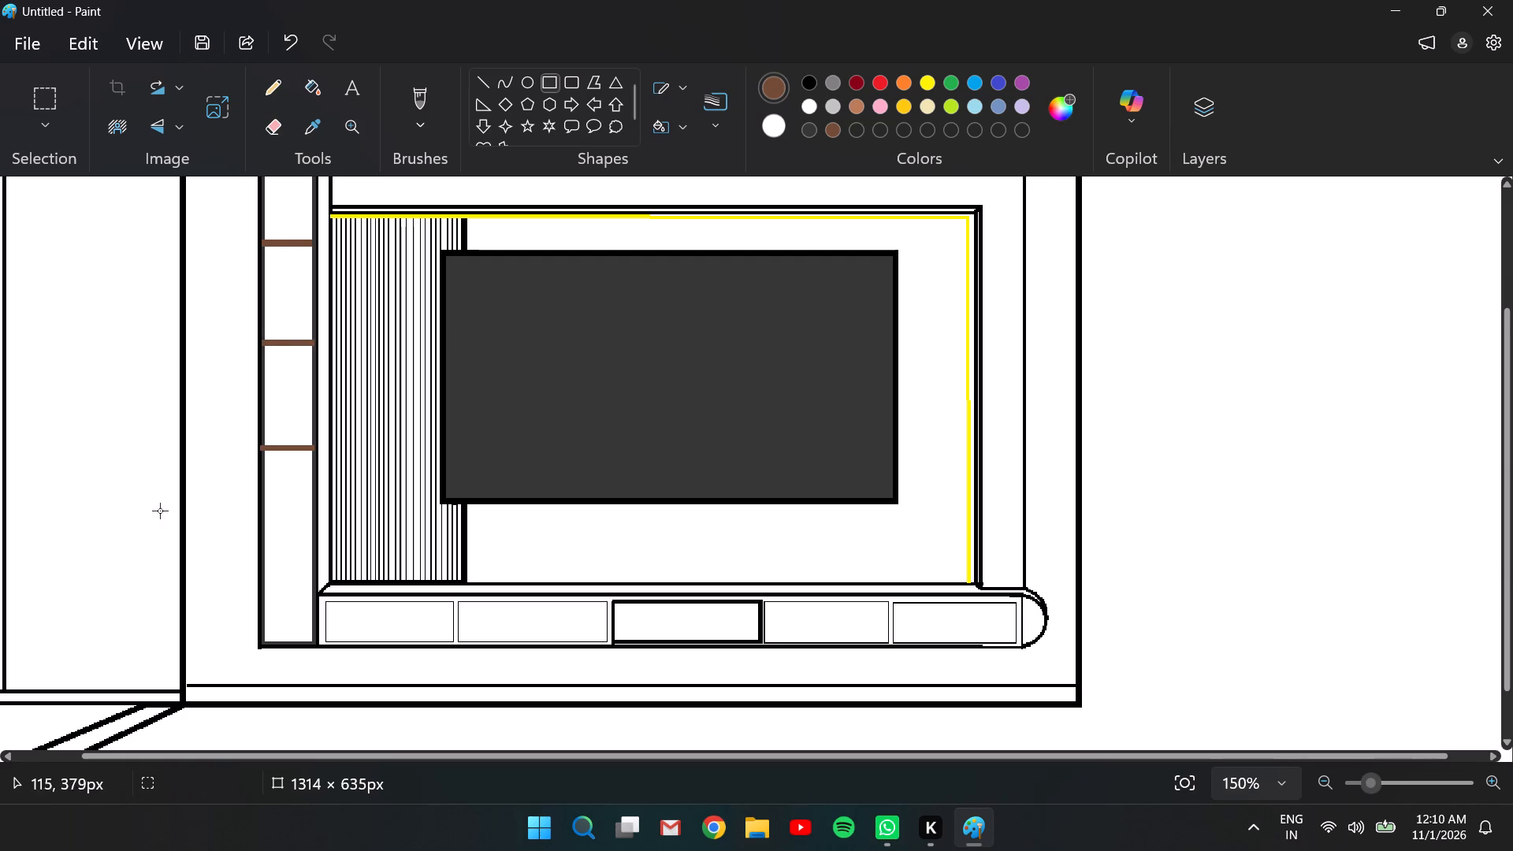
{"action": "left_click_drag", "start_coordinate": [264, 540], "coordinate": [310, 536]}
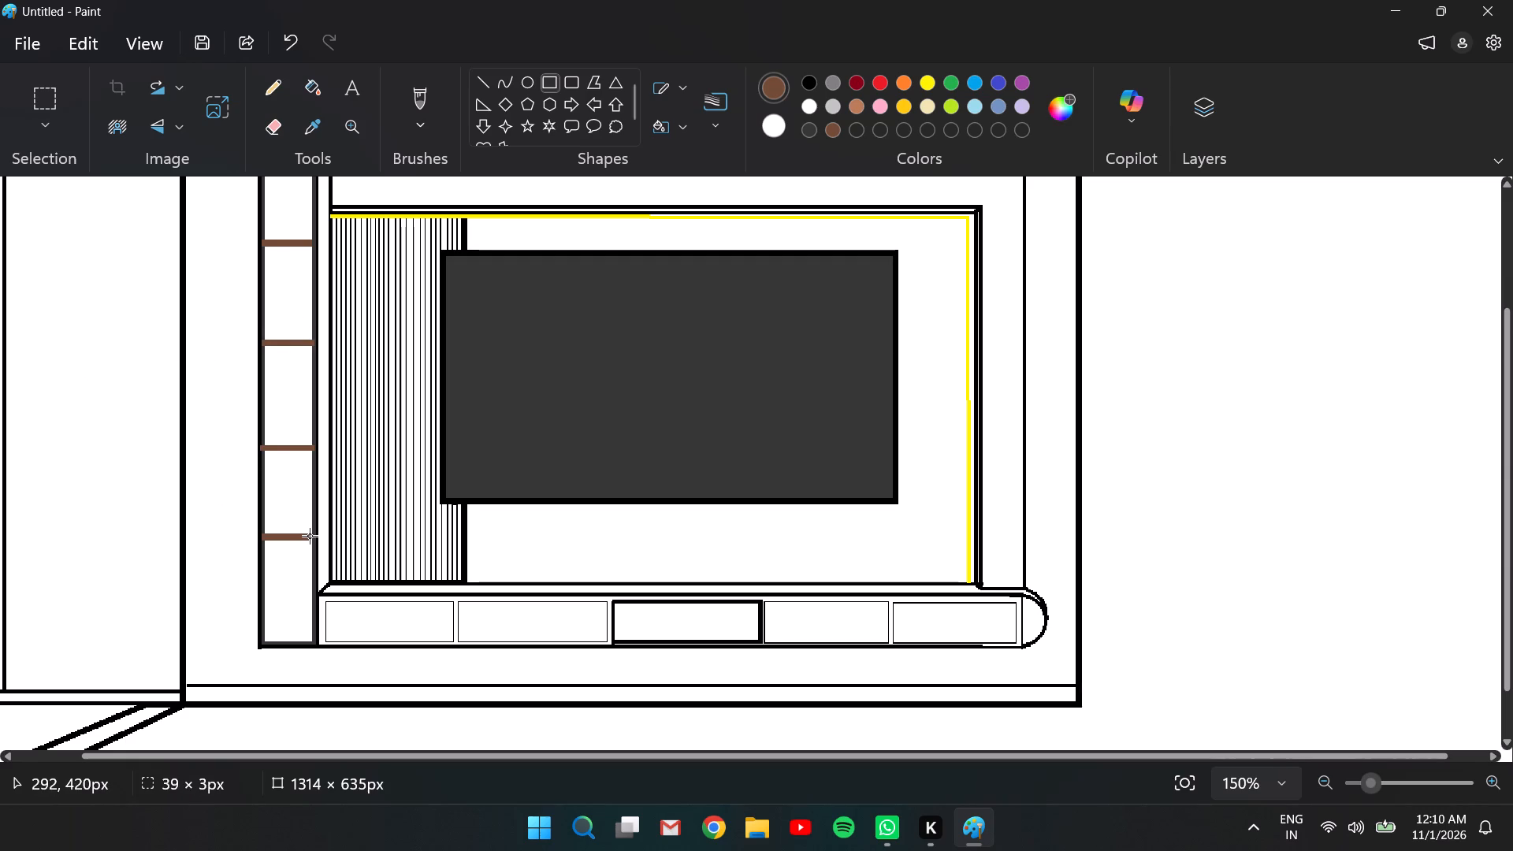
{"action": "left_click_drag", "start_coordinate": [310, 536], "coordinate": [312, 536]}
{"action": "left_click", "coordinate": [130, 540]}
Draw a brown bar about 44 × 4 px across the bottom of the tall narrow panel and fill its middle with another brown stroke.
{"action": "scroll", "coordinate": [129, 540], "scroll_direction": "up", "scroll_amount": 1}
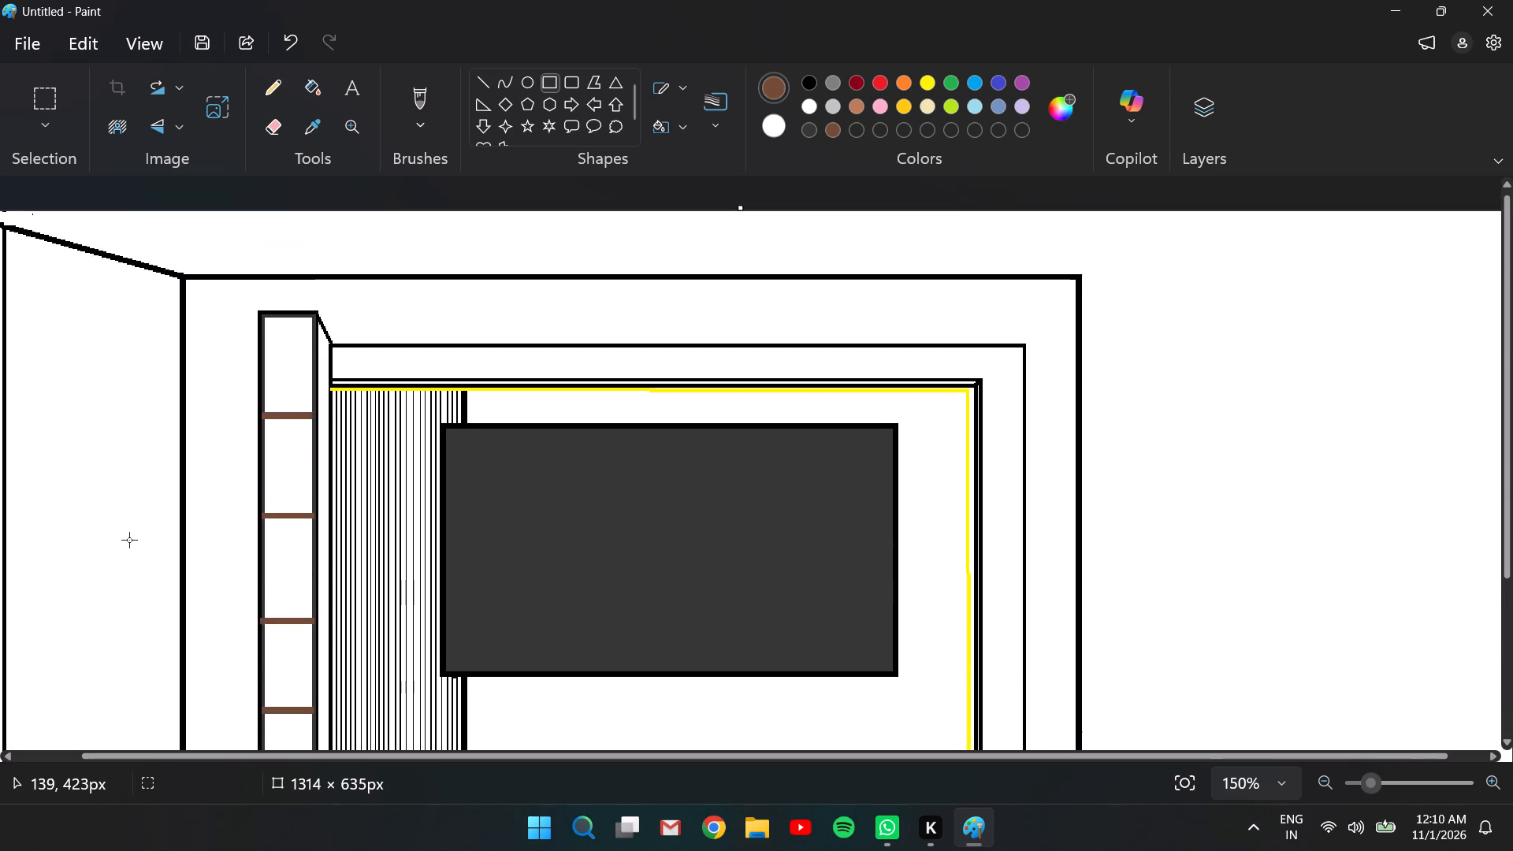
{"action": "scroll", "coordinate": [129, 540], "scroll_direction": "down", "scroll_amount": 1}
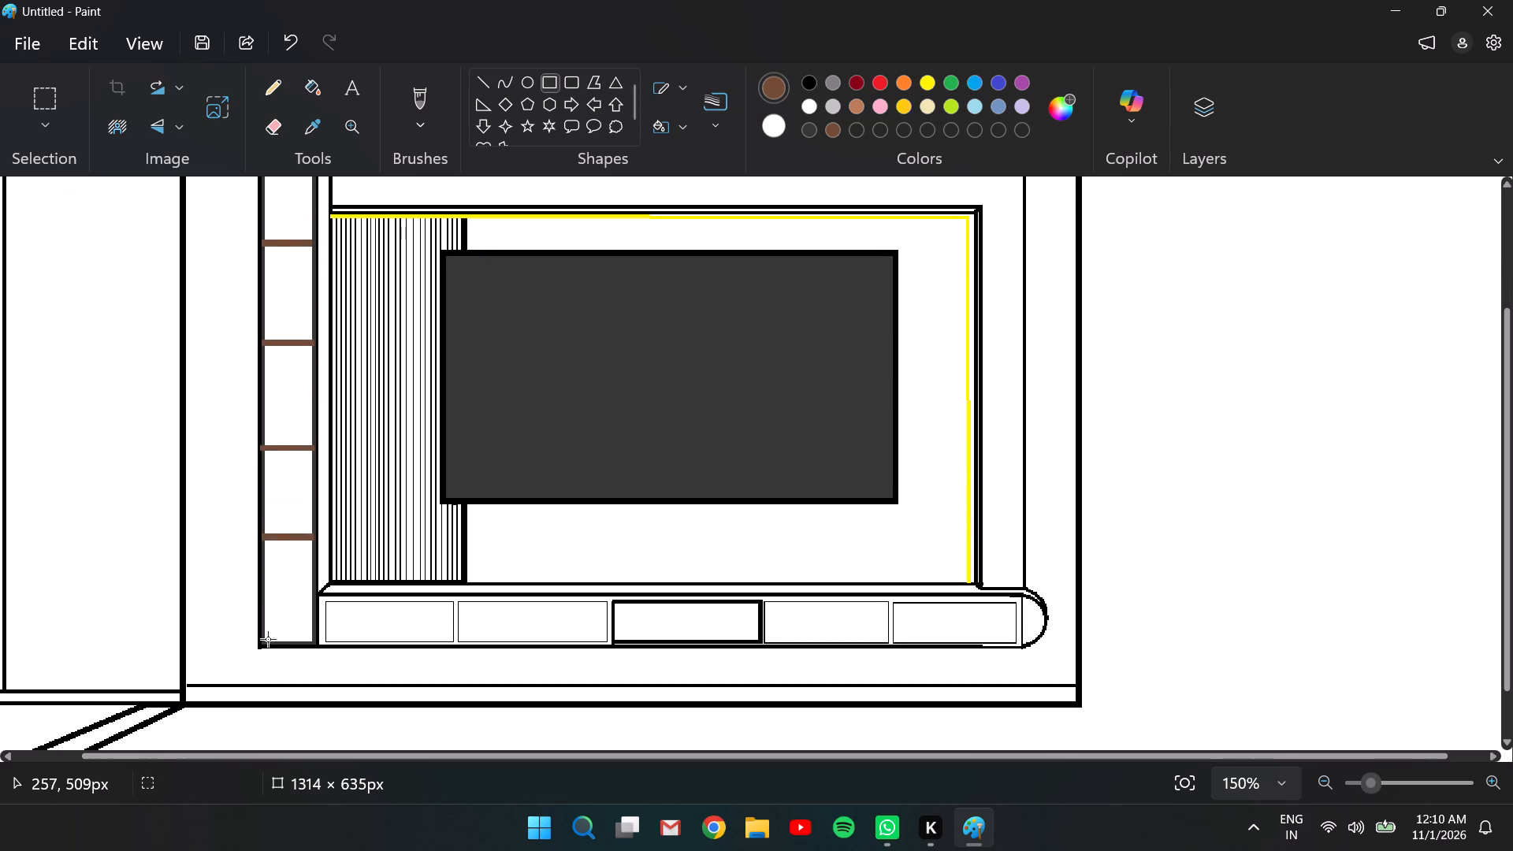
{"action": "left_click_drag", "start_coordinate": [266, 635], "coordinate": [316, 642]}
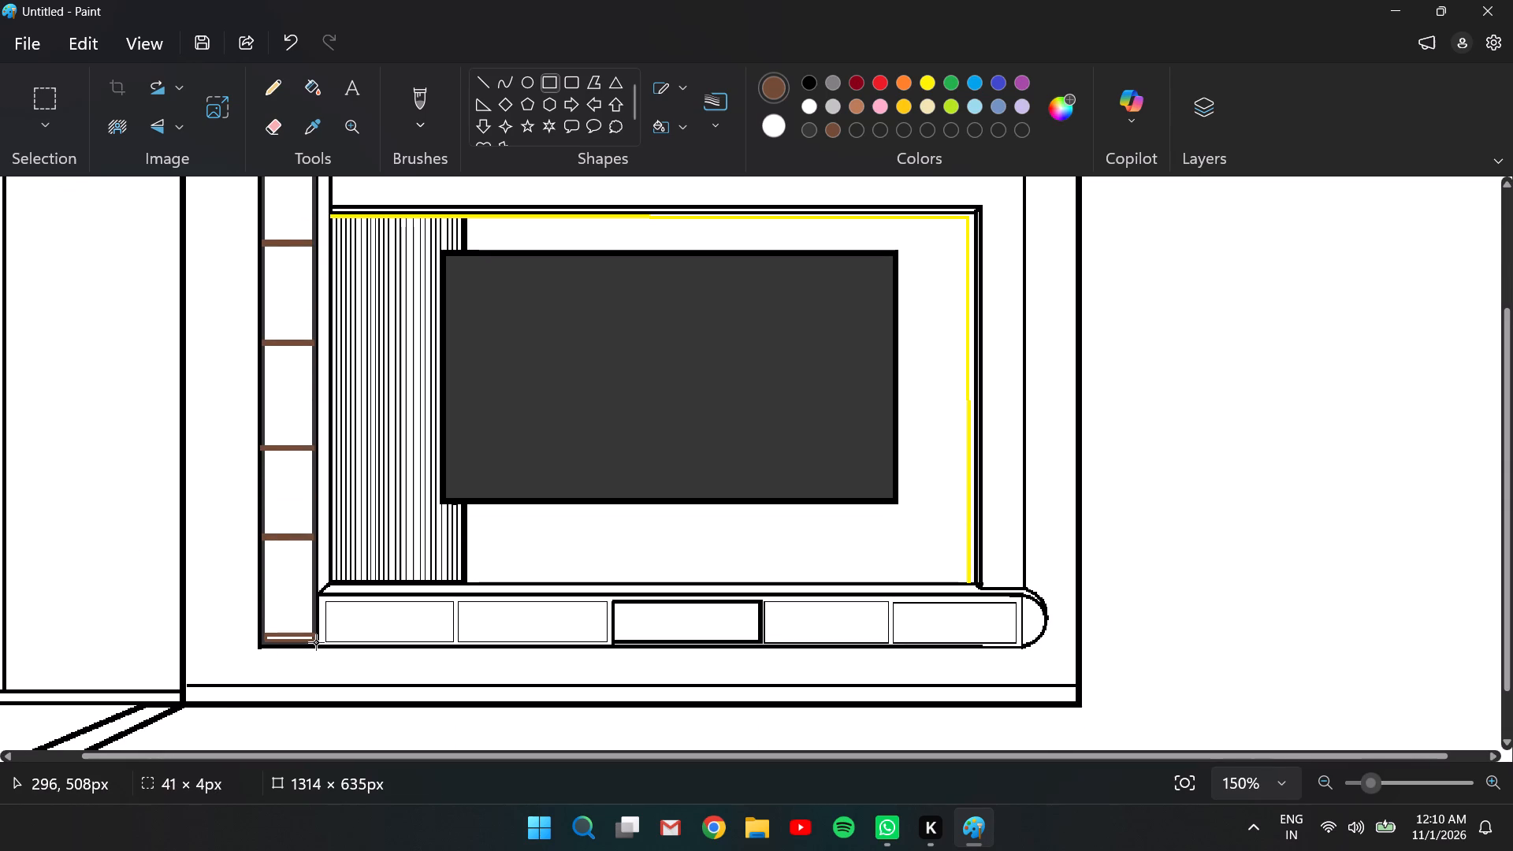
{"action": "left_click_drag", "start_coordinate": [316, 642], "coordinate": [318, 640]}
{"action": "left_click", "coordinate": [0, 526]}
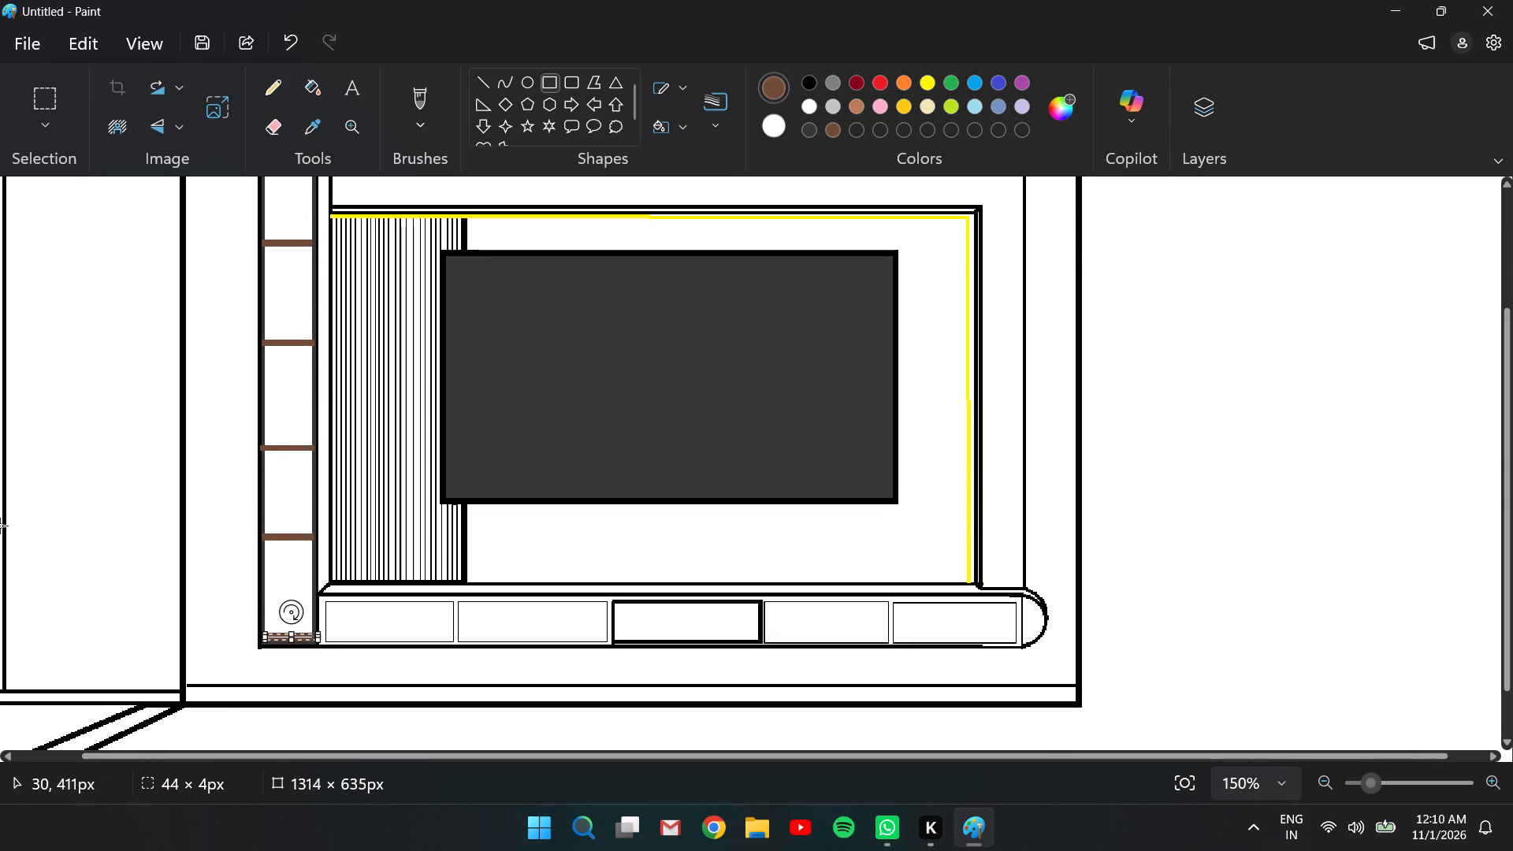
{"action": "left_click_drag", "start_coordinate": [272, 637], "coordinate": [308, 636]}
{"action": "left_click", "coordinate": [24, 545]}
Draw a thick black horizontal line about 1029 px long along the back wall's top edge, extending well past its right corner.
{"action": "scroll", "coordinate": [24, 541], "scroll_direction": "up", "scroll_amount": 1}
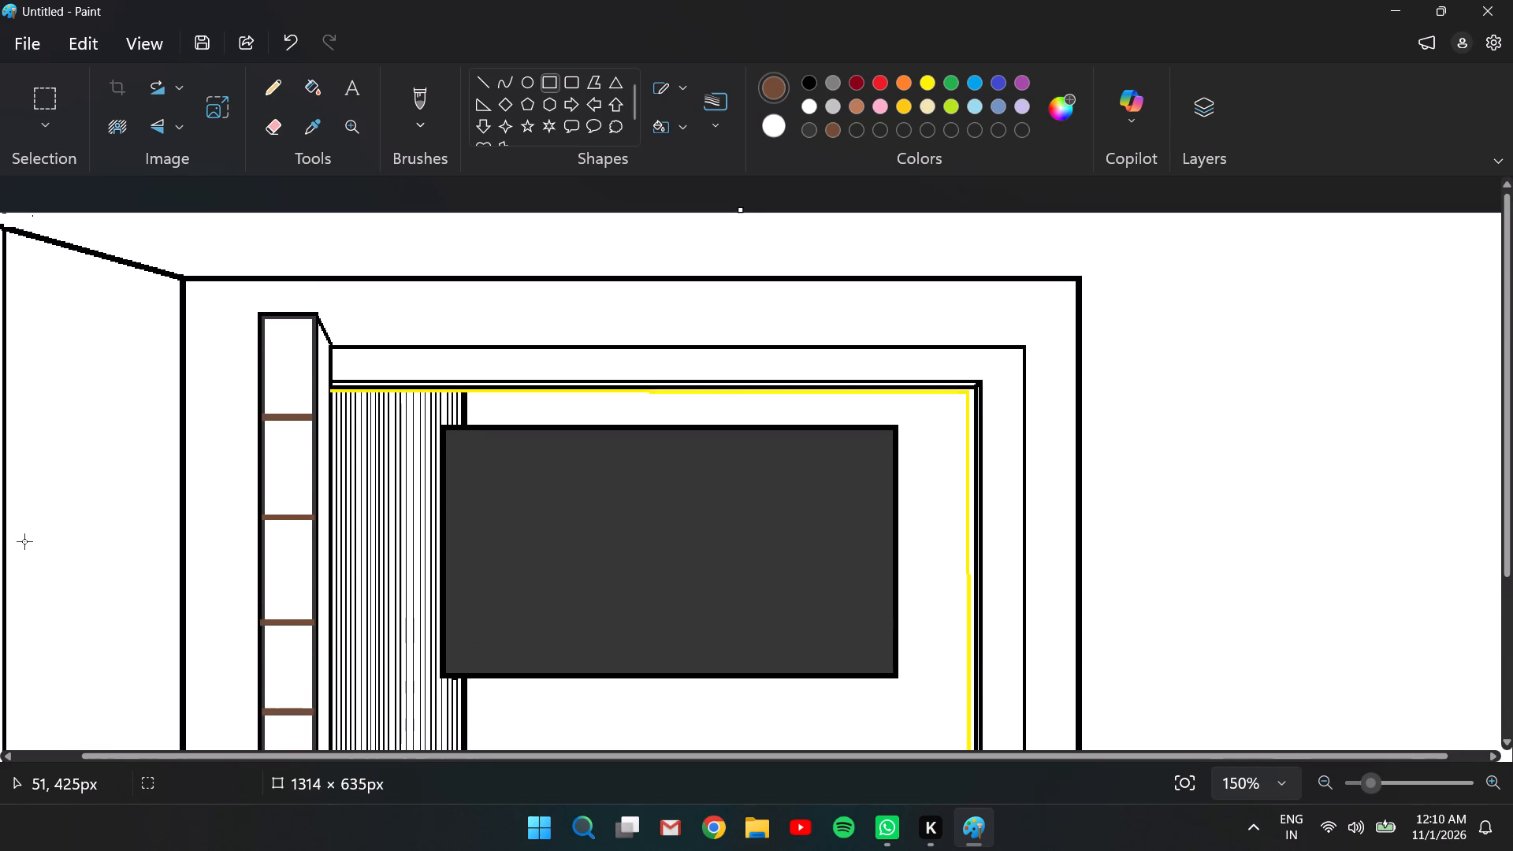
{"action": "scroll", "coordinate": [24, 541], "scroll_direction": "down", "scroll_amount": 1}
{"action": "scroll", "coordinate": [24, 541], "scroll_direction": "up", "scroll_amount": 1}
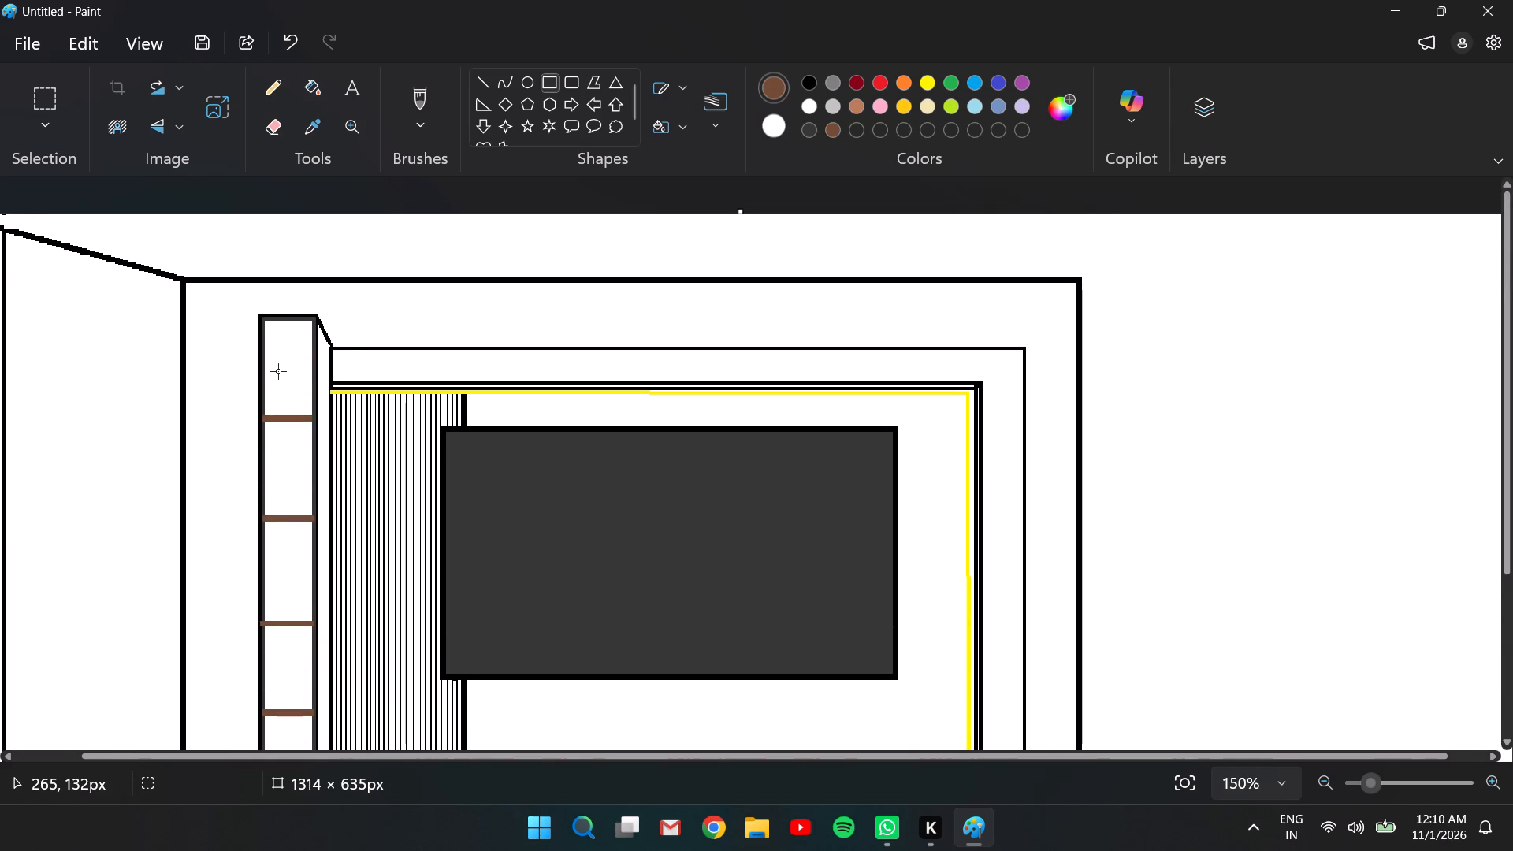
{"action": "scroll", "coordinate": [278, 372], "scroll_direction": "down", "scroll_amount": 2}
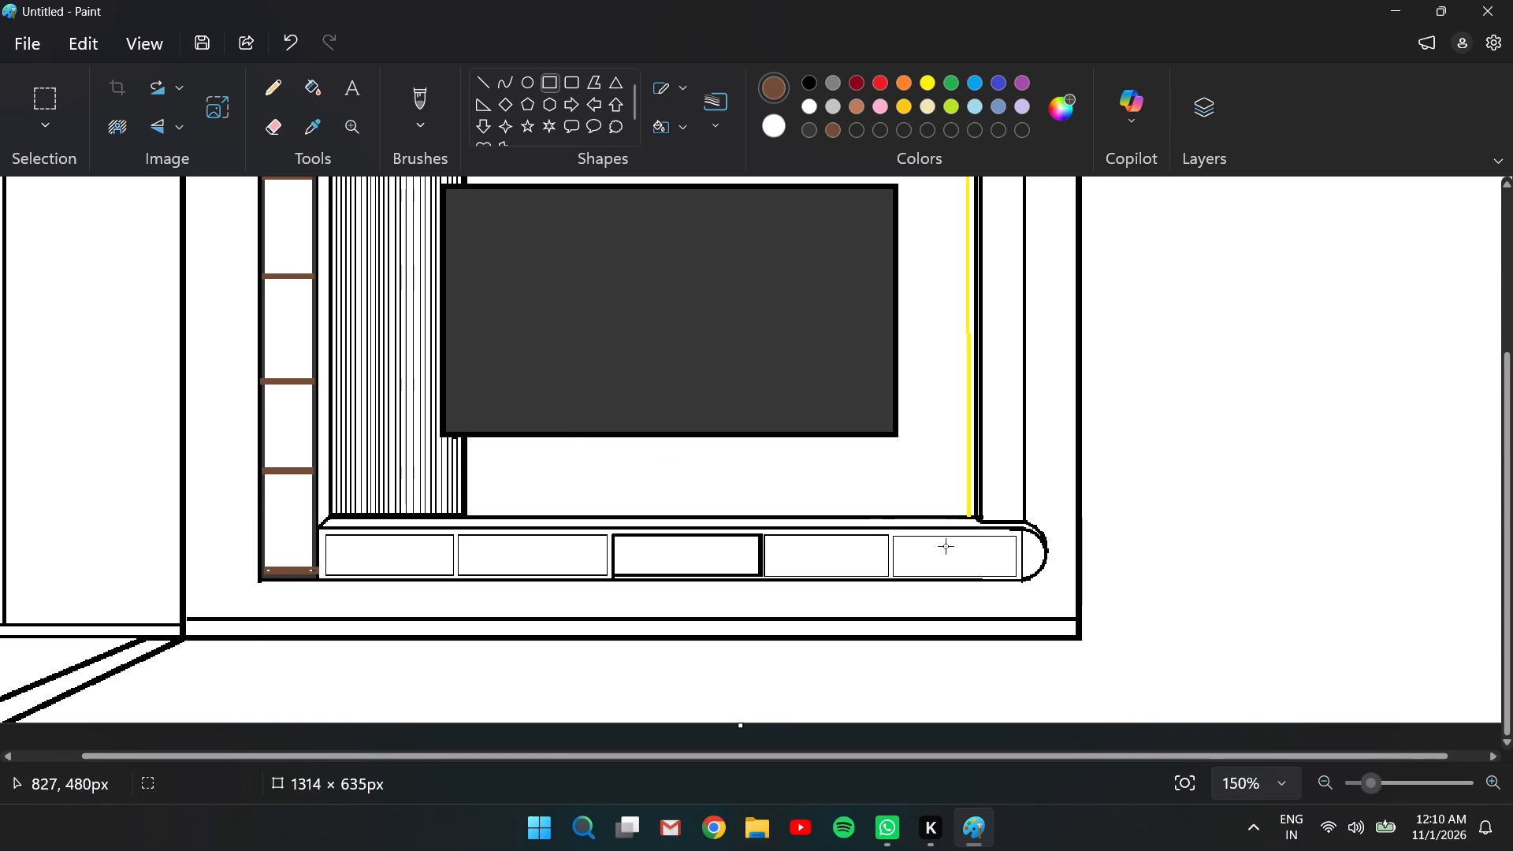
{"action": "scroll", "coordinate": [946, 547], "scroll_direction": "up", "scroll_amount": 4}
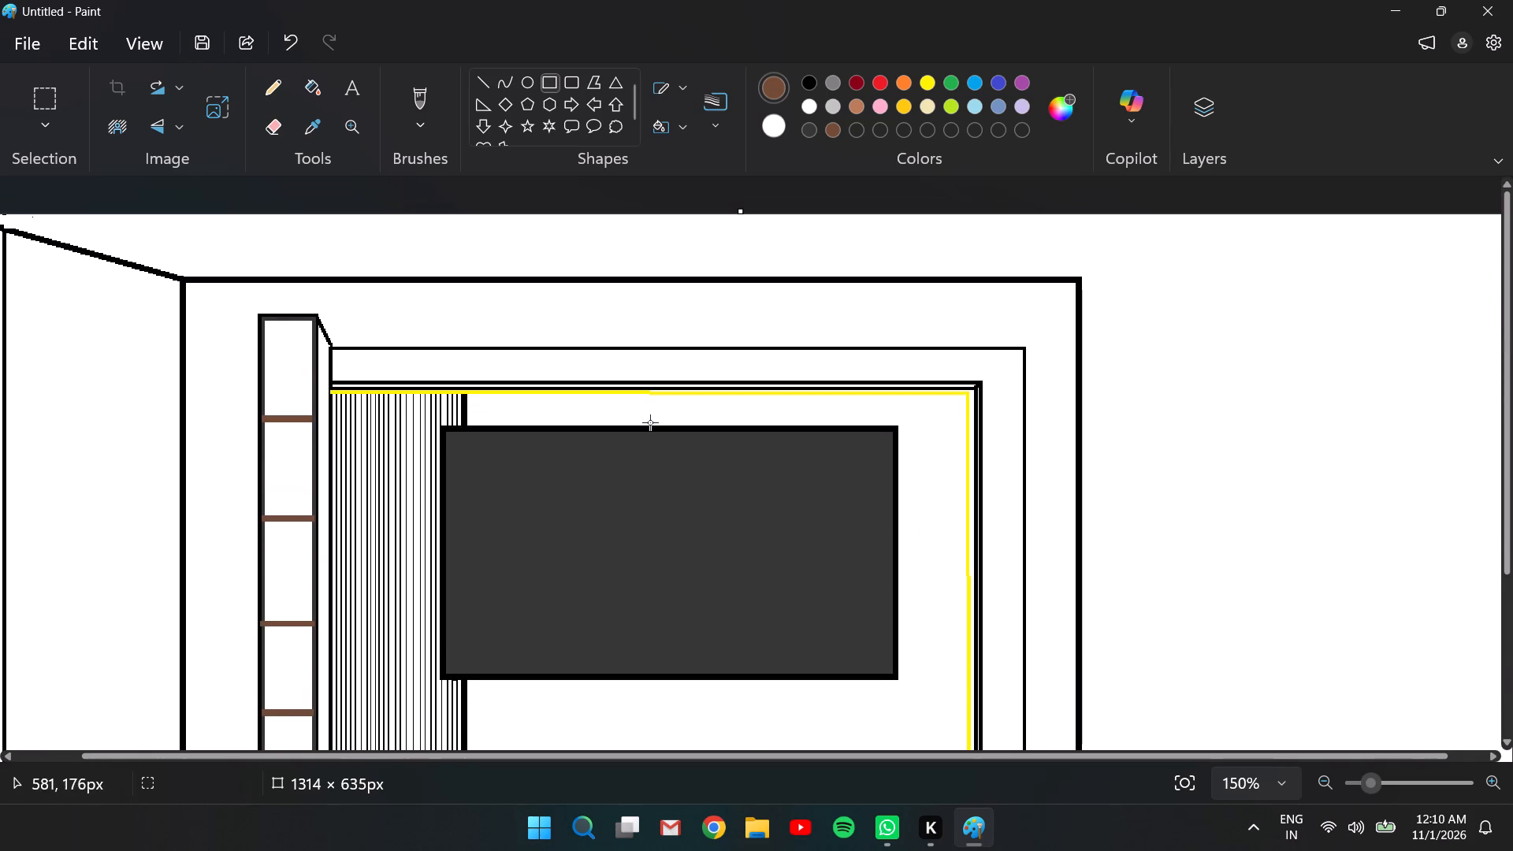
{"action": "left_click", "coordinate": [485, 84]}
{"action": "left_click", "coordinate": [716, 127]}
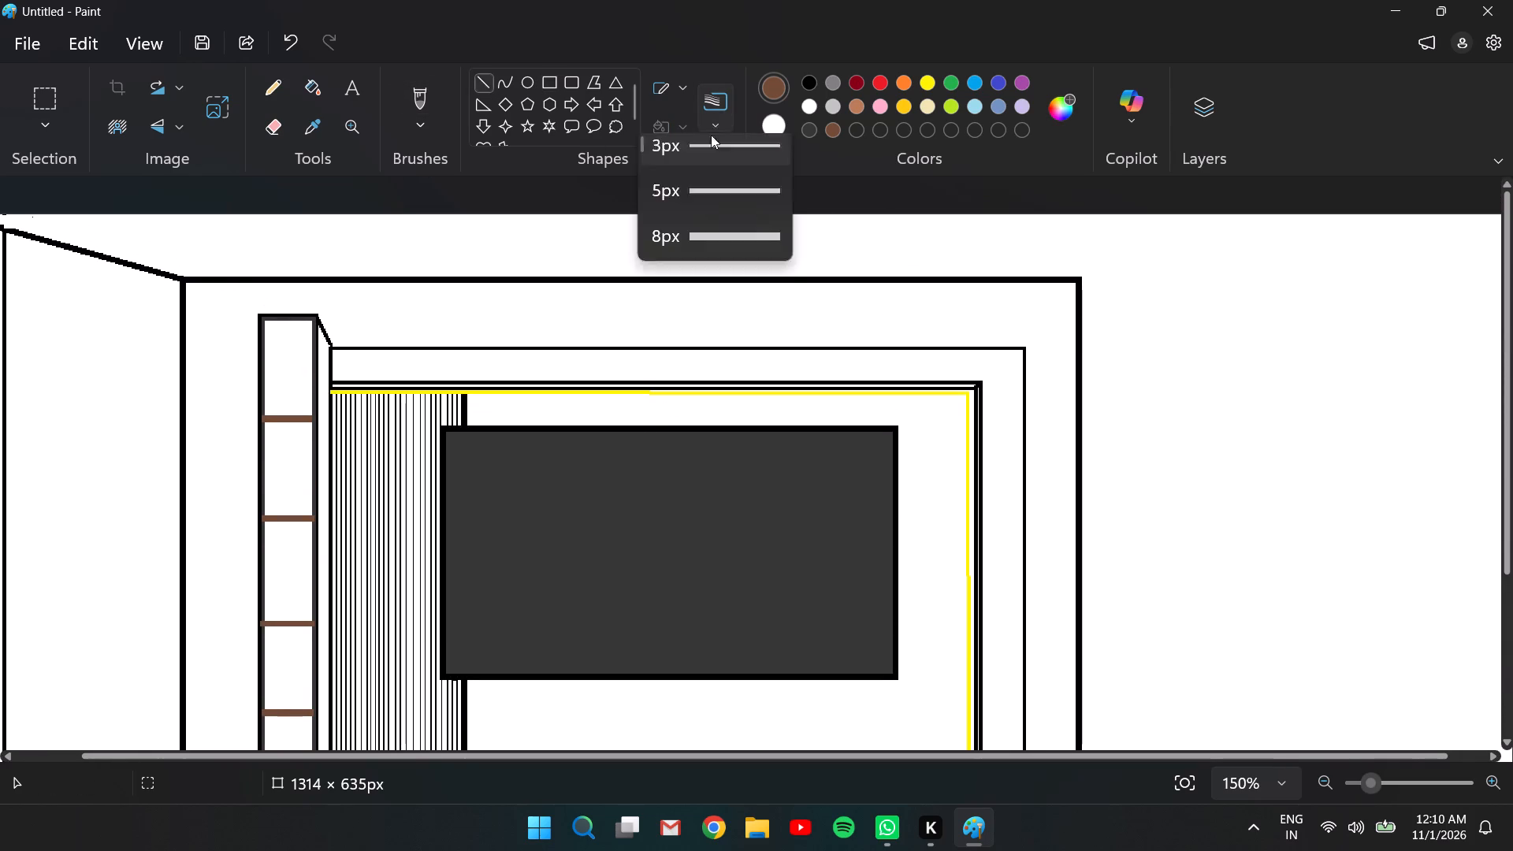
{"action": "left_click", "coordinate": [665, 243]}
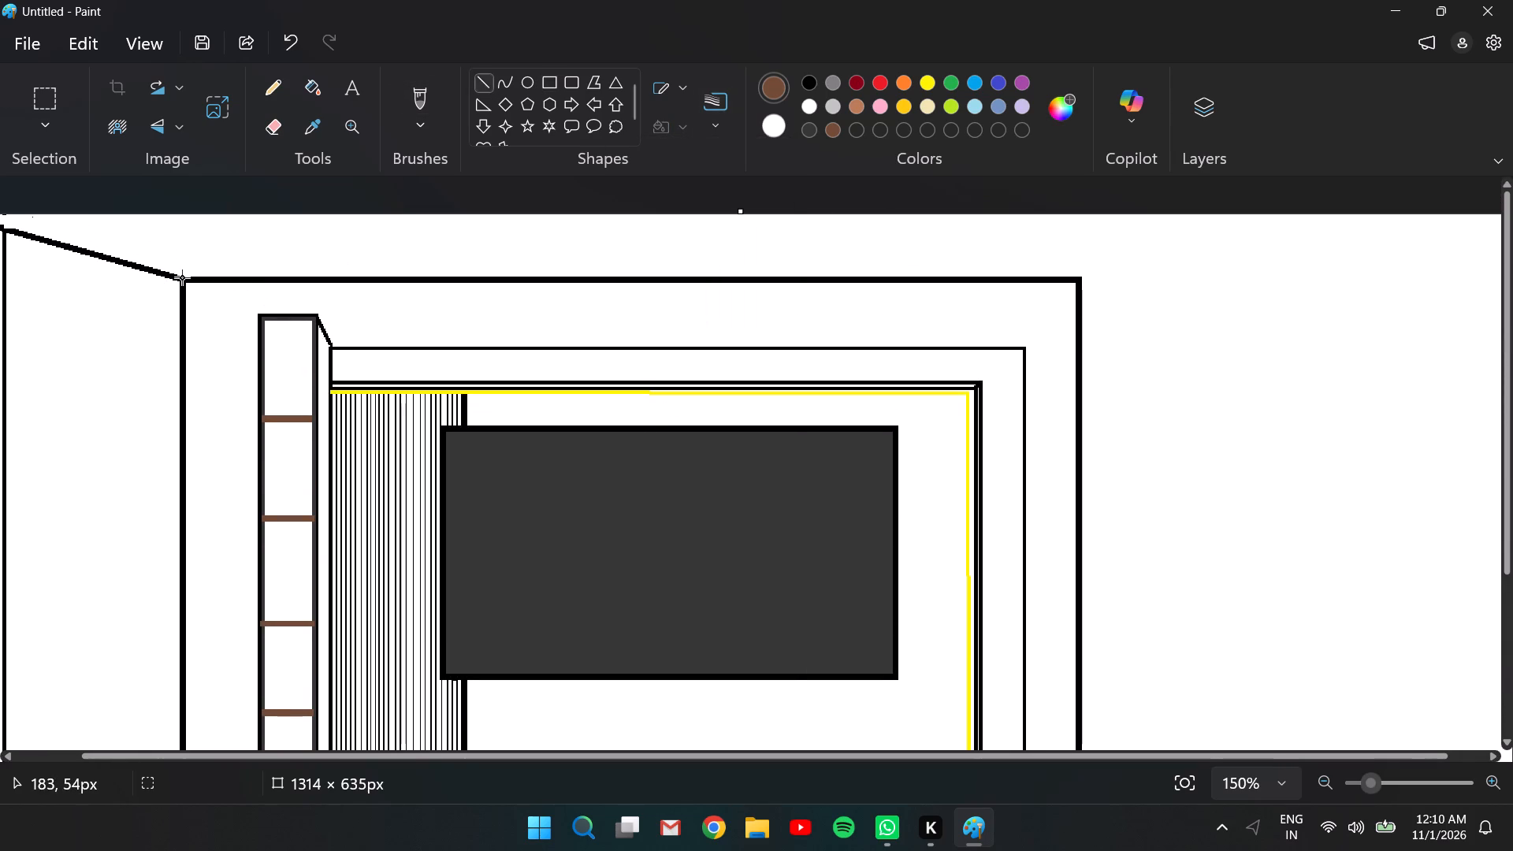
{"action": "left_click_drag", "start_coordinate": [182, 278], "coordinate": [1392, 280]}
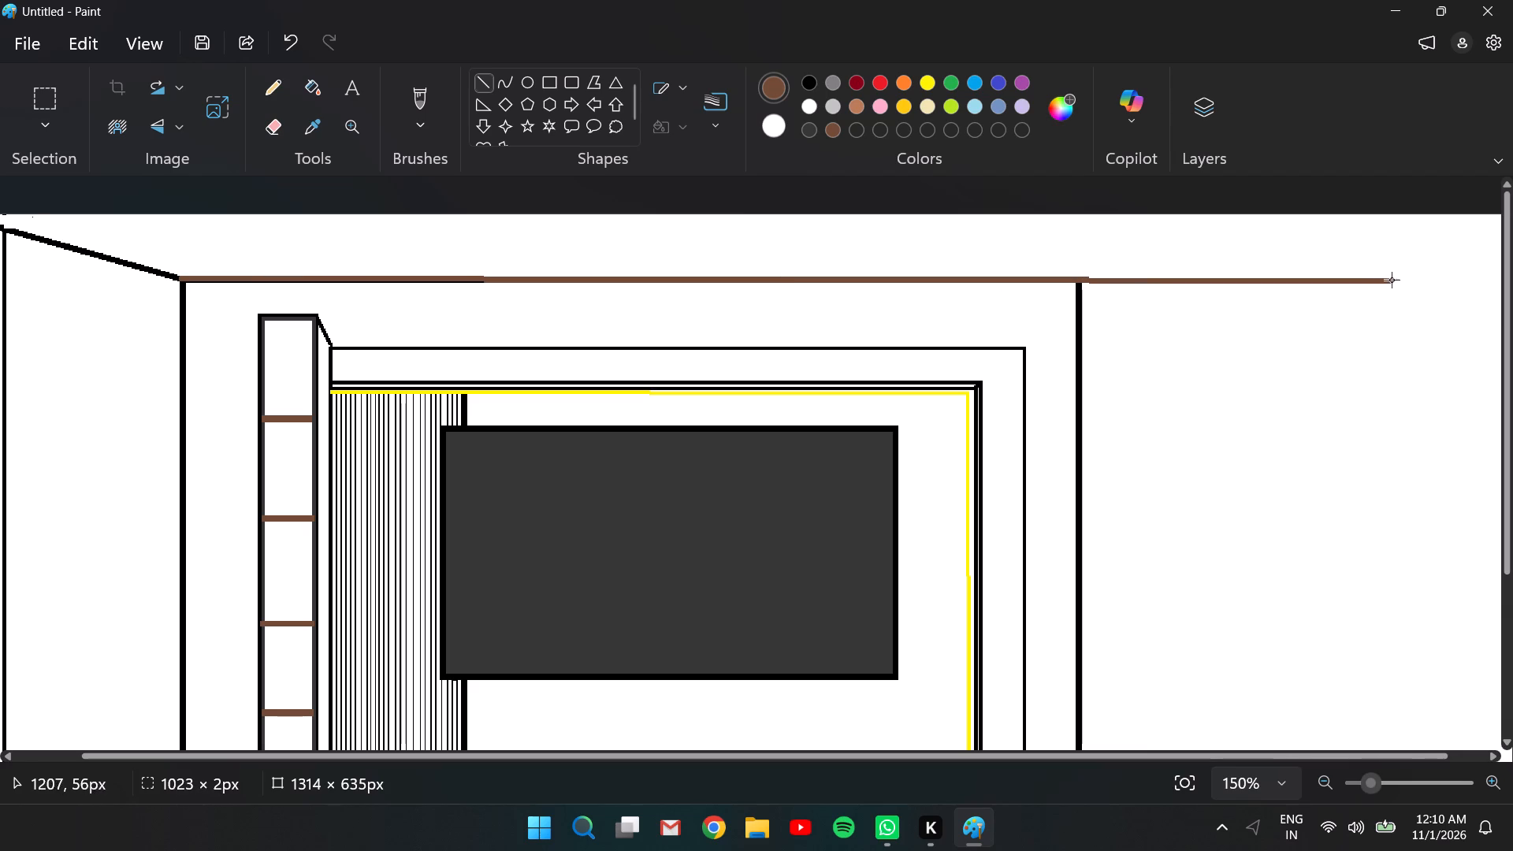
{"action": "left_click_drag", "start_coordinate": [1392, 280], "coordinate": [1398, 280]}
{"action": "left_click", "coordinate": [810, 86]}
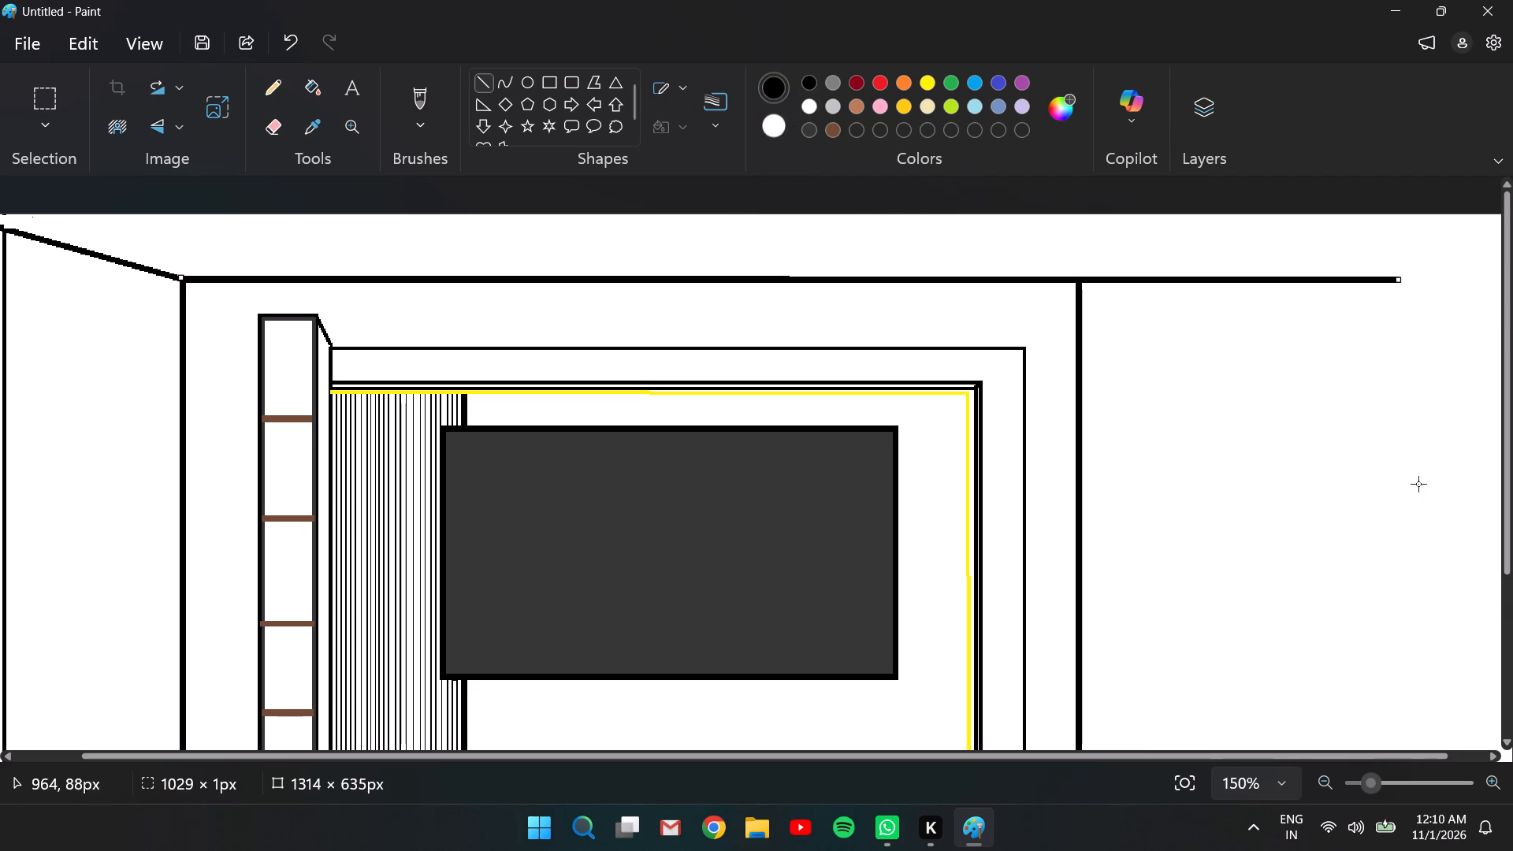
{"action": "left_click", "coordinate": [1420, 485]}
Draw a black vertical line from near the extended top line's right end down past the level of the back wall's bottom edge.
{"action": "scroll", "coordinate": [1322, 330], "scroll_direction": "down", "scroll_amount": 1}
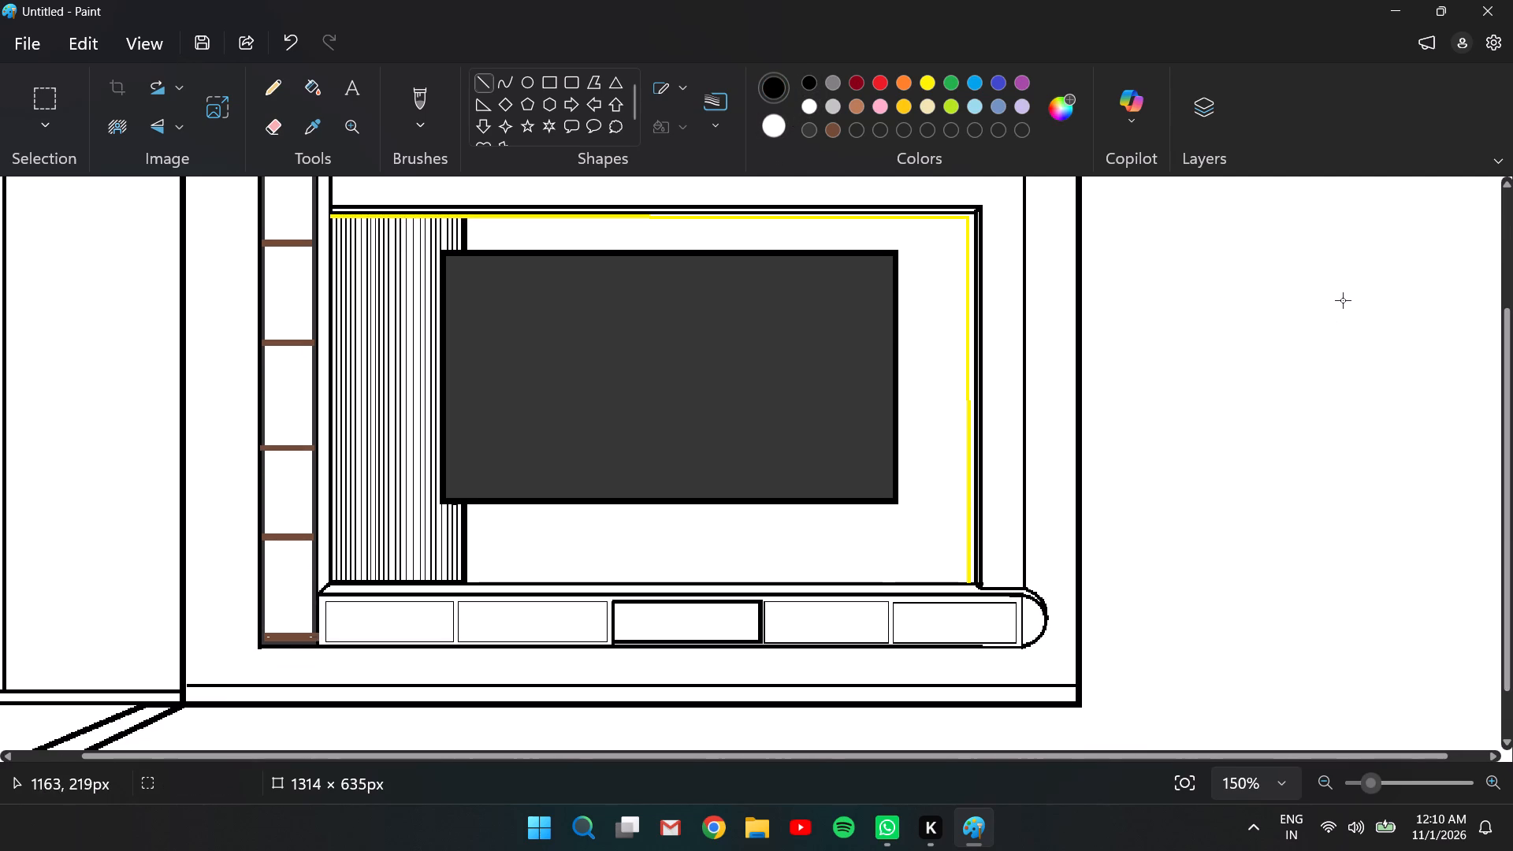
{"action": "scroll", "coordinate": [1349, 298], "scroll_direction": "up", "scroll_amount": 1}
{"action": "left_click_drag", "start_coordinate": [1350, 282], "coordinate": [1341, 715]}
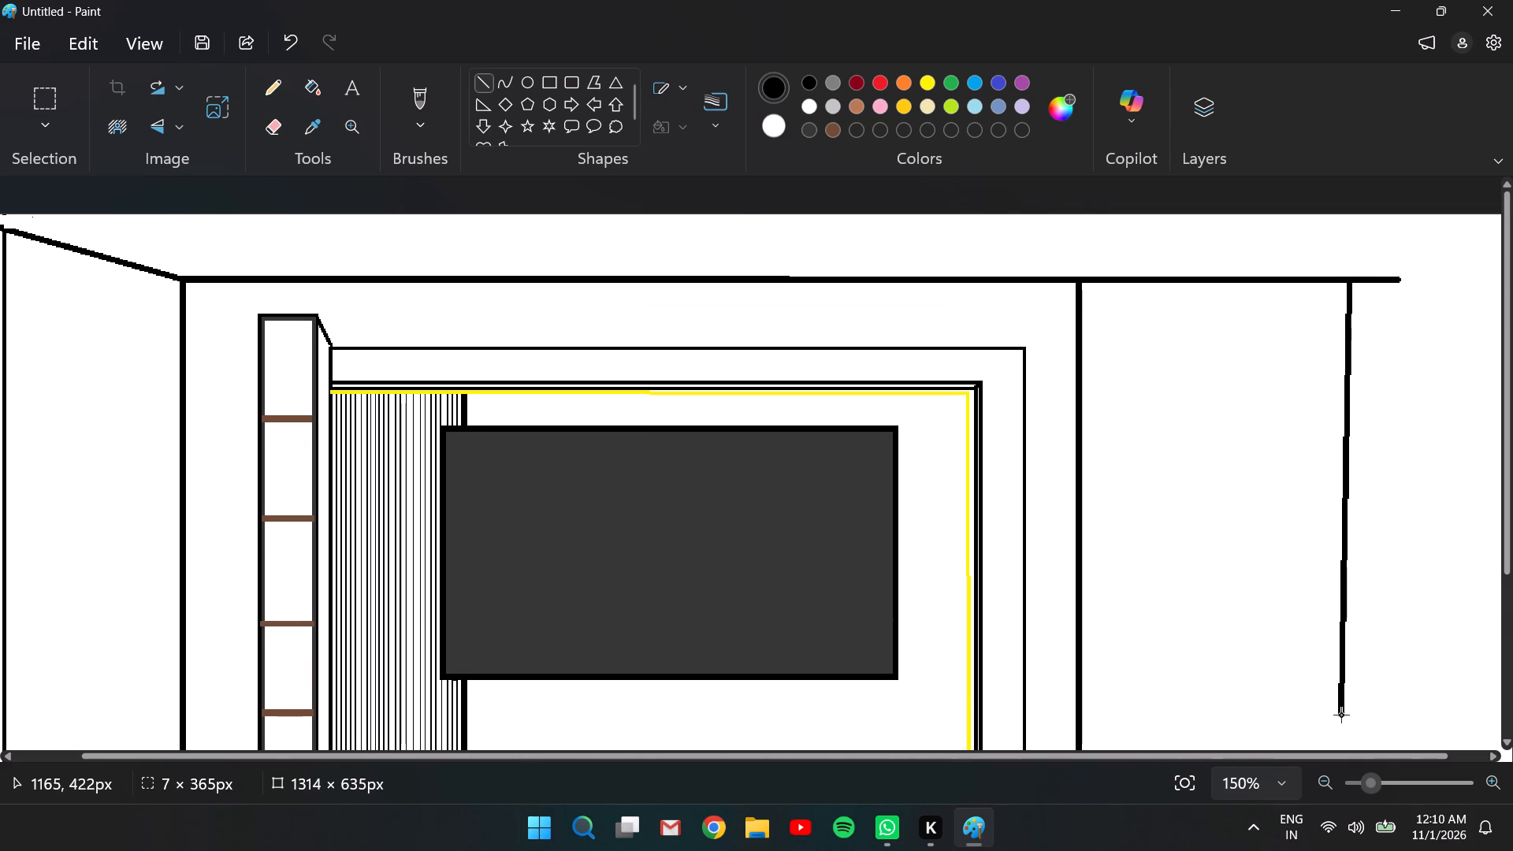
{"action": "left_click_drag", "start_coordinate": [1341, 715], "coordinate": [1353, 754]}
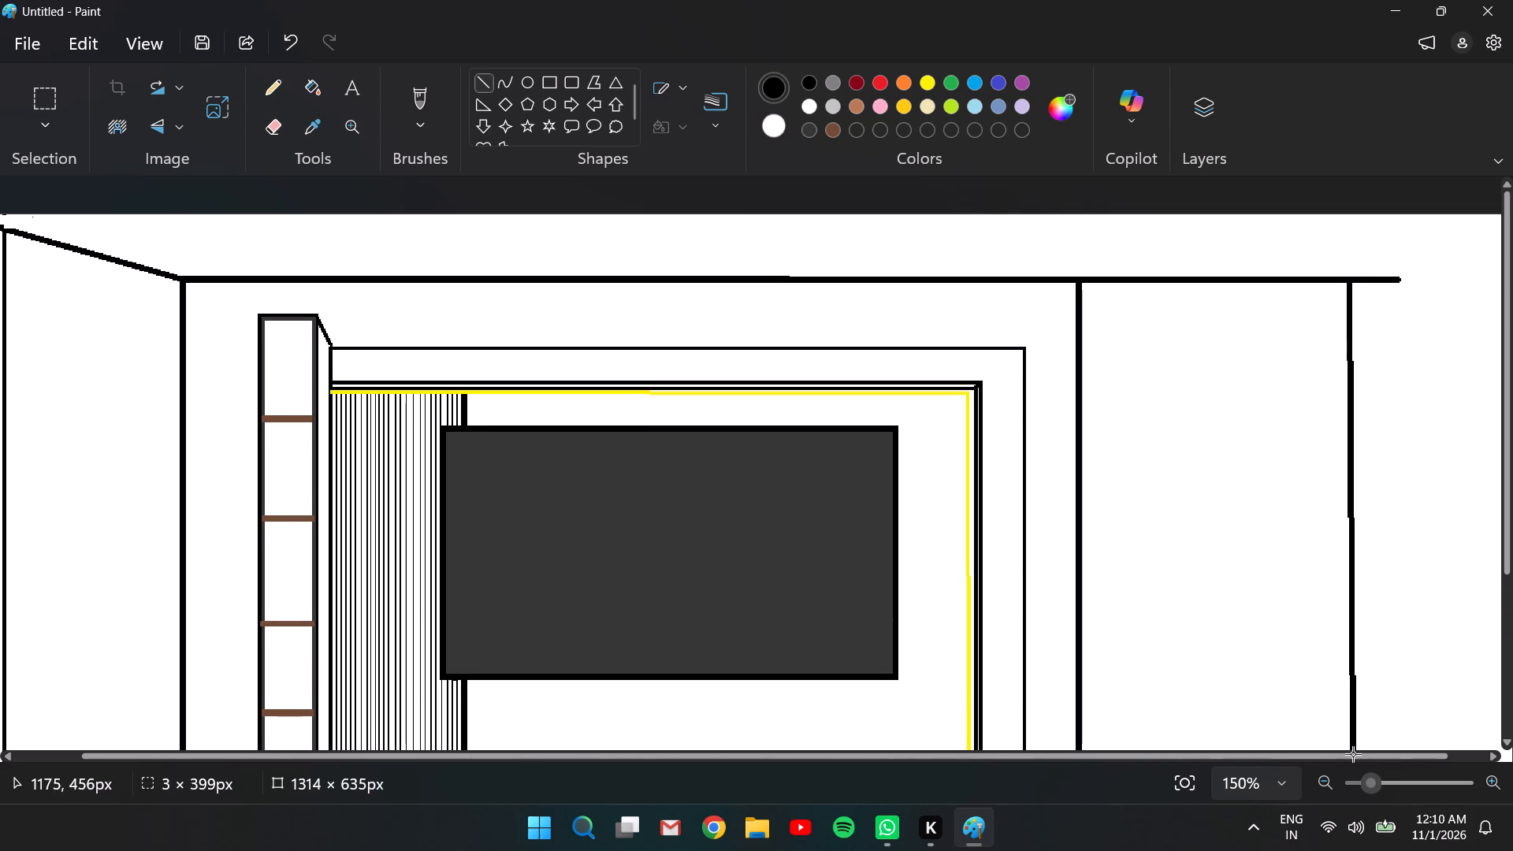
{"action": "left_click_drag", "start_coordinate": [1353, 754], "coordinate": [1350, 756]}
{"action": "scroll", "coordinate": [1350, 756], "scroll_direction": "down", "scroll_amount": 1}
{"action": "left_click", "coordinate": [1216, 642]}
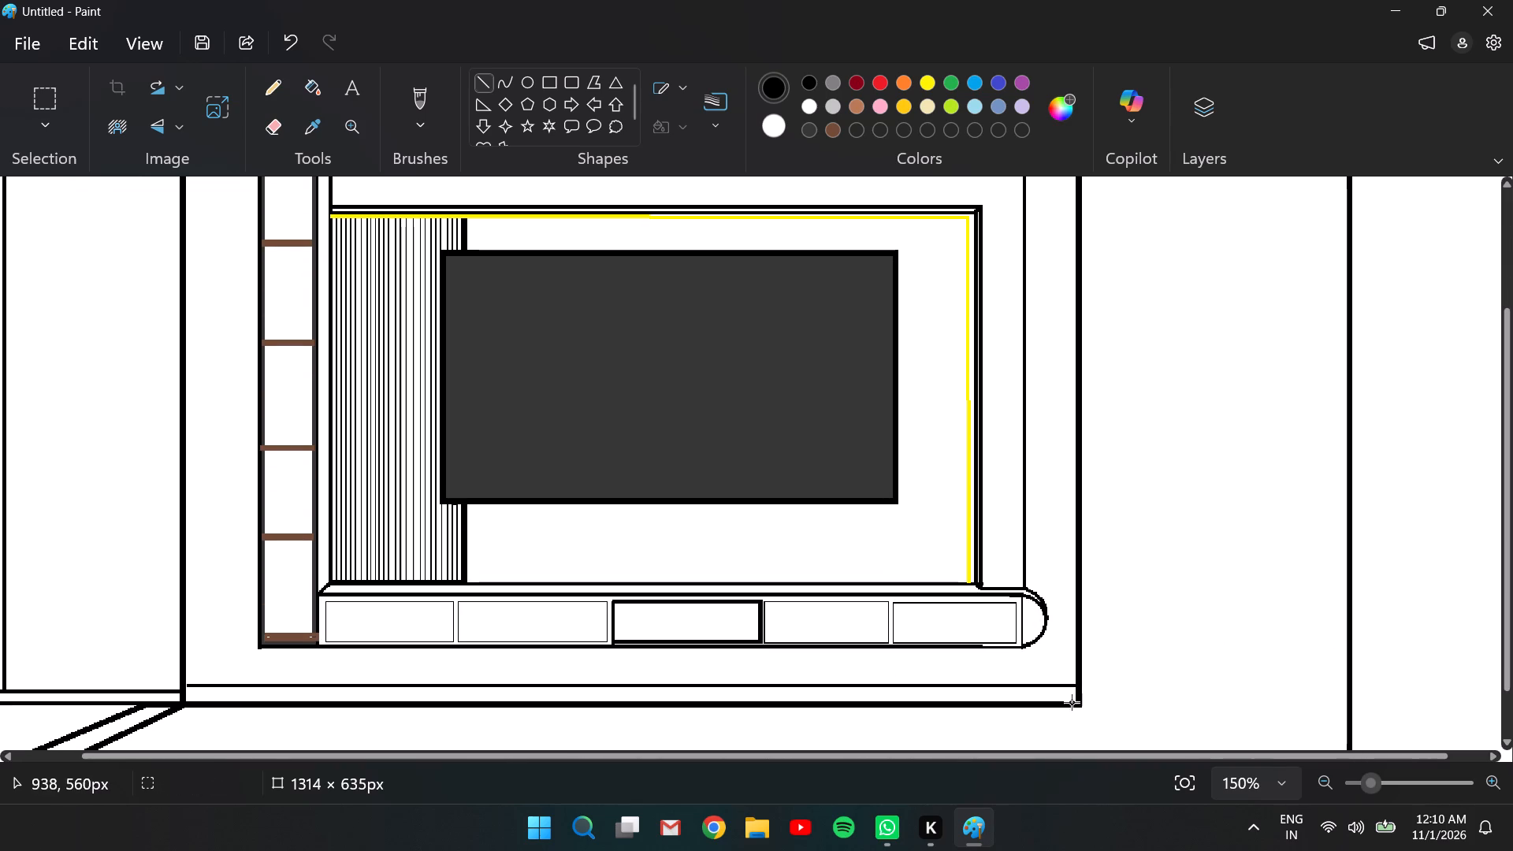
{"action": "left_click", "coordinate": [1076, 705]}
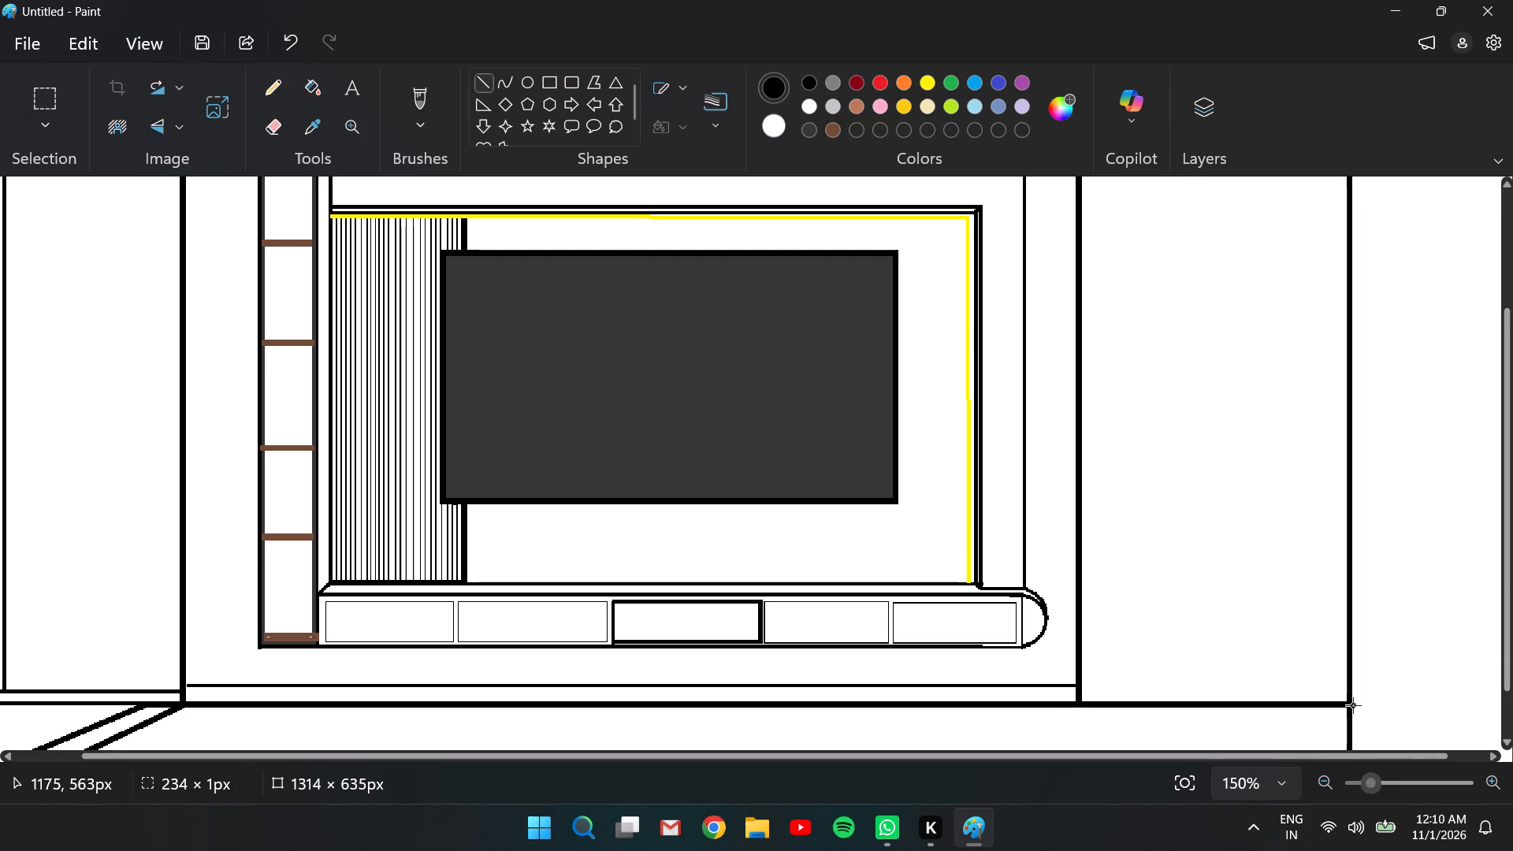
{"action": "left_click", "coordinate": [1191, 673]}
Erase the upper part of the back wall's original right edge, from the top line down to about the recess's top.
{"action": "scroll", "coordinate": [1191, 673], "scroll_direction": "up", "scroll_amount": 1}
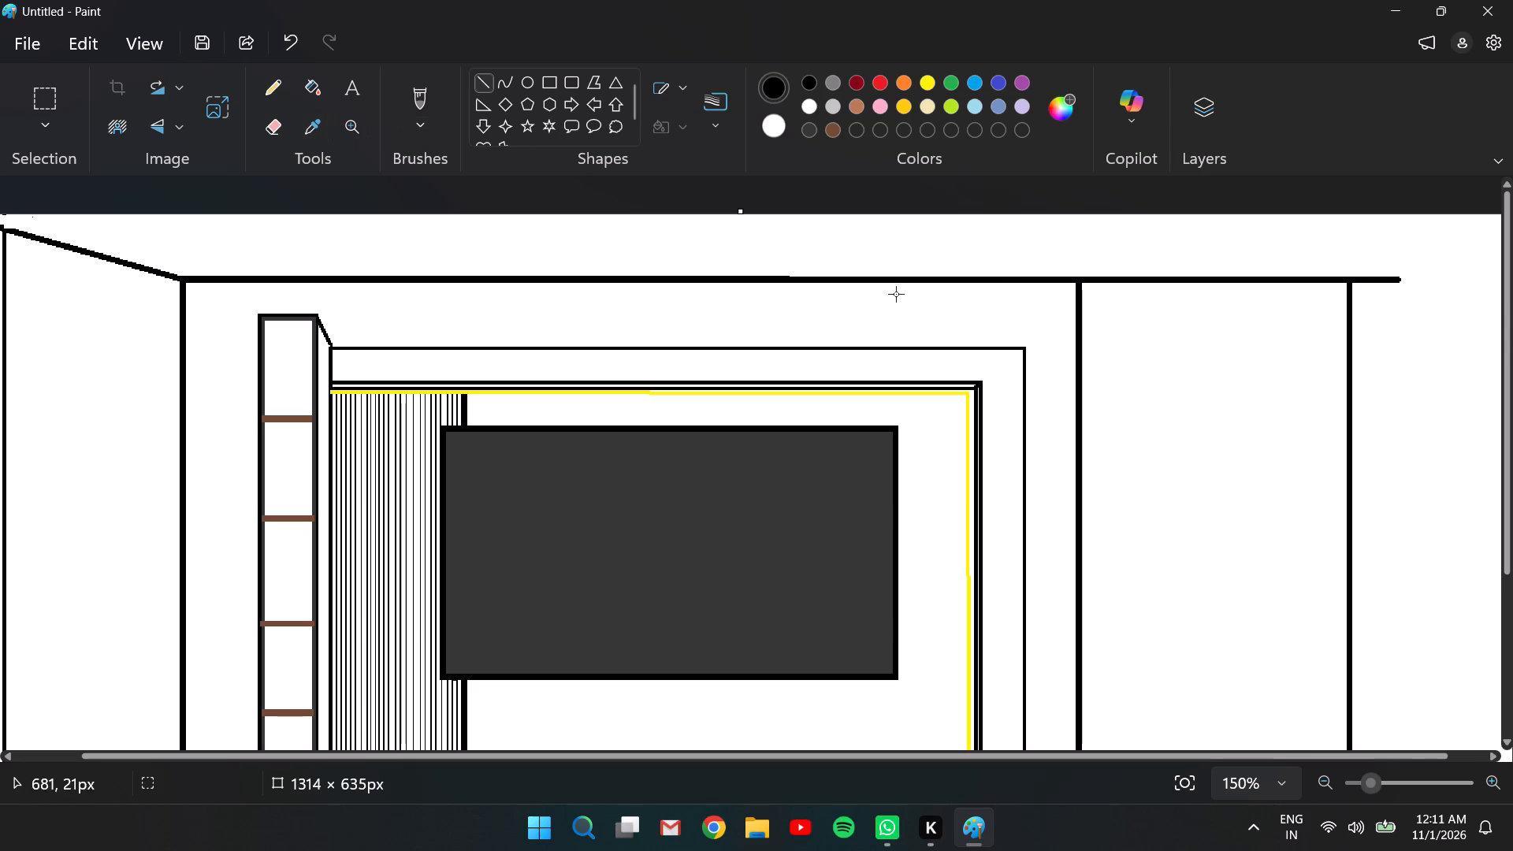
{"action": "left_click", "coordinate": [276, 125]}
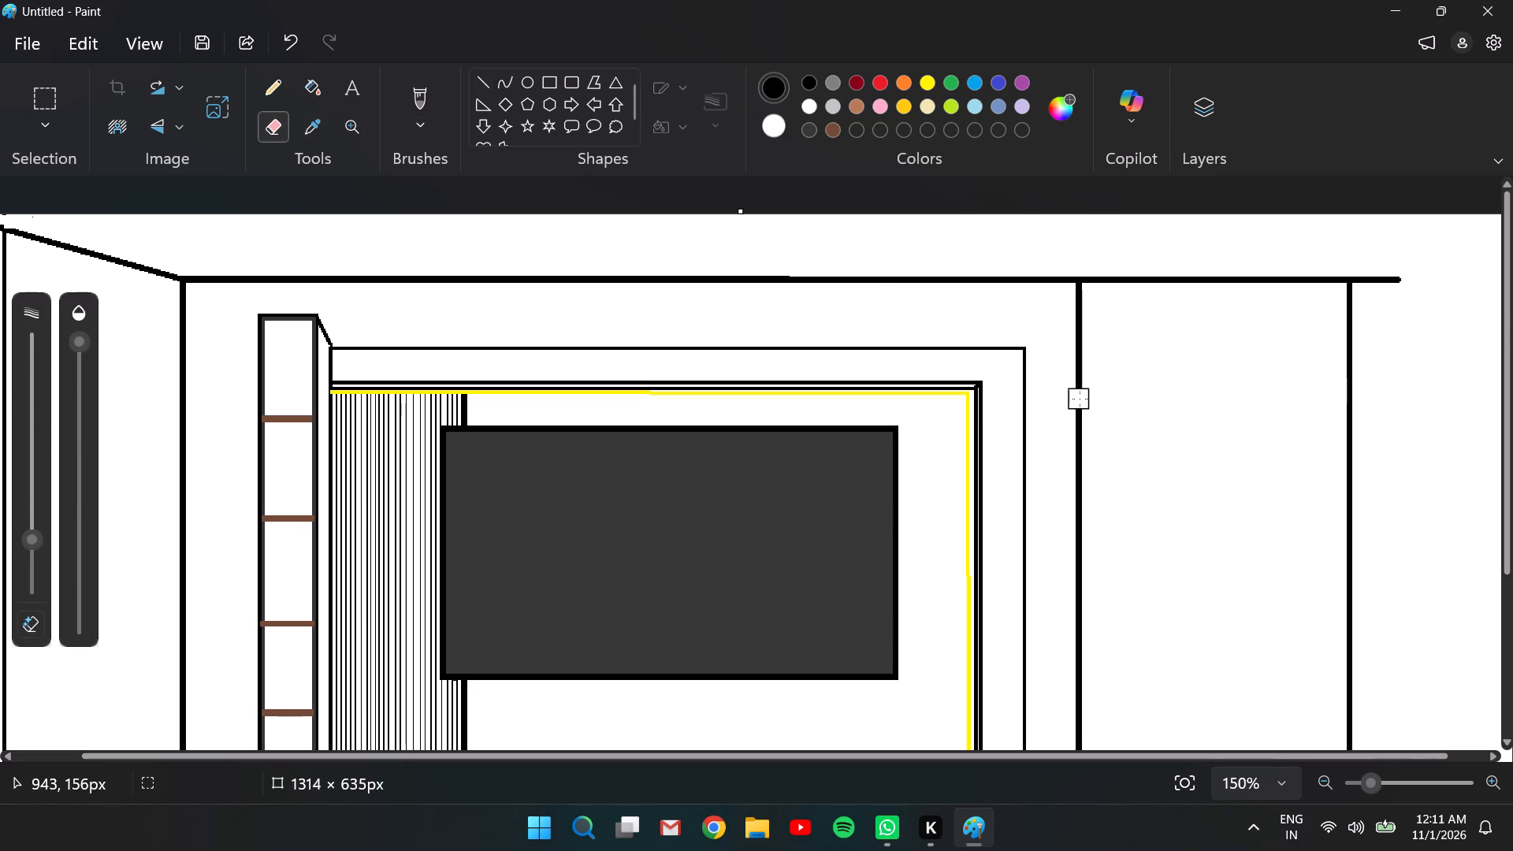
{"action": "left_click_drag", "start_coordinate": [1080, 399], "coordinate": [1080, 293]}
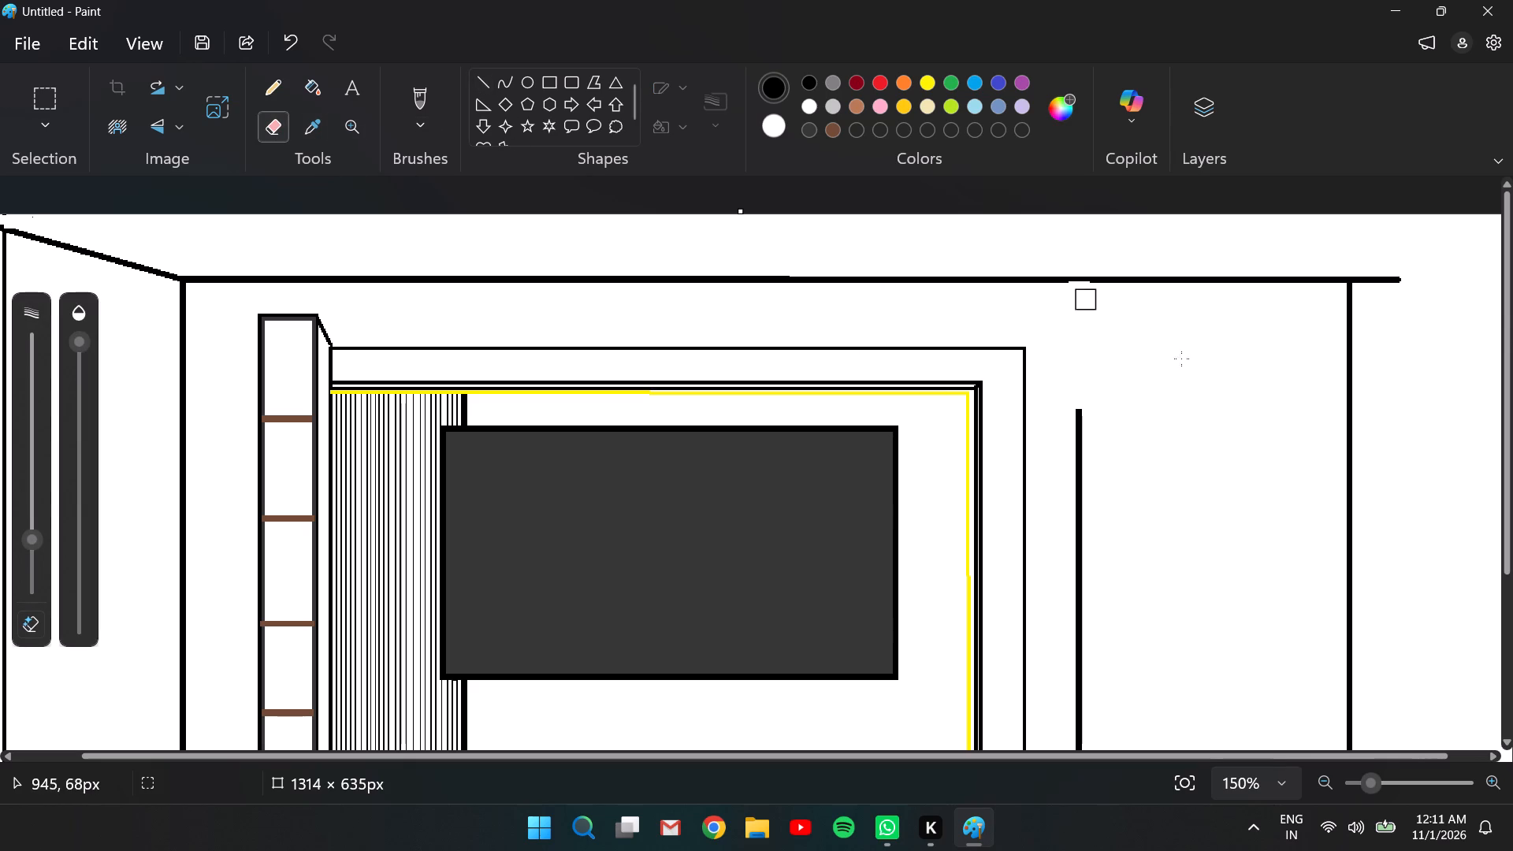
Erase the top line's overhang beyond the new vertical line and the vertical line's excess below the back wall's bottom level.
{"action": "left_click_drag", "start_coordinate": [1362, 277], "coordinate": [1437, 272]}
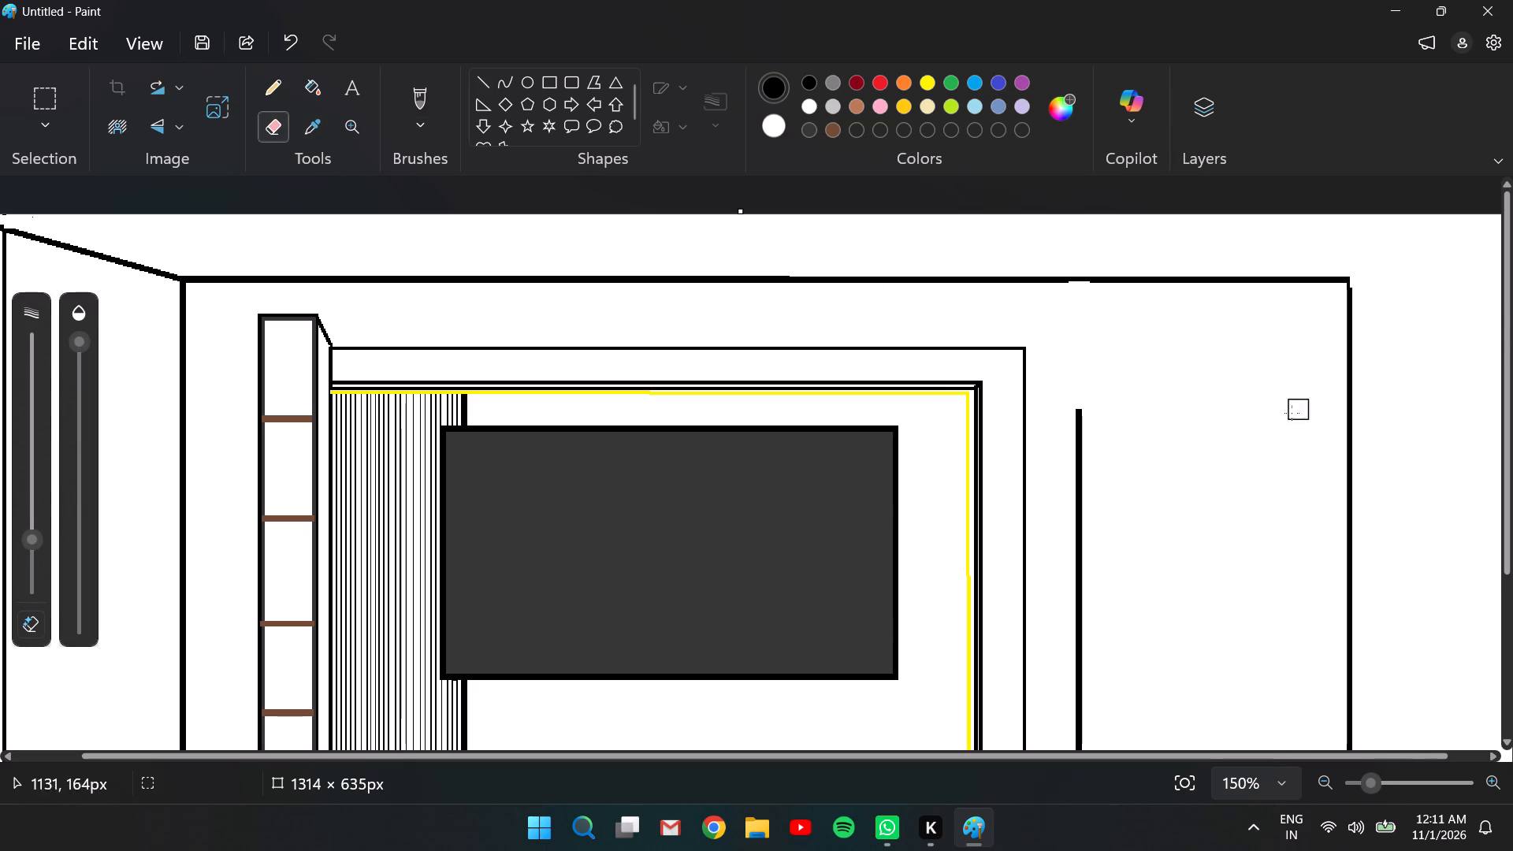
{"action": "scroll", "coordinate": [1288, 414], "scroll_direction": "down", "scroll_amount": 1}
{"action": "scroll", "coordinate": [1266, 493], "scroll_direction": "down", "scroll_amount": 1}
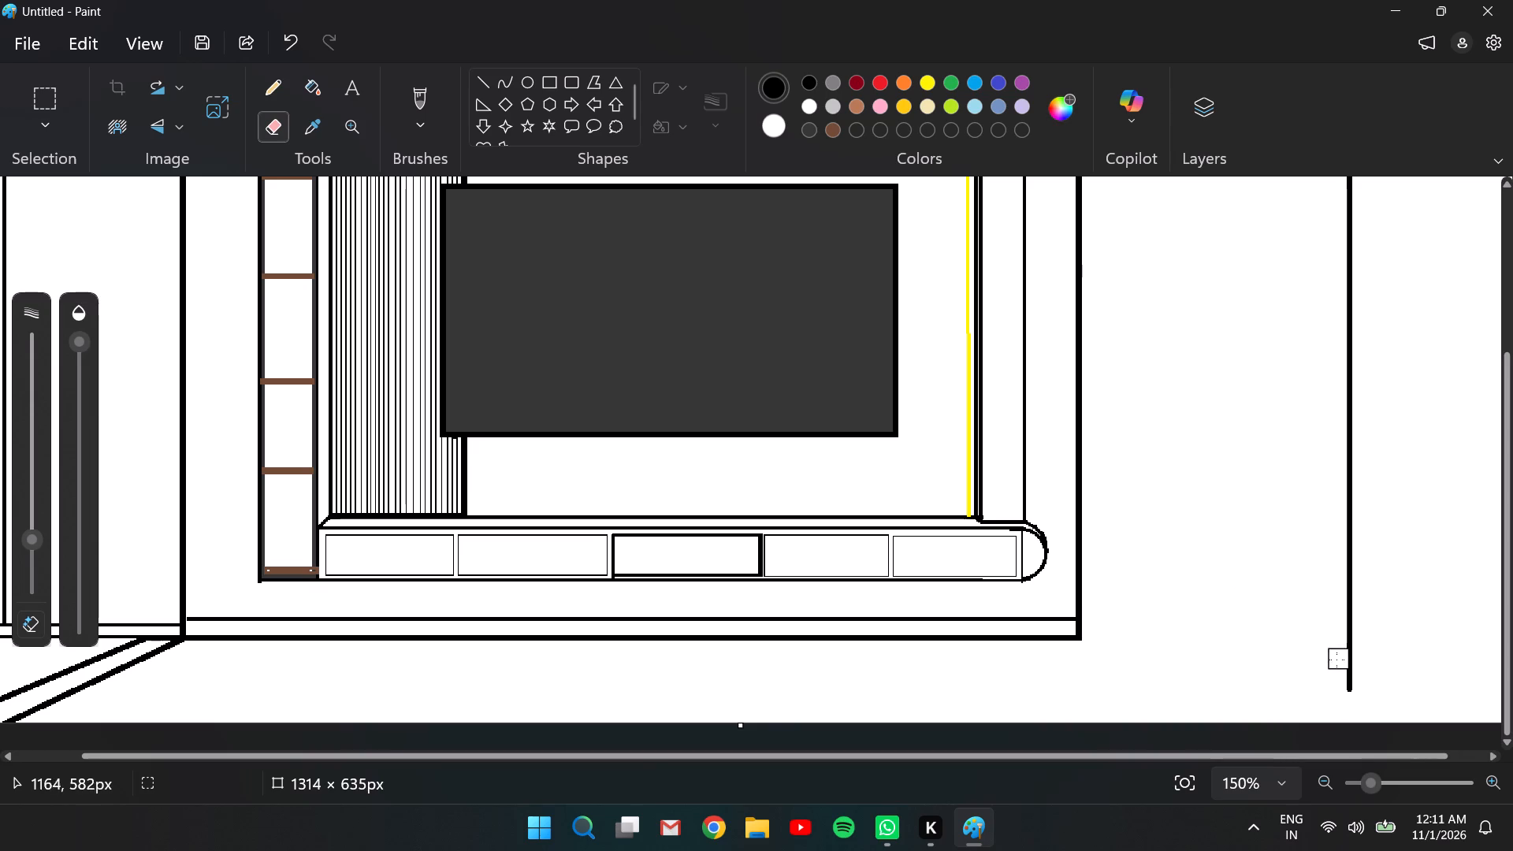
{"action": "left_click_drag", "start_coordinate": [1336, 659], "coordinate": [1349, 655]}
{"action": "left_click_drag", "start_coordinate": [1349, 655], "coordinate": [1370, 655]}
Draw a black upright rectangle about 209 × 398 px between the wall's shortened original right edge and the new vertical line, reaching the floor level.
{"action": "scroll", "coordinate": [649, 622], "scroll_direction": "up", "scroll_amount": 1}
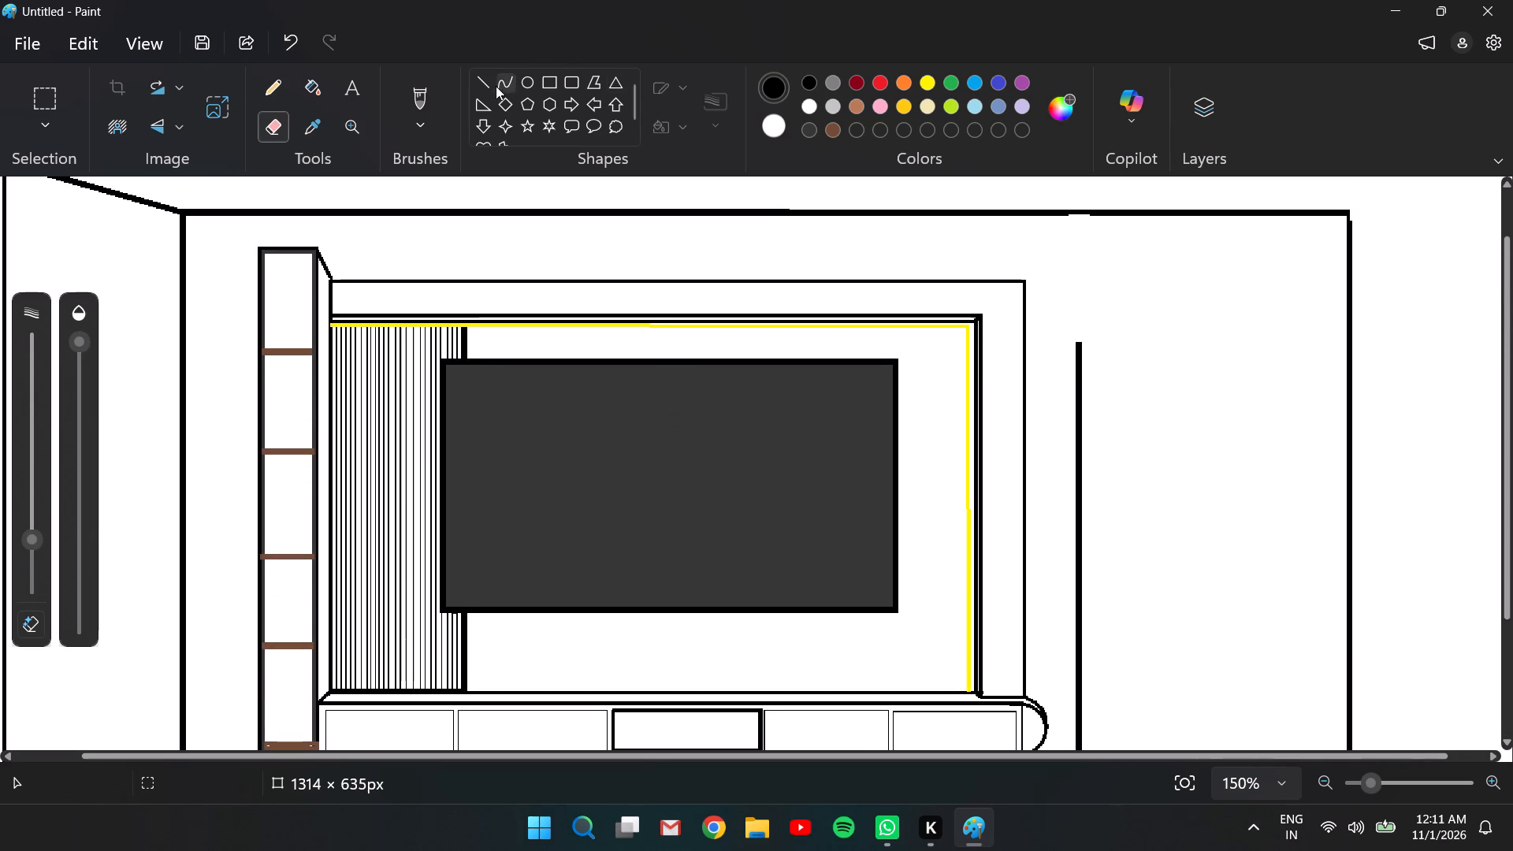
{"action": "left_click", "coordinate": [548, 85]}
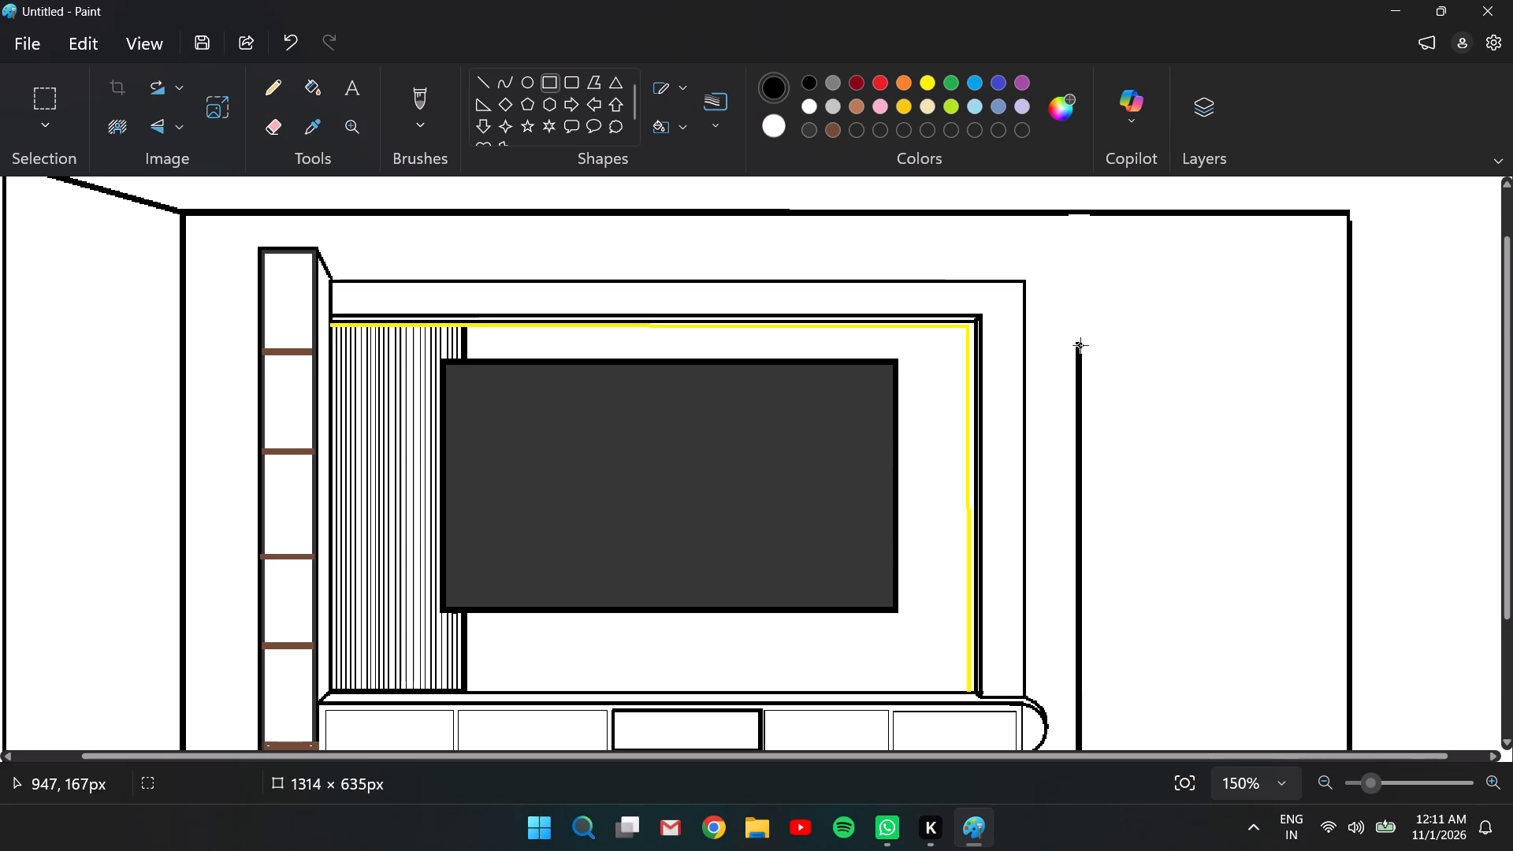
{"action": "left_click_drag", "start_coordinate": [1080, 343], "coordinate": [1338, 805]}
{"action": "scroll", "coordinate": [1210, 662], "scroll_direction": "down", "scroll_amount": 1}
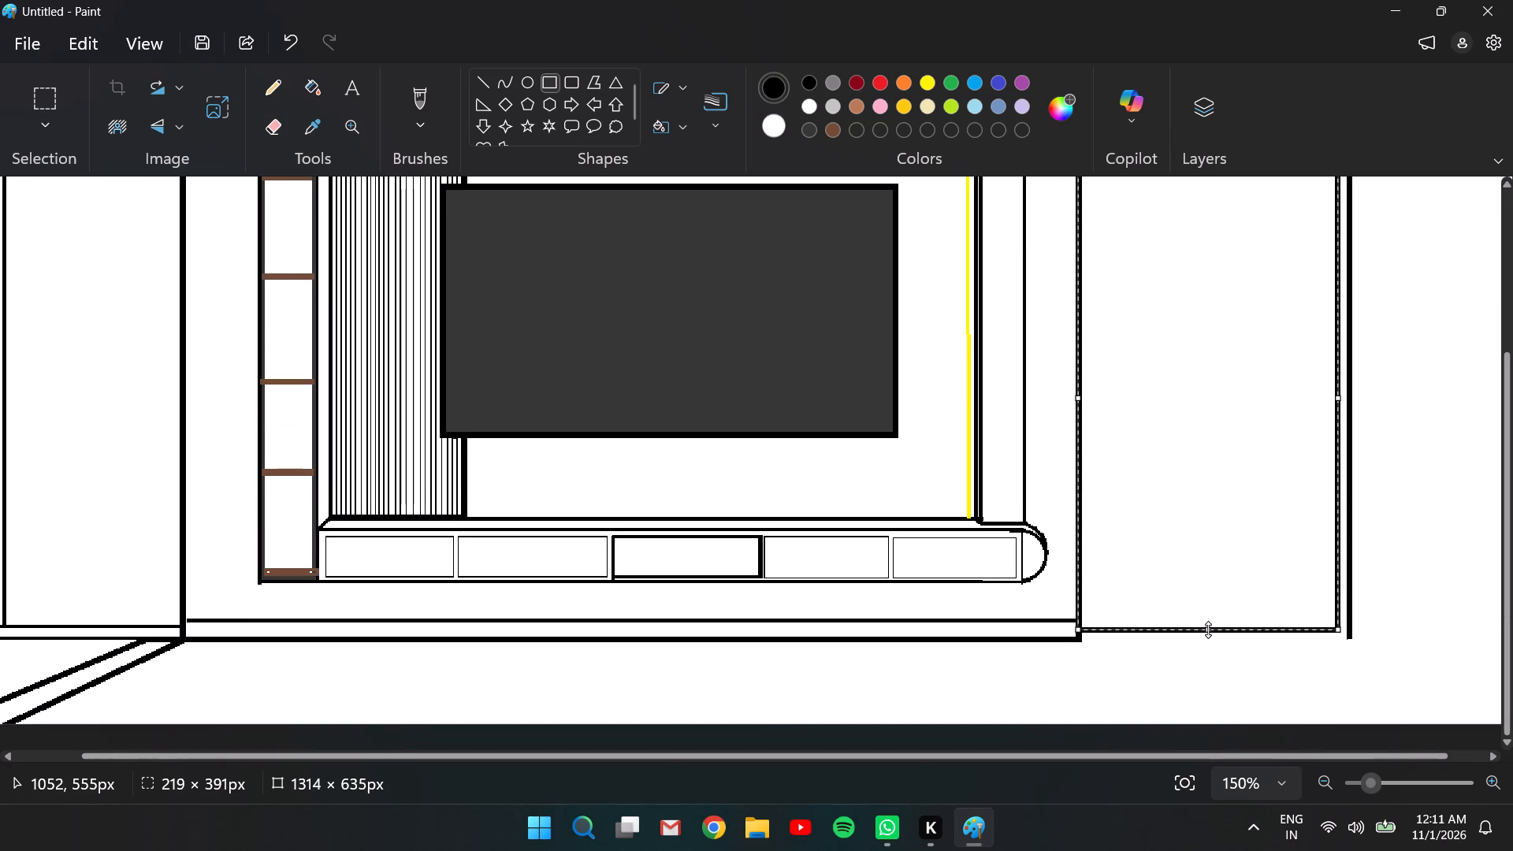
{"action": "left_click_drag", "start_coordinate": [1208, 630], "coordinate": [1209, 638]}
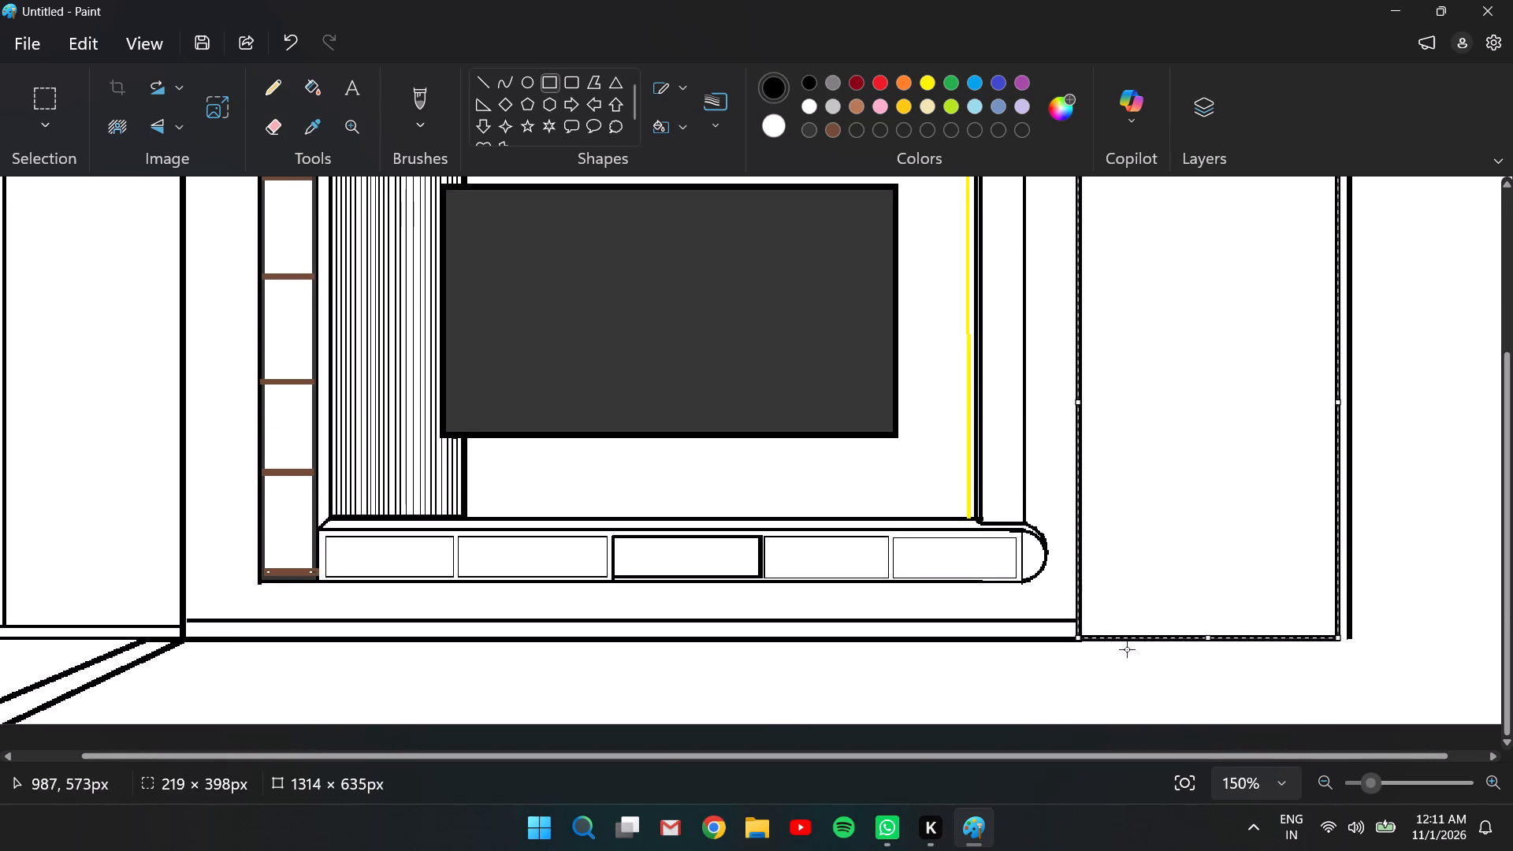
{"action": "left_click_drag", "start_coordinate": [1081, 406], "coordinate": [1091, 406]}
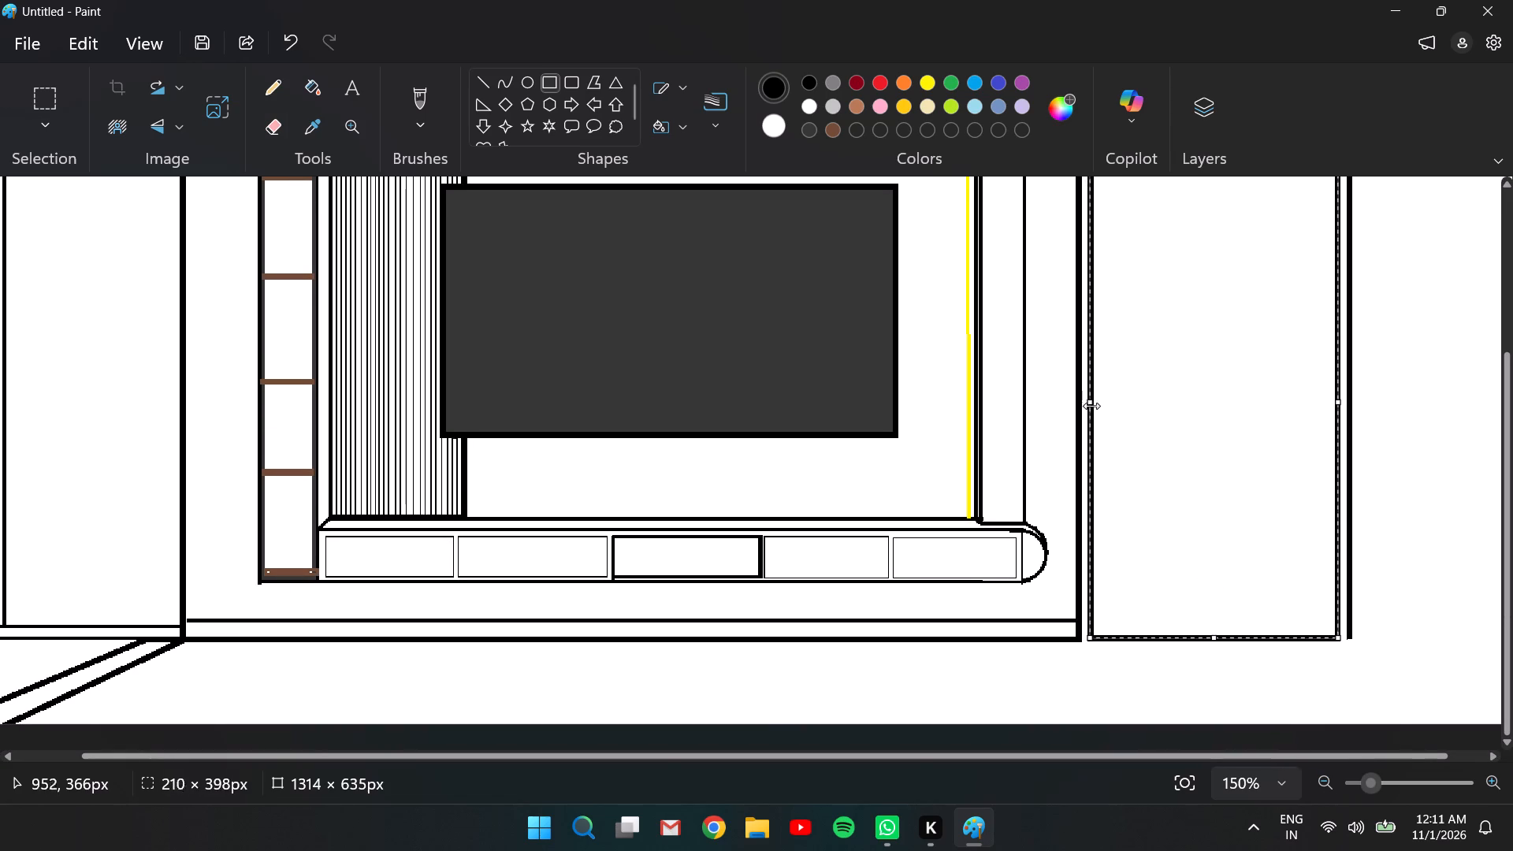
{"action": "left_click_drag", "start_coordinate": [1091, 406], "coordinate": [1091, 406]}
{"action": "scroll", "coordinate": [1102, 510], "scroll_direction": "up", "scroll_amount": 1}
{"action": "left_click", "coordinate": [1028, 438]}
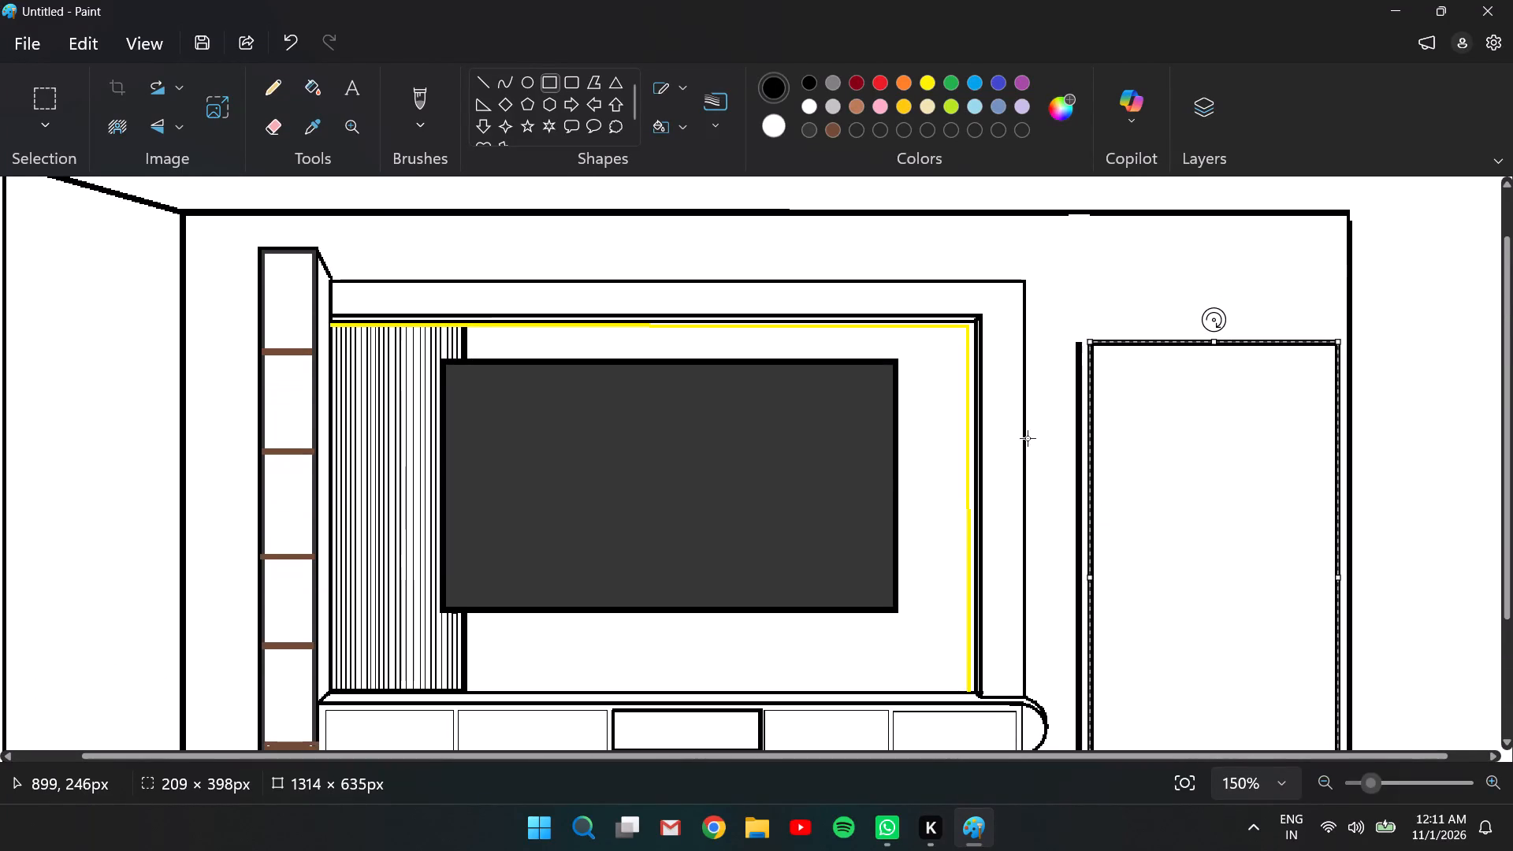
Draw a black horizontal line about 229 px long just above the door rectangle and join its left end to the wall's original right edge.
{"action": "left_click", "coordinate": [482, 79]}
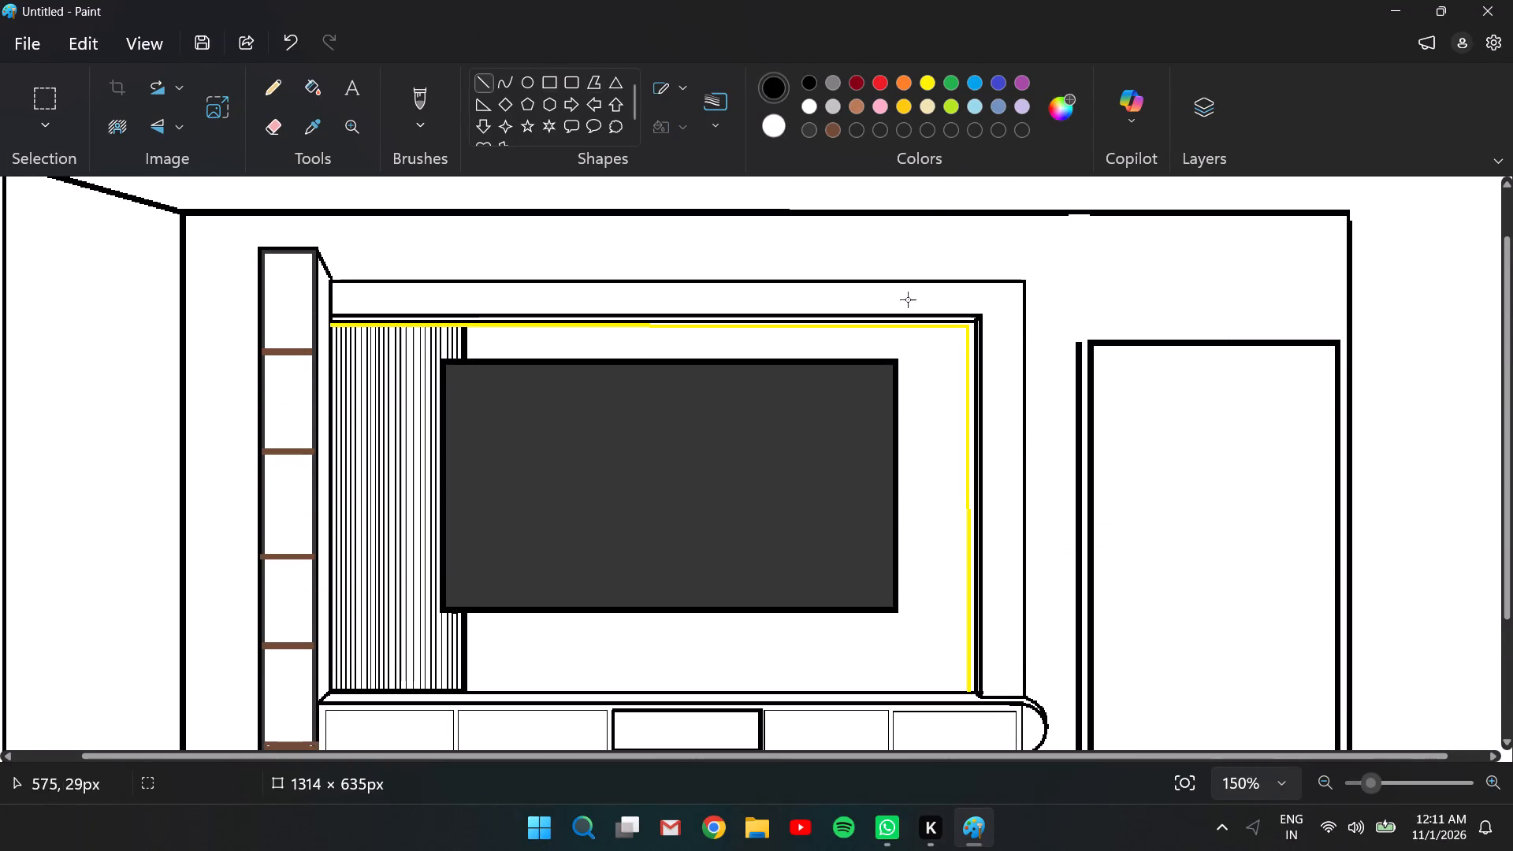
{"action": "left_click_drag", "start_coordinate": [1080, 328], "coordinate": [1351, 329]}
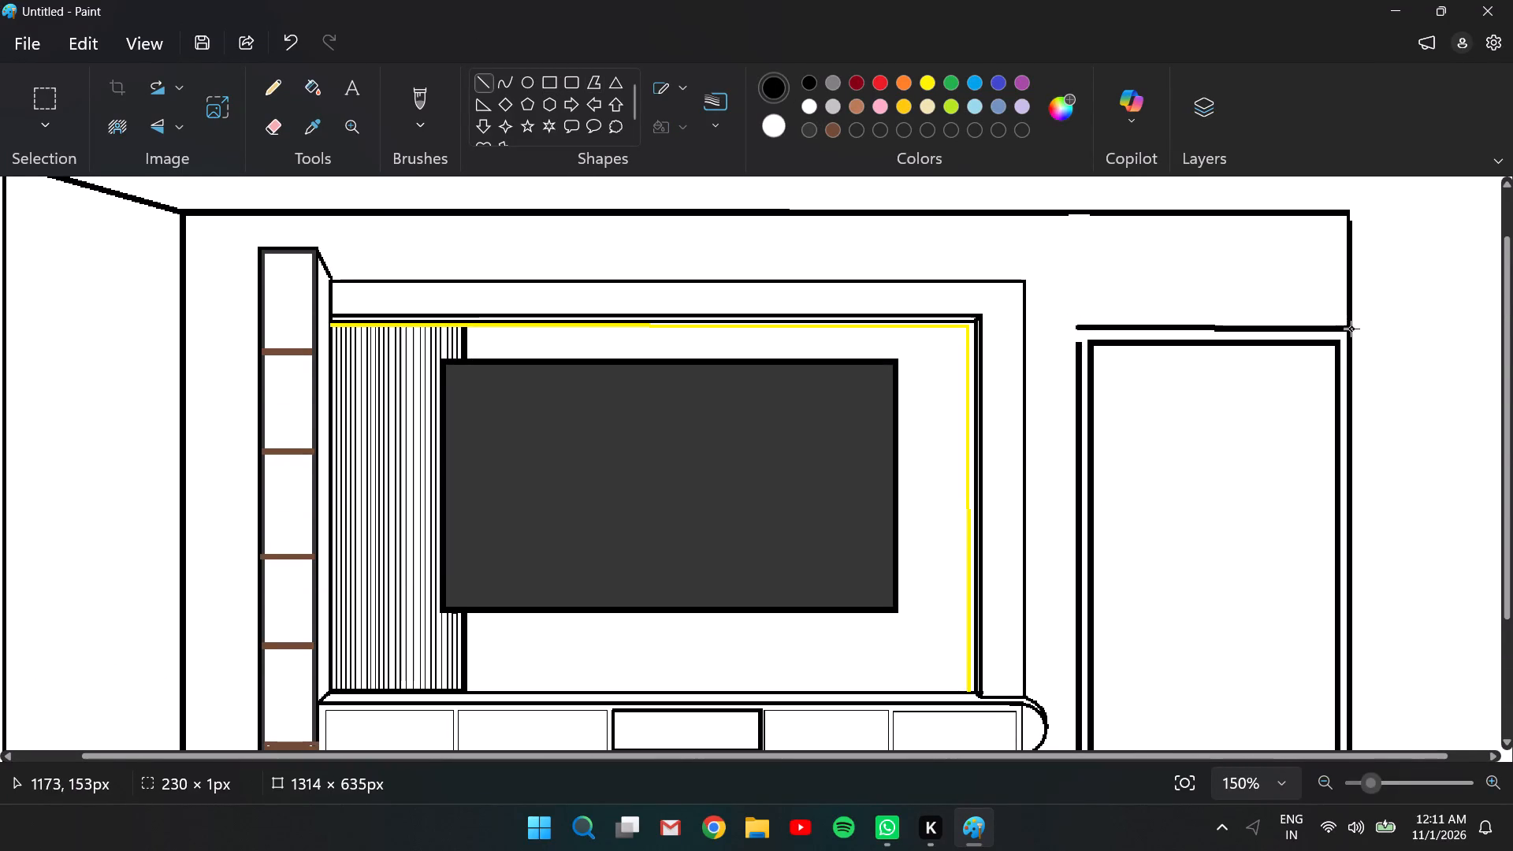
{"action": "left_click_drag", "start_coordinate": [1351, 329], "coordinate": [1348, 328]}
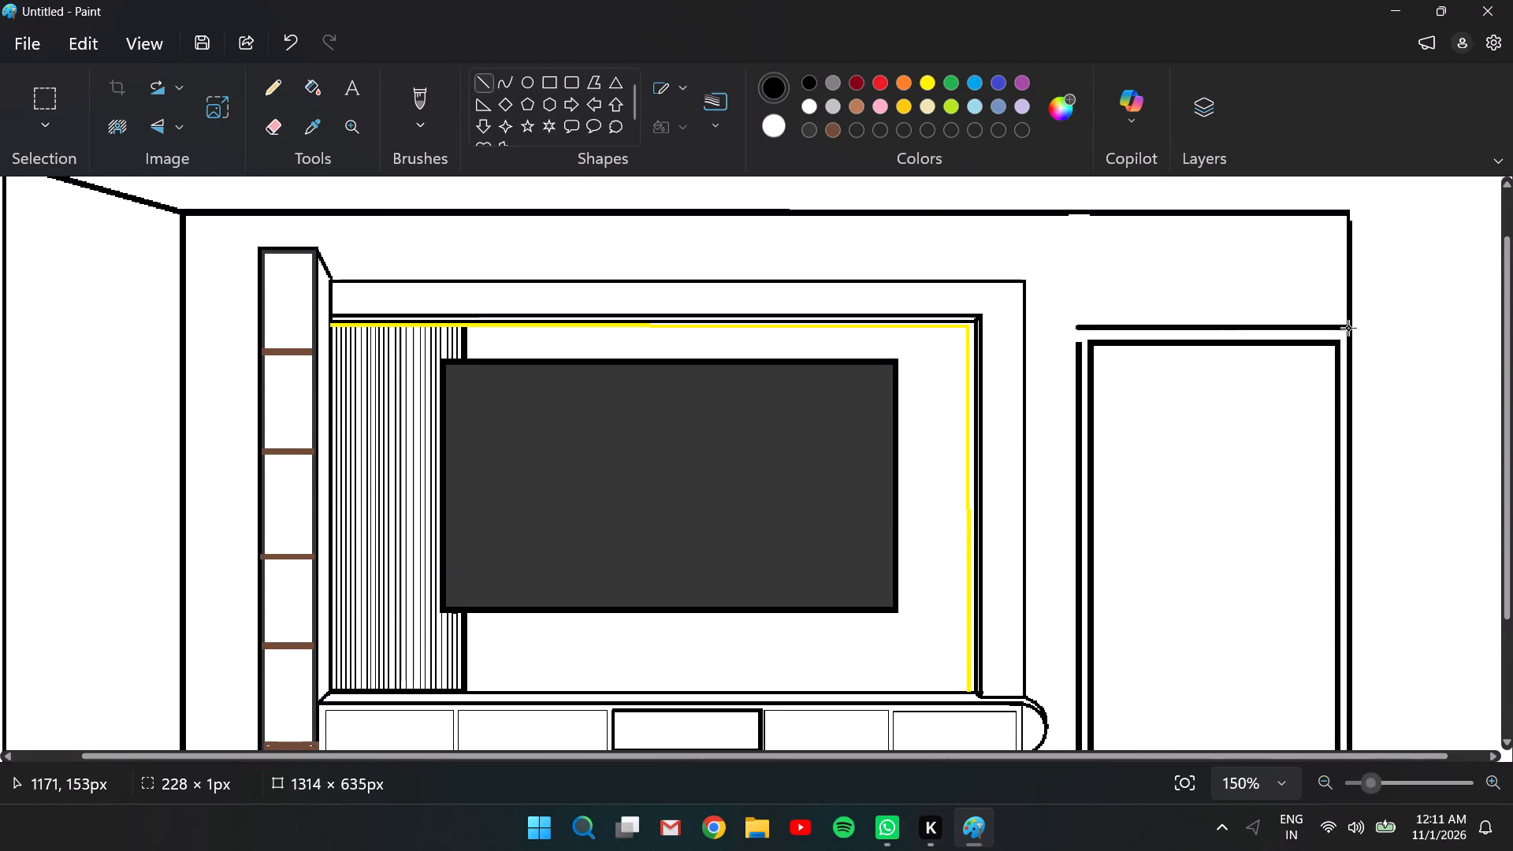
{"action": "left_click_drag", "start_coordinate": [1348, 328], "coordinate": [1348, 327]}
{"action": "left_click", "coordinate": [1350, 325]}
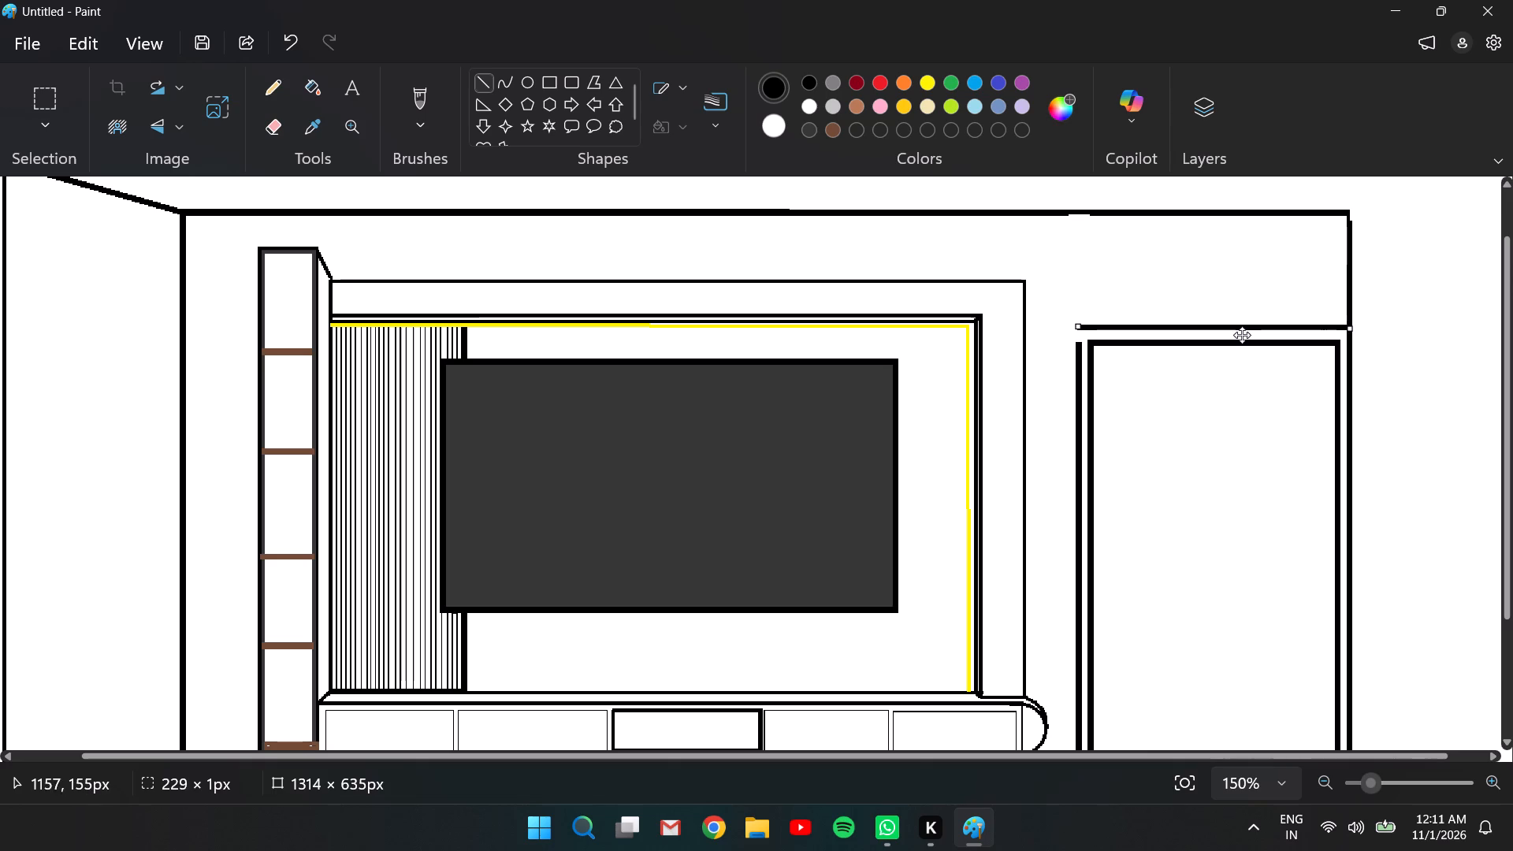
{"action": "left_click", "coordinate": [1219, 330]}
{"action": "left_click", "coordinate": [1048, 357]}
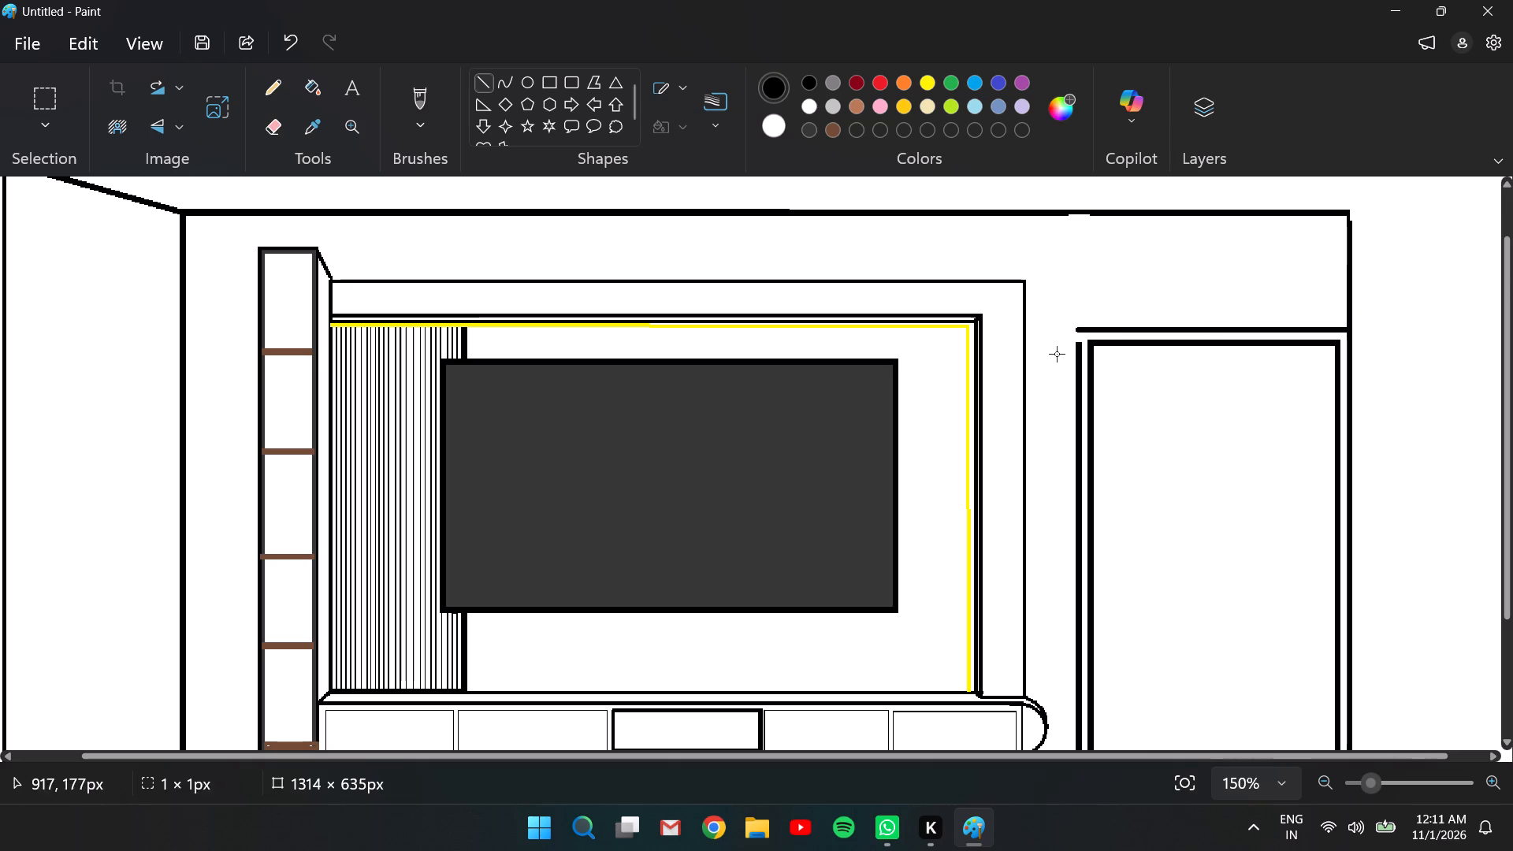
{"action": "left_click_drag", "start_coordinate": [1079, 345], "coordinate": [1080, 331]}
{"action": "left_click", "coordinate": [1053, 345]}
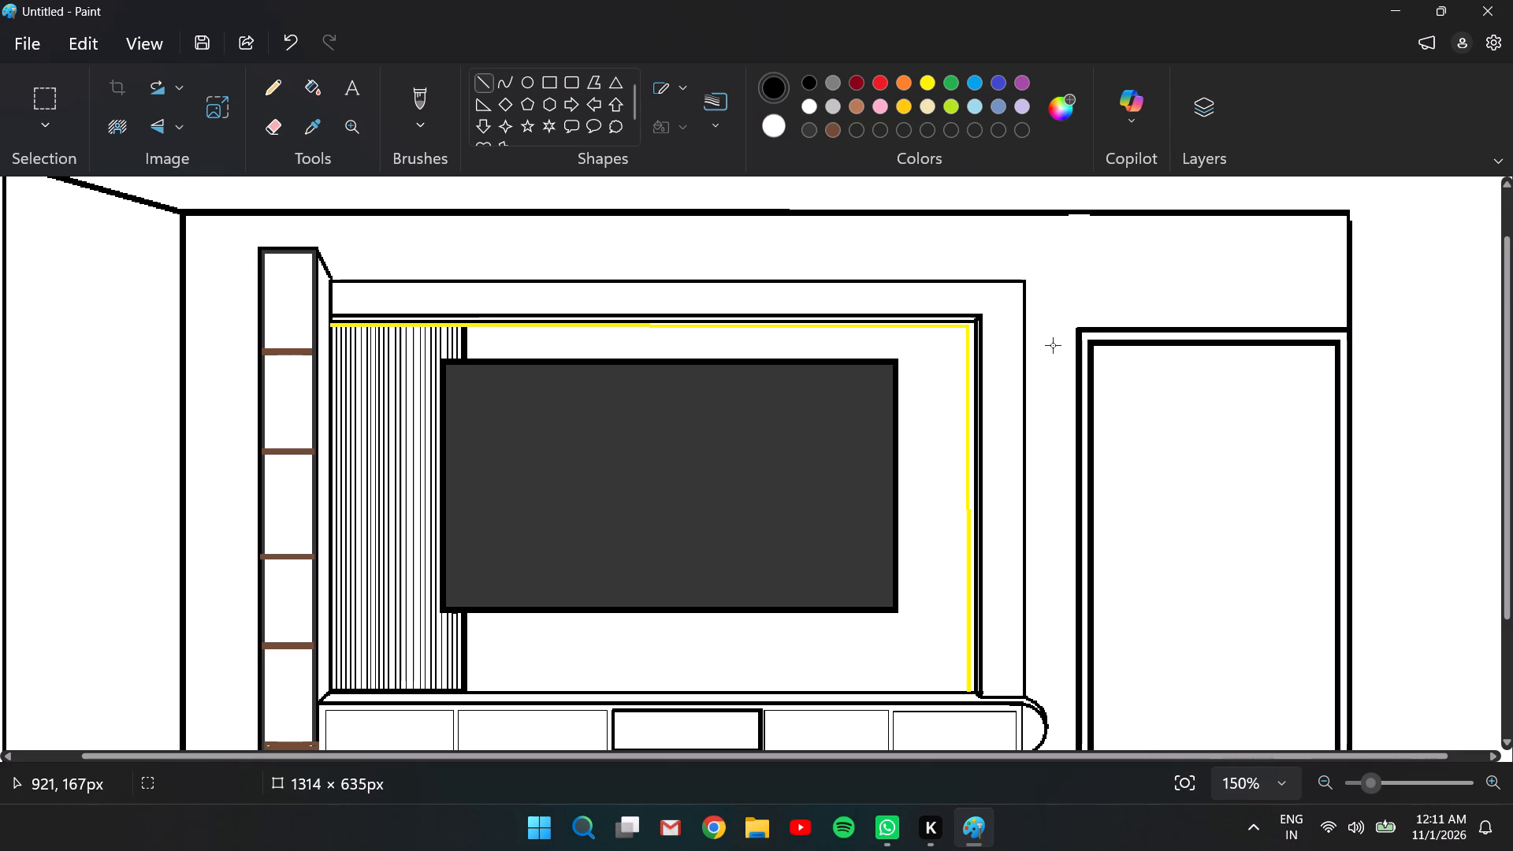
Erase the bottom edge of the door rectangle between its two uprights at floor level.
{"action": "scroll", "coordinate": [1053, 345], "scroll_direction": "down", "scroll_amount": 1}
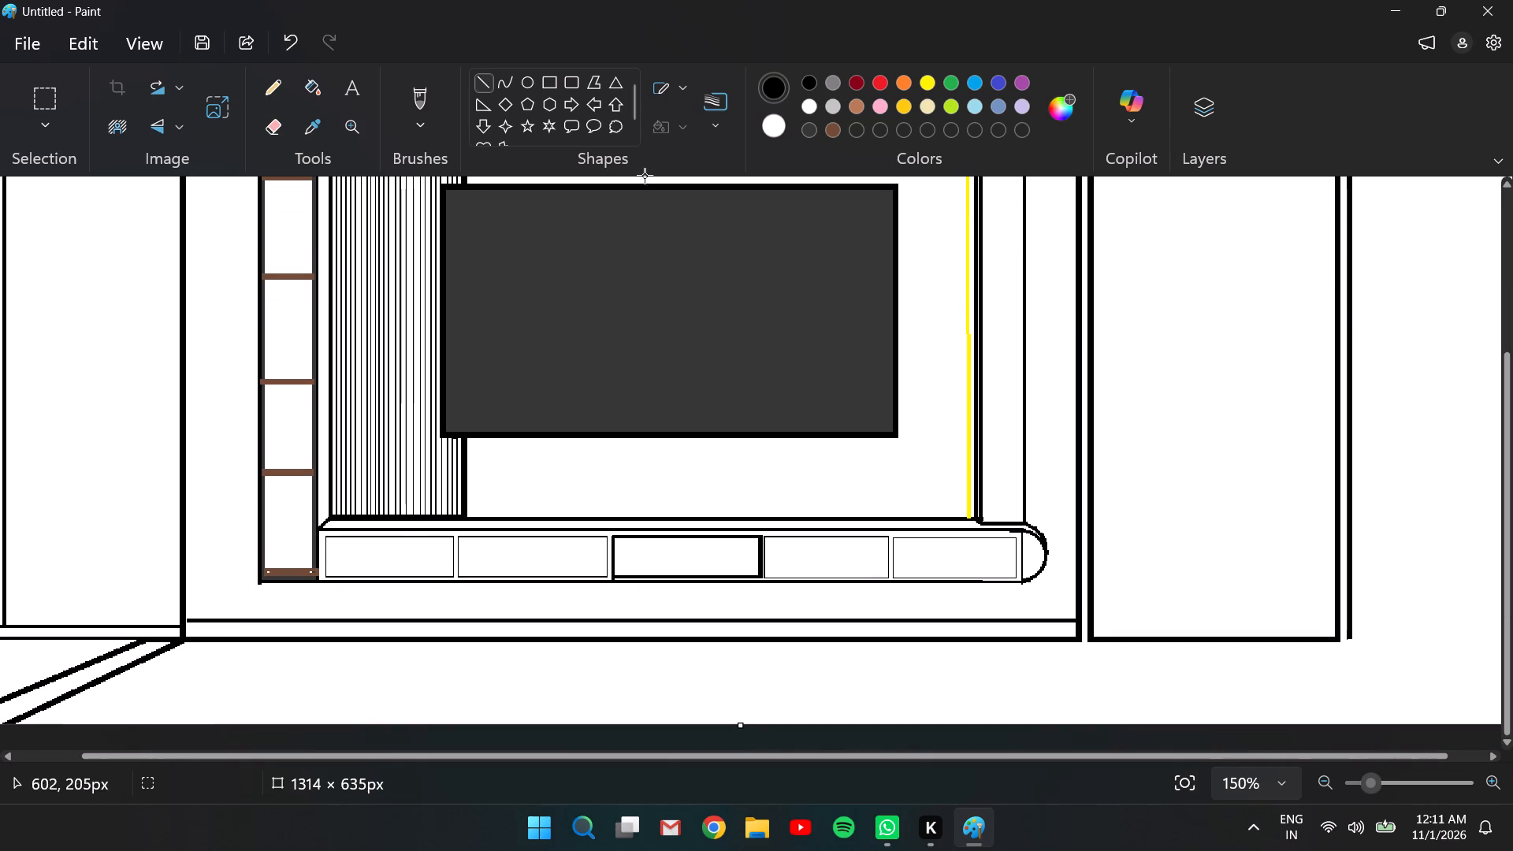
{"action": "left_click", "coordinate": [267, 125]}
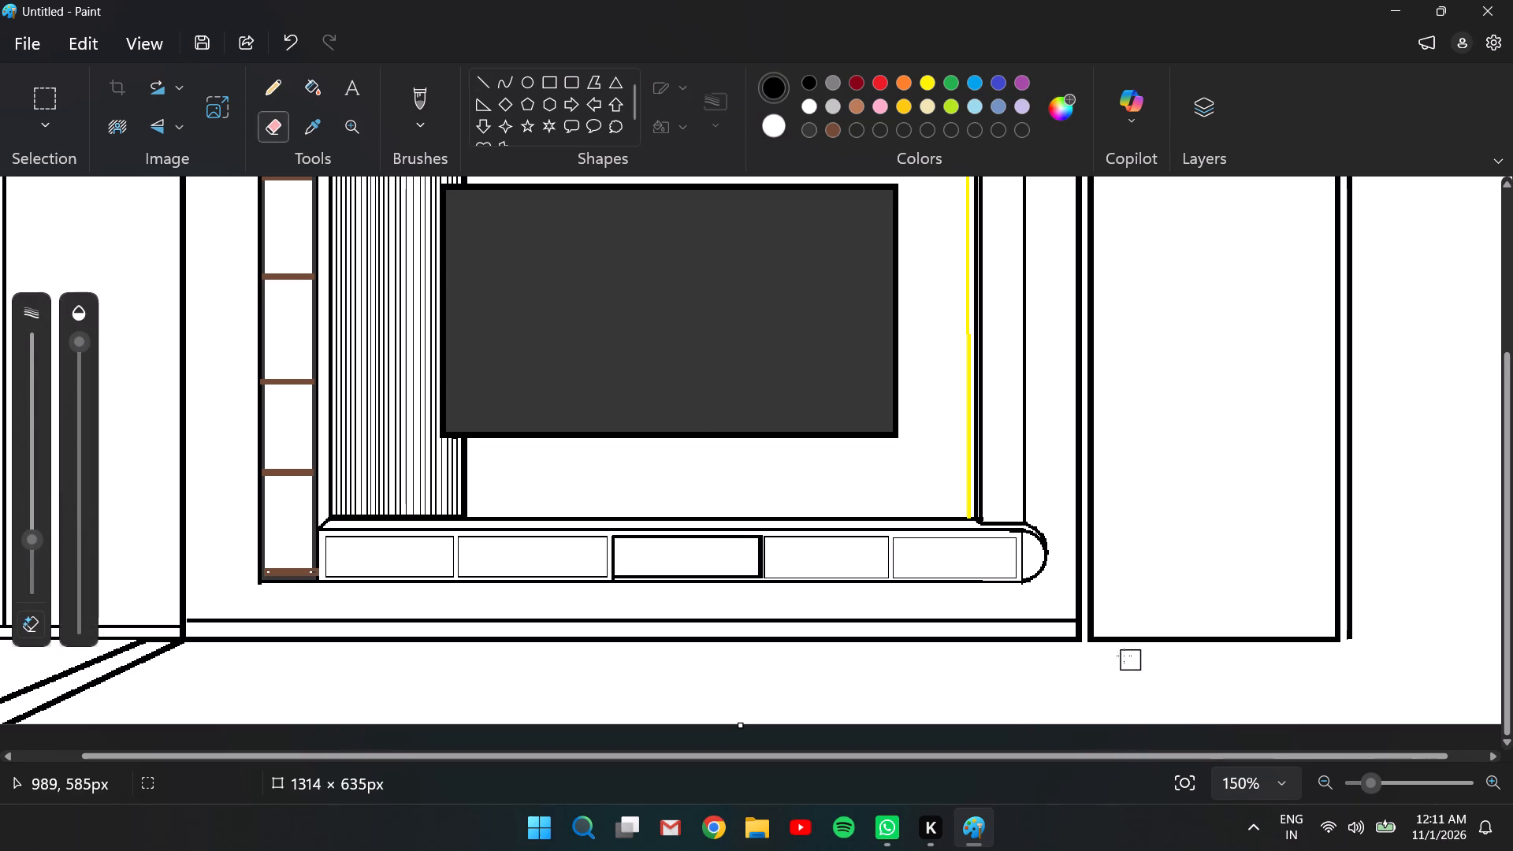
{"action": "left_click_drag", "start_coordinate": [1104, 638], "coordinate": [1207, 638]}
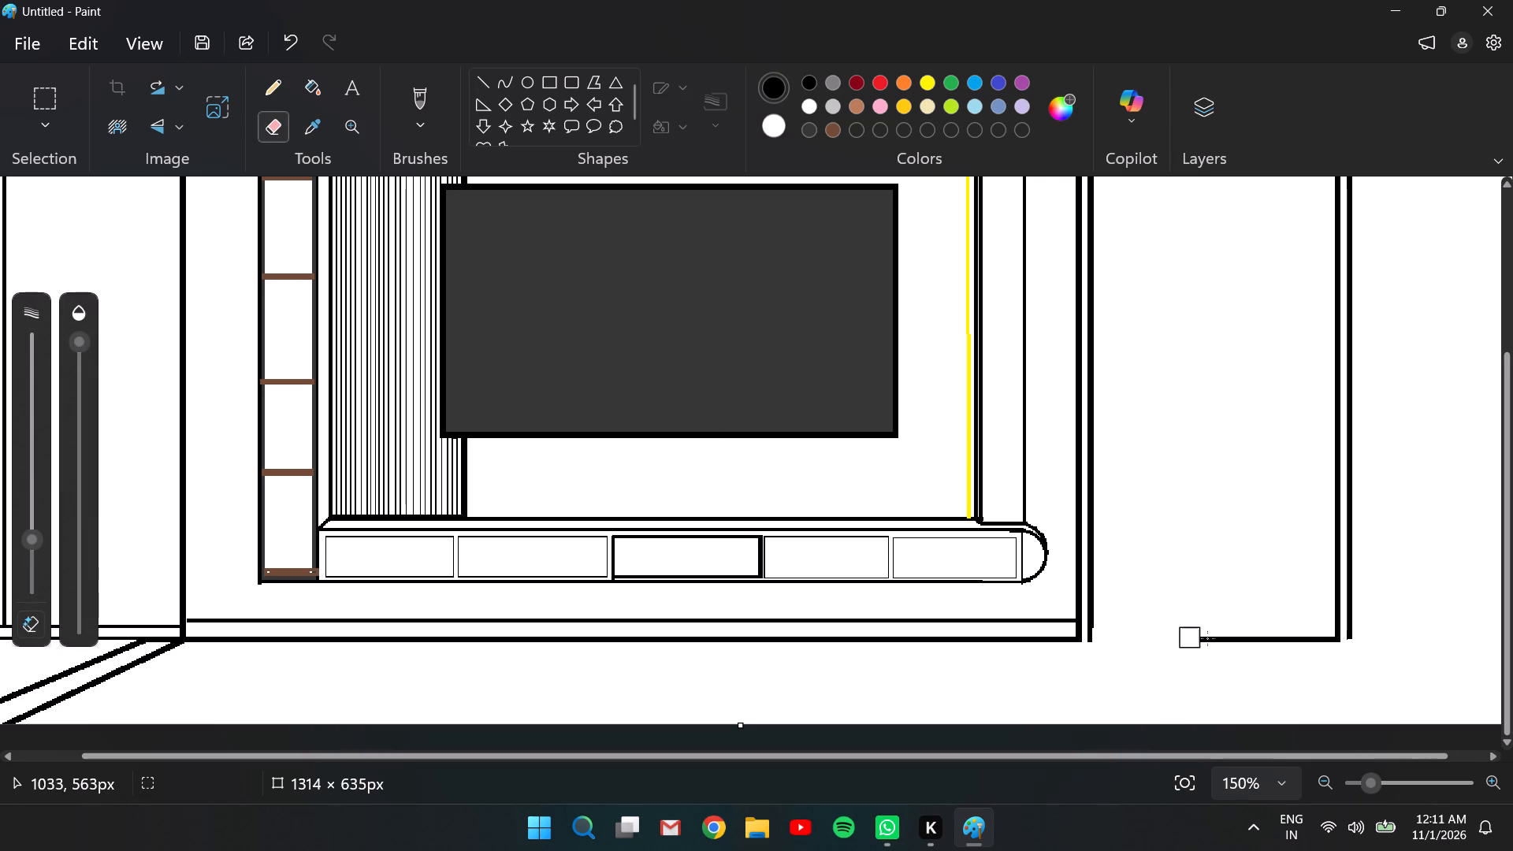
{"action": "left_click_drag", "start_coordinate": [1207, 638], "coordinate": [1326, 640]}
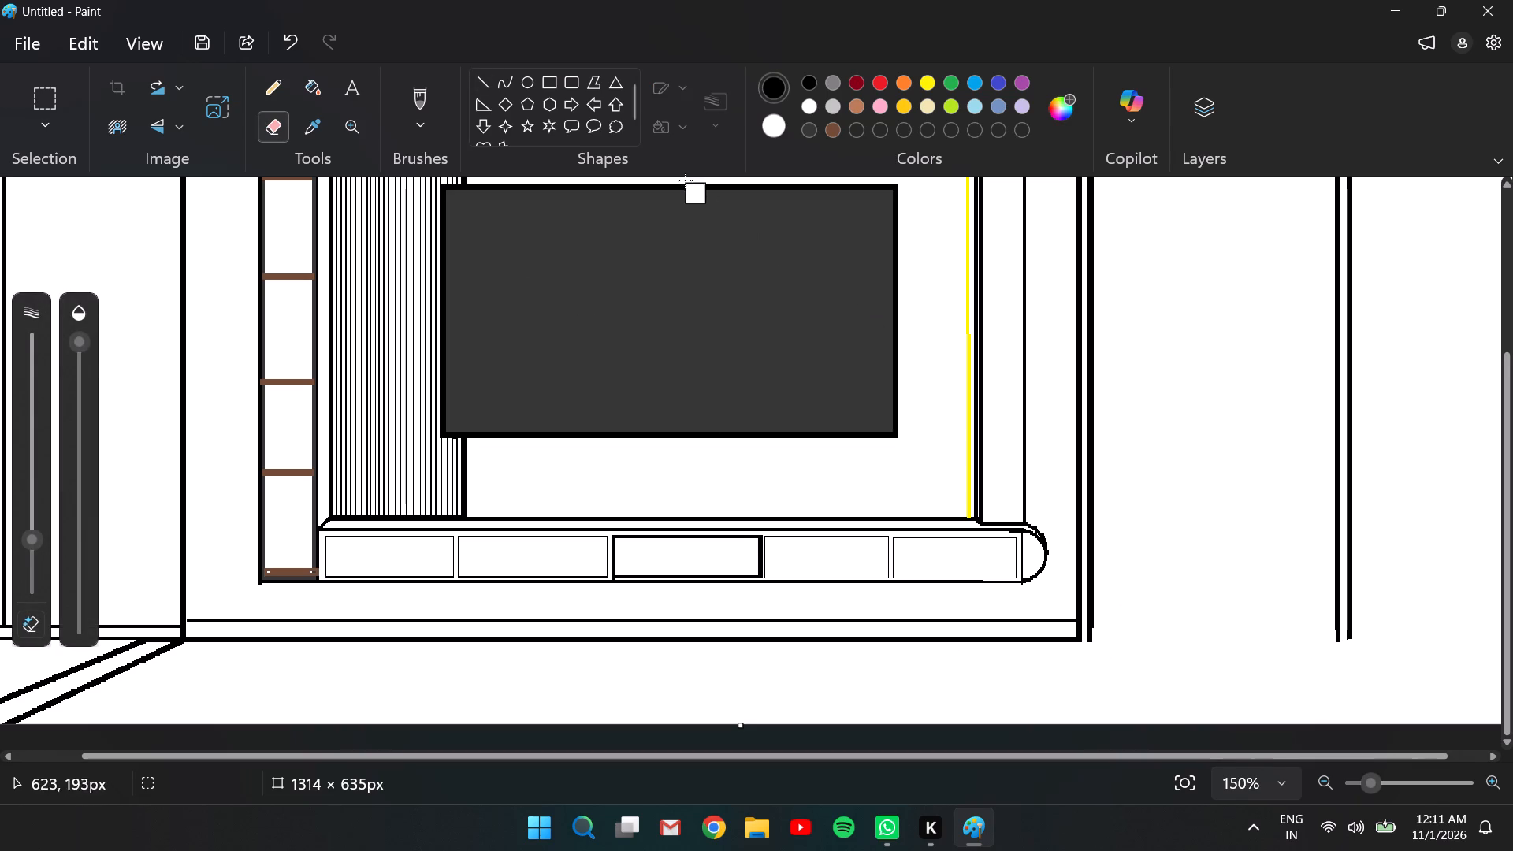
Close the bottoms of both door frame sides with short black horizontal lines about 11 px and 10 px long.
{"action": "left_click", "coordinate": [480, 77]}
{"action": "left_click_drag", "start_coordinate": [1078, 639], "coordinate": [1079, 639]}
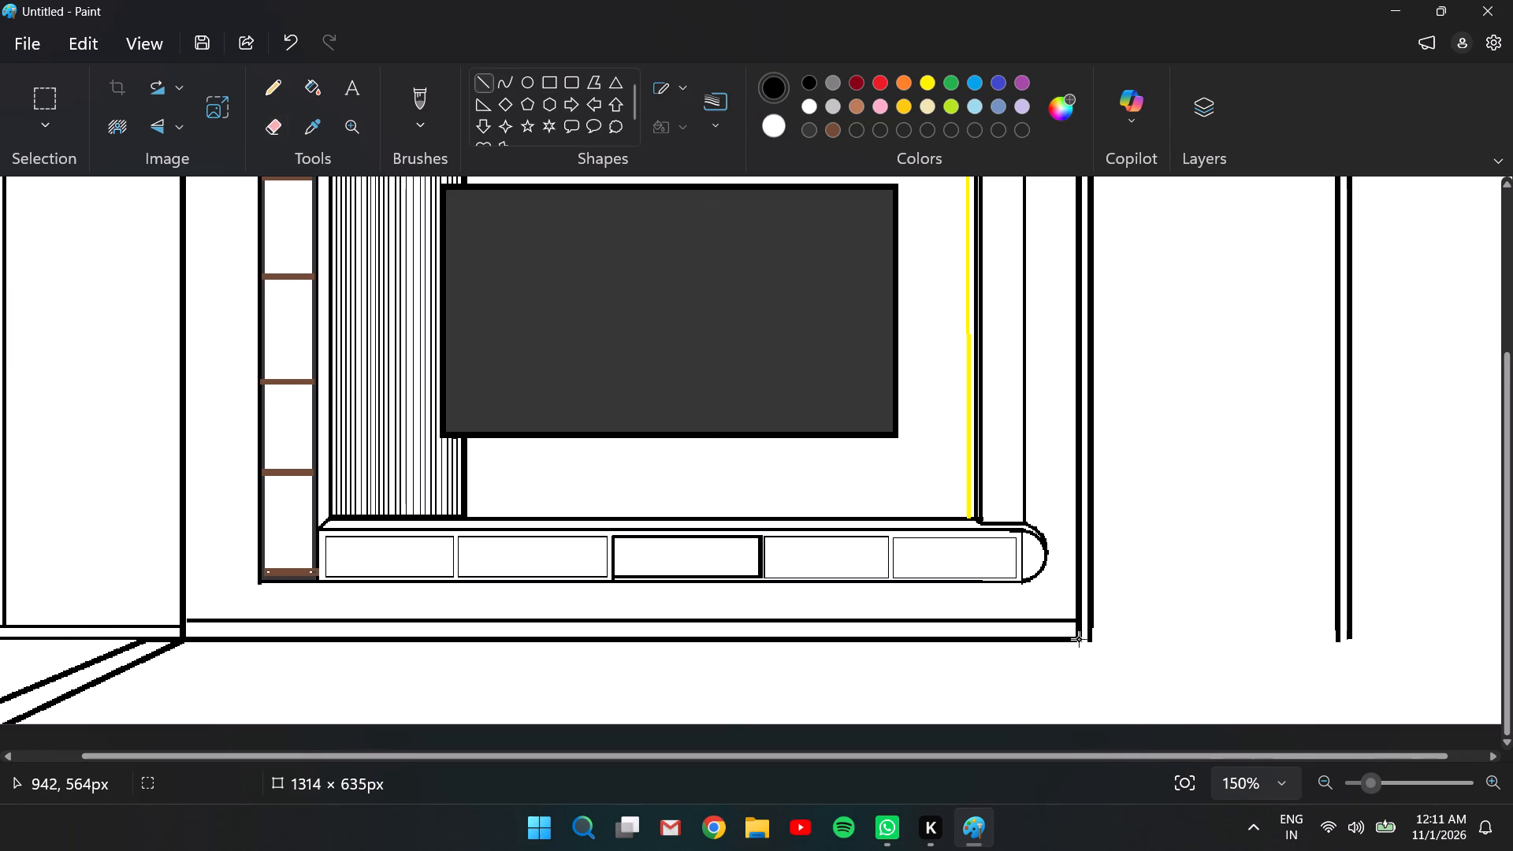
{"action": "left_click_drag", "start_coordinate": [1079, 639], "coordinate": [1091, 639]}
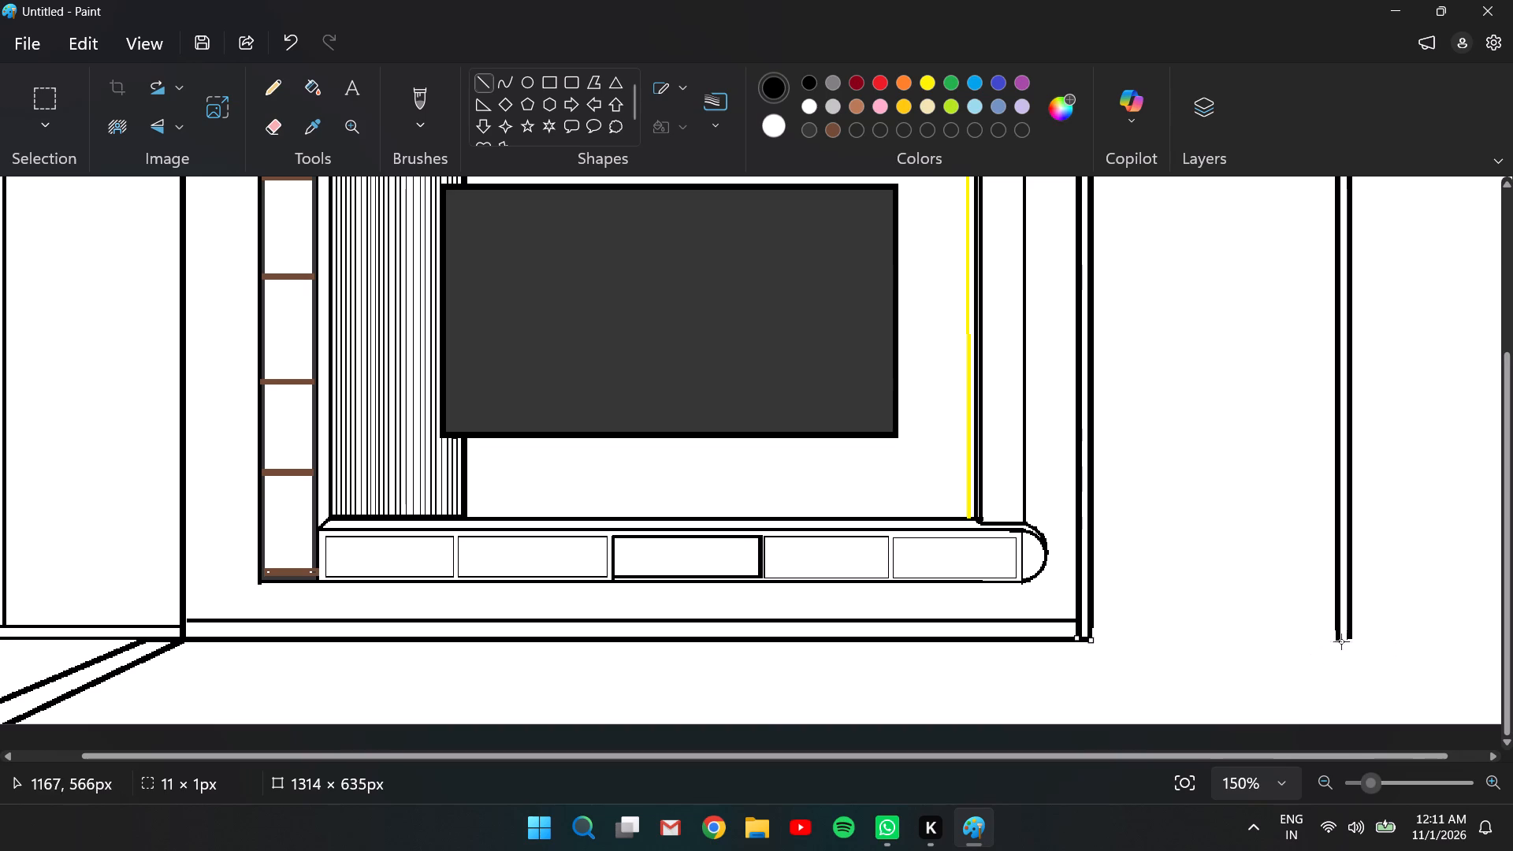
{"action": "left_click_drag", "start_coordinate": [1339, 641], "coordinate": [1351, 642]}
{"action": "left_click", "coordinate": [1187, 637]}
Draw a thin black horizontal rectangle across the upper part of the door opening, spanning between its inner uprights.
{"action": "scroll", "coordinate": [1176, 630], "scroll_direction": "up", "scroll_amount": 1}
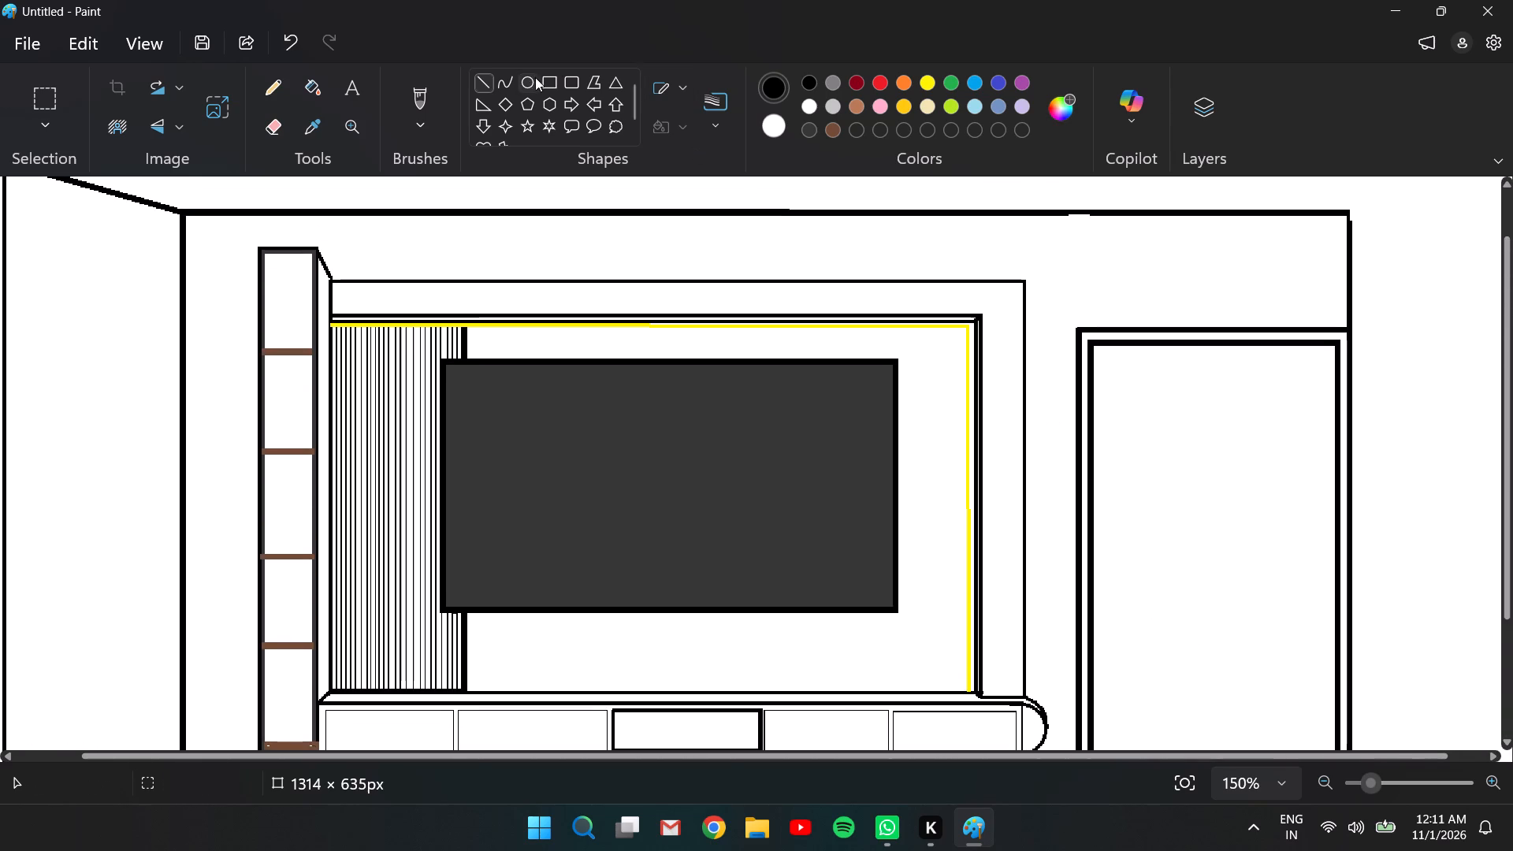
{"action": "left_click", "coordinate": [544, 80]}
{"action": "left_click_drag", "start_coordinate": [1091, 430], "coordinate": [1256, 445]}
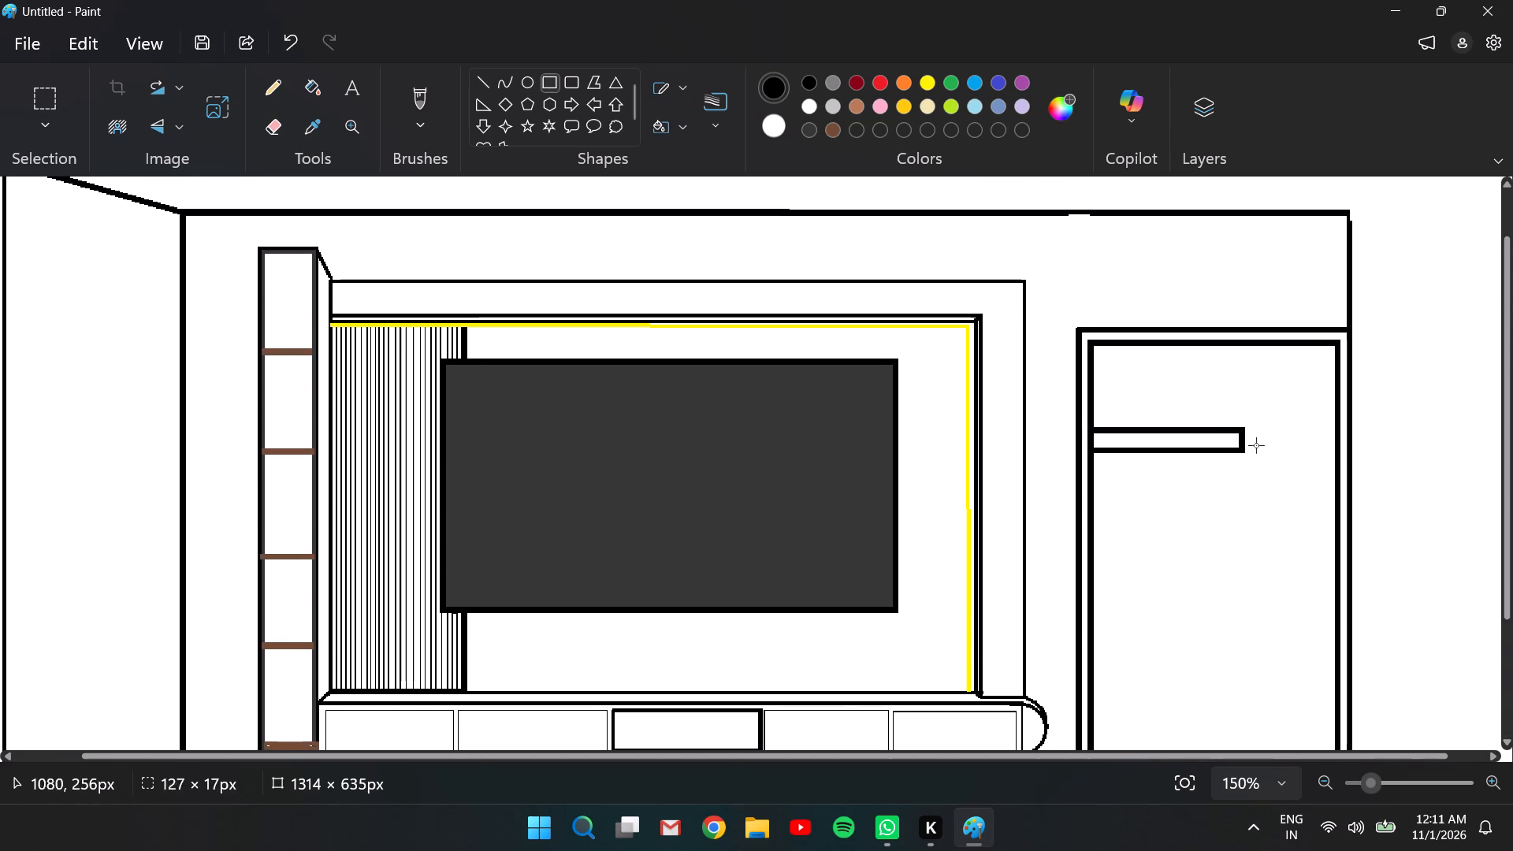
{"action": "left_click_drag", "start_coordinate": [1256, 445], "coordinate": [1336, 441]}
{"action": "left_click", "coordinate": [1435, 525]}
Draw black diagonals from the back wall's right-hand corners: the upper one to the canvas's top-right corner, the lower one past the bottom edge.
{"action": "scroll", "coordinate": [1435, 525], "scroll_direction": "down", "scroll_amount": 1}
{"action": "scroll", "coordinate": [1435, 525], "scroll_direction": "up", "scroll_amount": 1}
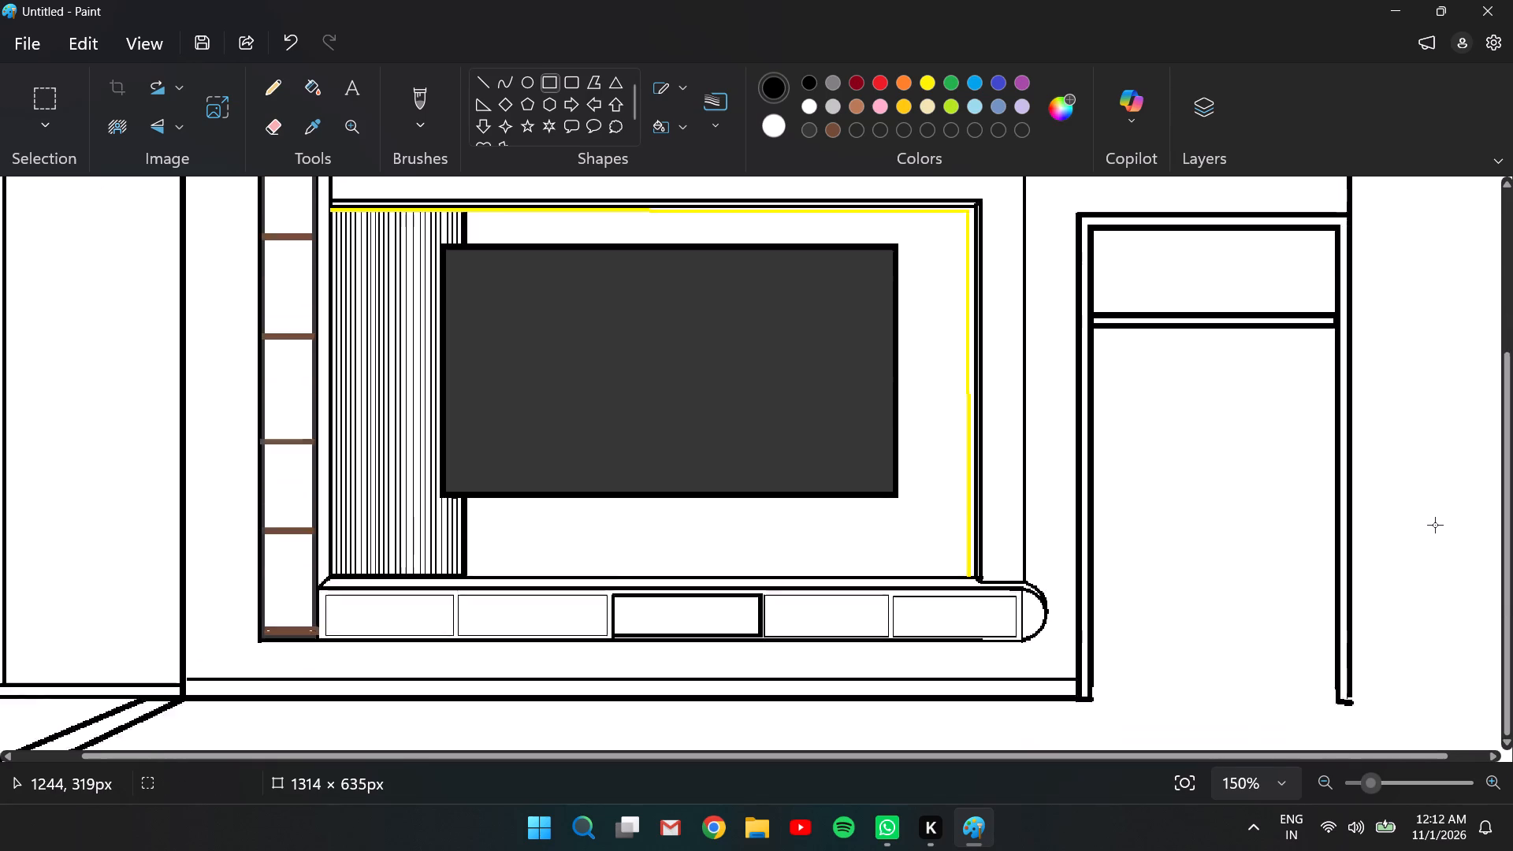
{"action": "left_click", "coordinate": [1371, 788]}
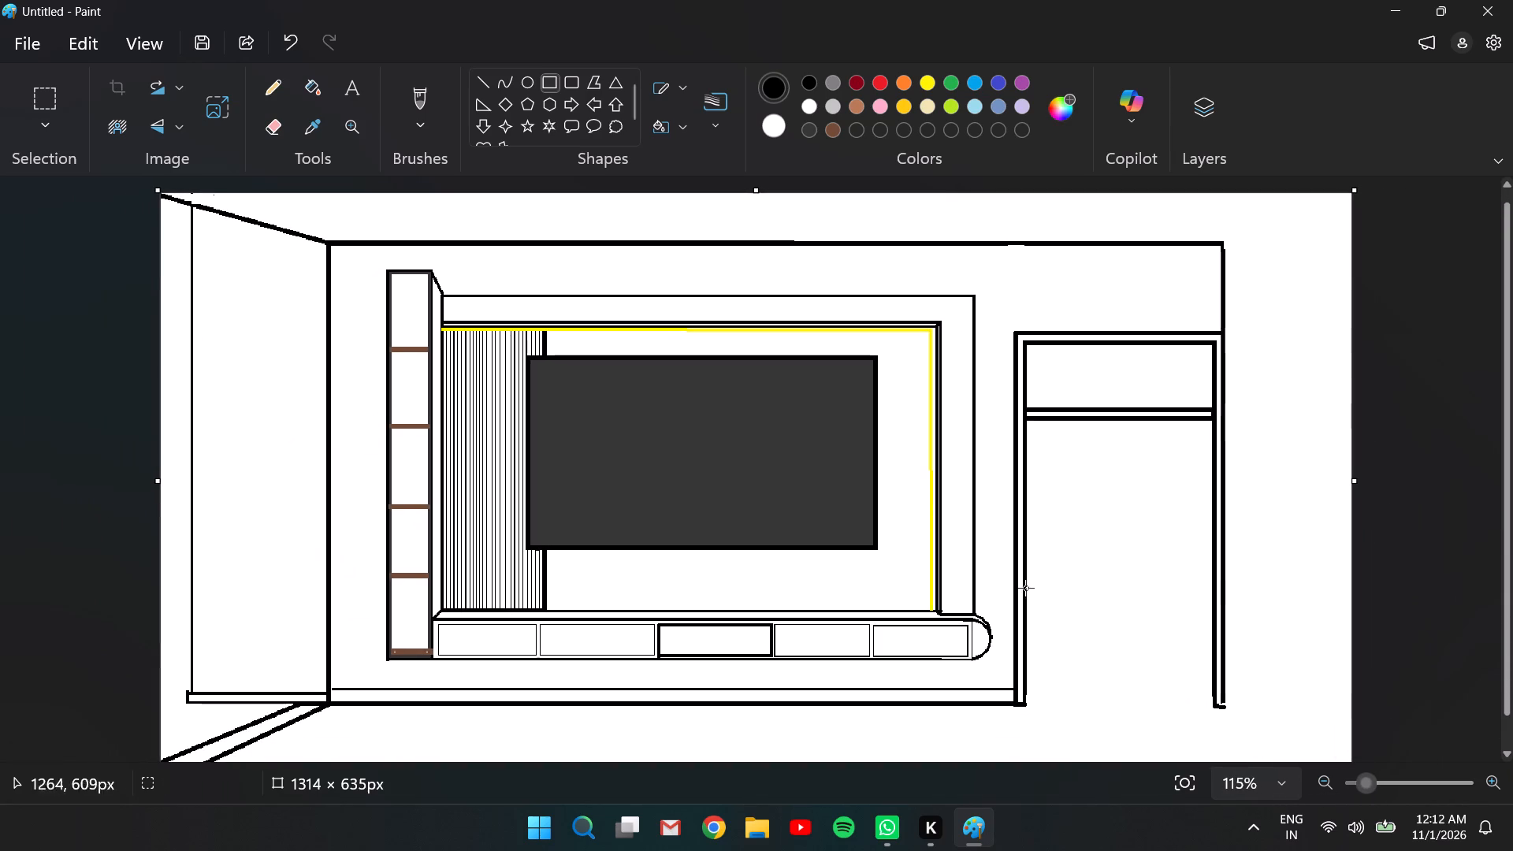
{"action": "left_click", "coordinate": [474, 79]}
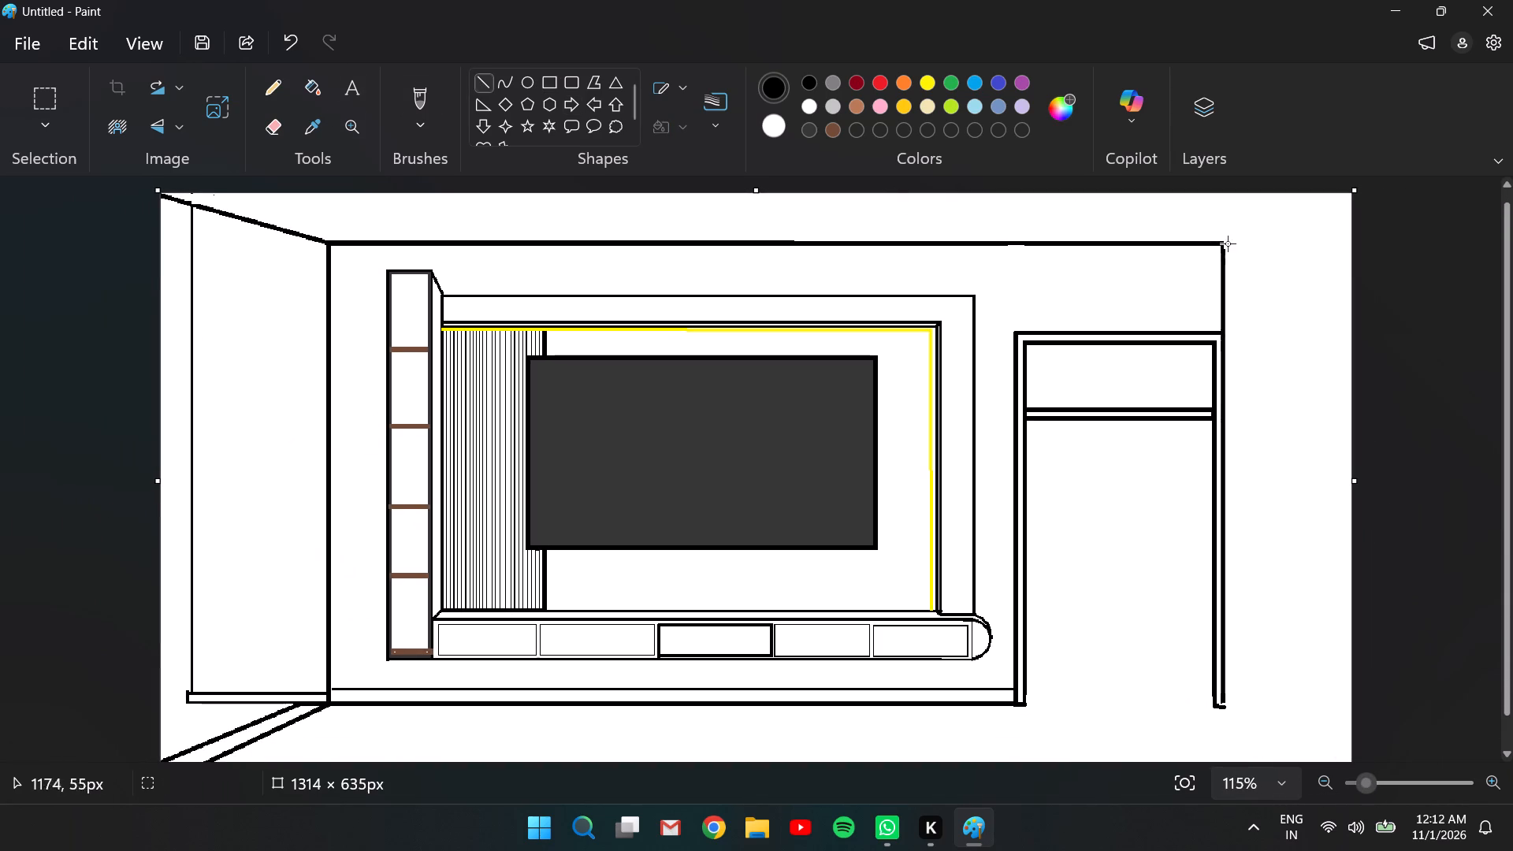
{"action": "left_click_drag", "start_coordinate": [1222, 247], "coordinate": [1314, 165]}
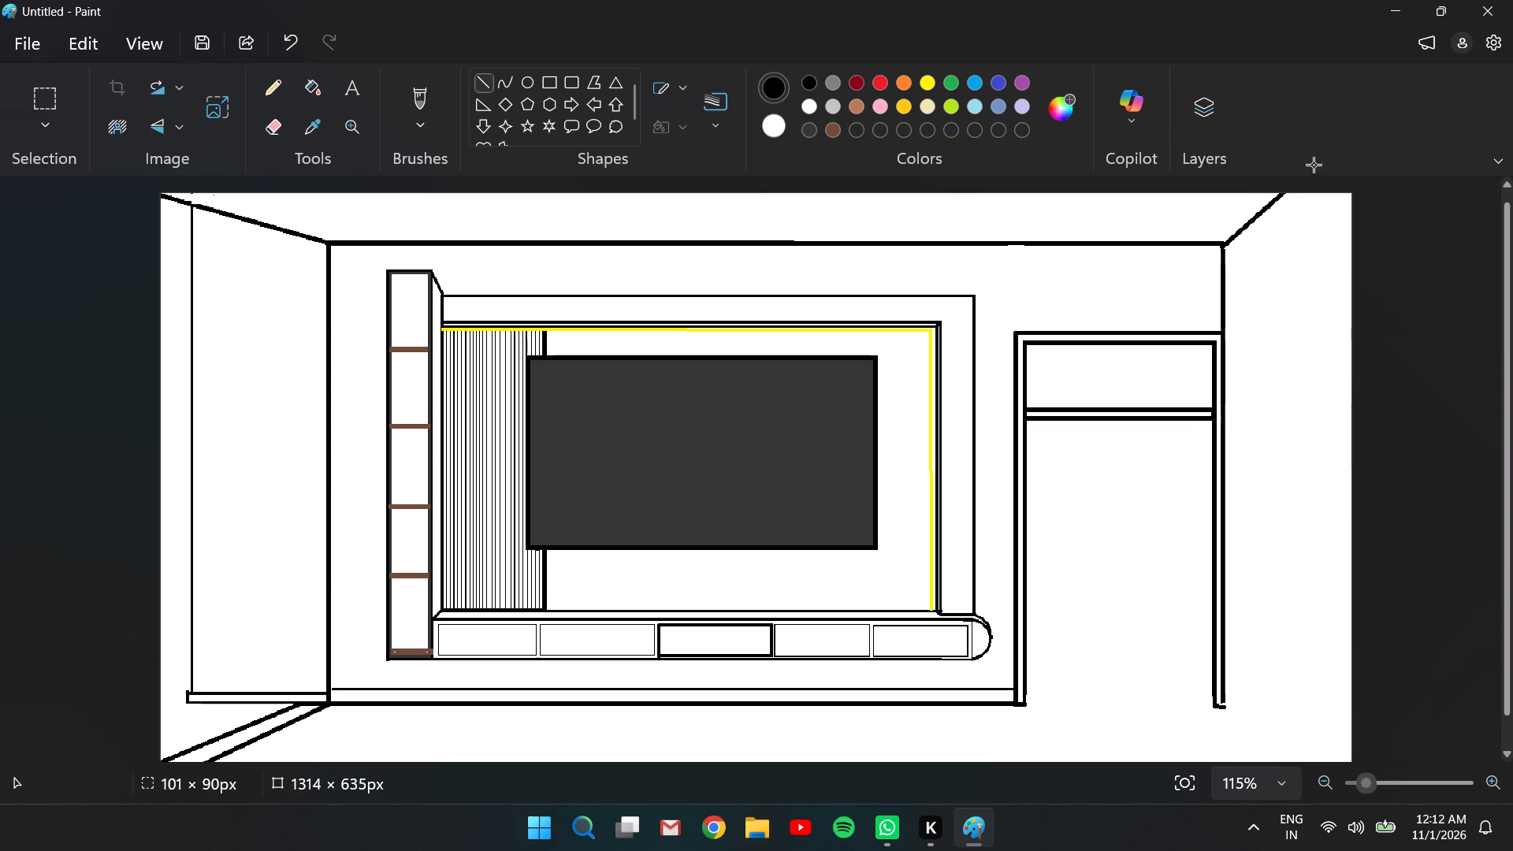
{"action": "left_click_drag", "start_coordinate": [1314, 165], "coordinate": [1351, 191]}
{"action": "left_click", "coordinate": [1448, 428]}
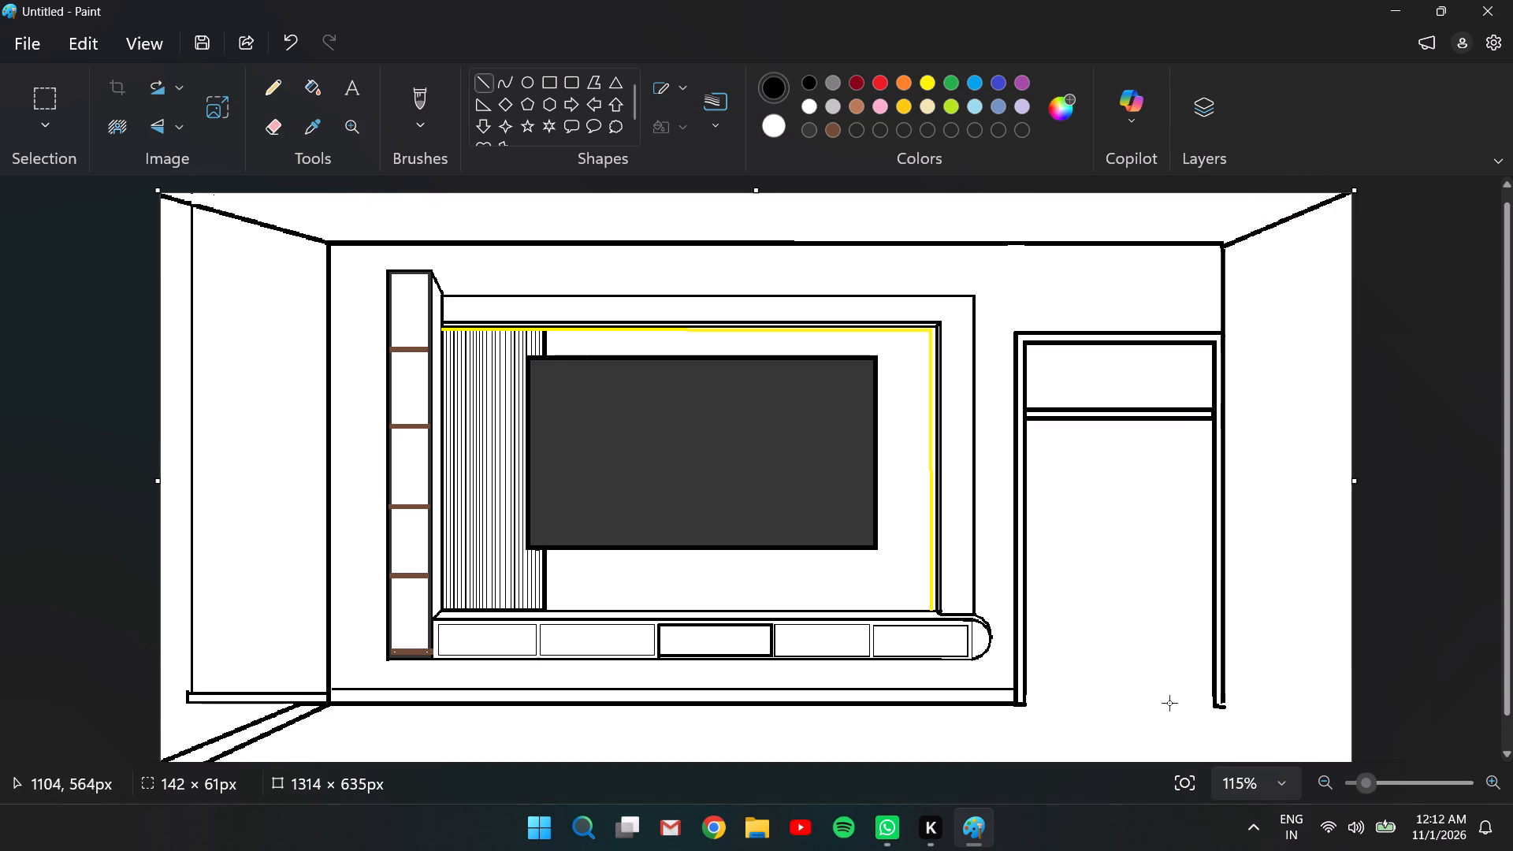
{"action": "left_click_drag", "start_coordinate": [1223, 705], "coordinate": [1379, 811]}
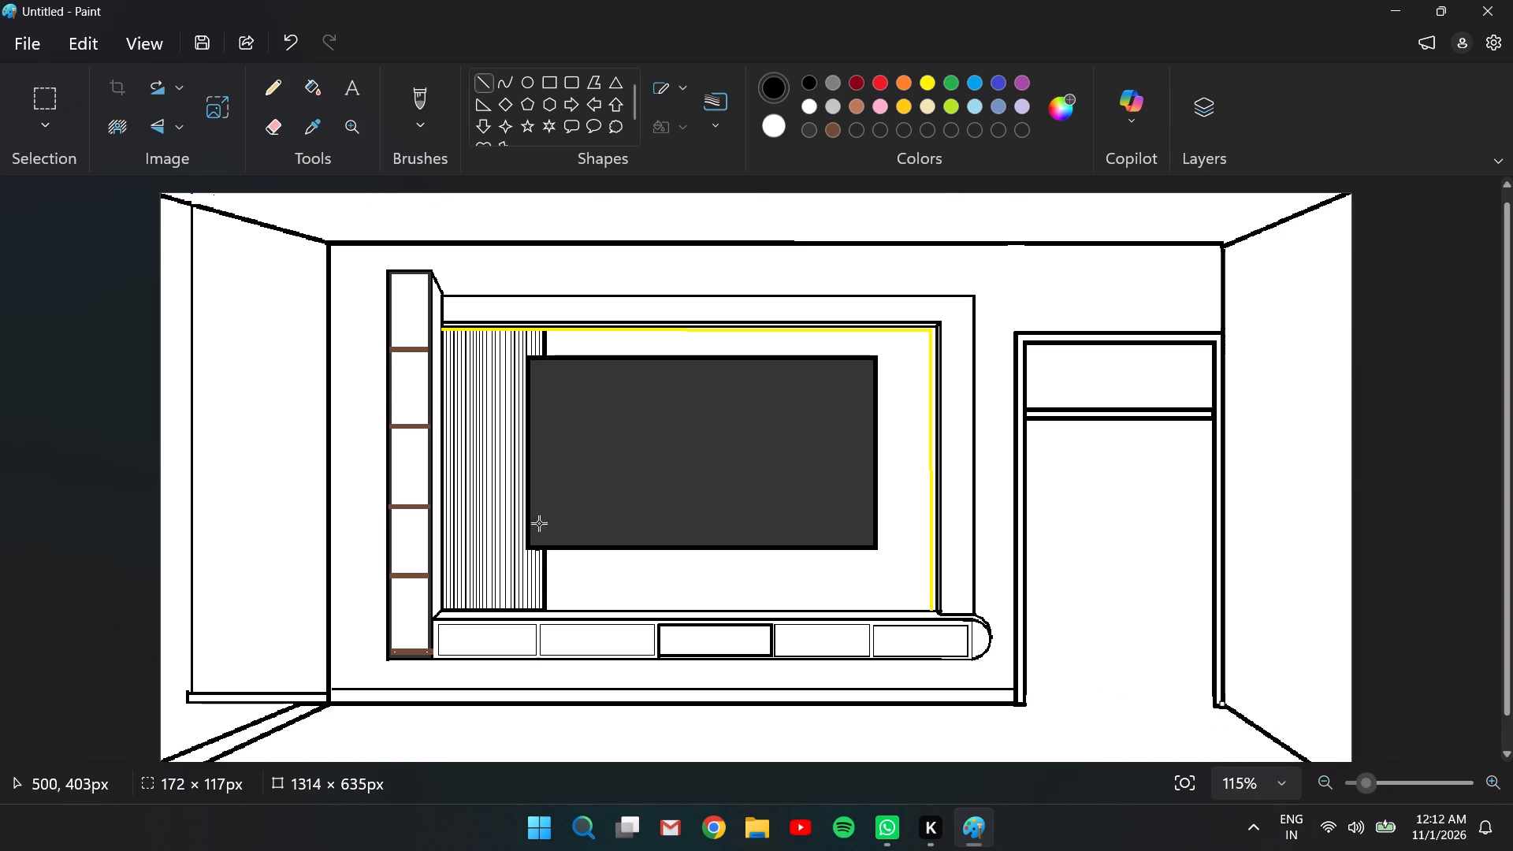
{"action": "left_click", "coordinate": [528, 518]}
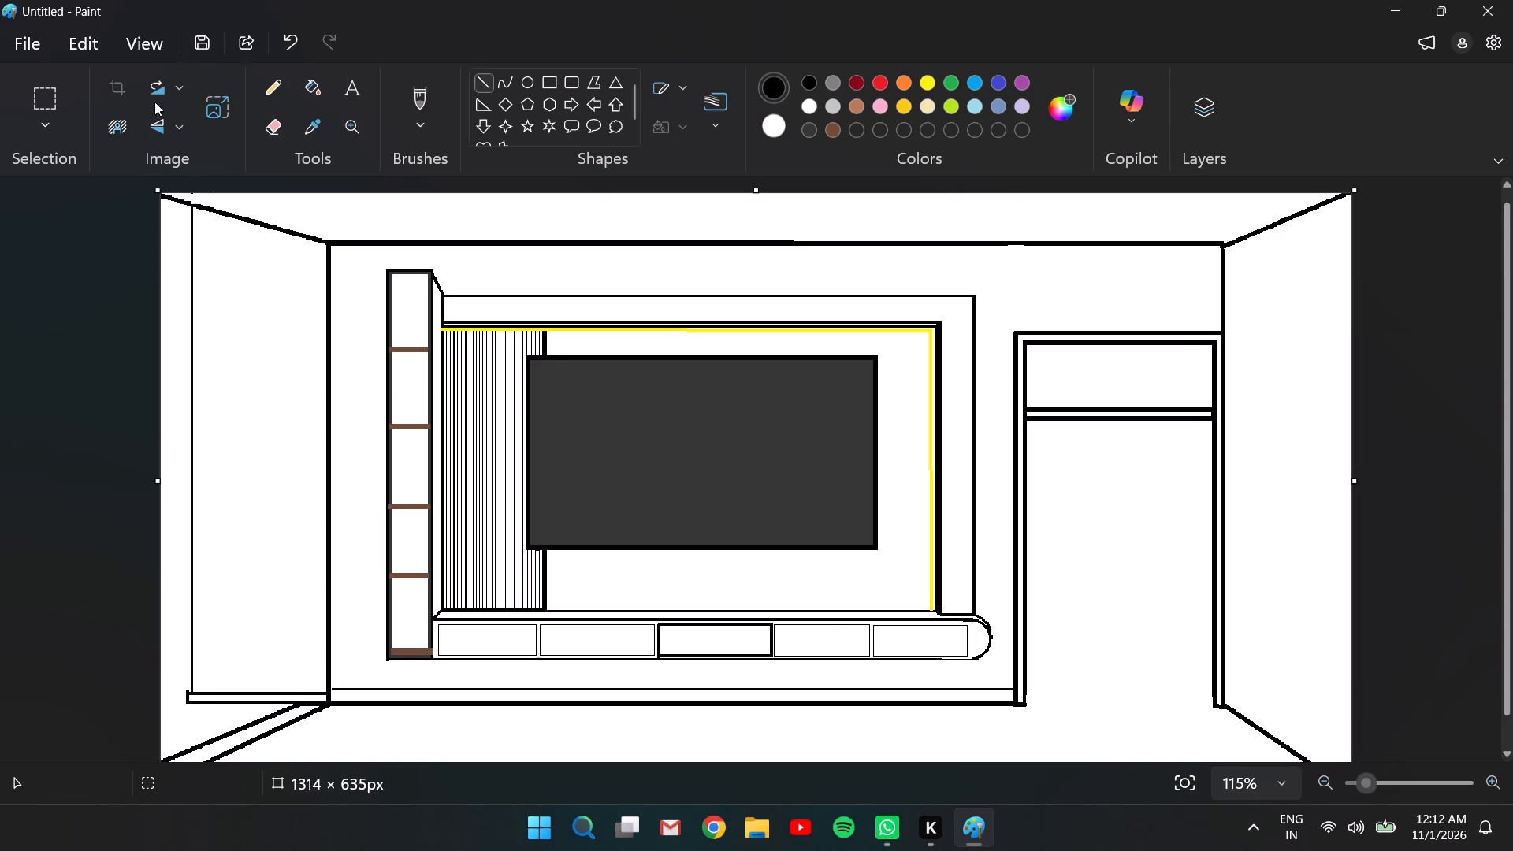
Save the drawing as a JPEG named "tv unit maybe prototype 3" in the Downloads folder.
{"action": "left_click", "coordinate": [9, 40]}
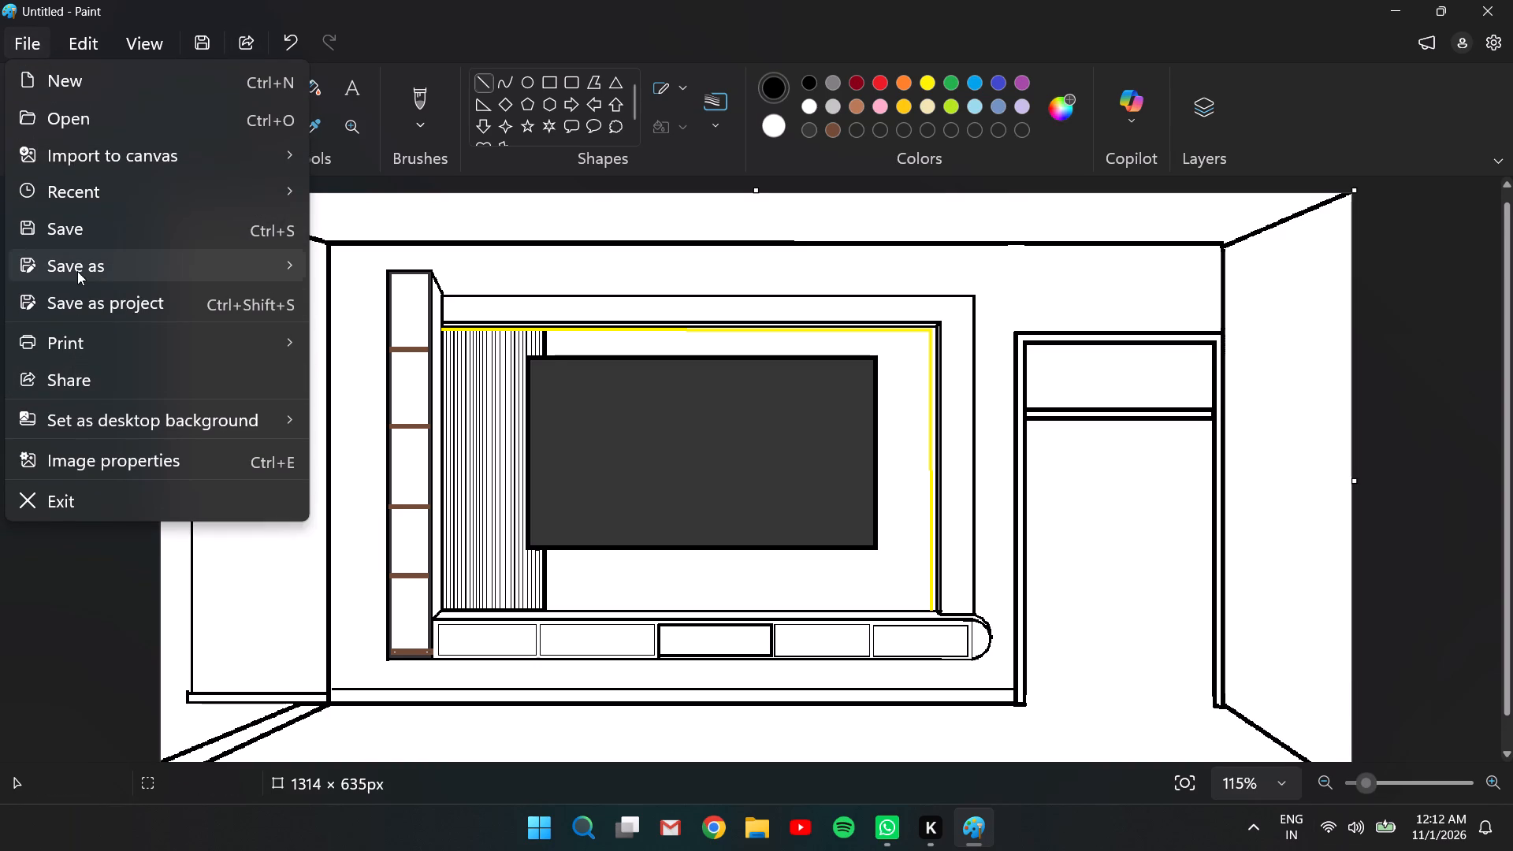
{"action": "left_click", "coordinate": [344, 299]}
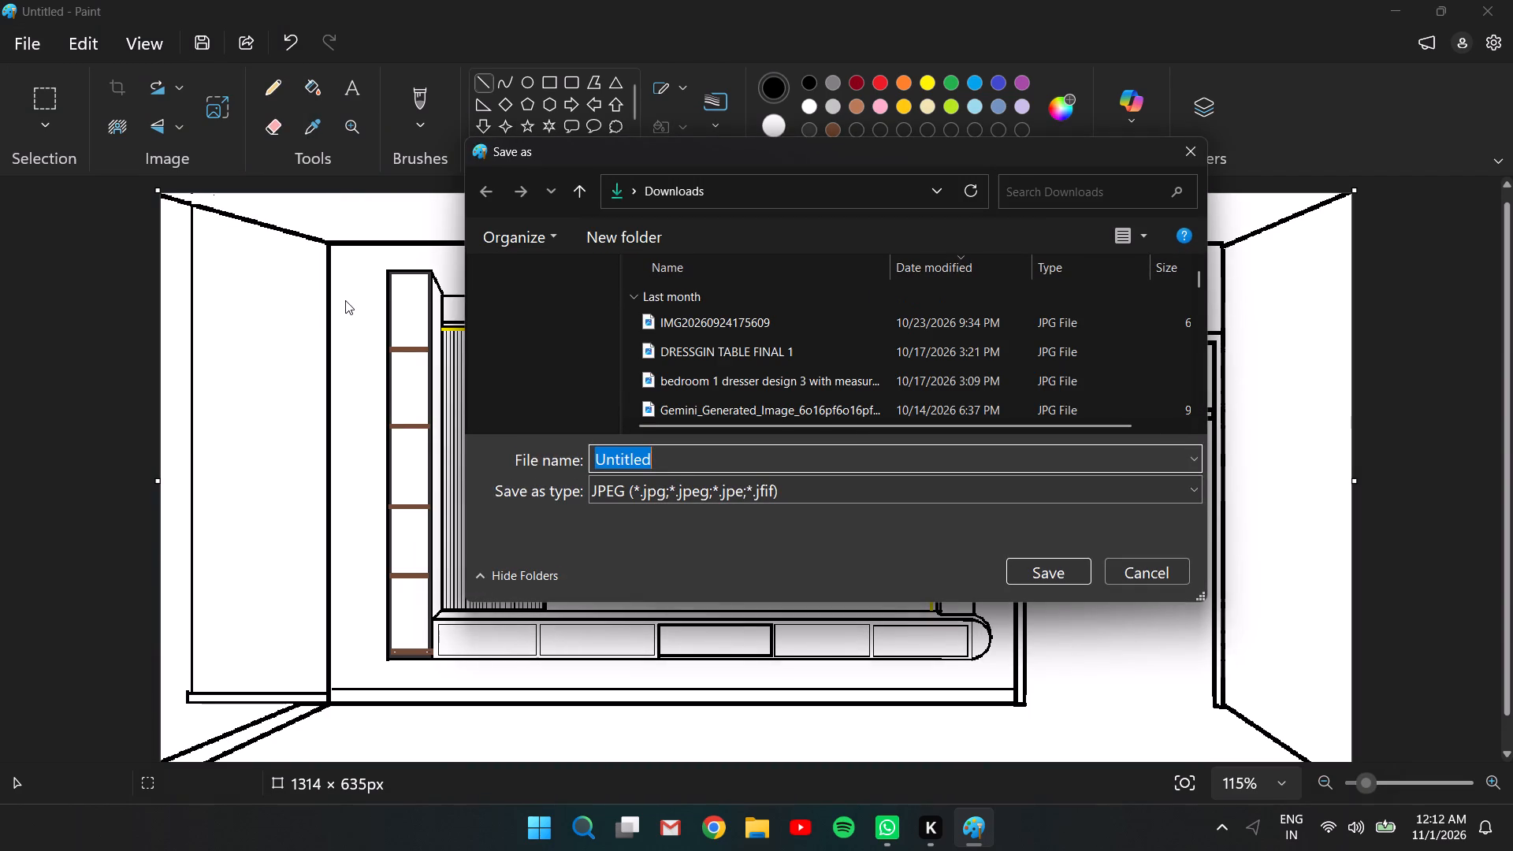
{"action": "type", "text": "tv unit maybe prototype"}
{"action": "key", "text": "space"}
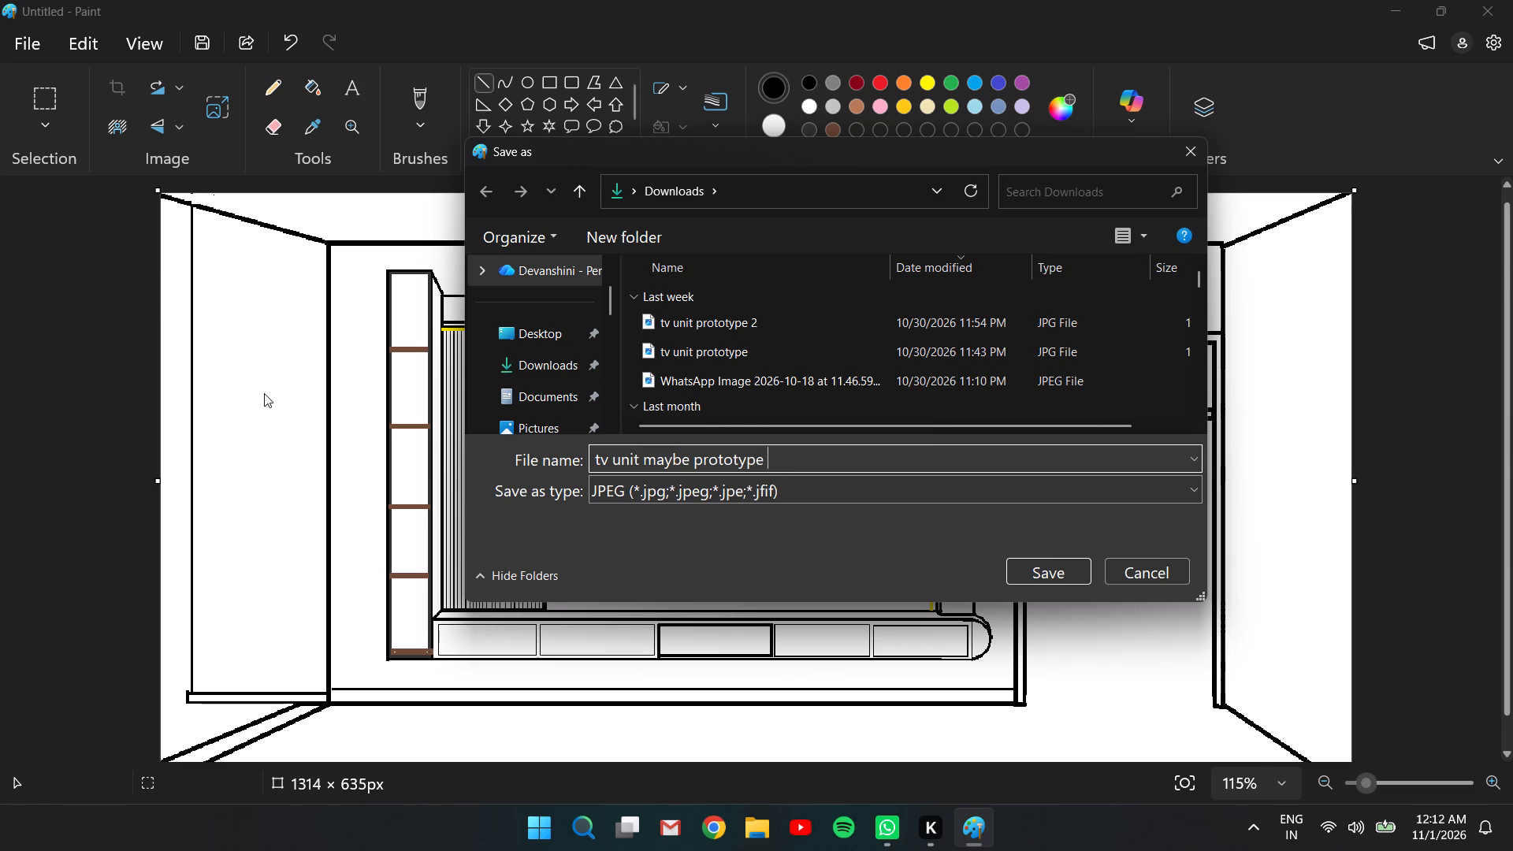
{"action": "key", "text": "3"}
{"action": "key", "text": "Return"}
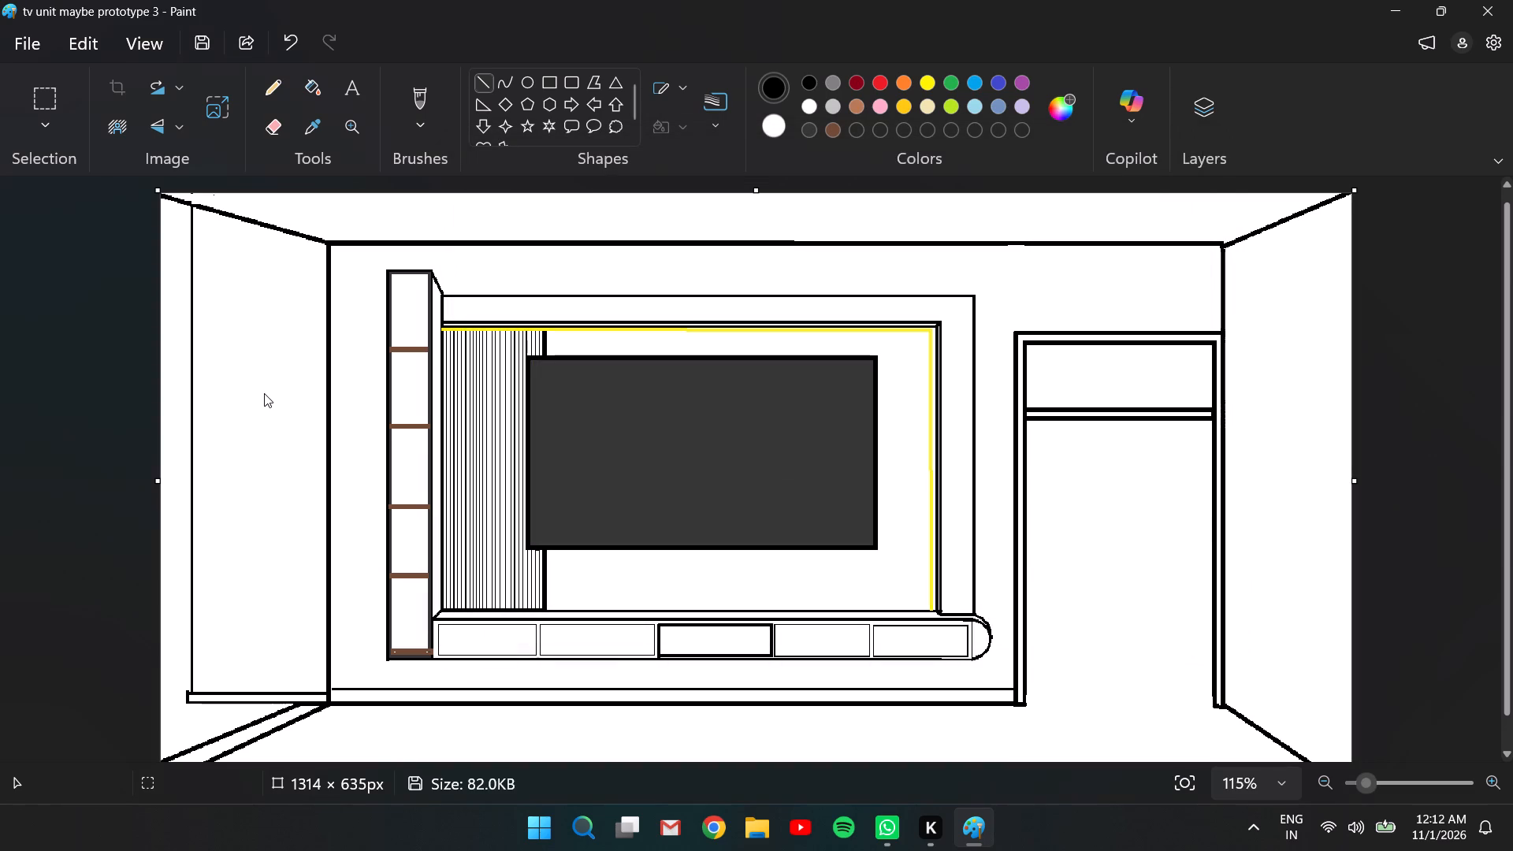